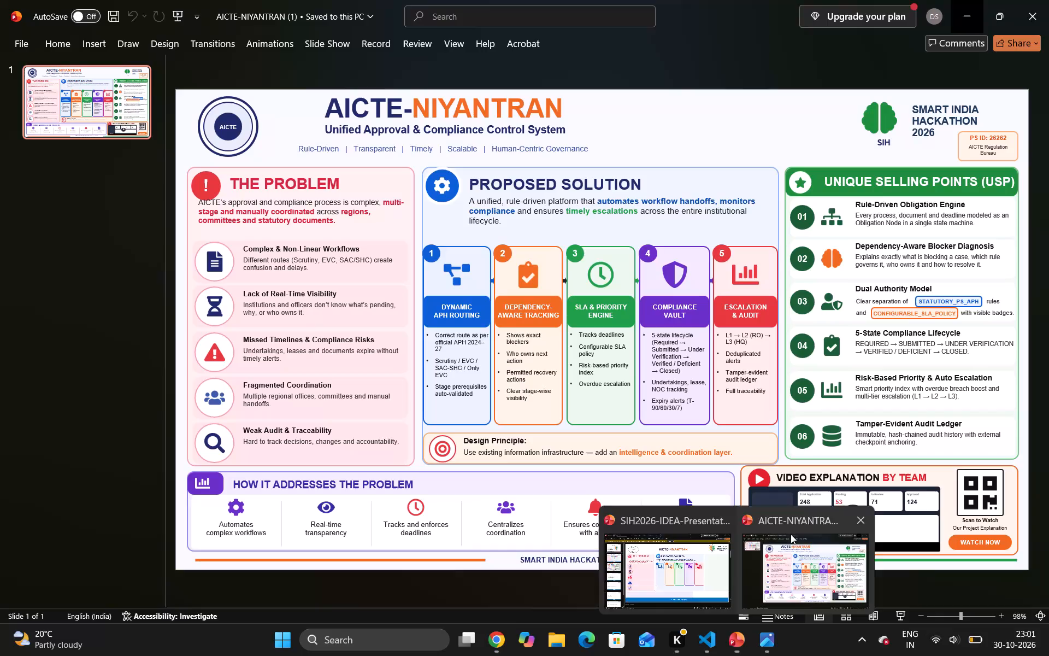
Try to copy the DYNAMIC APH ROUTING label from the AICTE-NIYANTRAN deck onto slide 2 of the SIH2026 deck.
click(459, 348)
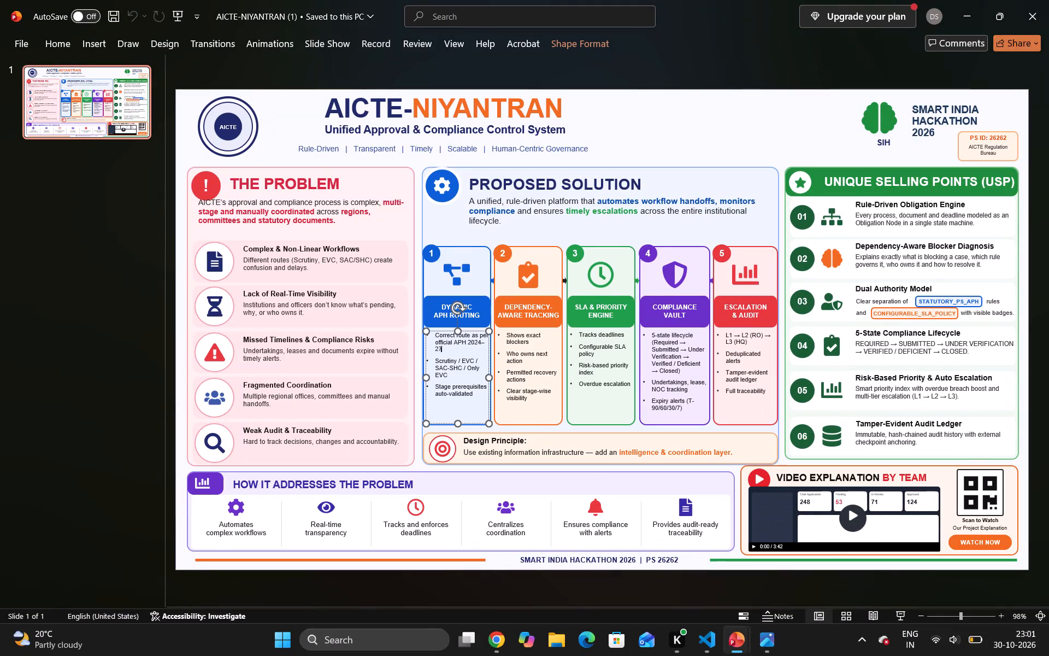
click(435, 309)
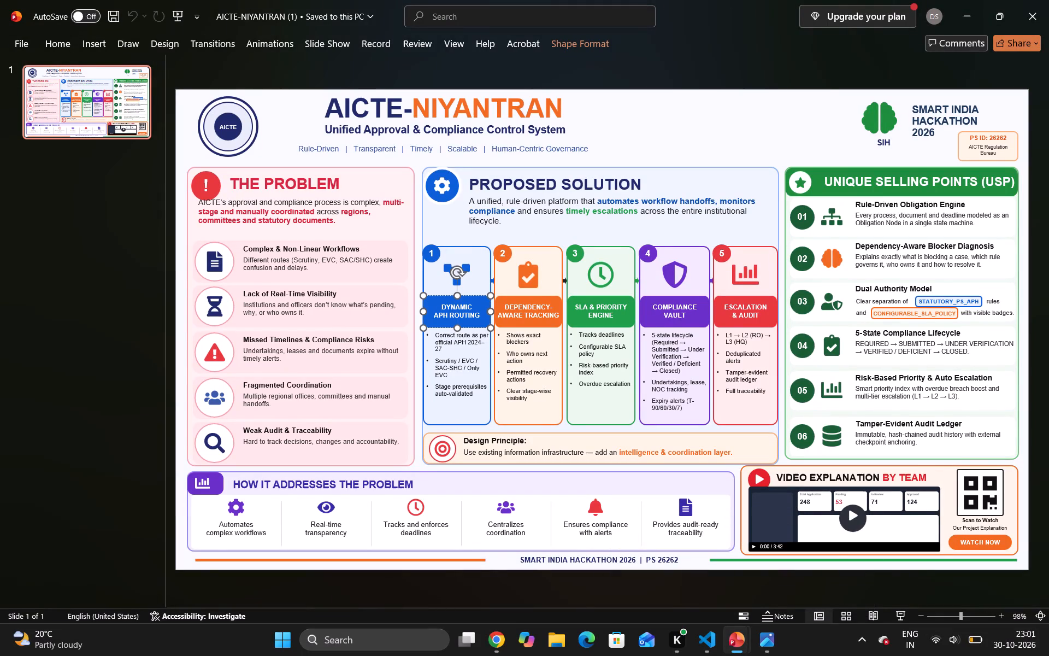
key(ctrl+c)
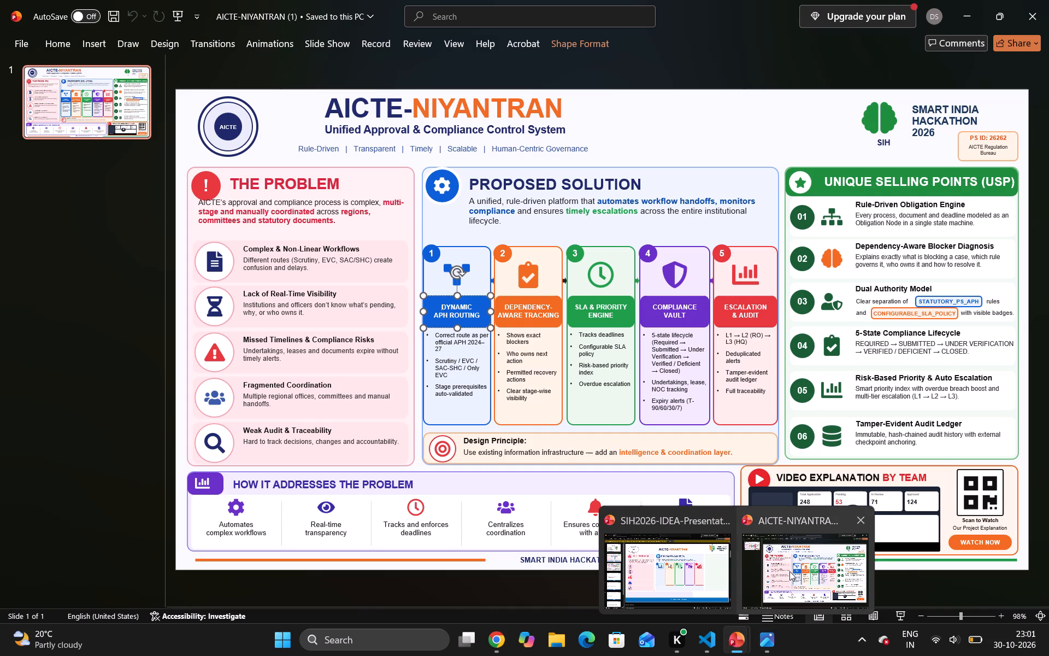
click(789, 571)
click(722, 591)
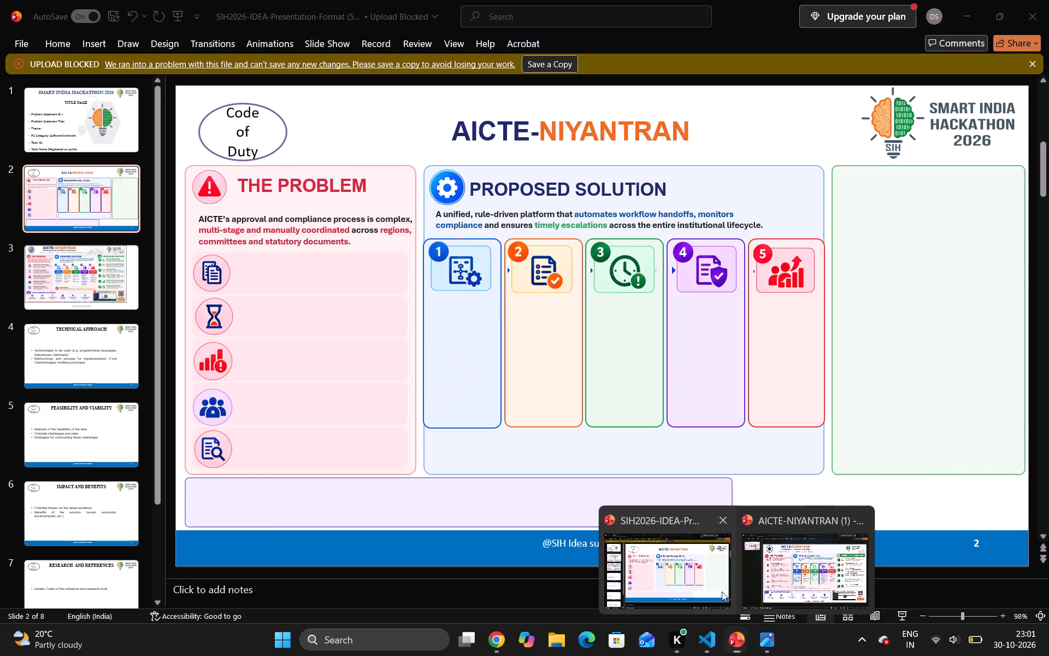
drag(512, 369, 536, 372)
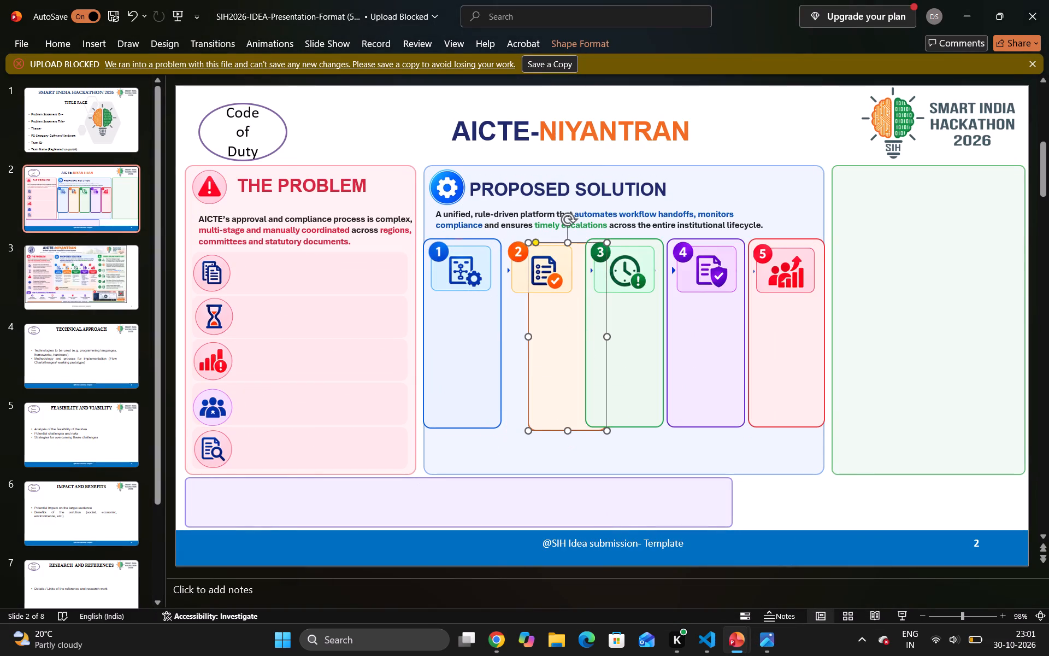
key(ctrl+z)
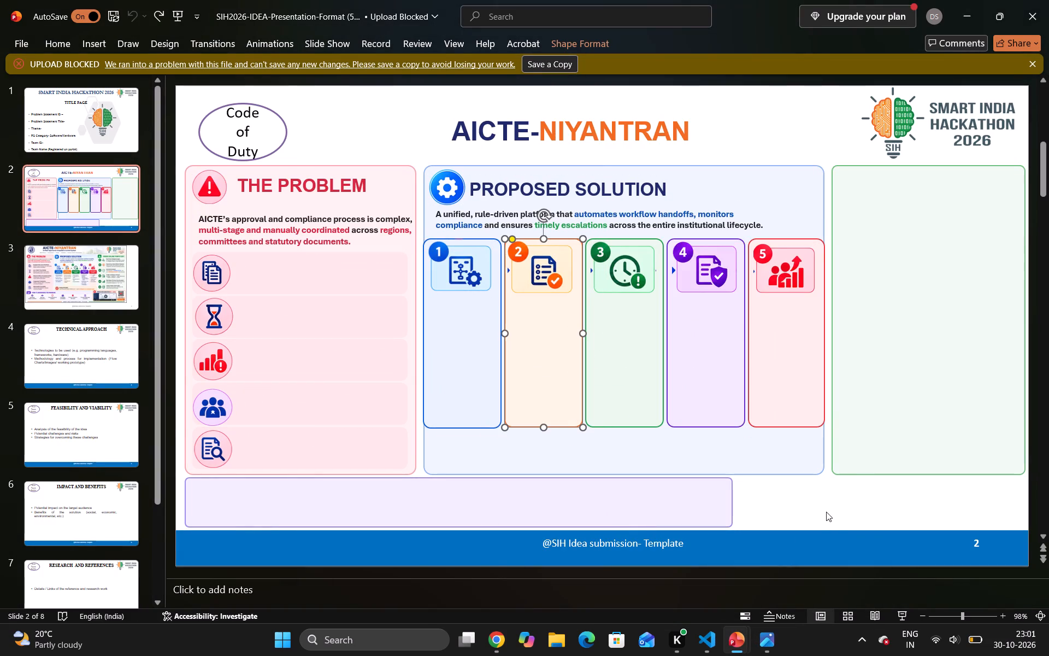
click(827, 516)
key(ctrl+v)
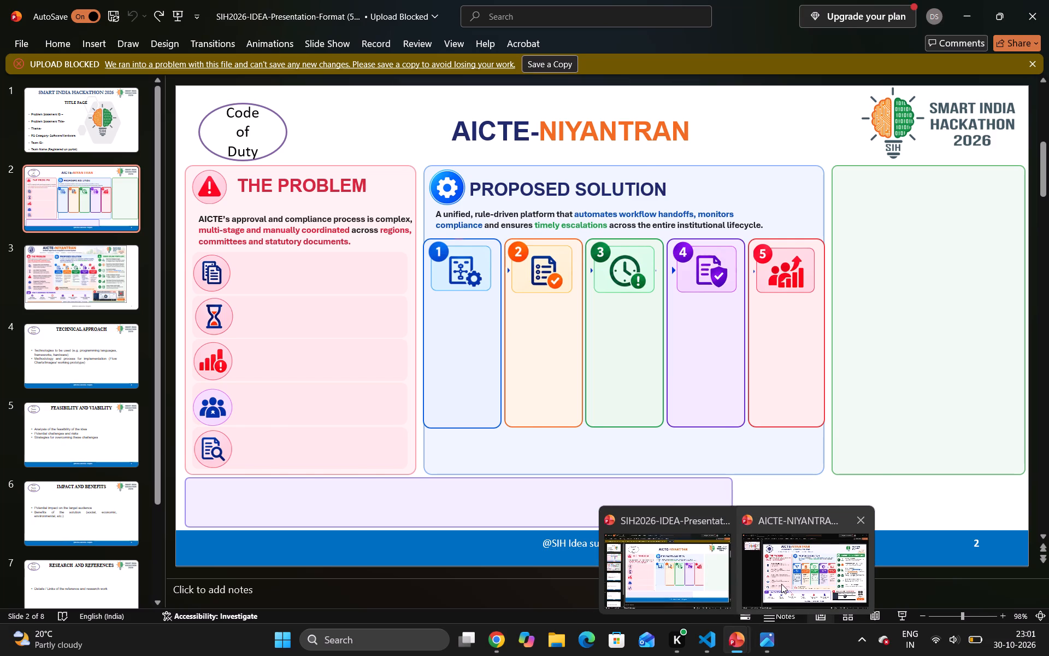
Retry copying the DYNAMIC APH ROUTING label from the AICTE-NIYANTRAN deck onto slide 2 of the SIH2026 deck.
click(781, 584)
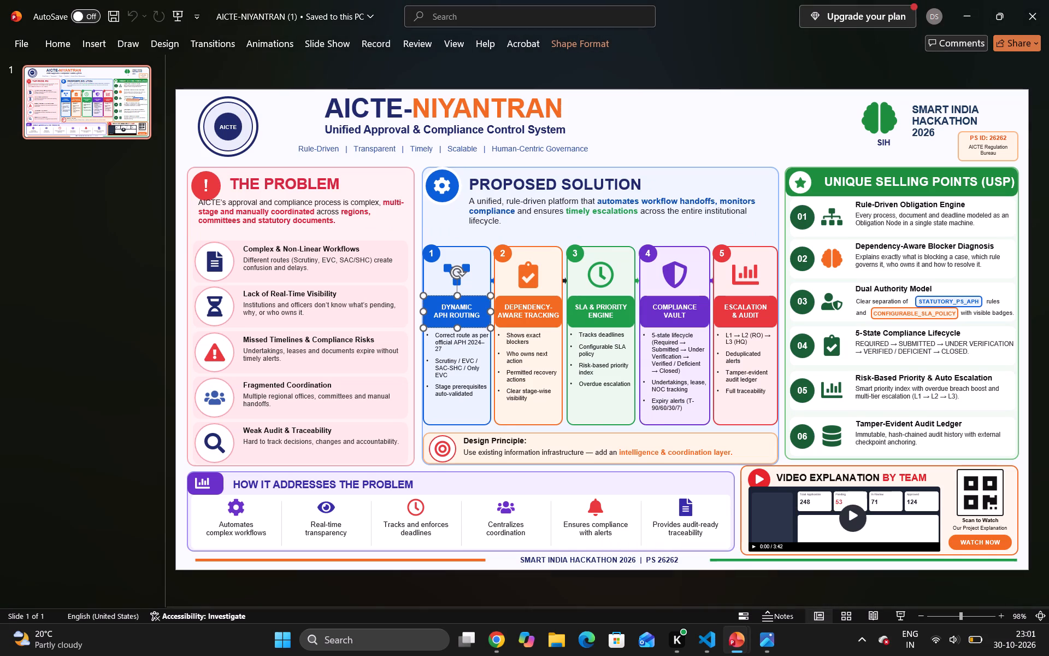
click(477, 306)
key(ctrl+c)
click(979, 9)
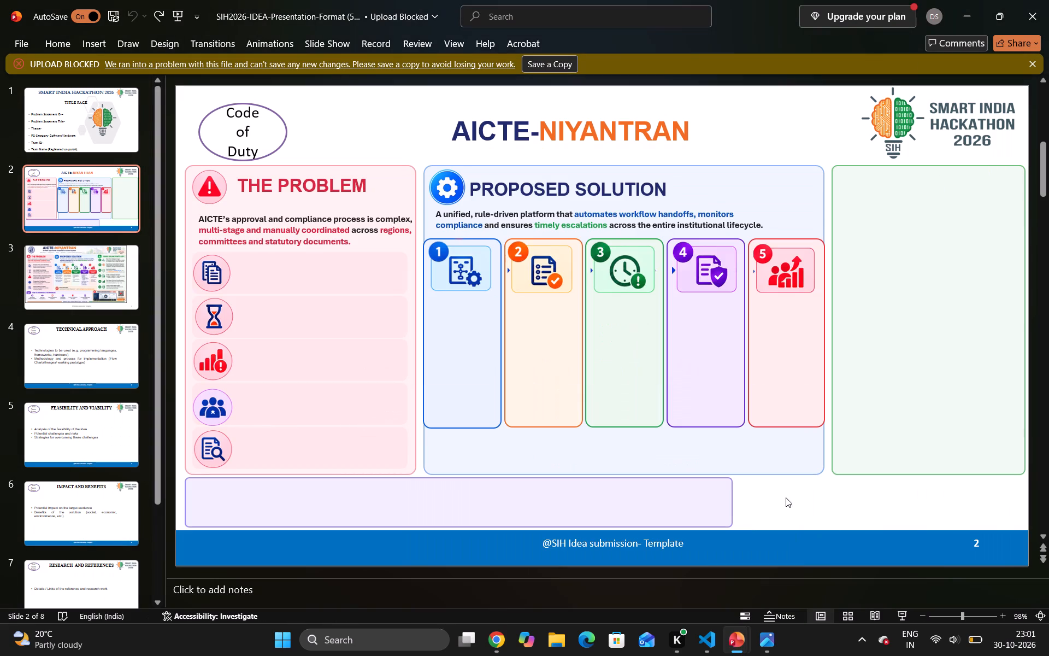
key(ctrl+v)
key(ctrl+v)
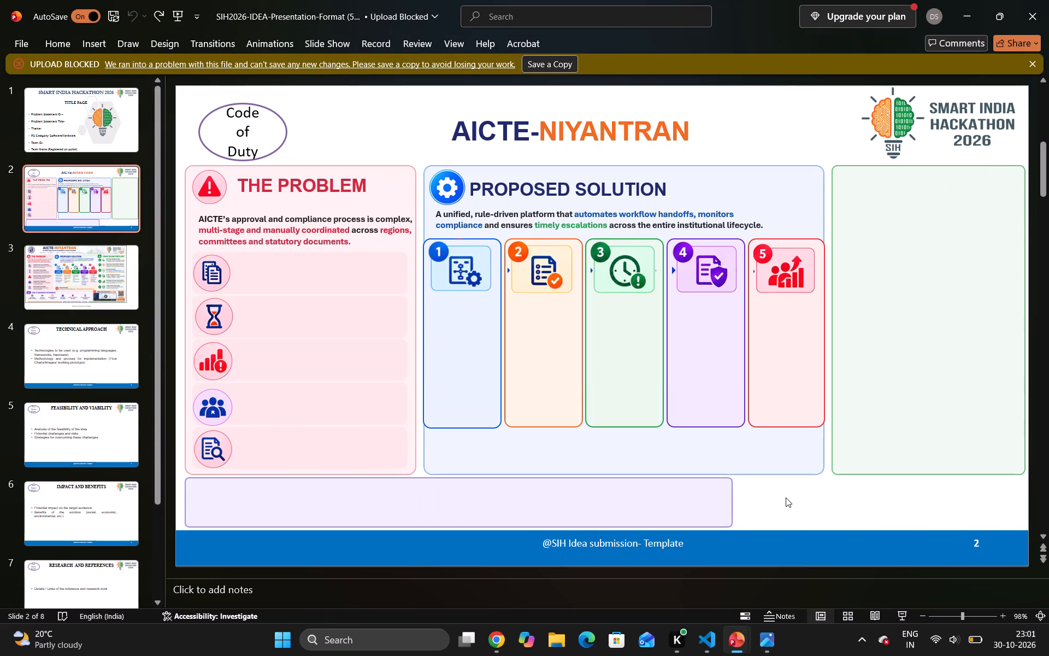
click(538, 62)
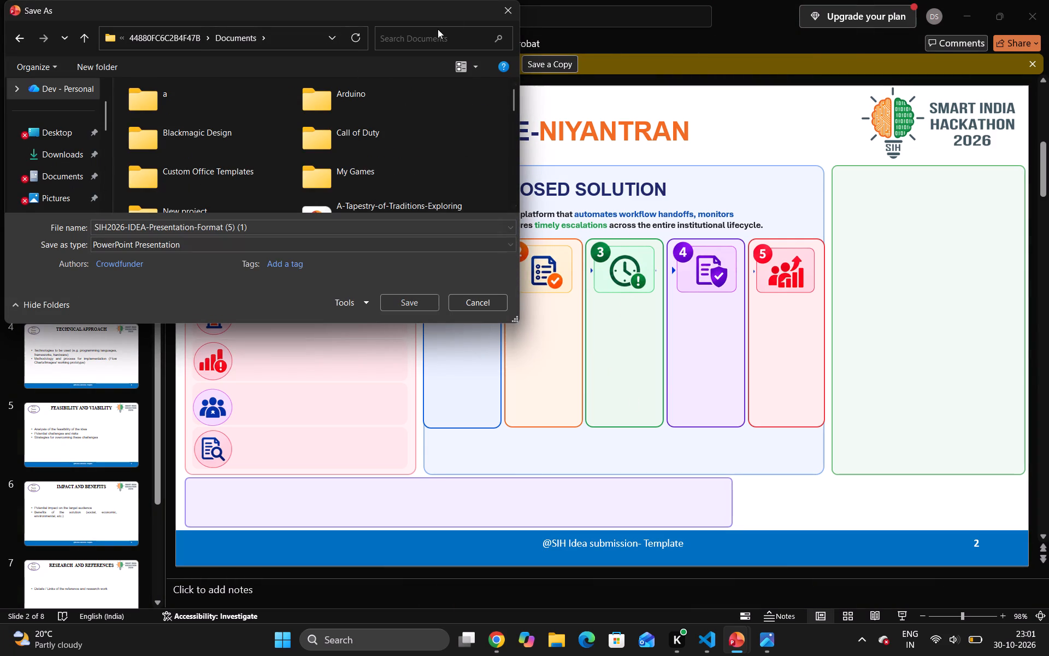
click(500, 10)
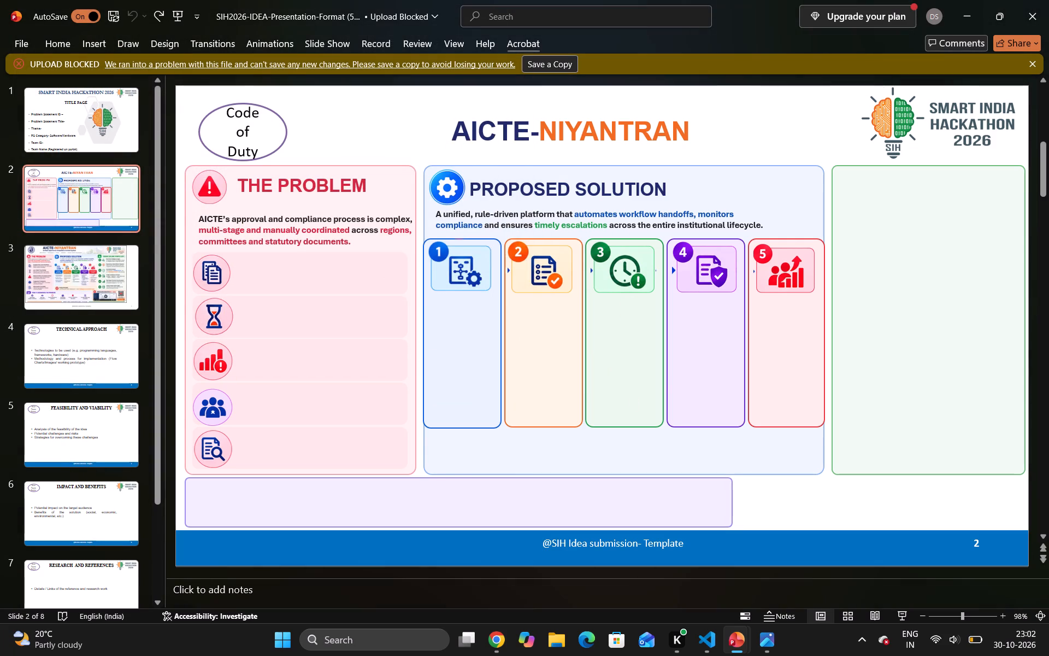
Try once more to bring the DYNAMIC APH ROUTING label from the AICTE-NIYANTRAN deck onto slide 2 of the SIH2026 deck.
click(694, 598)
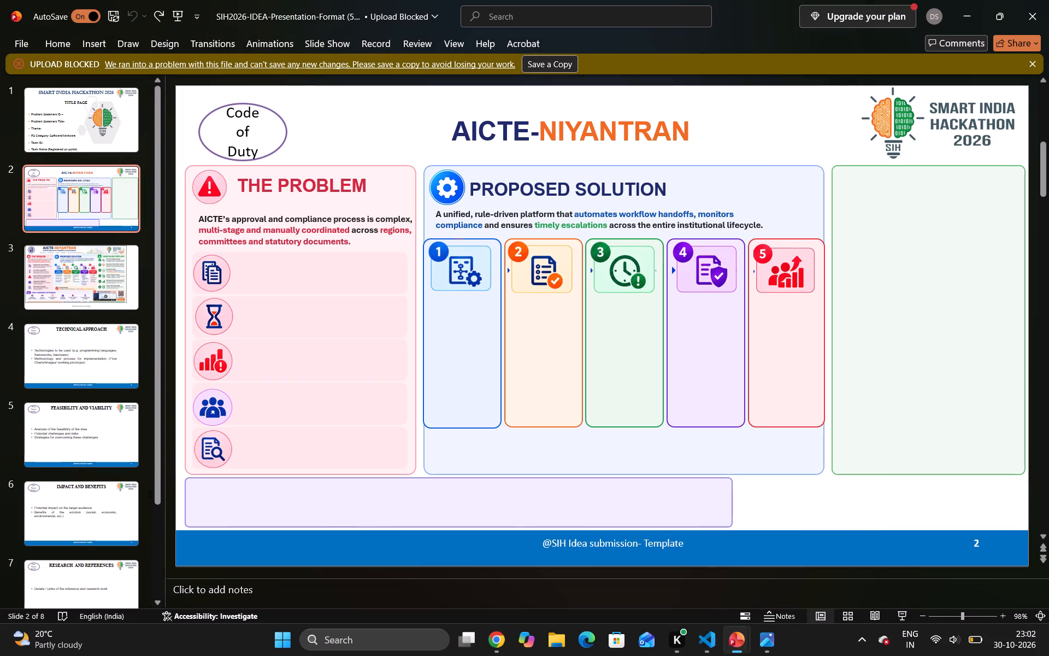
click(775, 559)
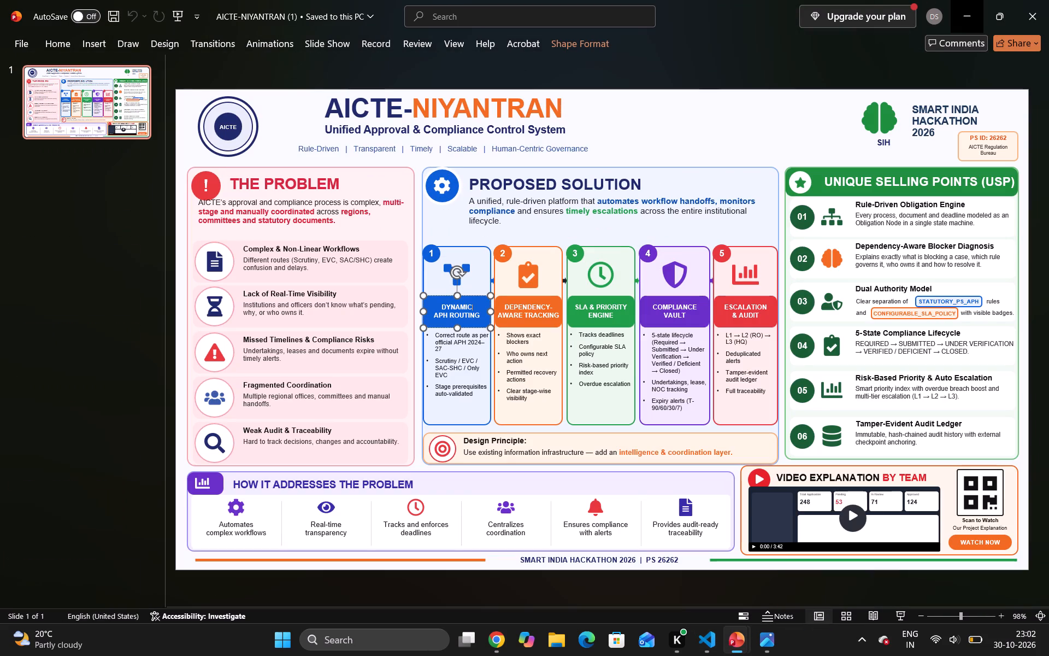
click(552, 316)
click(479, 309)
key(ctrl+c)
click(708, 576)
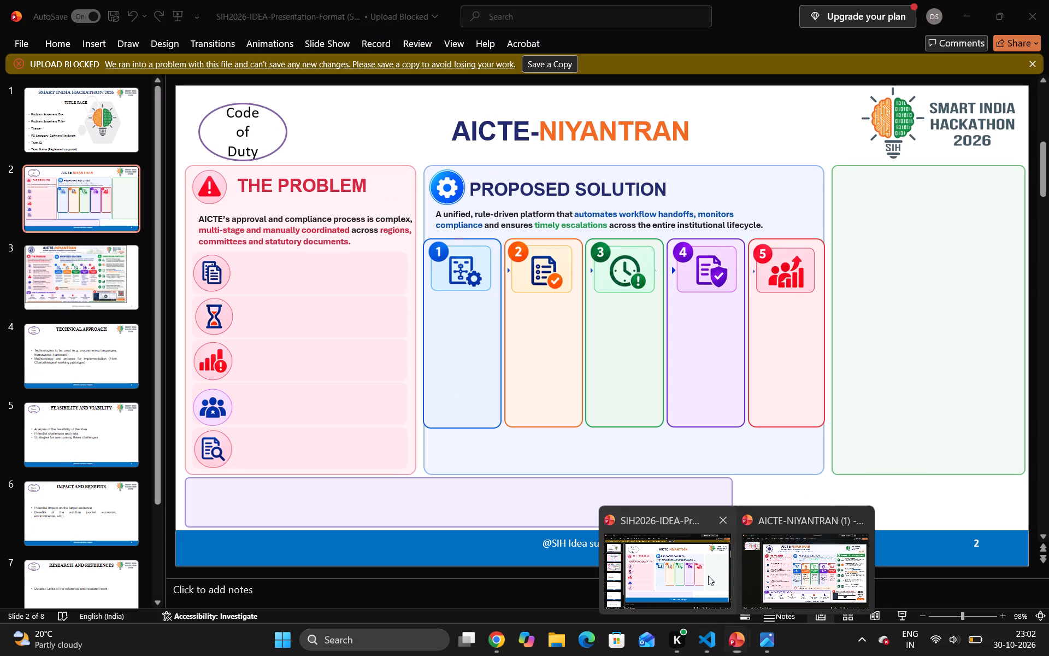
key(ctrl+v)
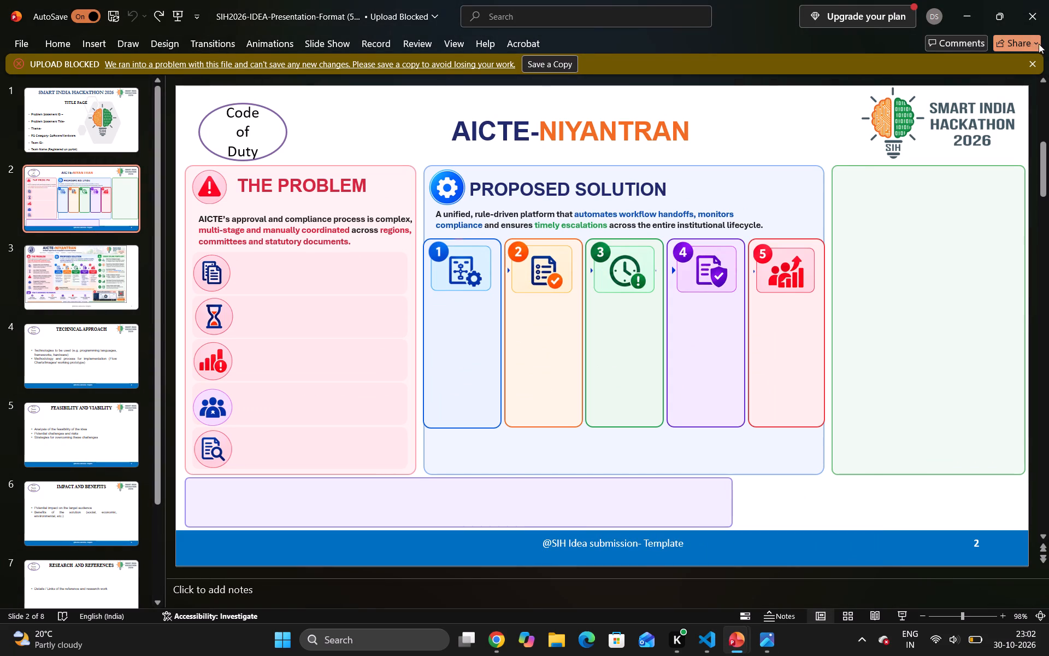
Dismiss the upload-blocked notice in the SIH2026 deck.
click(1035, 66)
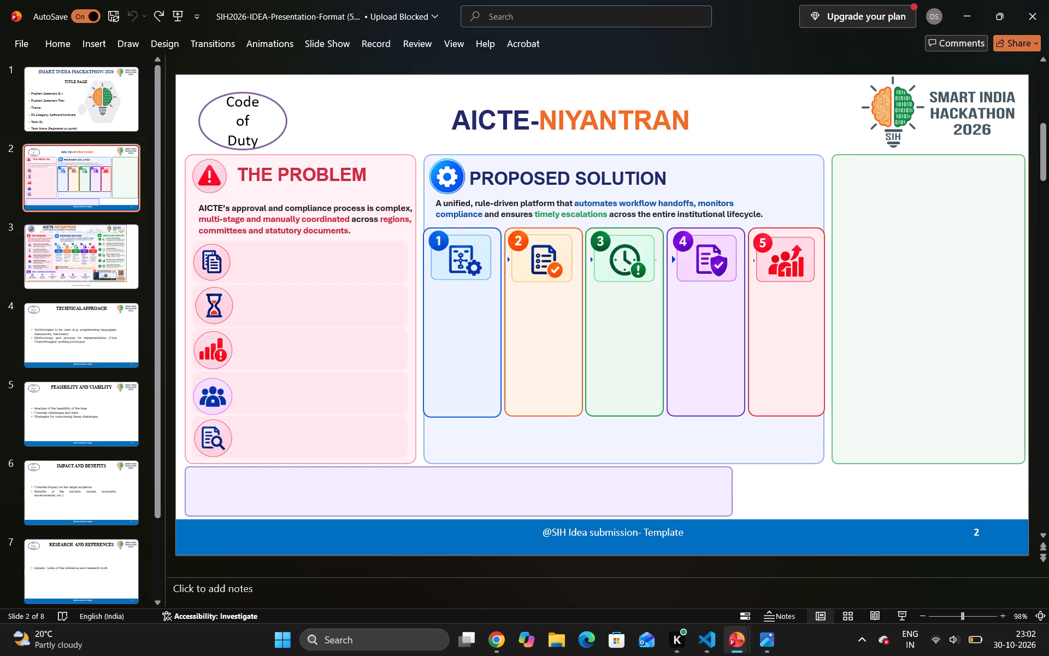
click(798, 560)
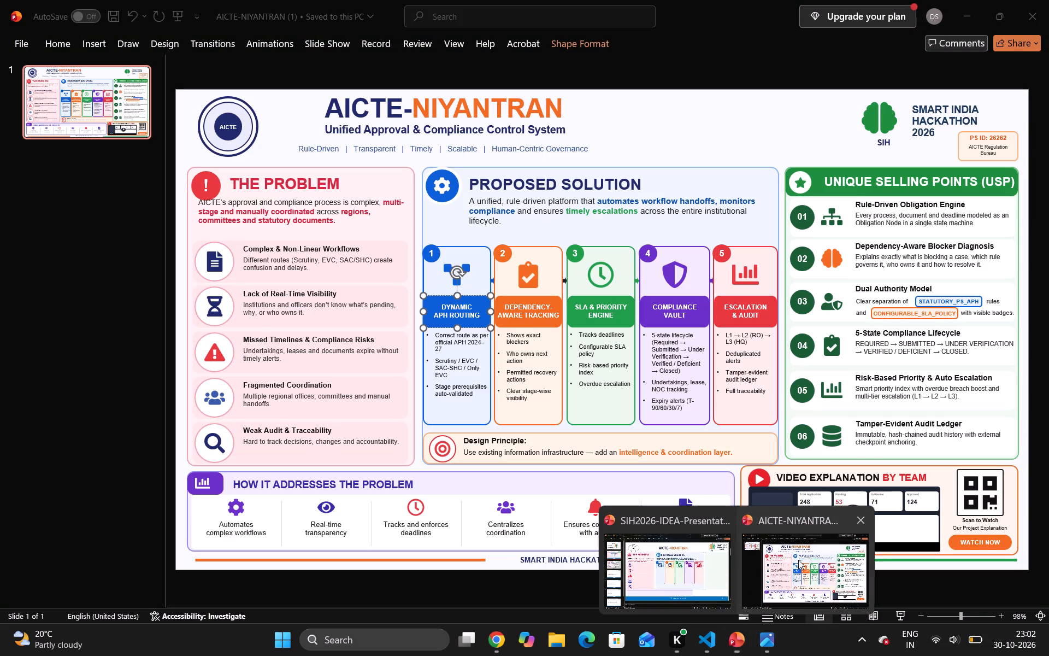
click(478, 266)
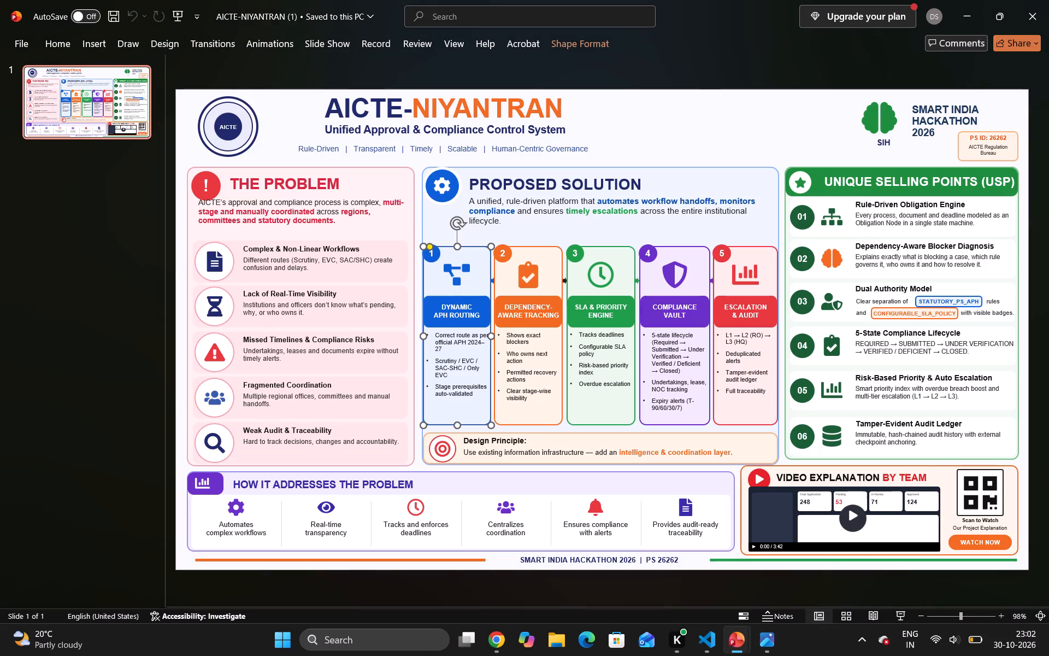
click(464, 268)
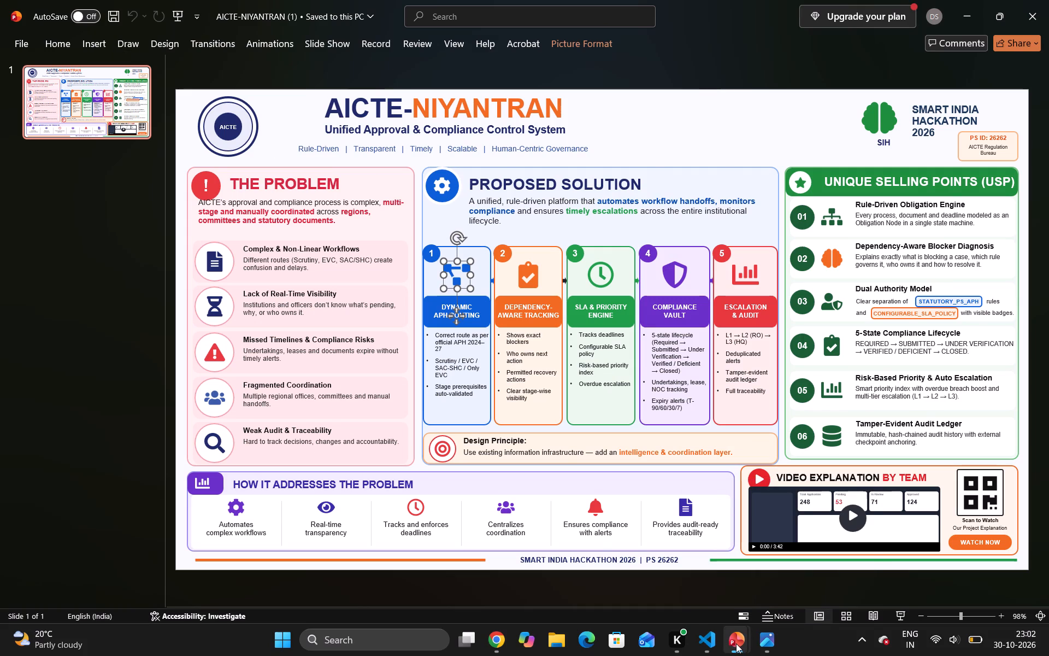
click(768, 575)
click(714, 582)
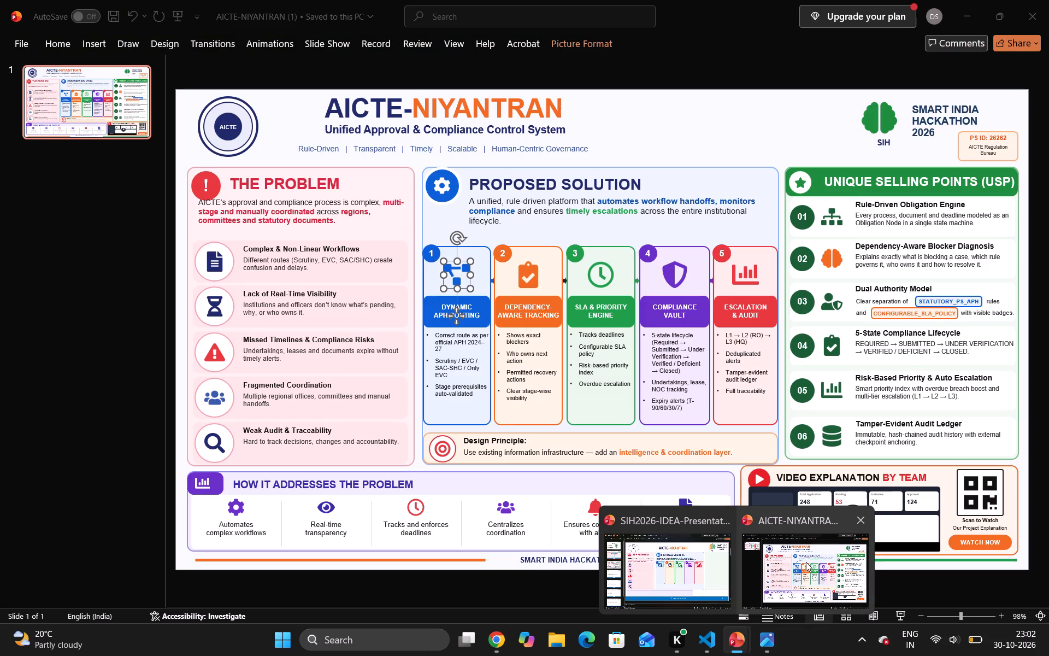
Copy the green UNIQUE SELLING POINTS (USP) header bar, without its text, from the AICTE-NIYANTRAN deck onto slide 2 of the SIH2026 deck.
click(806, 562)
click(875, 204)
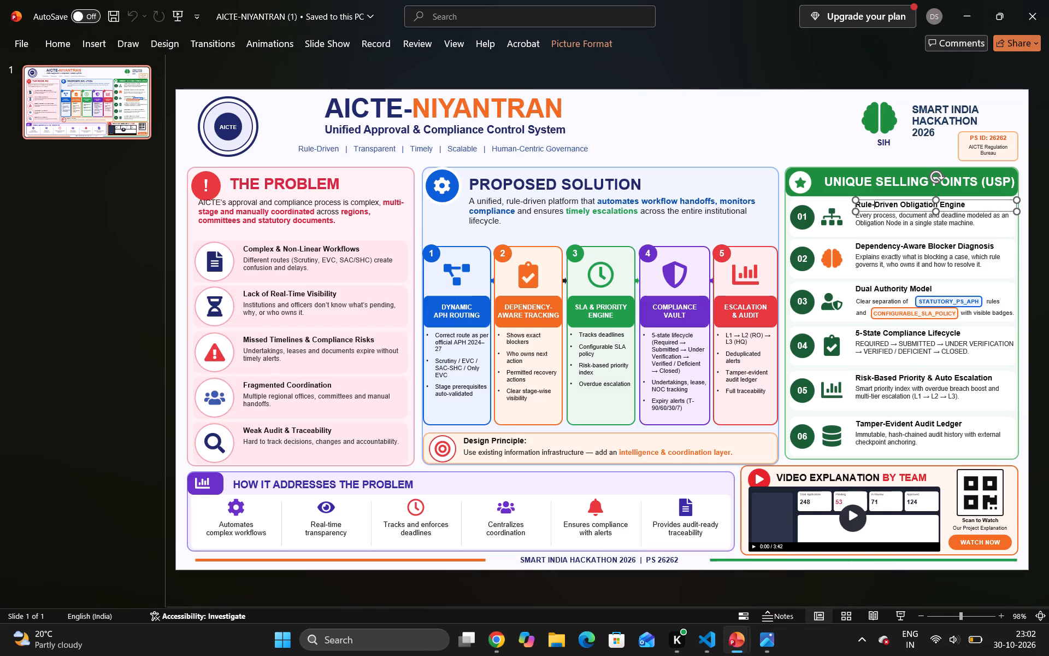
click(836, 213)
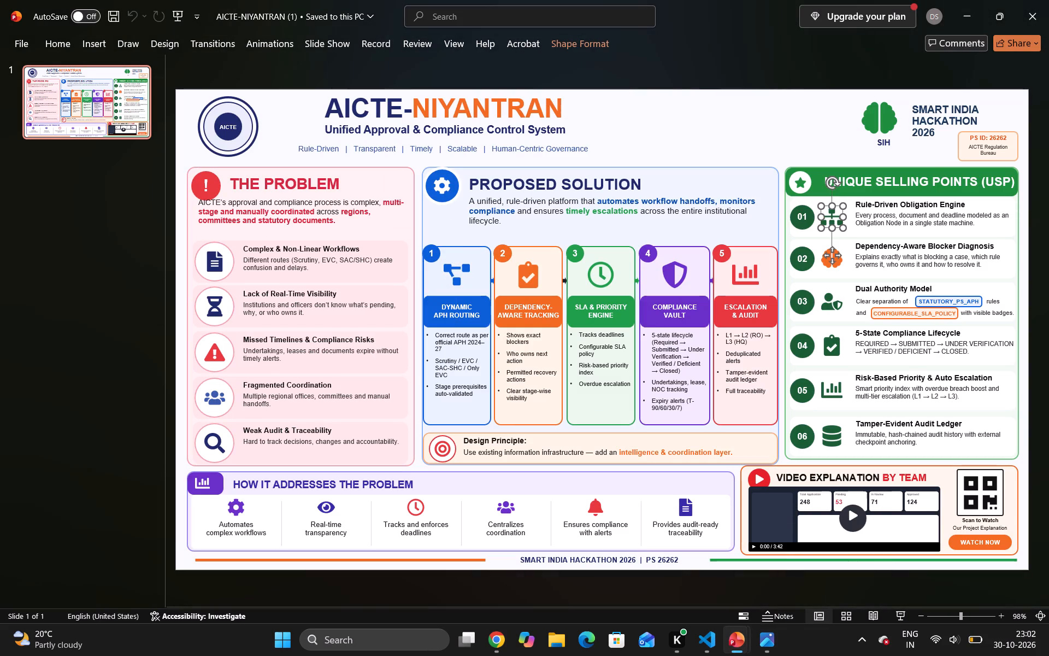
click(809, 214)
click(859, 183)
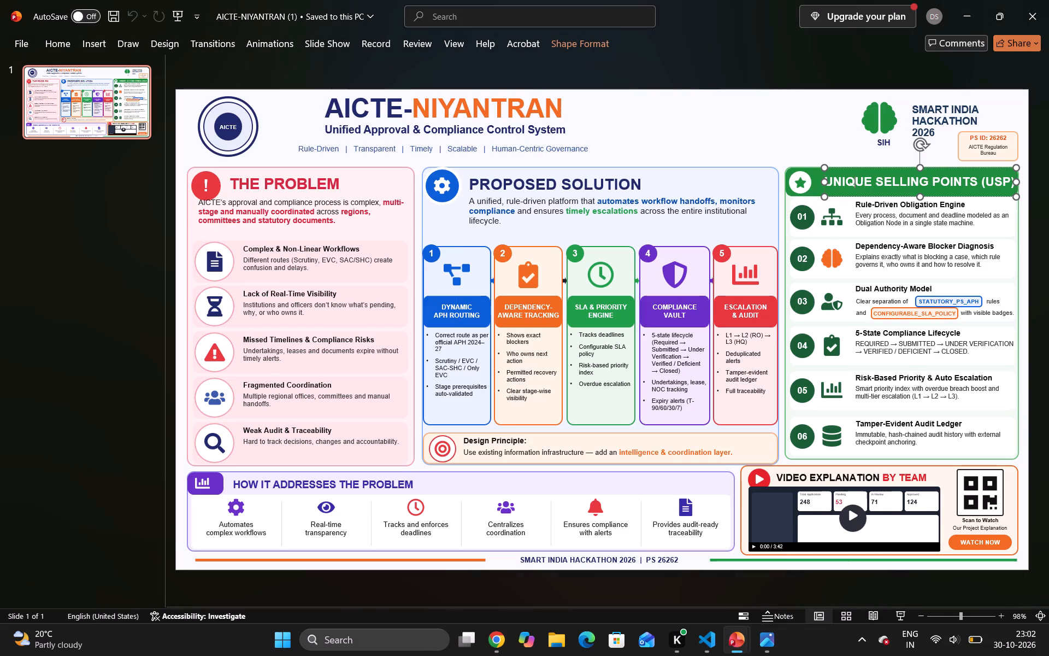
click(809, 170)
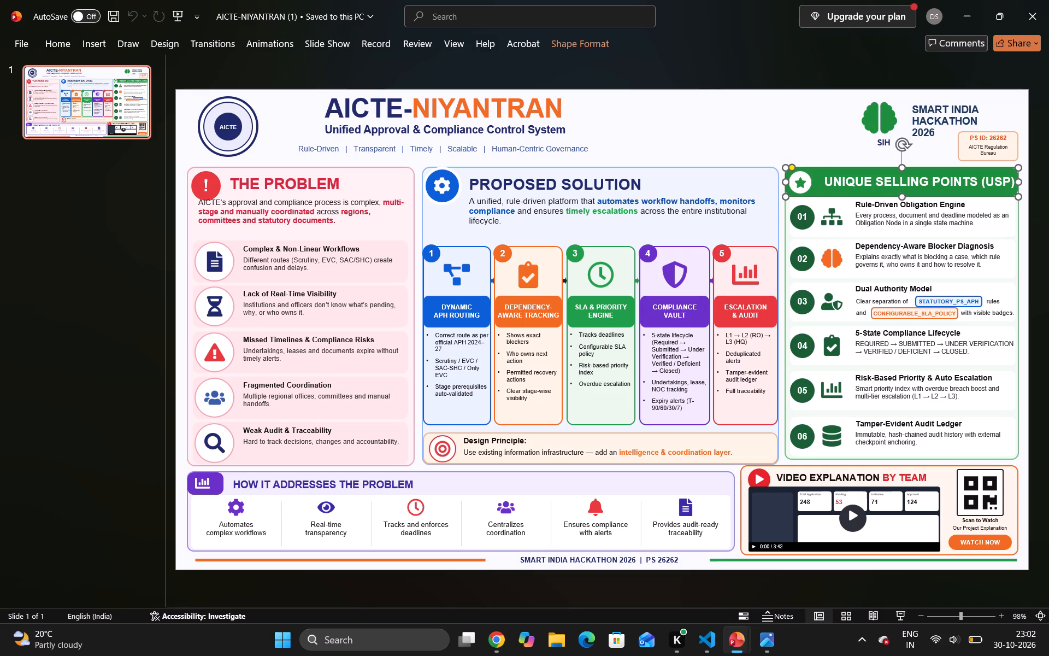
key(ctrl+c)
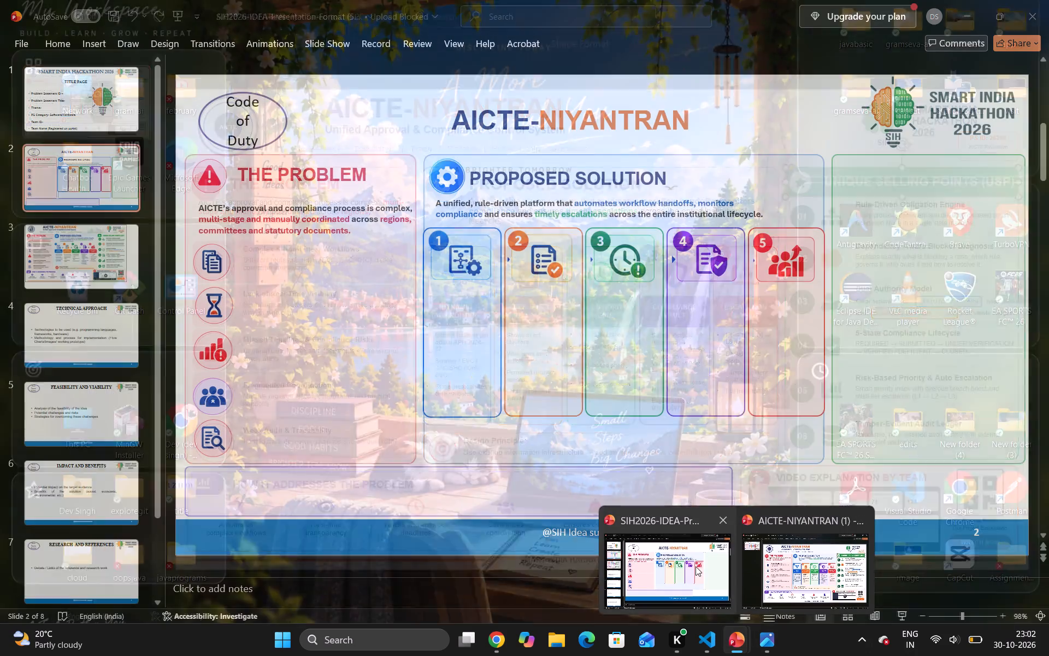
click(696, 566)
key(ctrl+v)
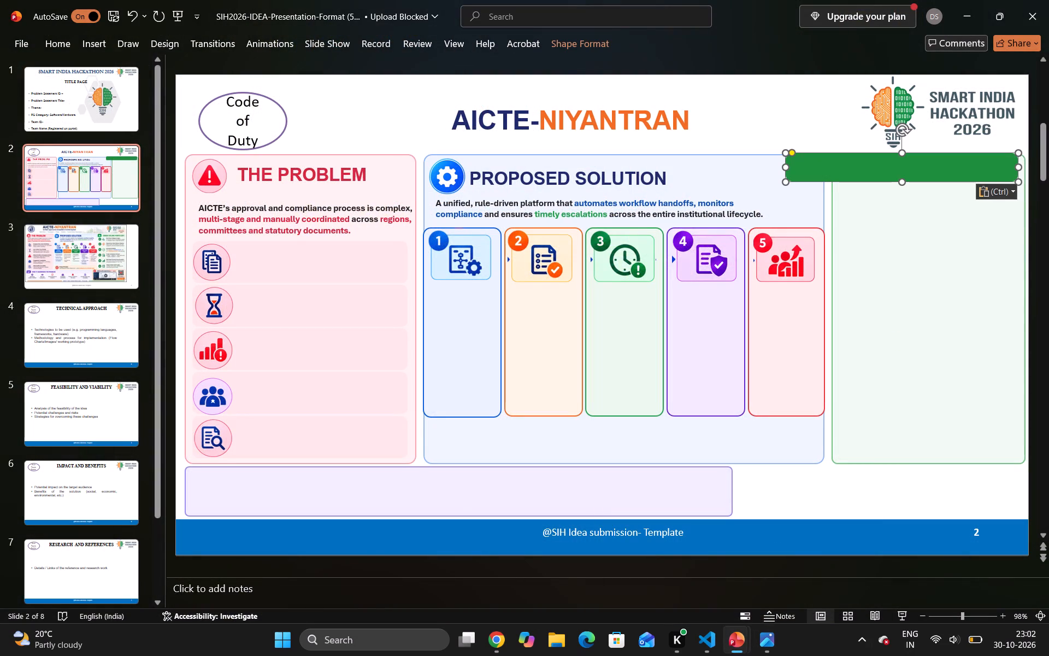
Narrow the green header bar and place it inside the top of the empty green panel on slide 2.
click(858, 163)
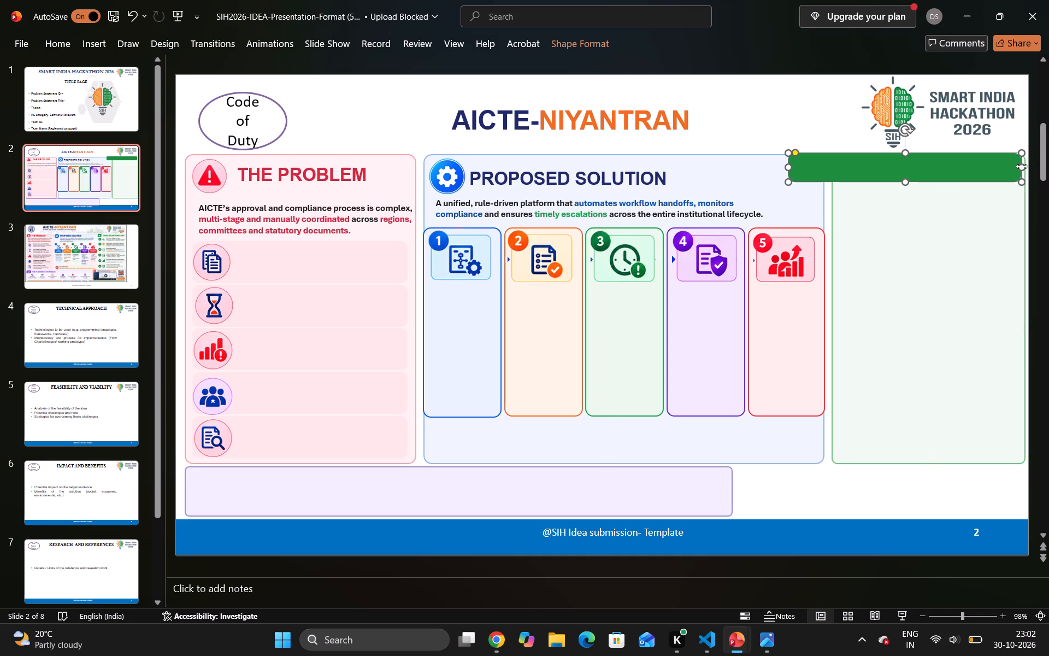
drag(1022, 166, 979, 178)
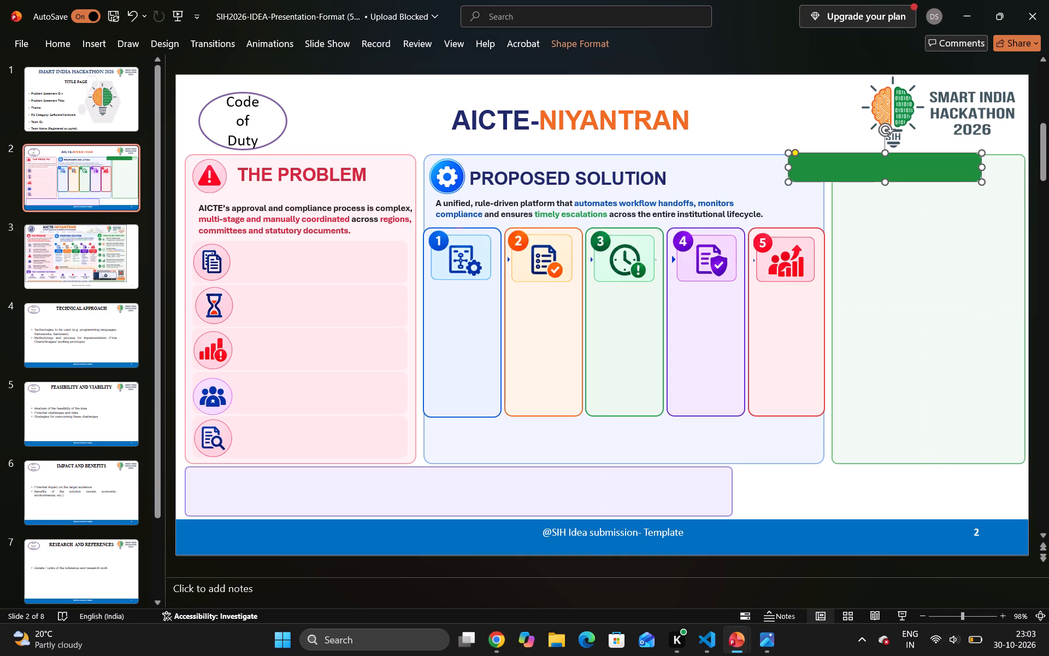
drag(901, 165, 950, 172)
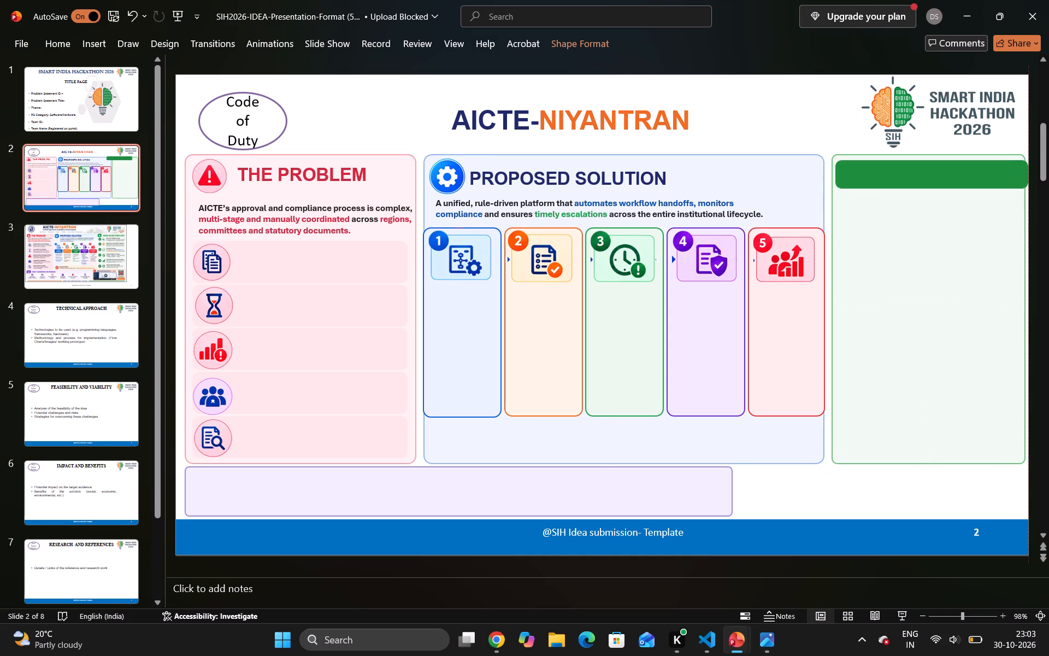
drag(950, 172, 949, 172)
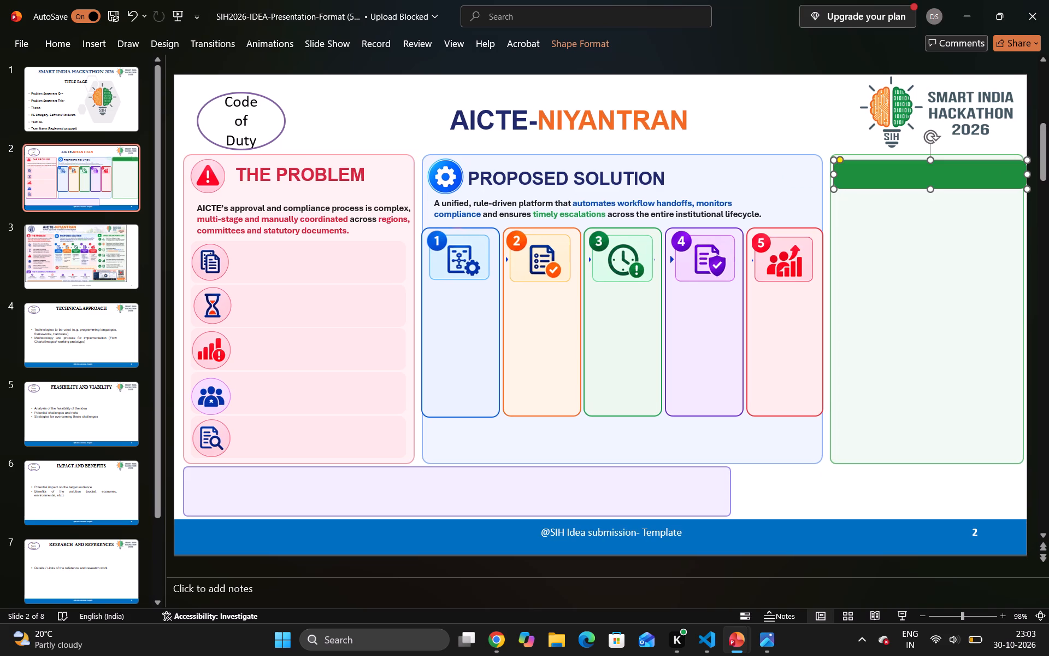
drag(833, 176, 845, 177)
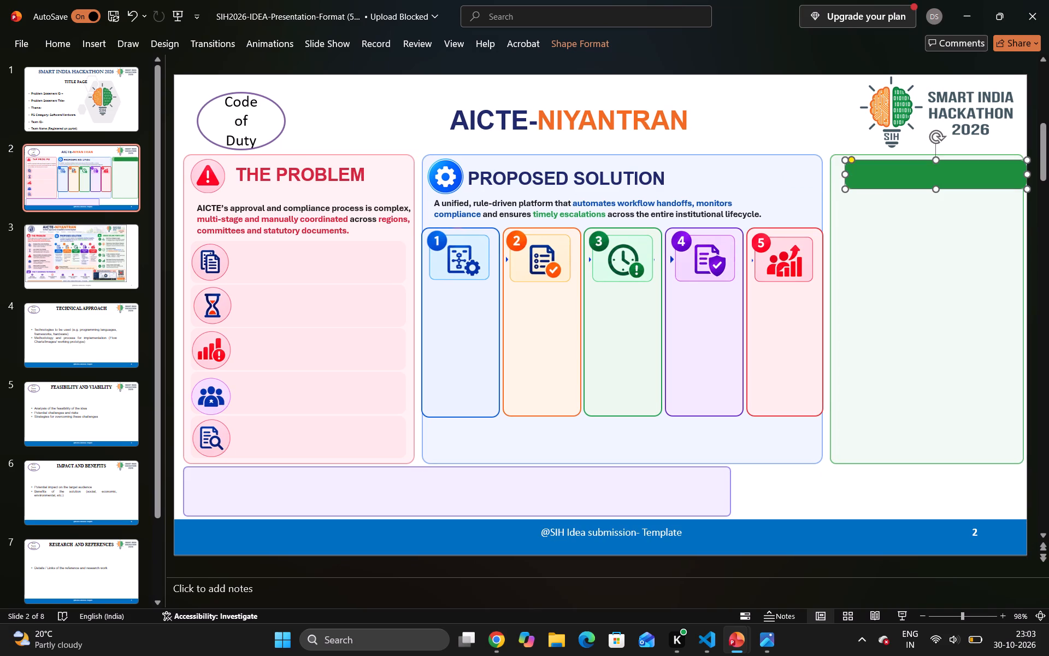
drag(881, 172, 873, 169)
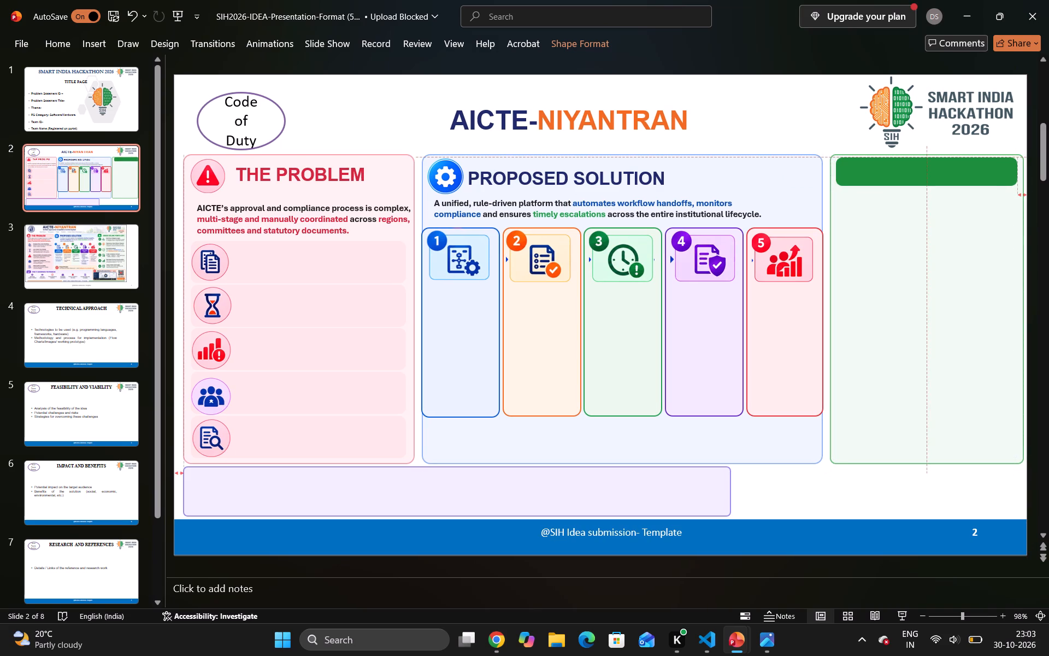
drag(873, 169, 873, 170)
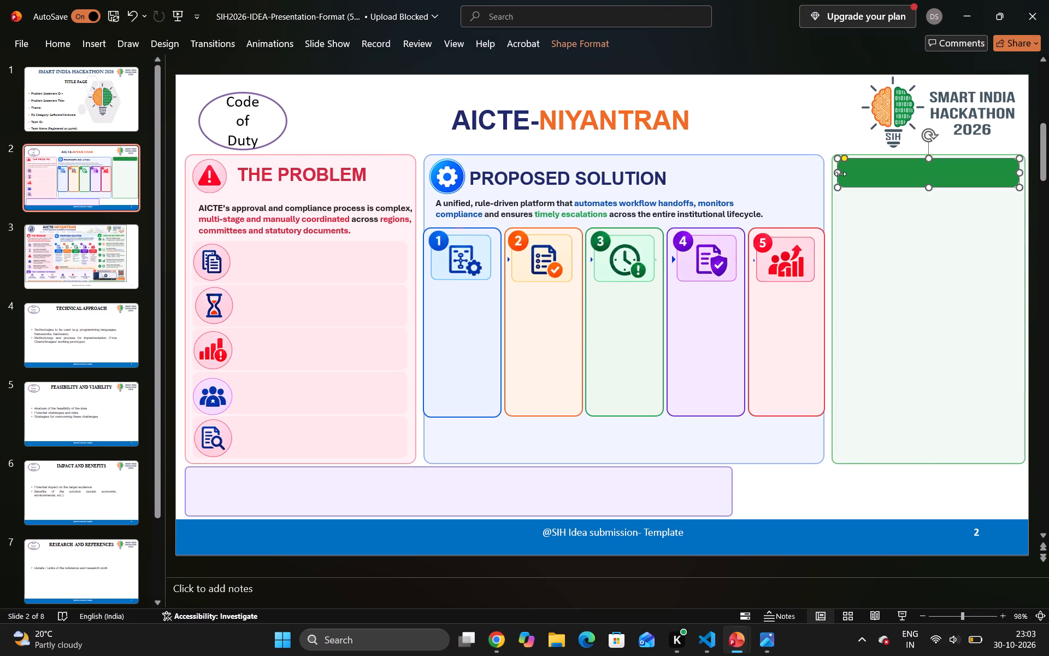
Extend the green header bar's sides and top edge to match the green panel's full width and upper border.
drag(840, 174, 835, 174)
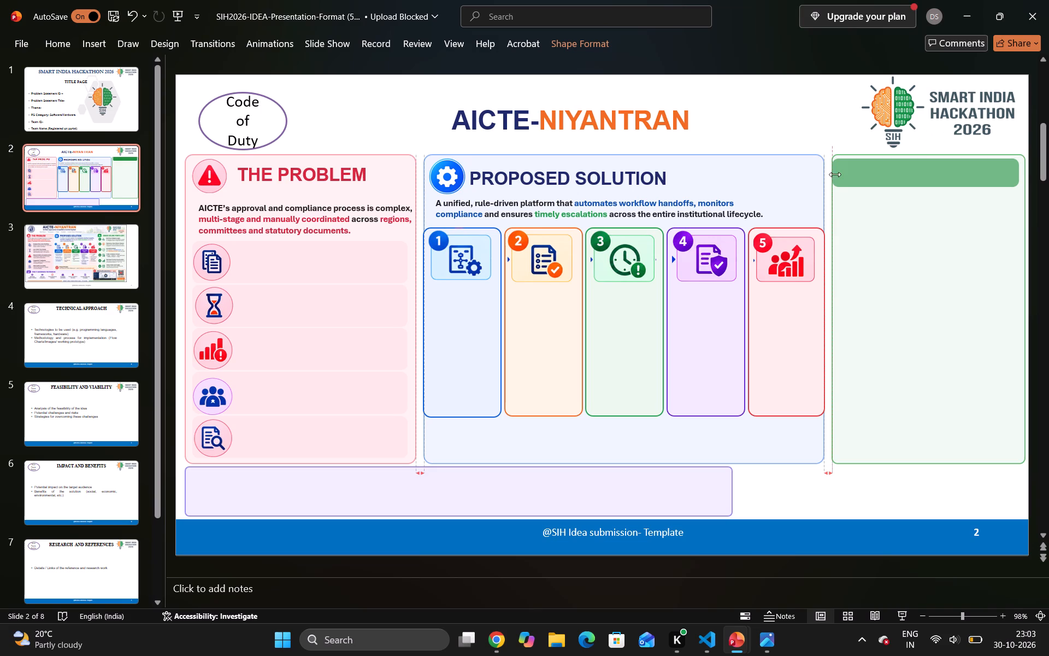
drag(1017, 174, 1021, 173)
drag(1021, 173, 1023, 173)
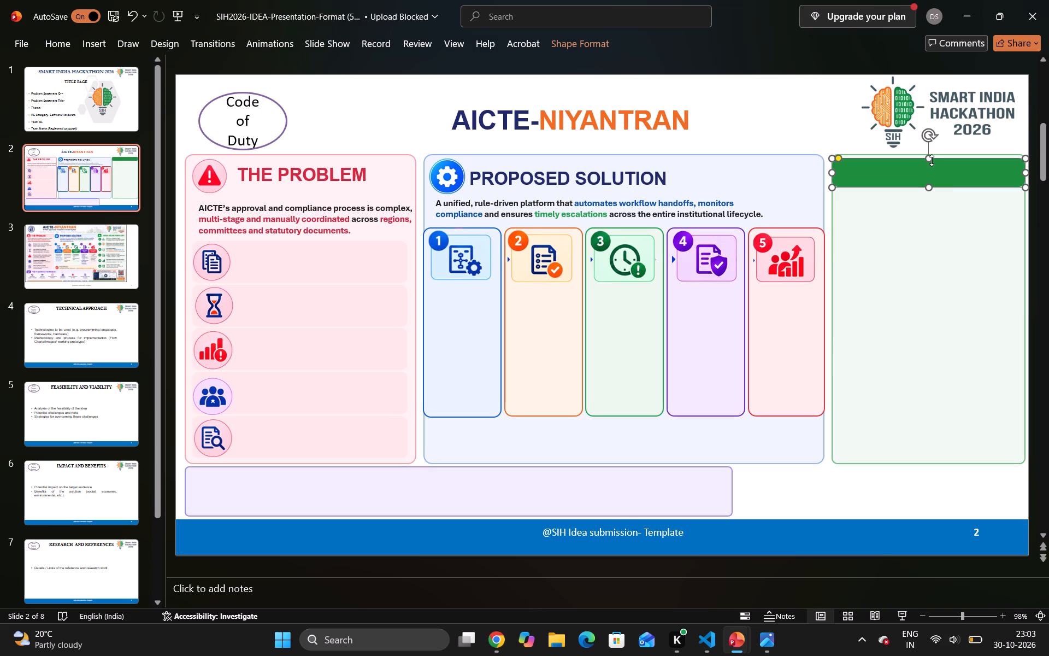
drag(931, 159, 931, 155)
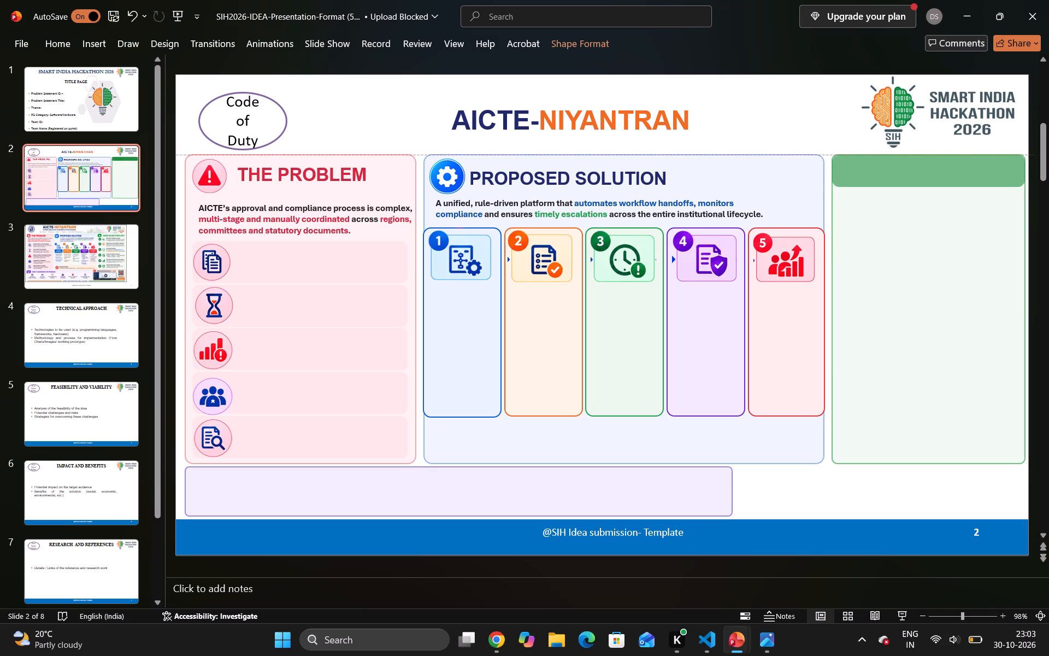
drag(931, 155, 930, 154)
click(892, 130)
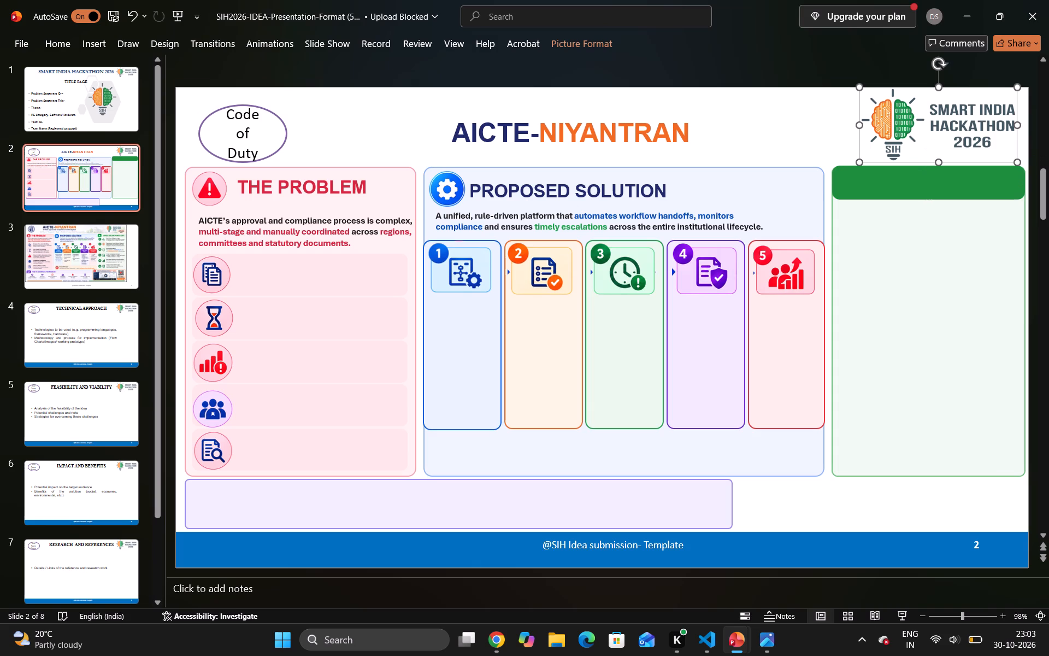
click(936, 181)
click(928, 153)
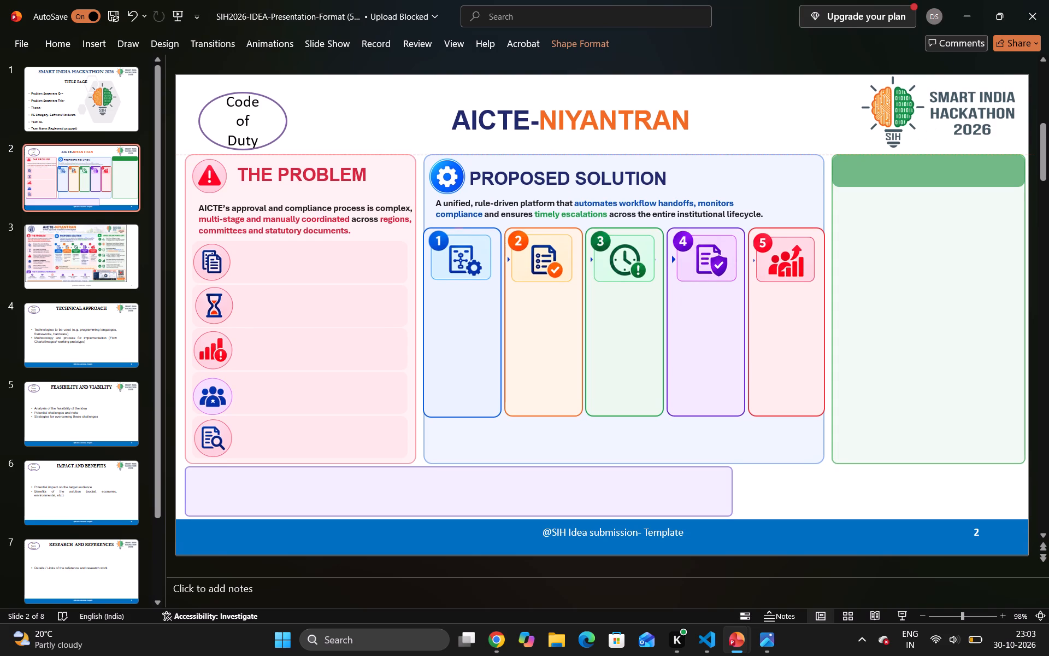
click(861, 117)
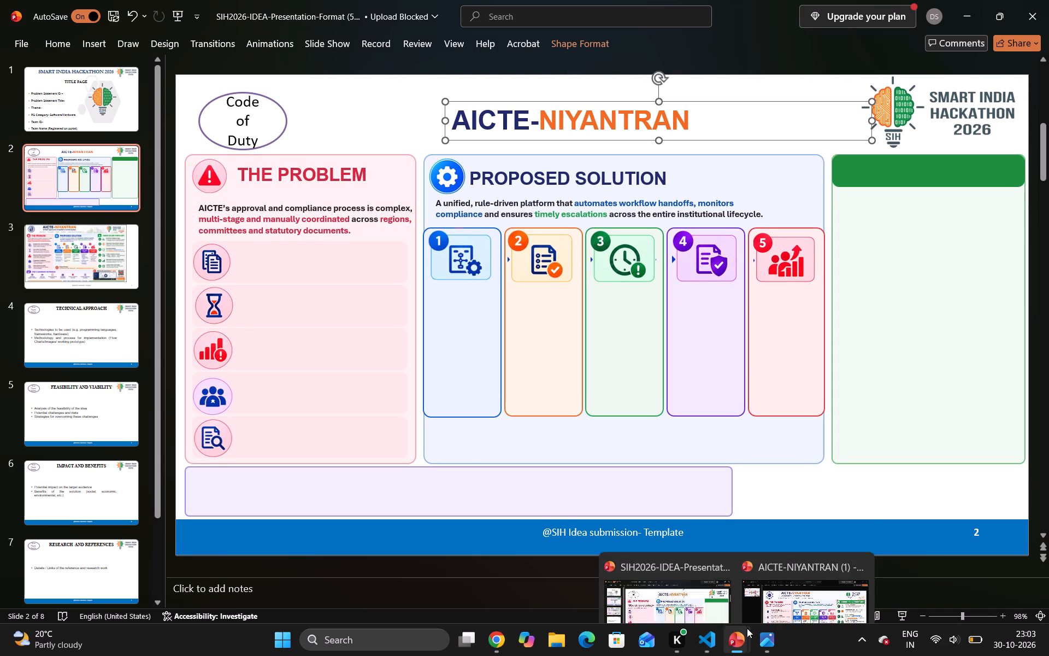
Switch to the AICTE-NIYANTRAN deck and select the UNIQUE SELLING POINTS (USP) heading text box.
click(711, 577)
click(792, 587)
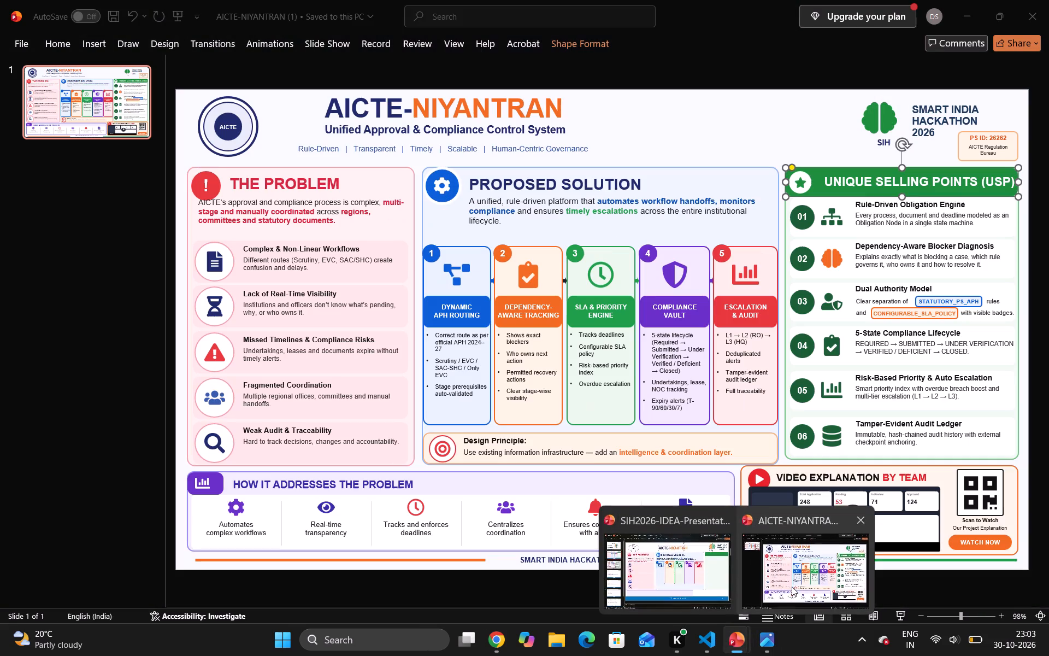
click(855, 177)
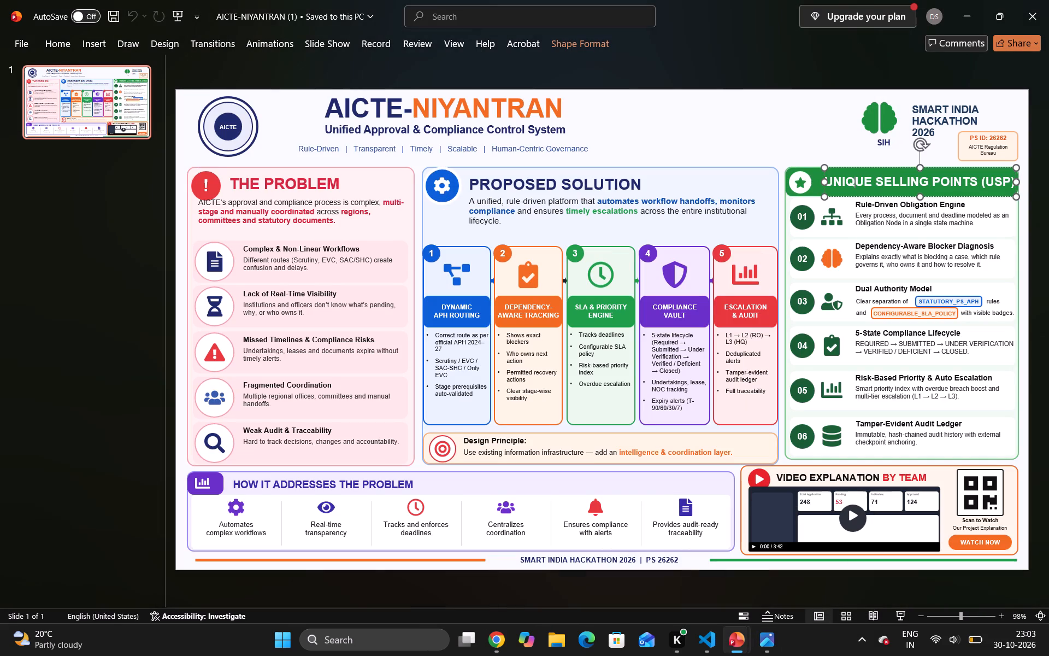
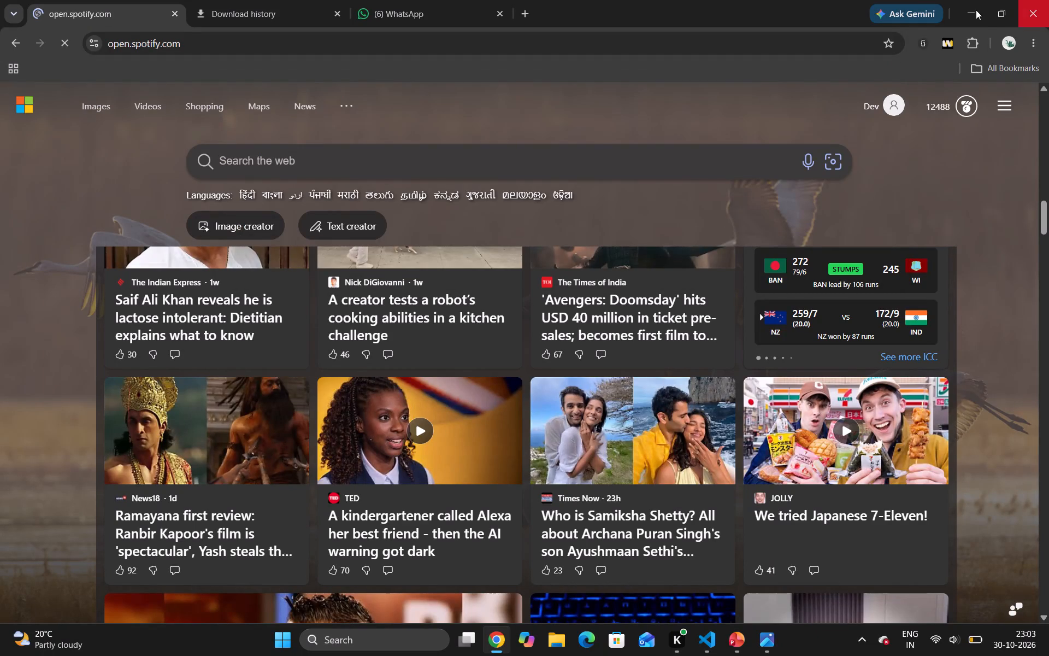
Copy the UNIQUE SELLING POINTS (USP) heading text and paste it over the AICTE-NIYANTRAN title on slide 2 of the SIH2026 deck.
click(976, 9)
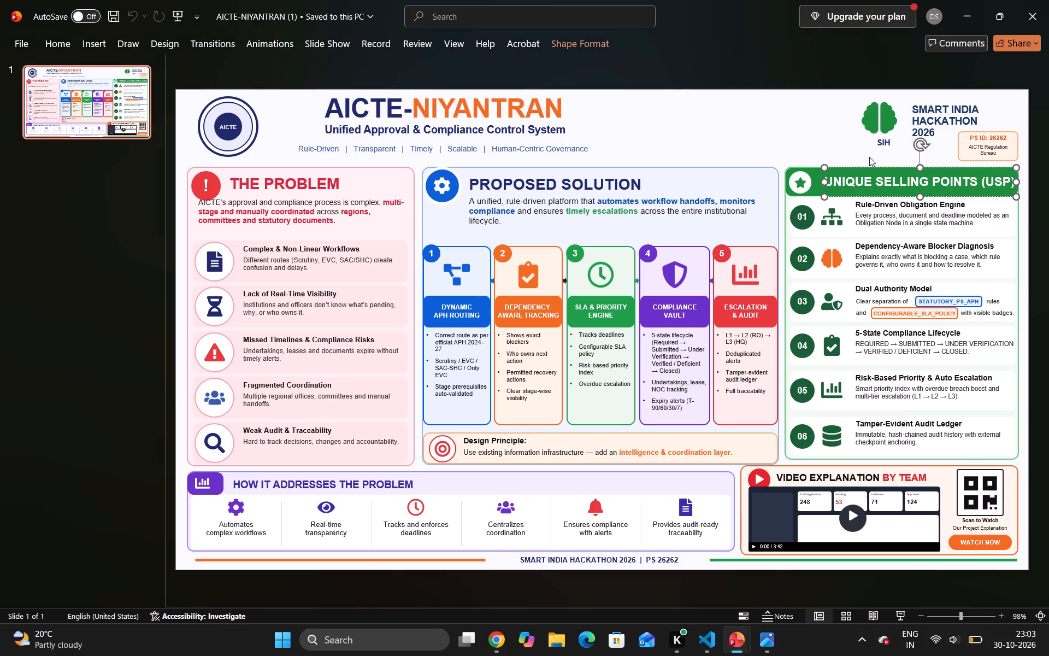
click(865, 175)
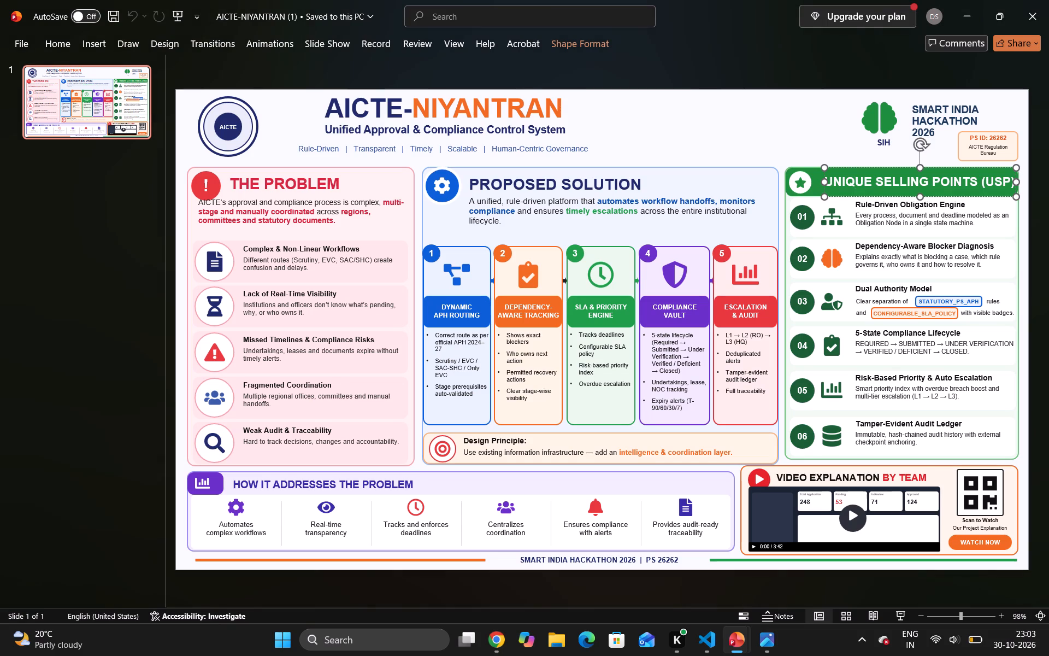
key(ctrl+a)
key(ctrl+c)
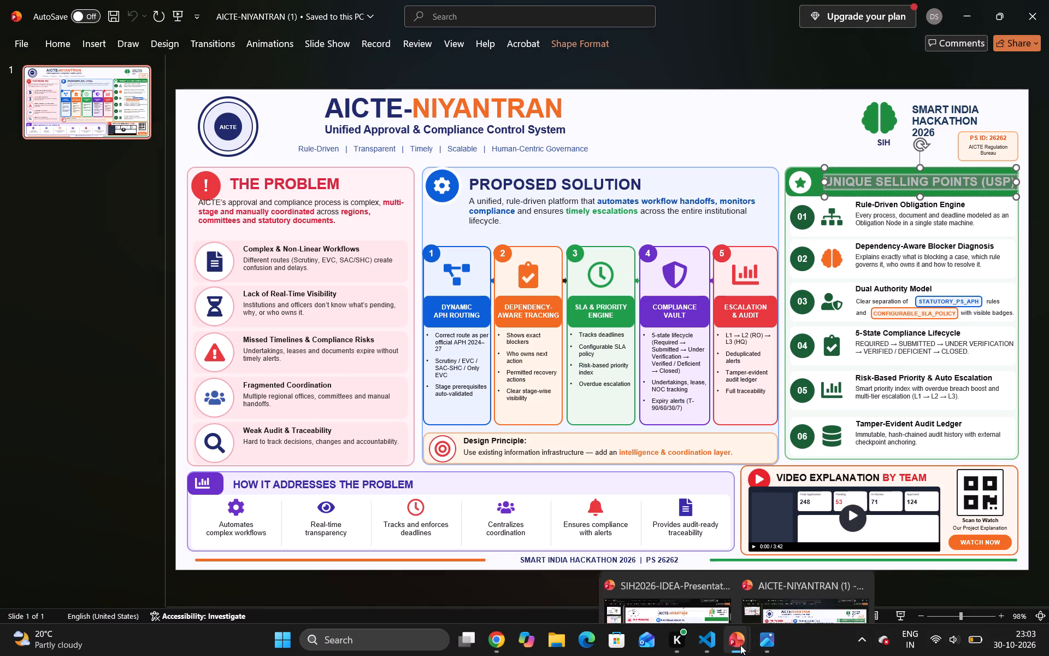
click(788, 584)
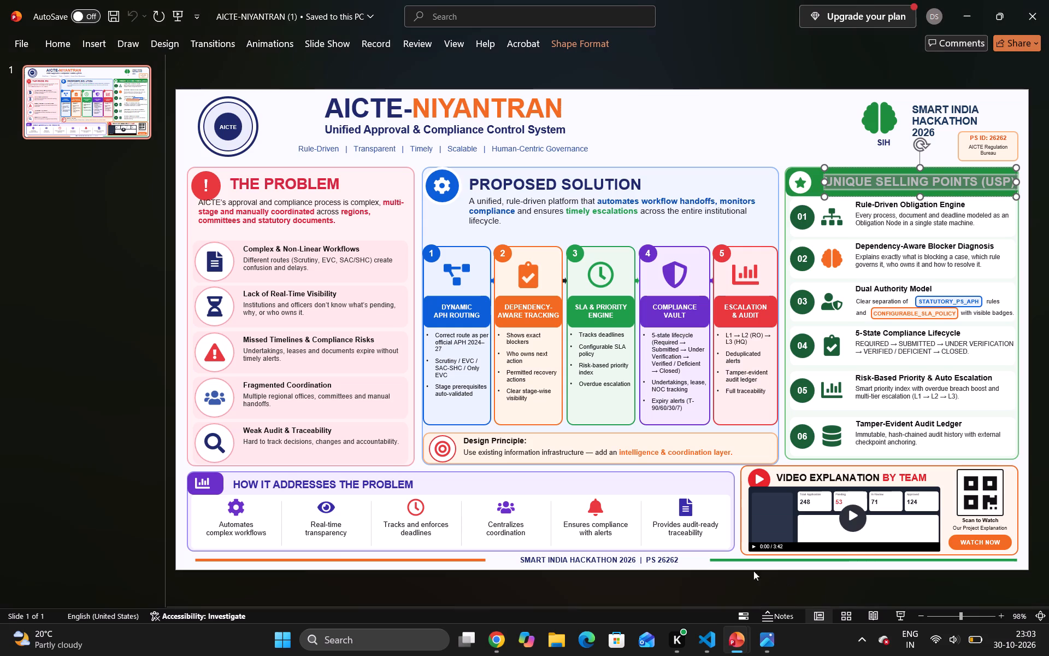
click(710, 573)
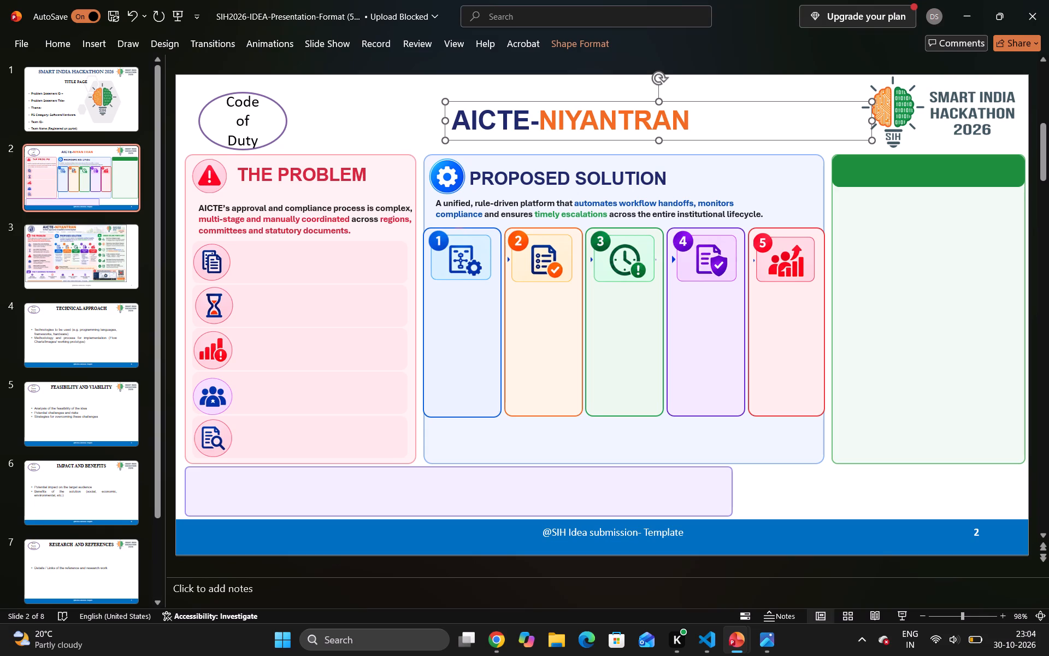
key(ctrl+v)
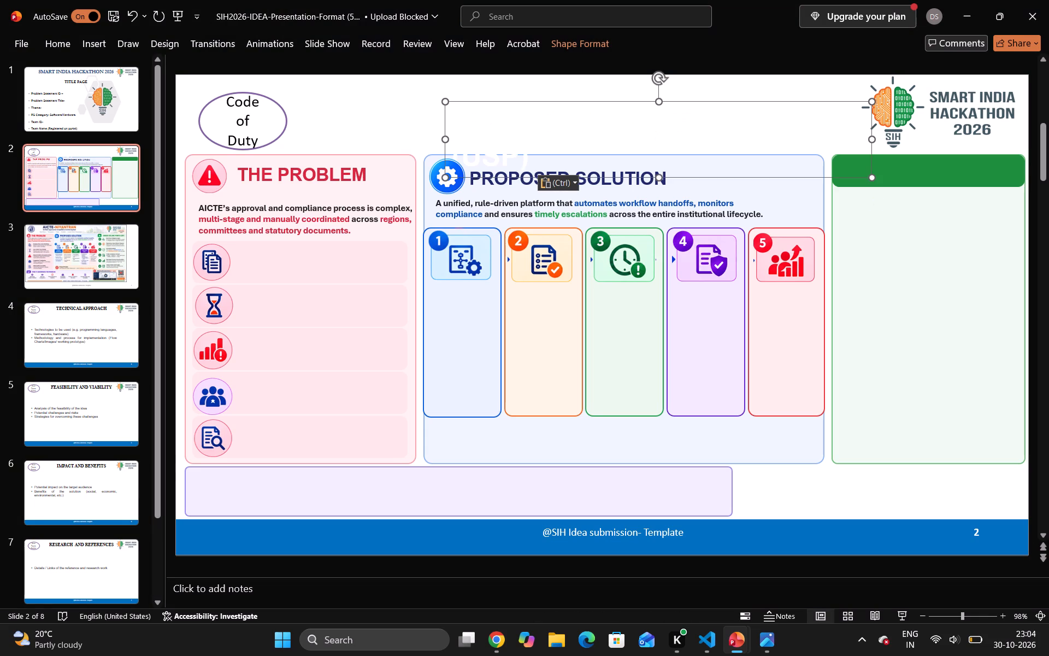
Move the pasted UNIQUE SELLING POINTS (USP) text box below the numbered columns and widen it so the heading fits on one line.
drag(515, 115, 558, 118)
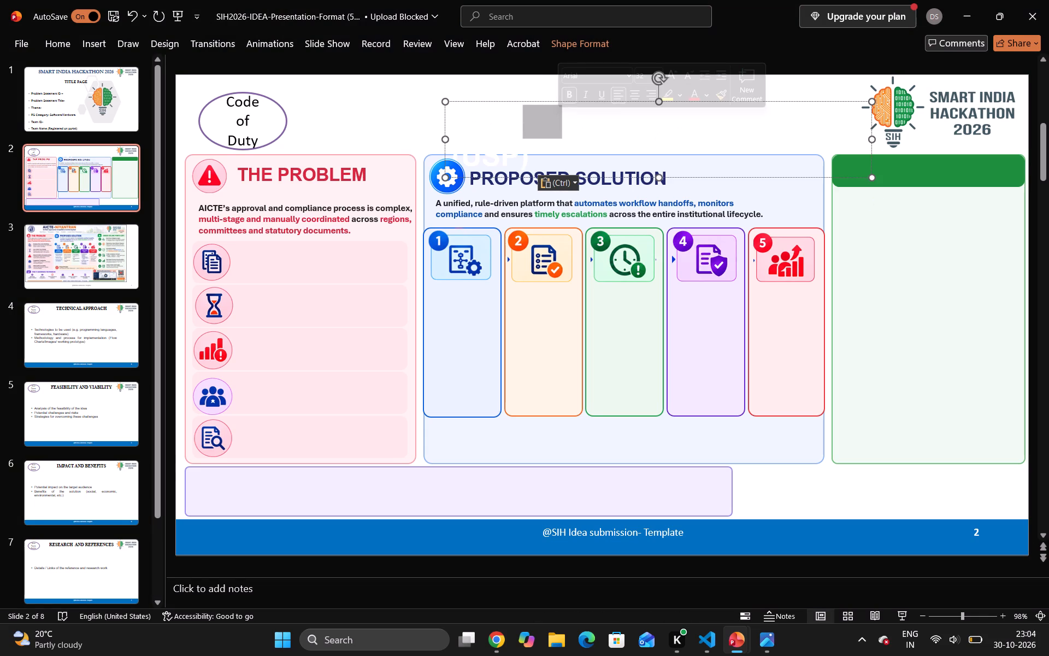
drag(873, 137, 891, 139)
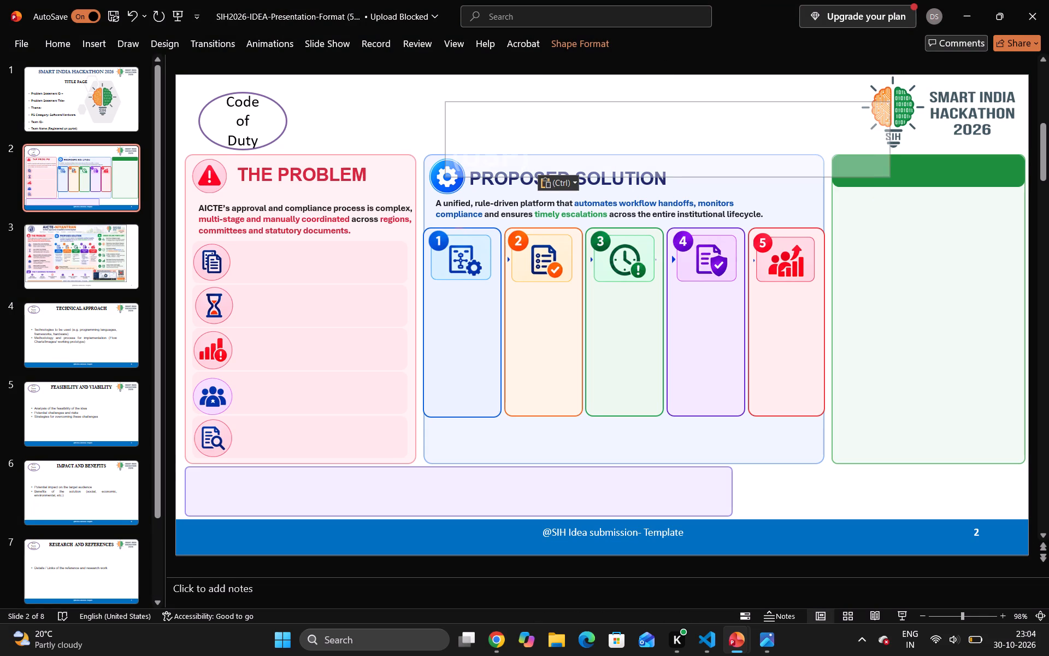
drag(891, 139, 893, 144)
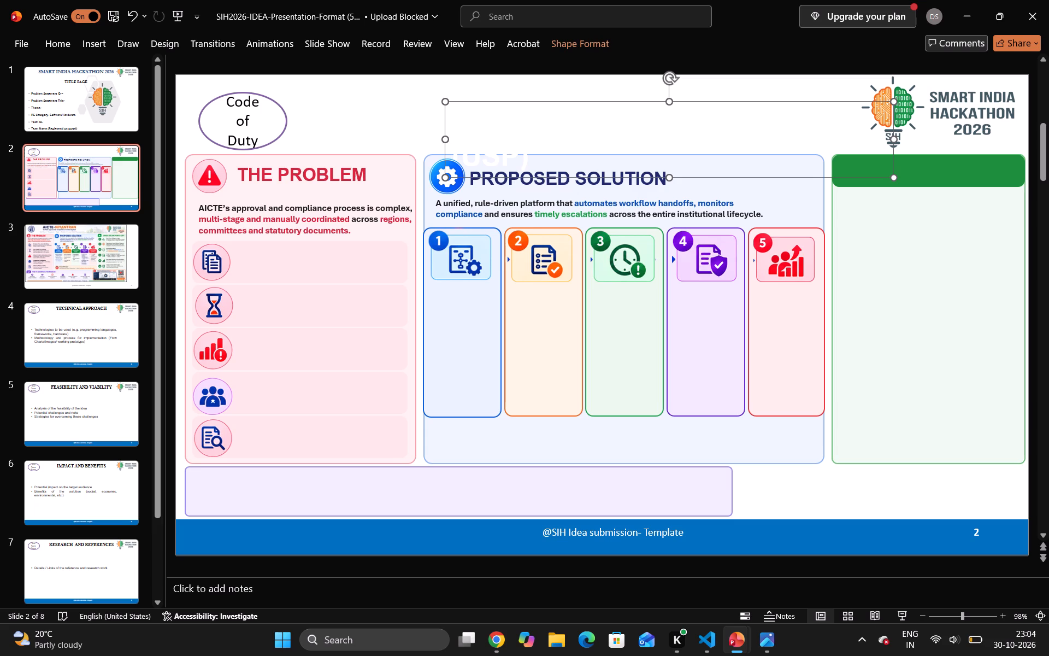
drag(615, 175, 873, 285)
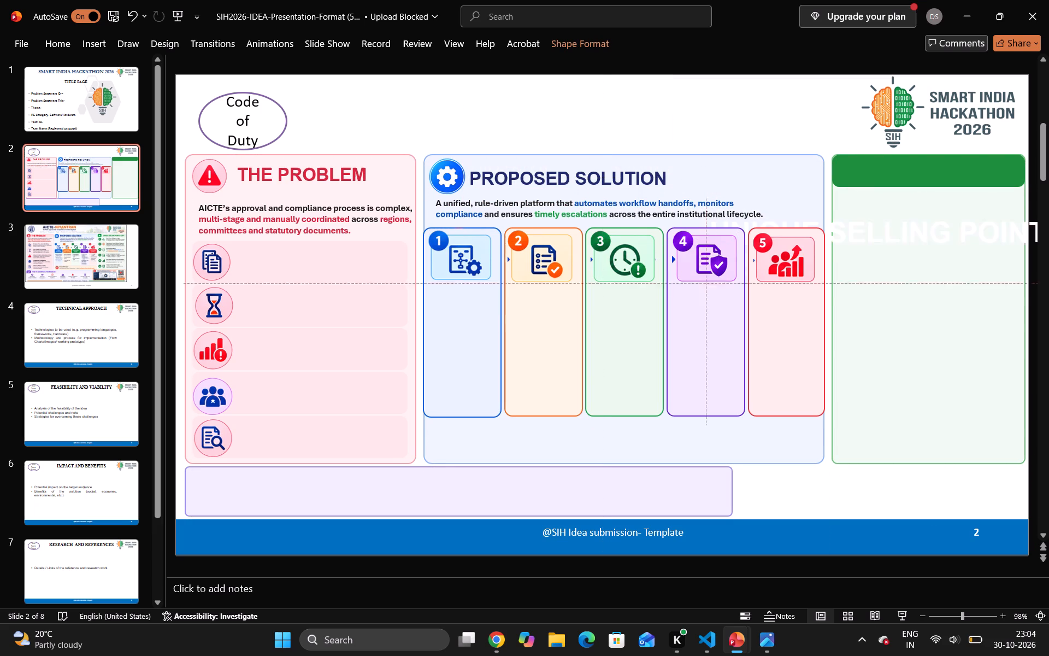
drag(873, 285, 682, 496)
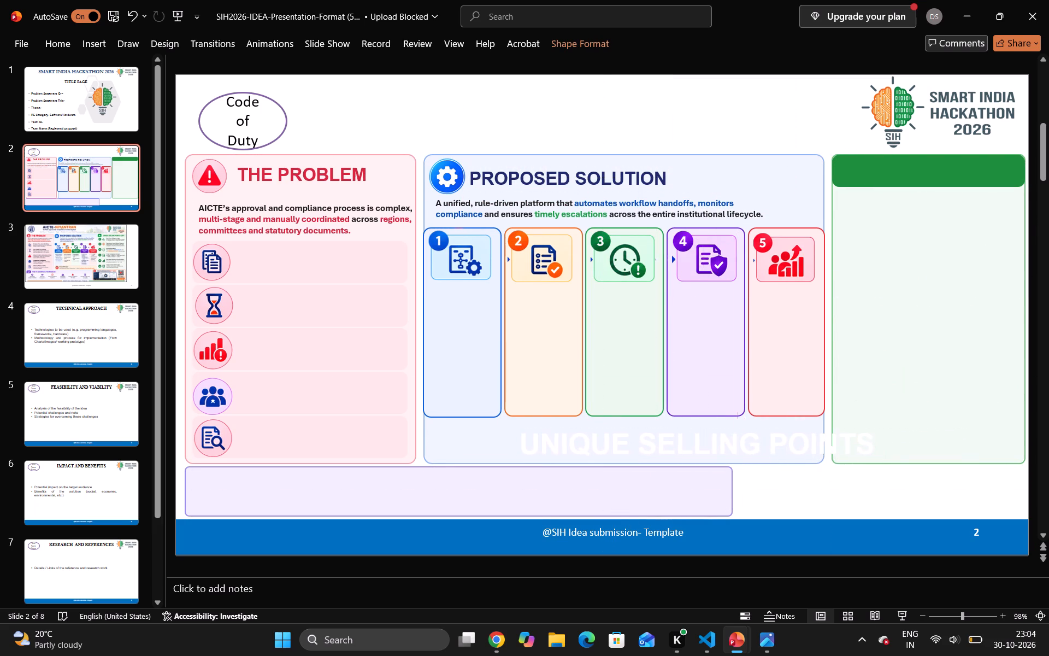
drag(682, 496, 677, 494)
drag(511, 458, 488, 459)
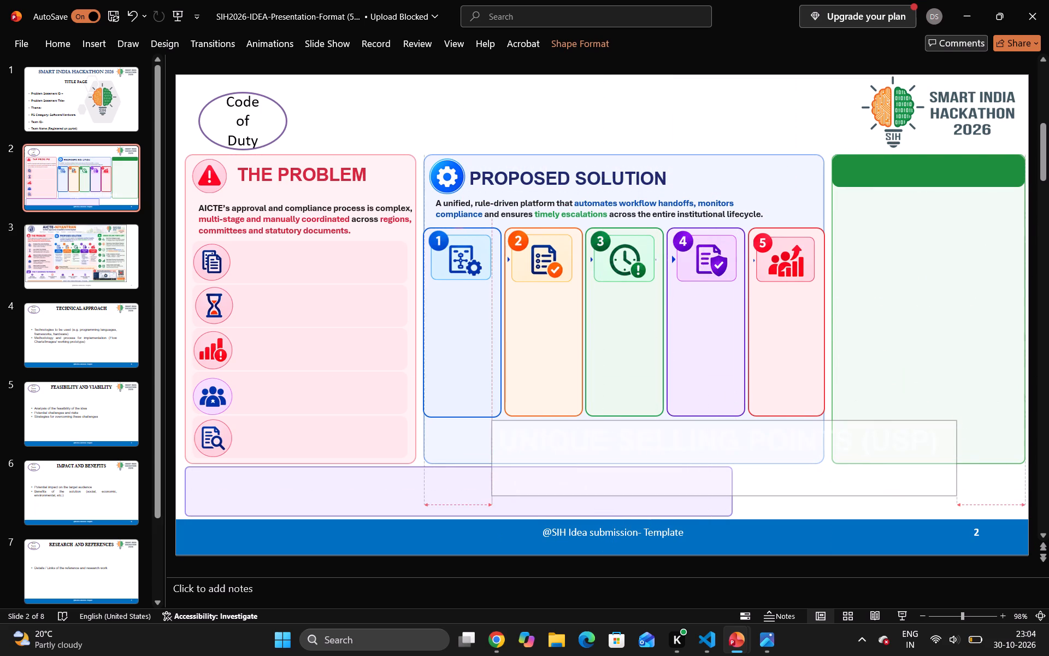
drag(488, 459, 471, 449)
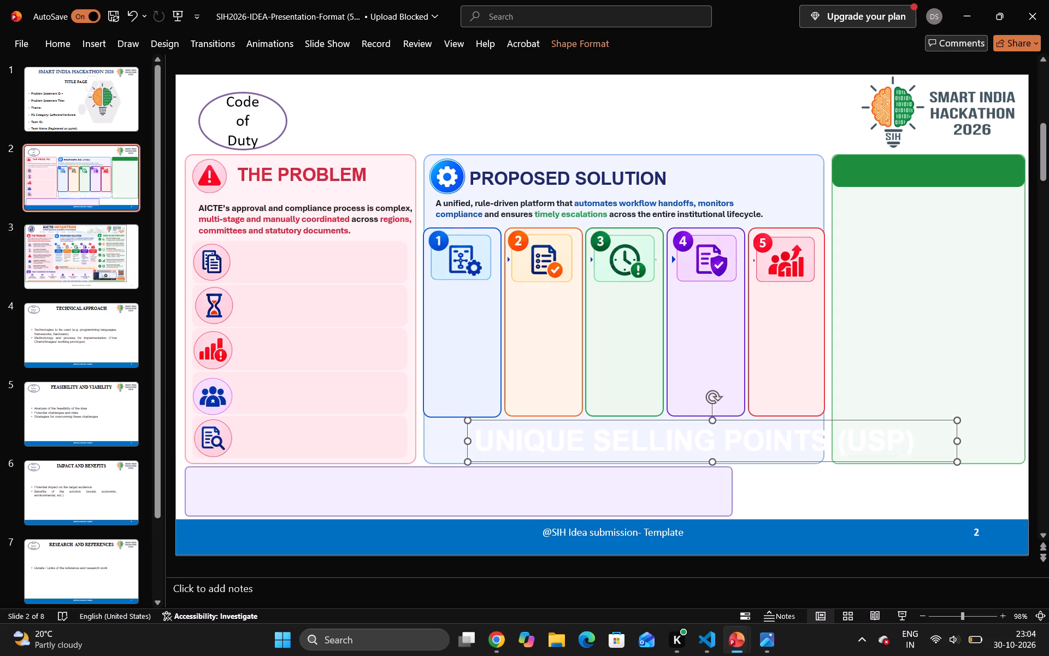
Reduce the UNIQUE SELLING POINTS (USP) heading's font size to 18.
click(544, 443)
key(ctrl+a)
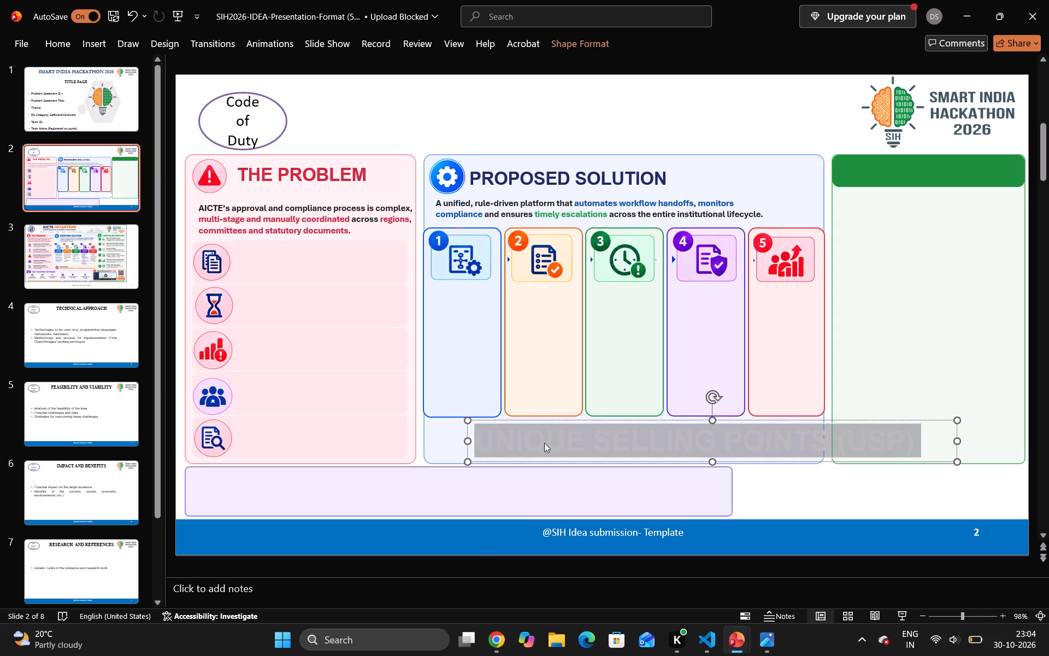
click(63, 49)
click(352, 75)
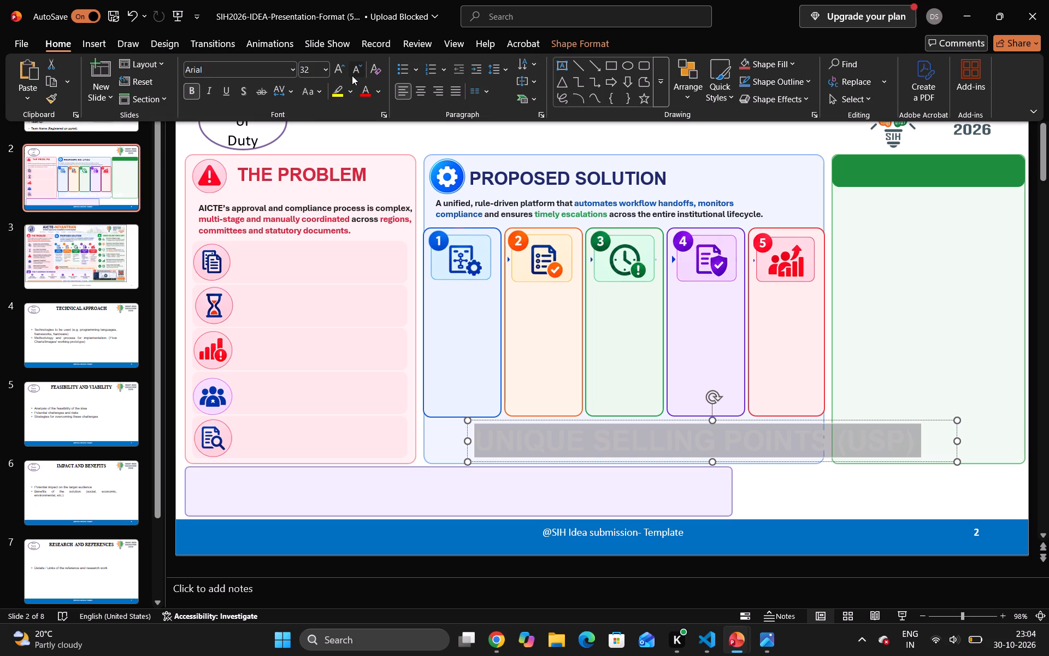
triple_click(352, 75)
double_click(352, 75)
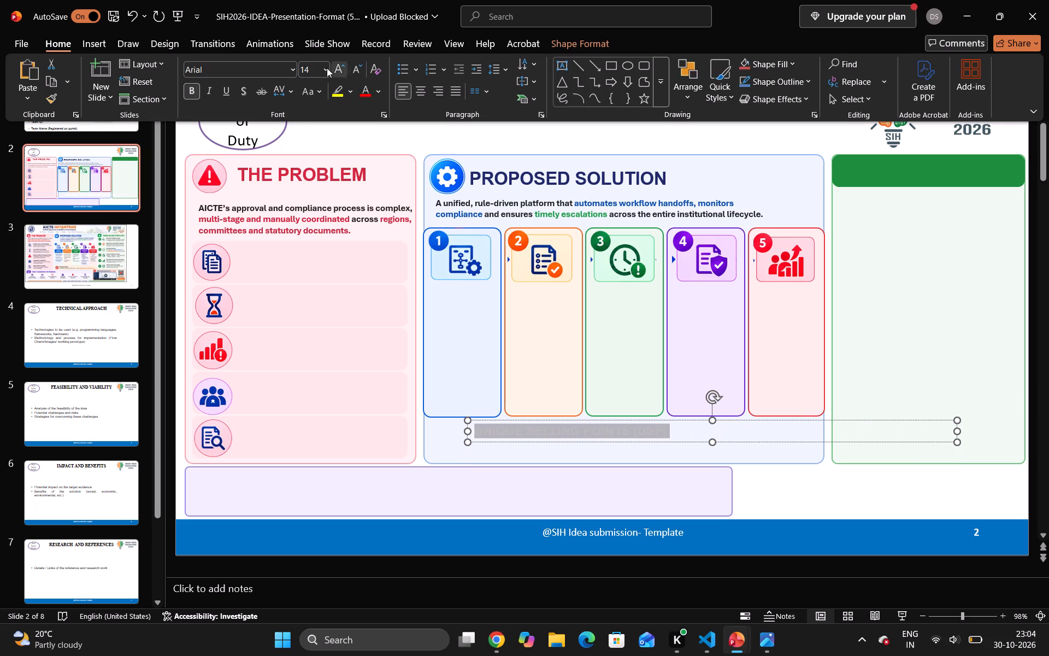
click(342, 73)
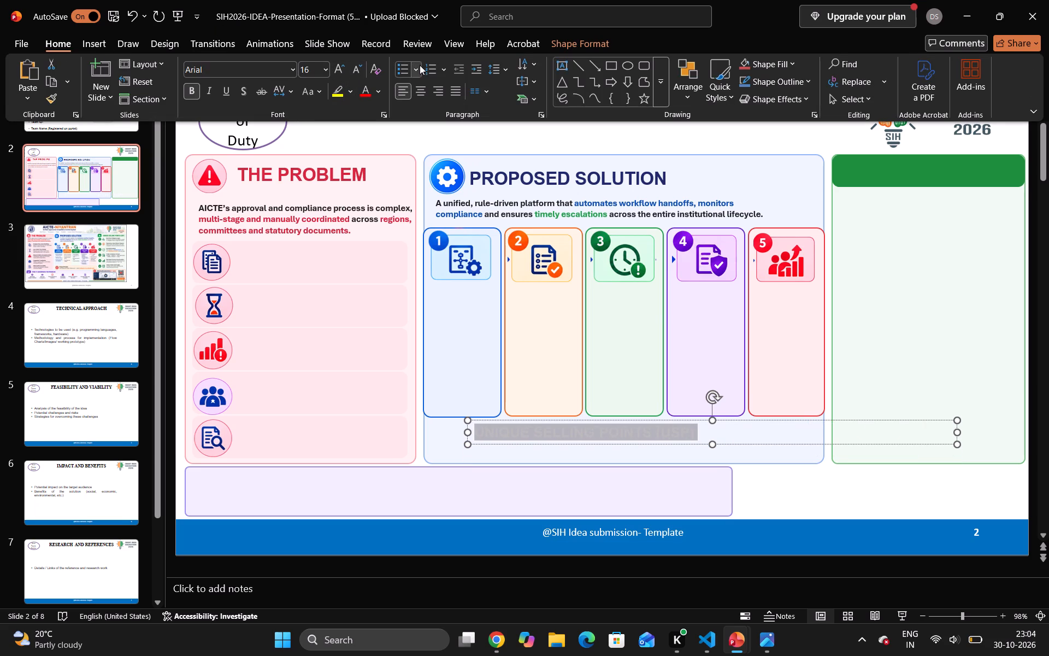
click(340, 73)
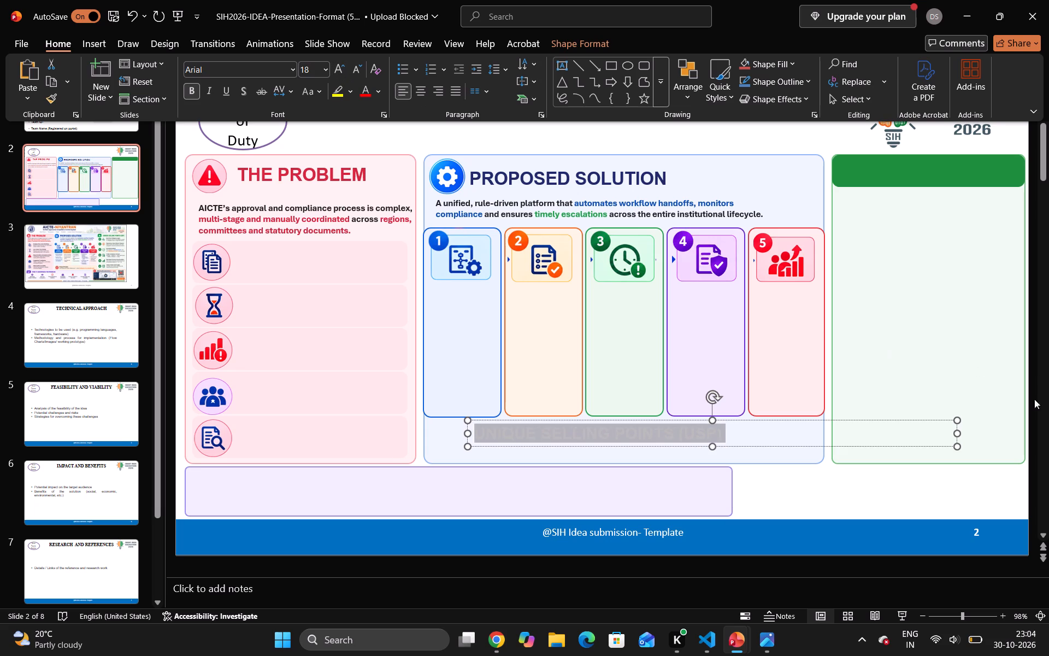
Narrow the UNIQUE SELLING POINTS (USP) text box to about 10 cm and move it onto the green header bar.
click(959, 432)
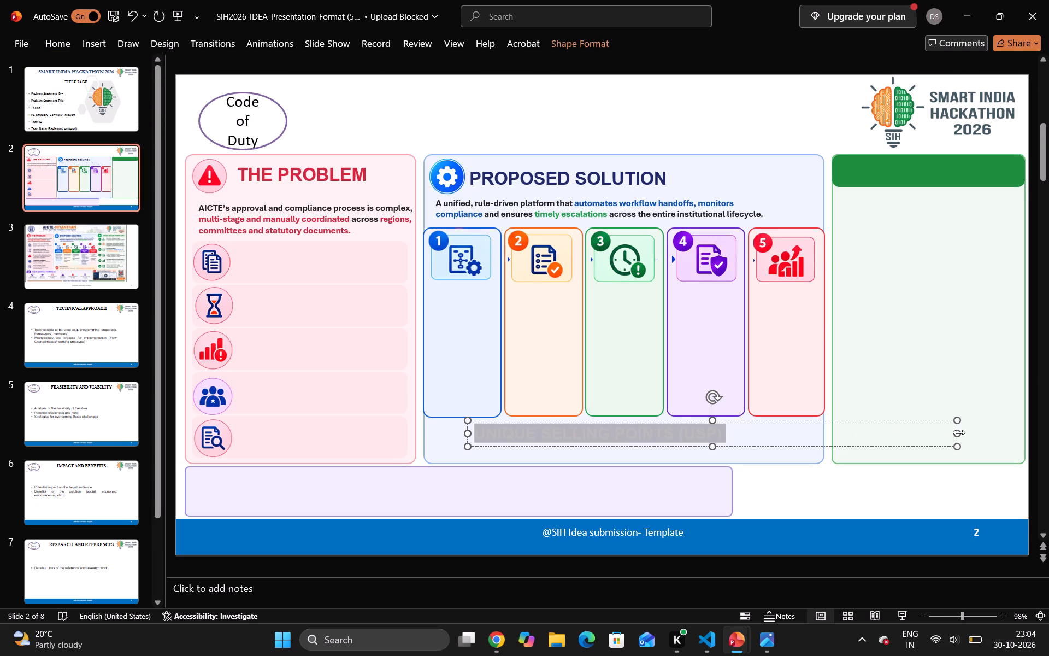
drag(957, 432, 773, 442)
drag(728, 434, 739, 421)
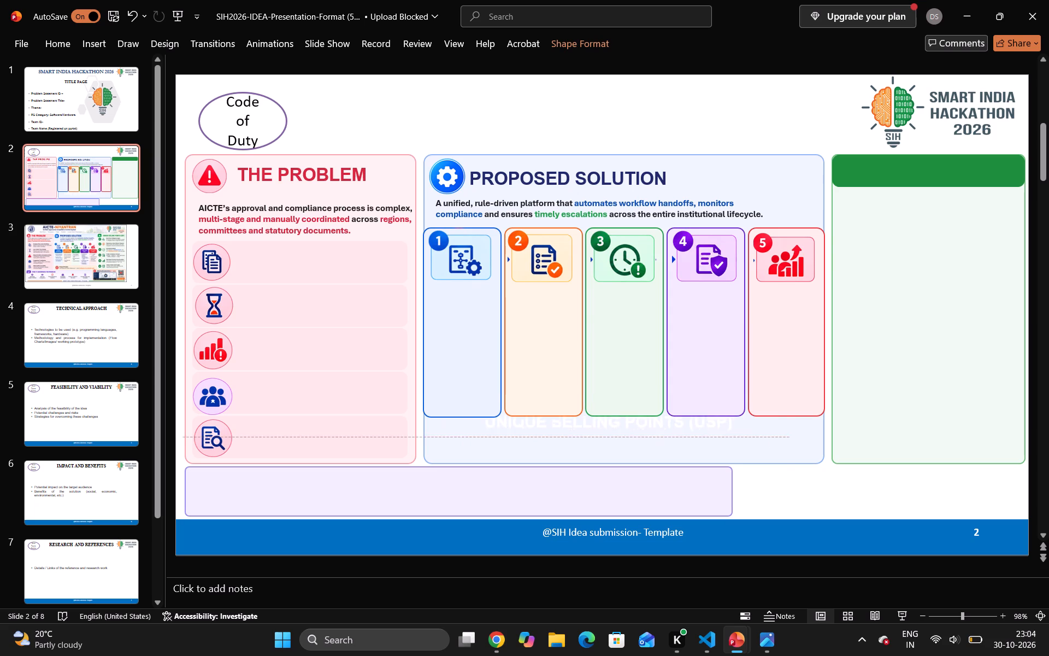
drag(739, 421, 983, 166)
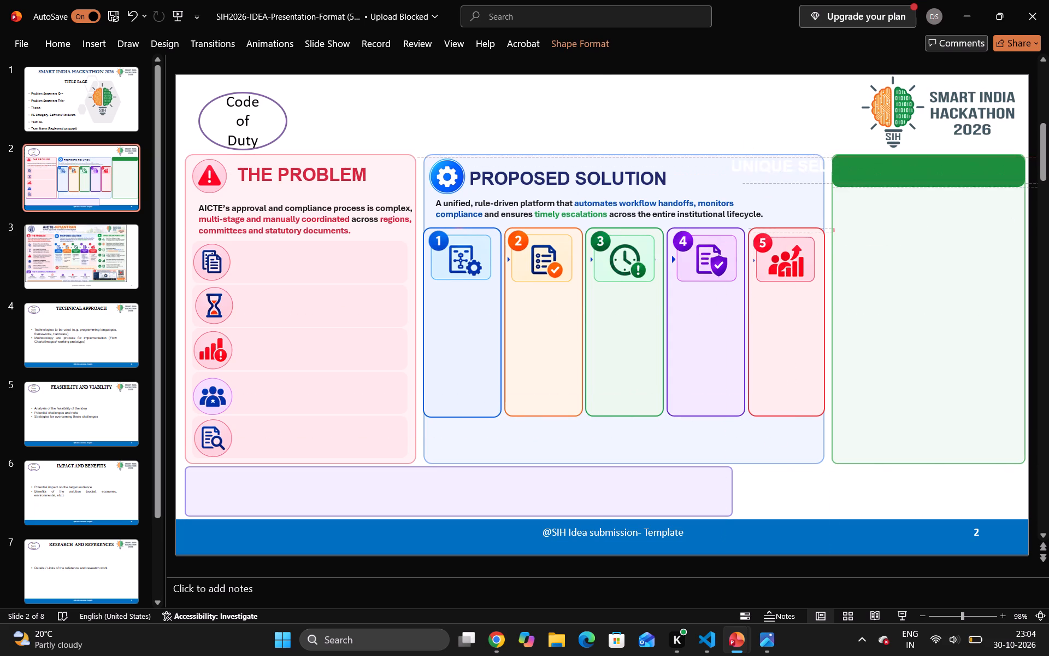
drag(983, 166, 811, 131)
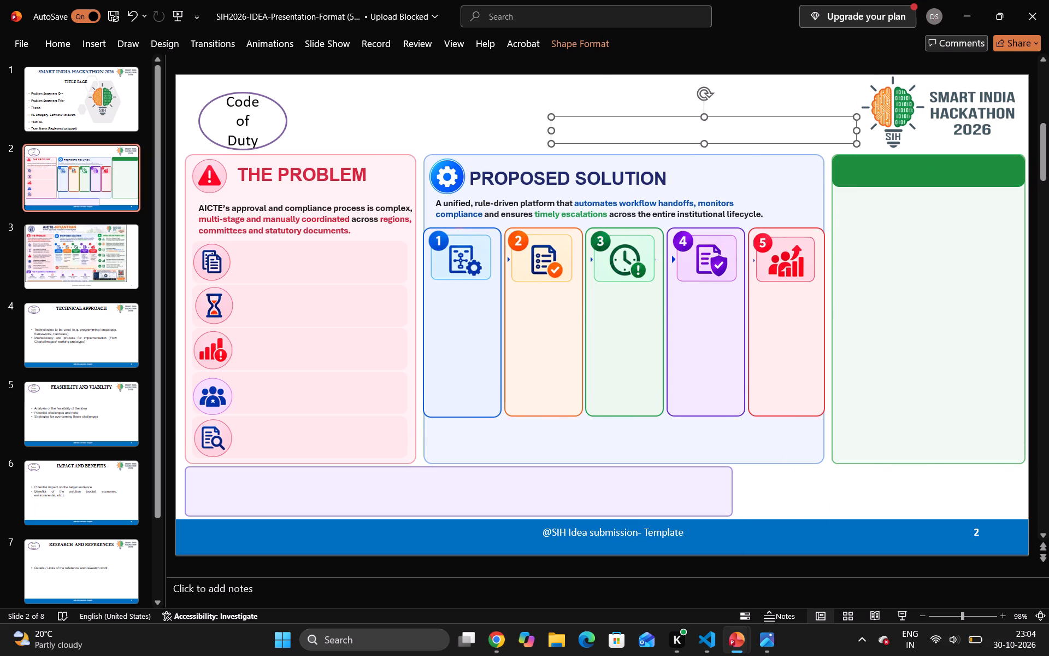
drag(856, 130, 805, 135)
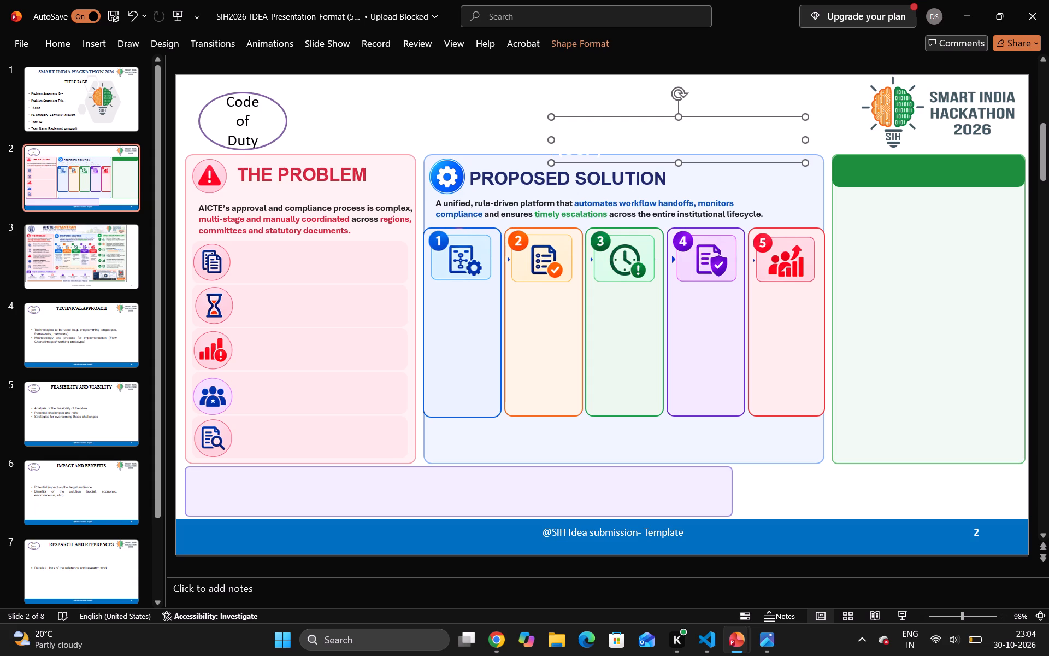
drag(664, 132, 705, 133)
click(616, 122)
drag(616, 116, 885, 166)
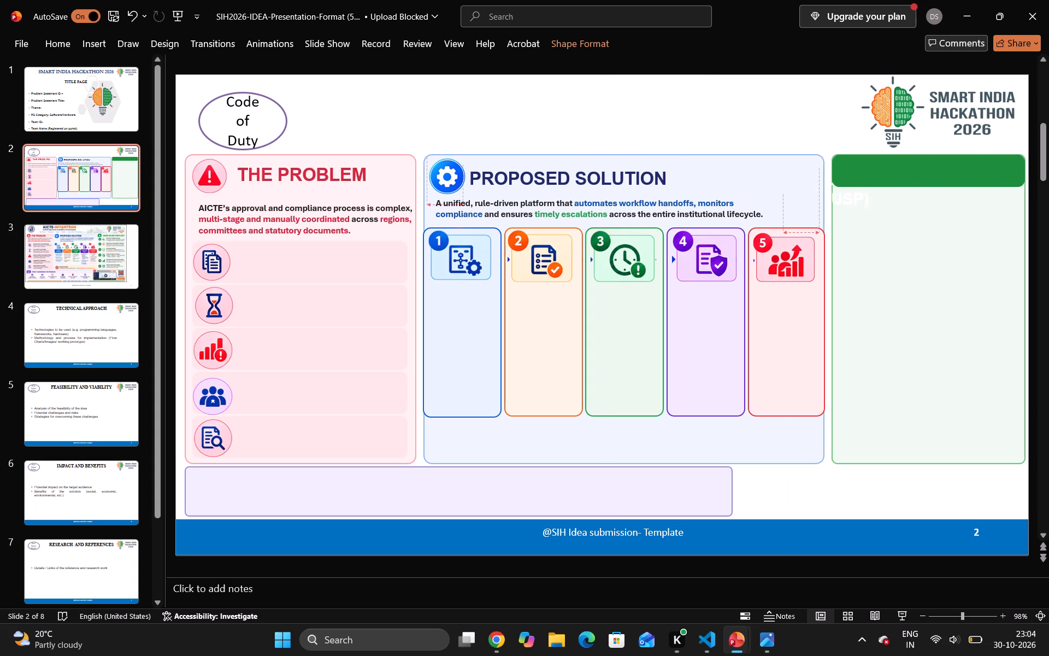
drag(885, 166, 894, 154)
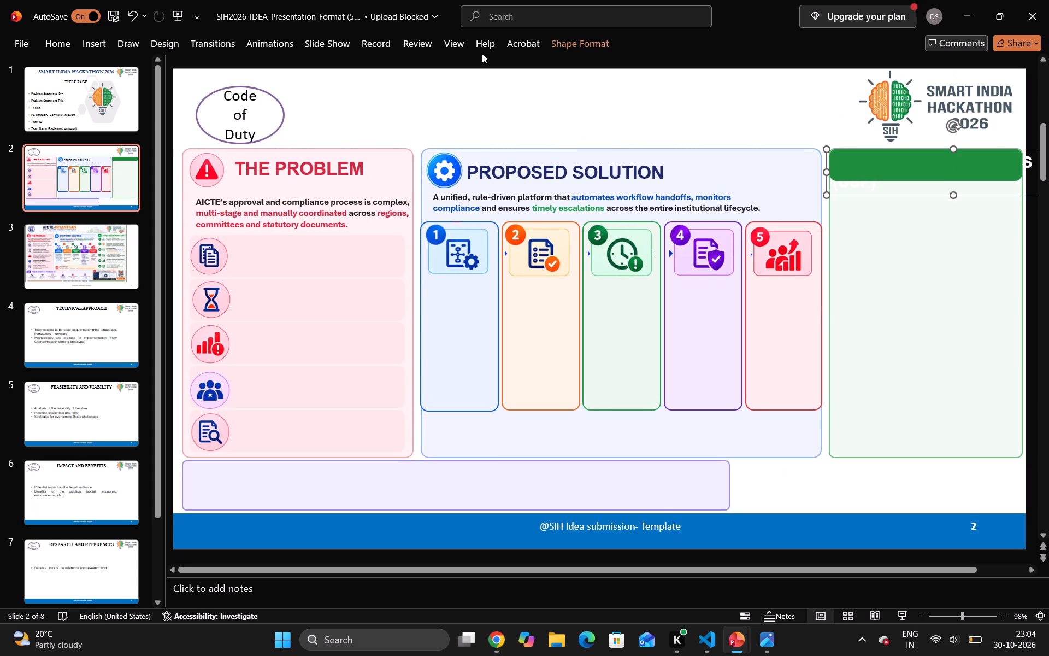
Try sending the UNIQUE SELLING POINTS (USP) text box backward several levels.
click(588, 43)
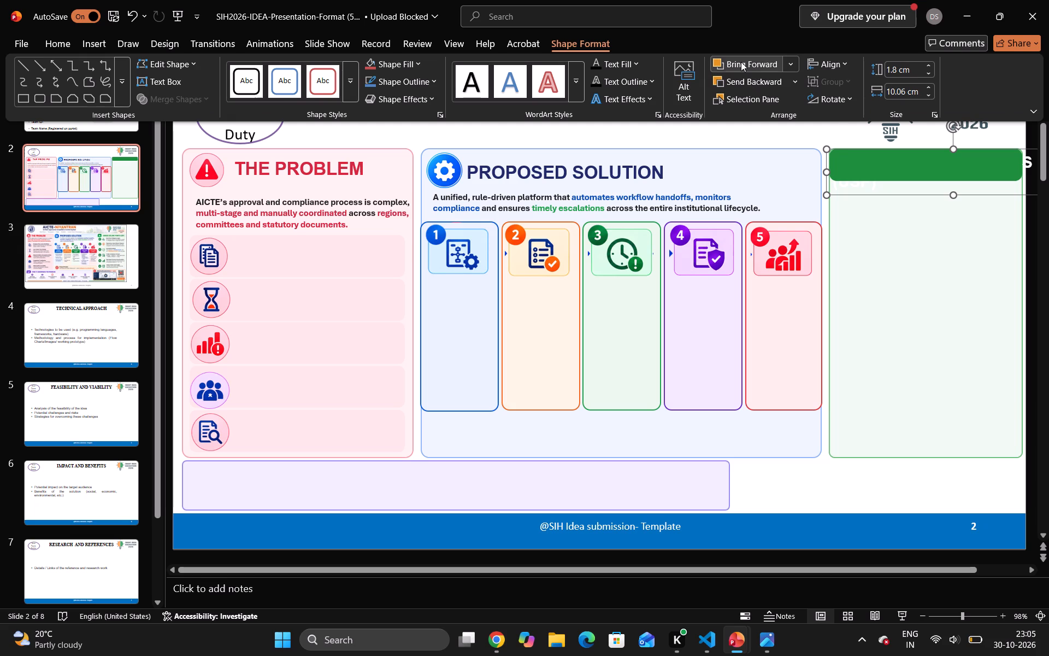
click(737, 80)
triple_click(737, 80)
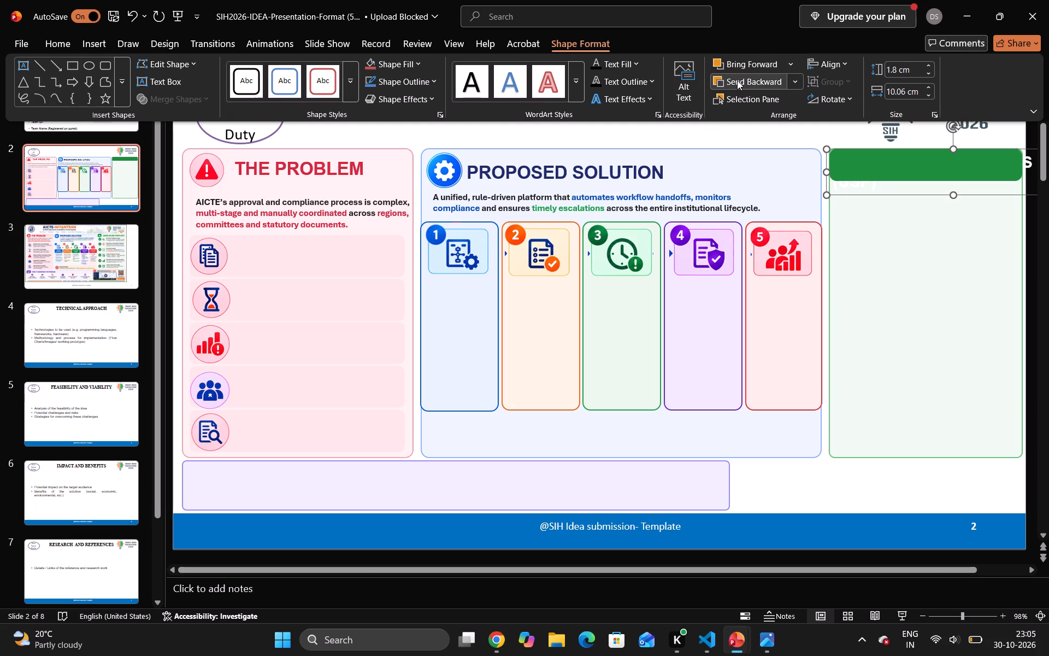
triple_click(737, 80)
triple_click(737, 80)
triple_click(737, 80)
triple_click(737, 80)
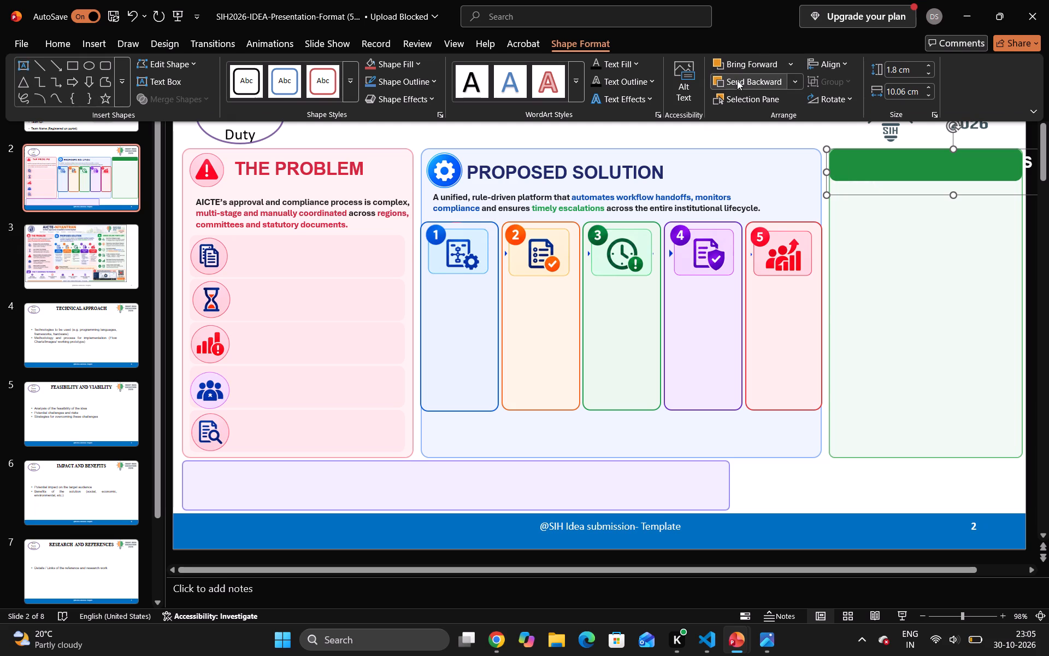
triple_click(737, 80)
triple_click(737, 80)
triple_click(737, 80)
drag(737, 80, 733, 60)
Bring the UNIQUE SELLING POINTS (USP) text box forward until it lies in front of the green header bar.
triple_click(733, 60)
double_click(733, 60)
drag(733, 60, 757, 60)
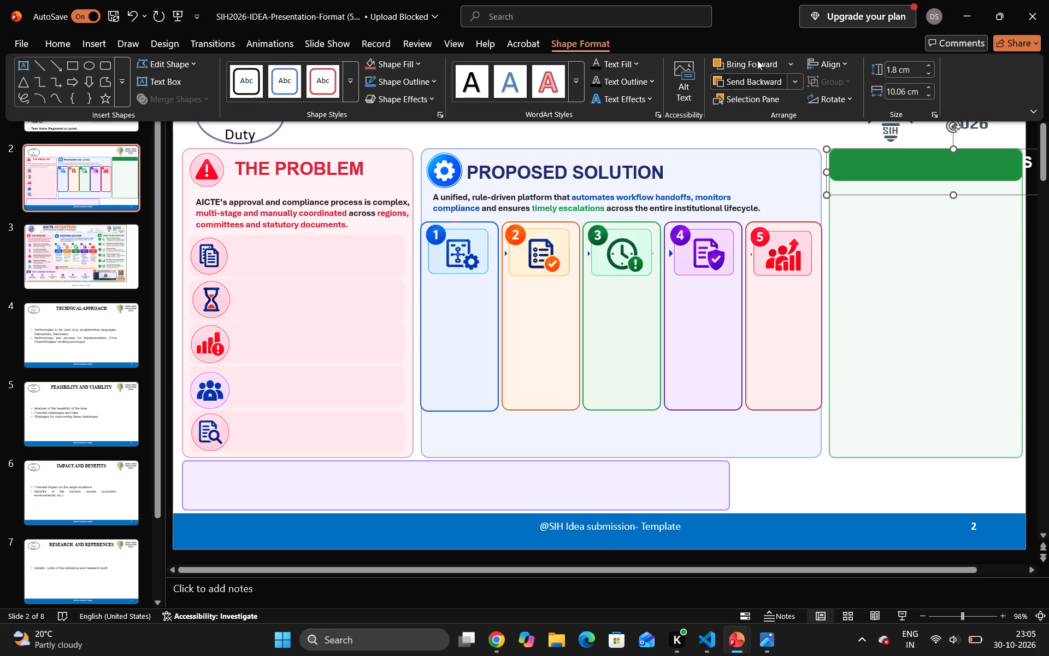
drag(757, 60, 755, 63)
triple_click(755, 63)
triple_click(755, 63)
triple_click(755, 63)
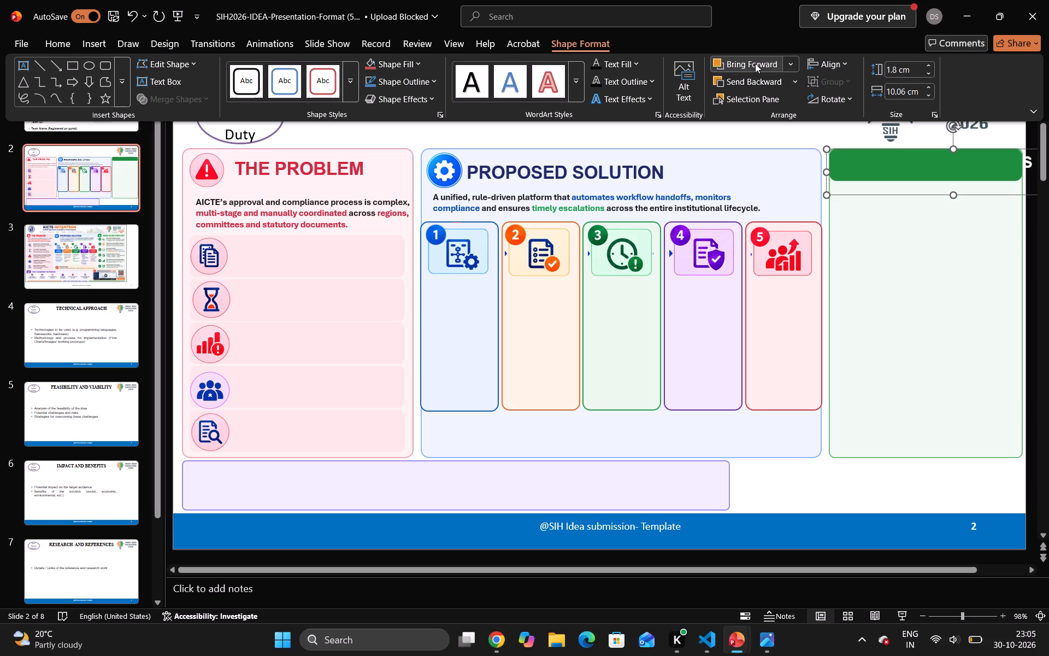
triple_click(755, 63)
triple_click(755, 63)
triple_click(755, 63)
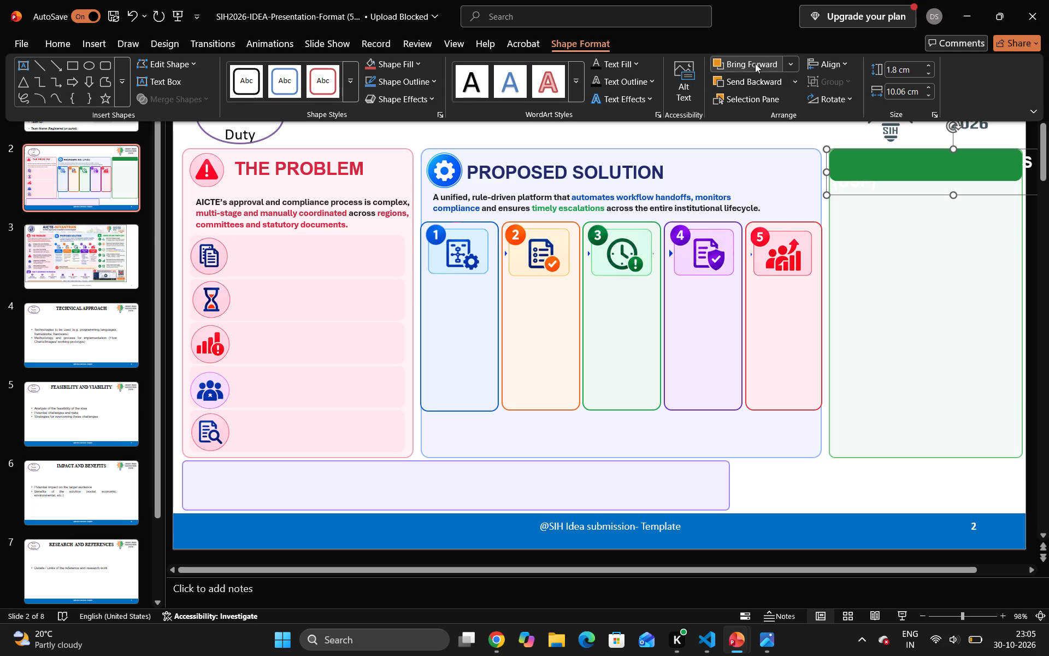
triple_click(755, 63)
triple_click(755, 63)
triple_click(755, 63)
triple_click(755, 63)
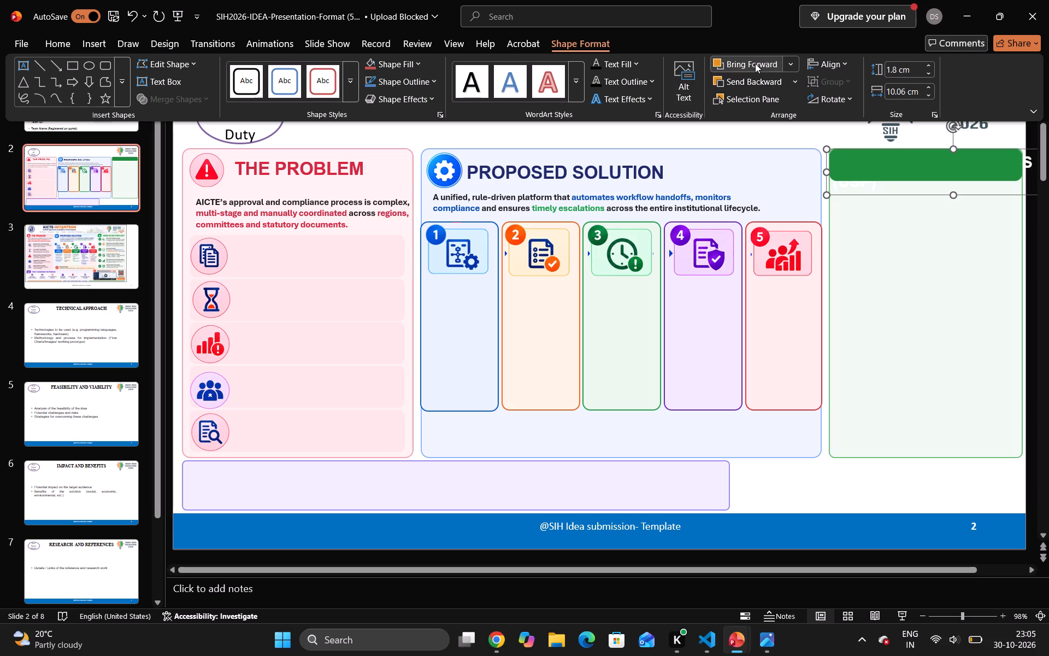
triple_click(755, 63)
click(755, 63)
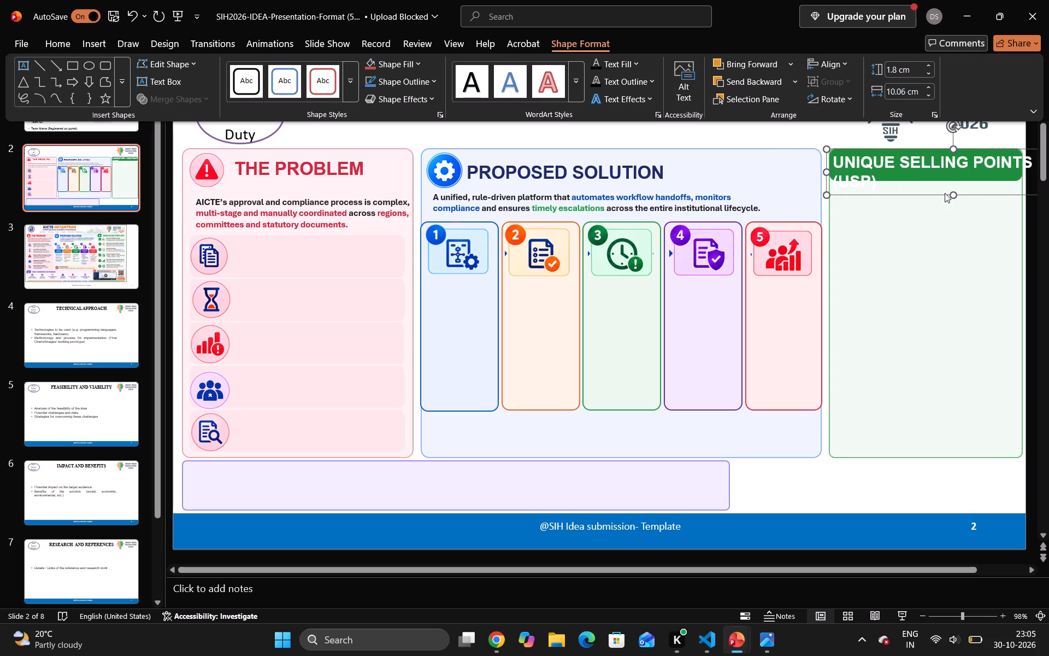
Move the UNIQUE SELLING POINTS (USP) text box over the PROPOSED SOLUTION panel and widen it until the heading fits on one line.
click(918, 194)
click(903, 168)
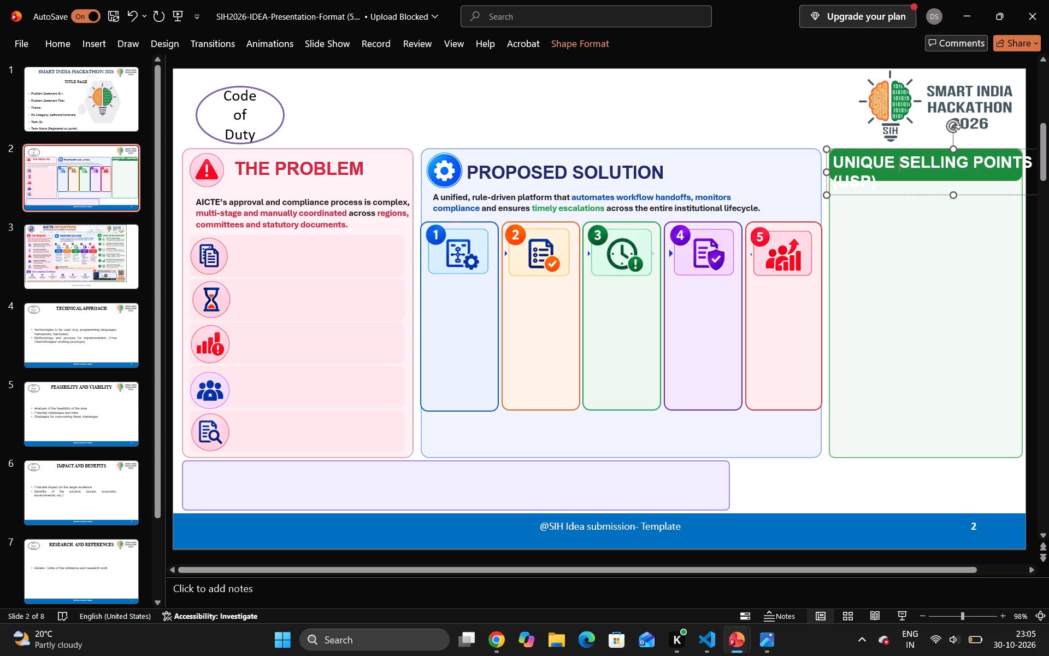
drag(904, 193, 799, 196)
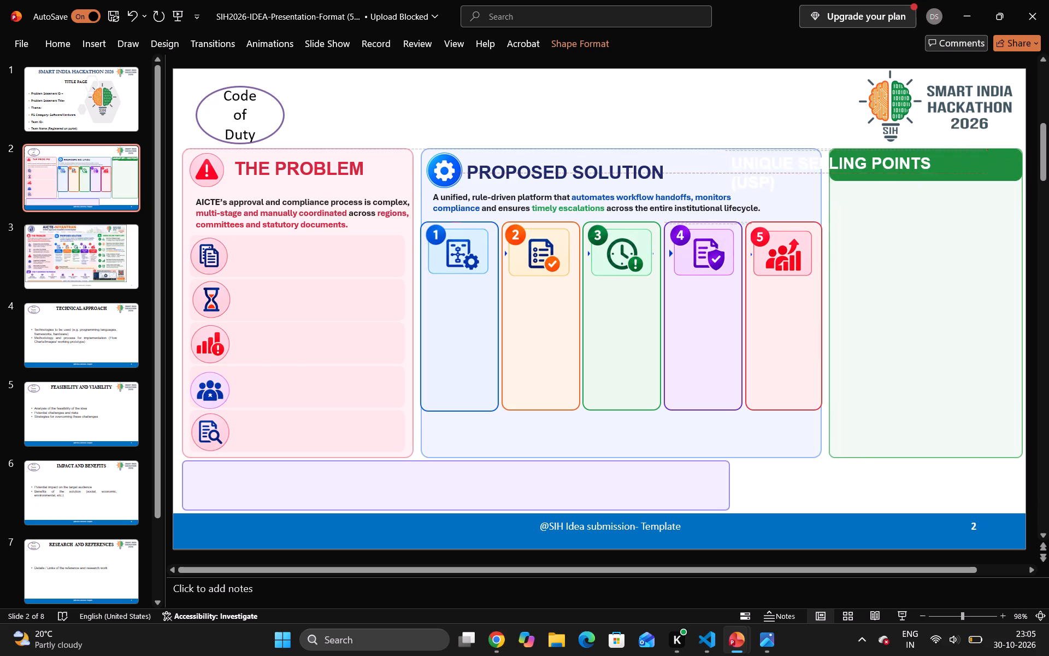
drag(799, 196, 755, 197)
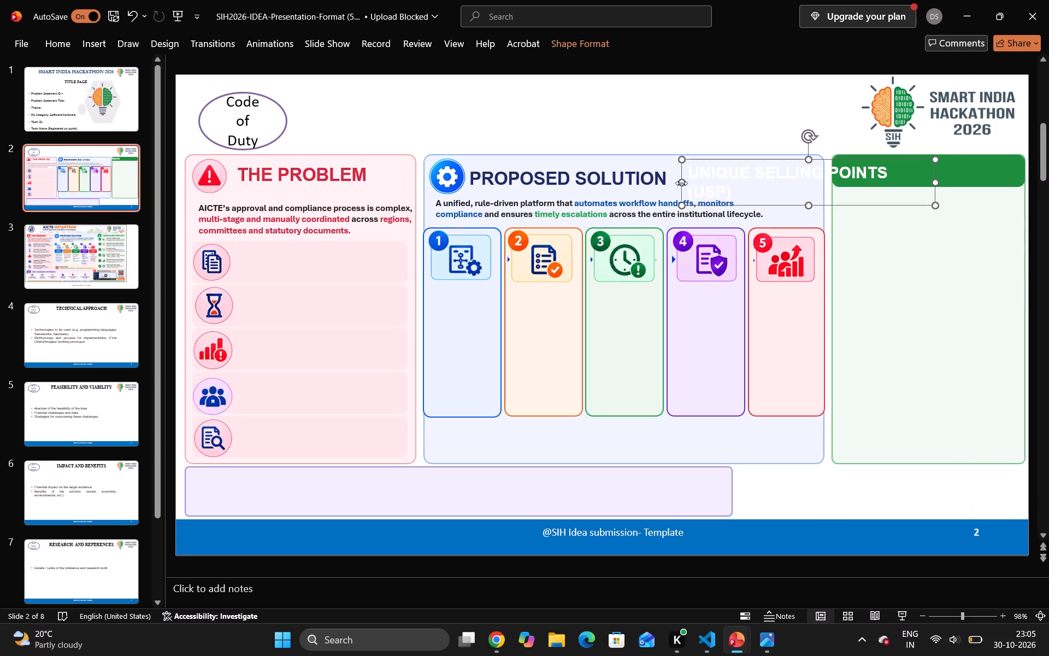
drag(681, 183, 637, 190)
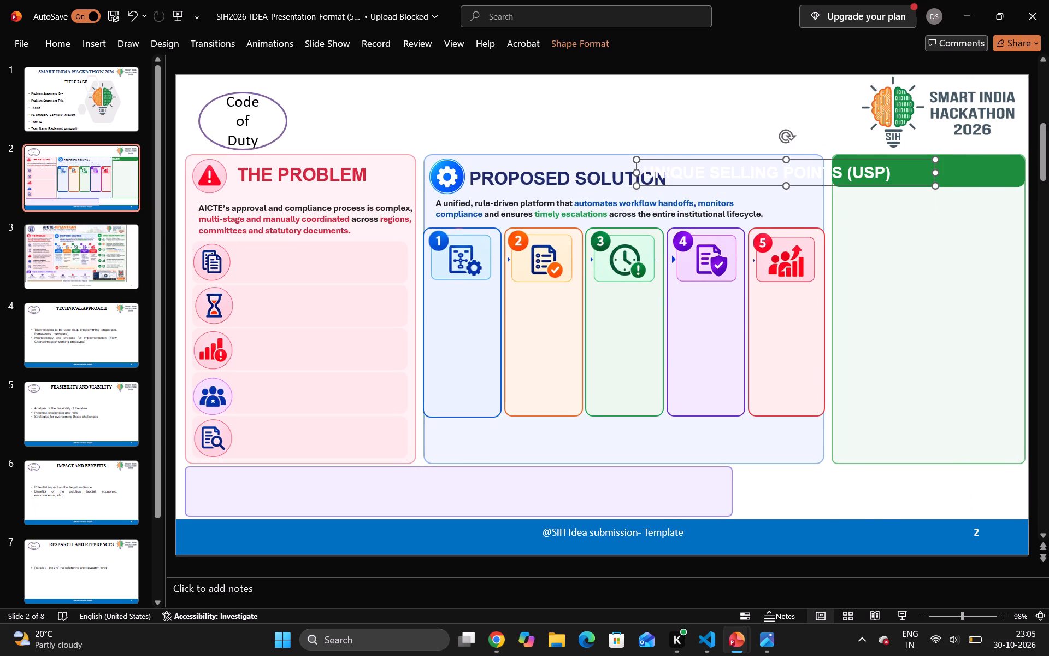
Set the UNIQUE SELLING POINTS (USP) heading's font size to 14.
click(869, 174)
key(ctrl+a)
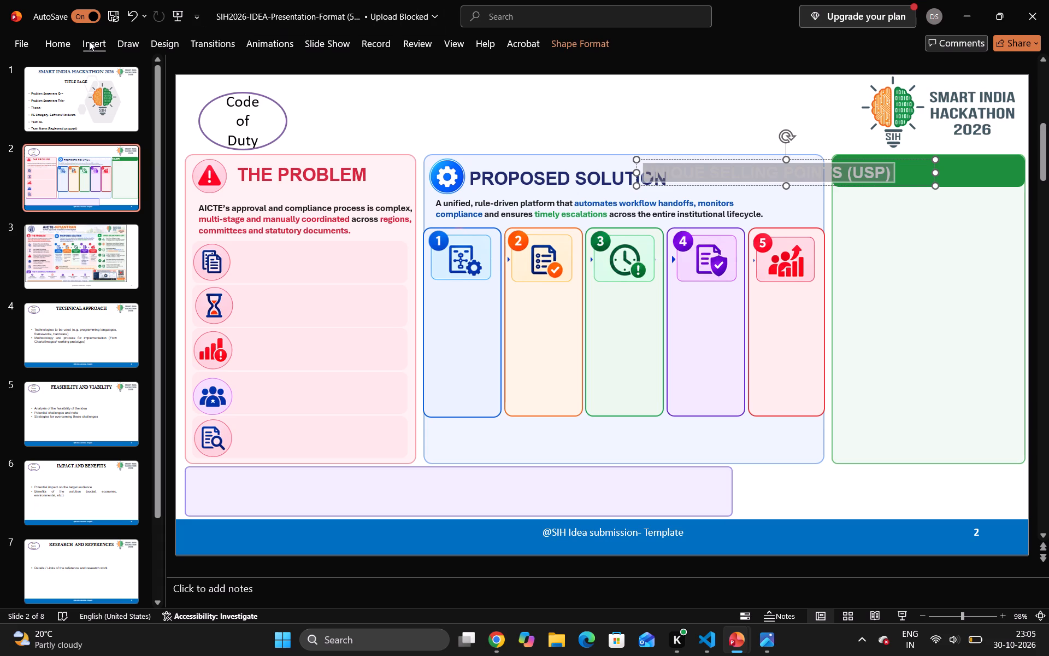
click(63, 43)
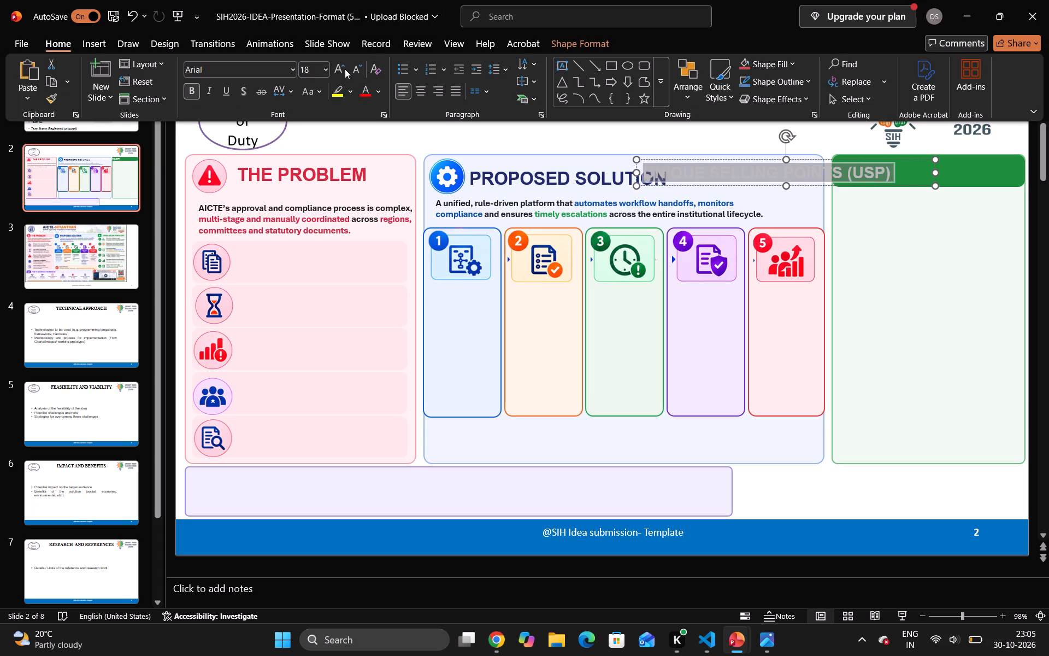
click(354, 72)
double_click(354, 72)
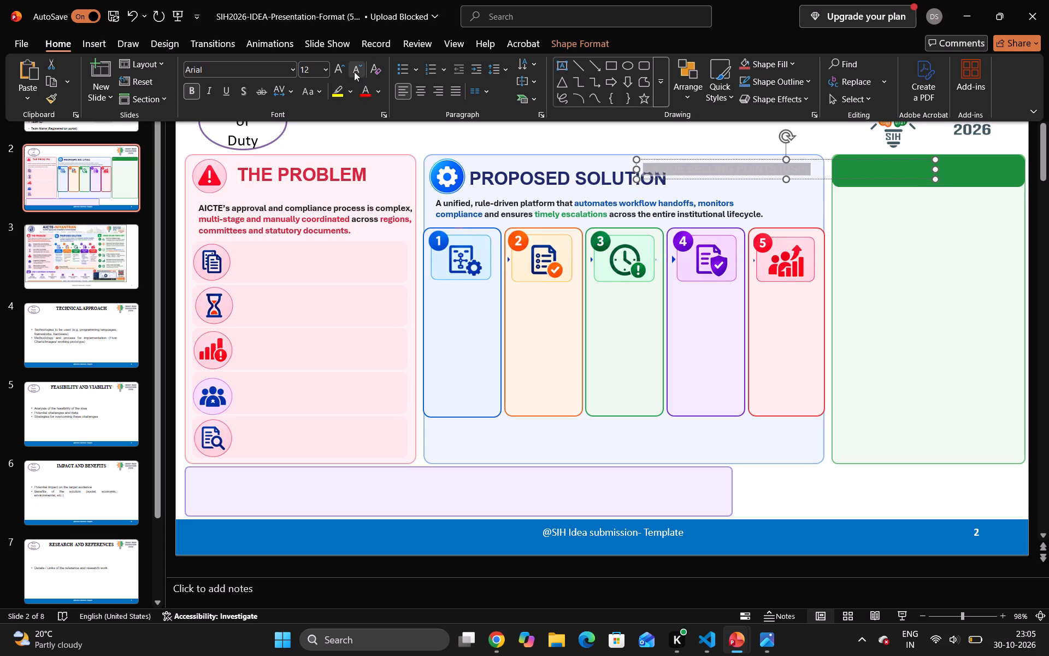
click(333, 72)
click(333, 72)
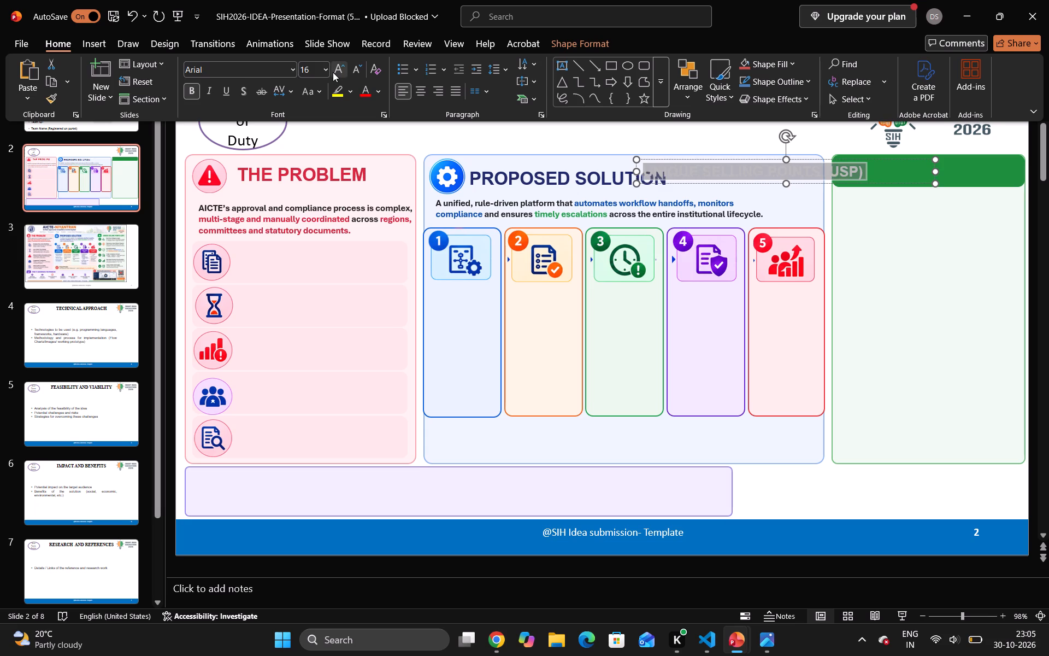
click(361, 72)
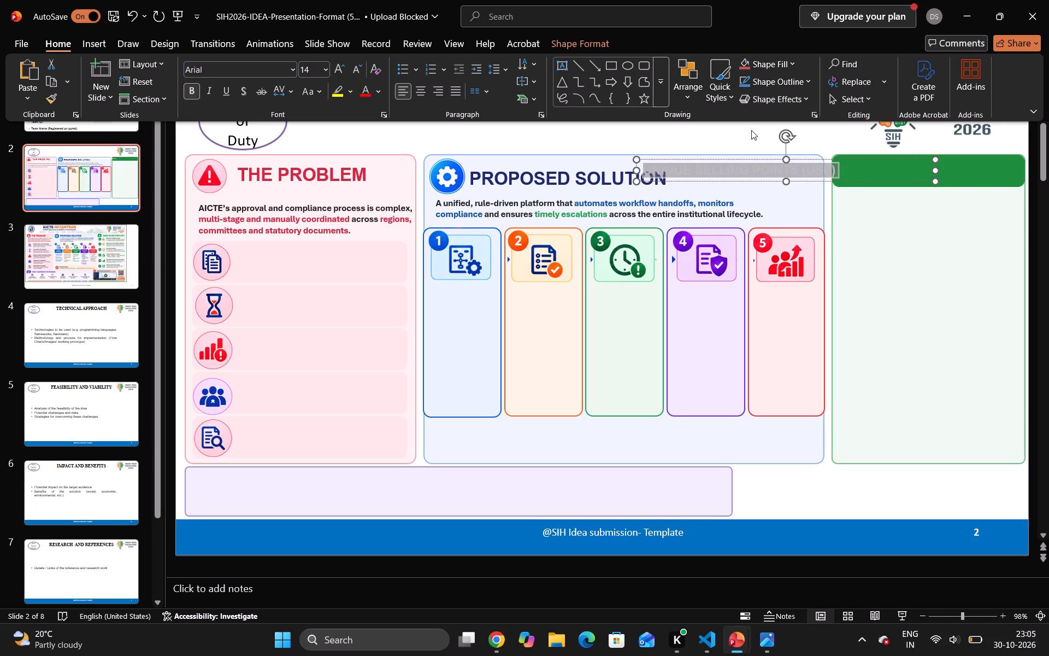
Narrow the UNIQUE SELLING POINTS (USP) text box to fit its one-line heading and move it onto the green header bar.
click(933, 169)
drag(935, 172, 889, 184)
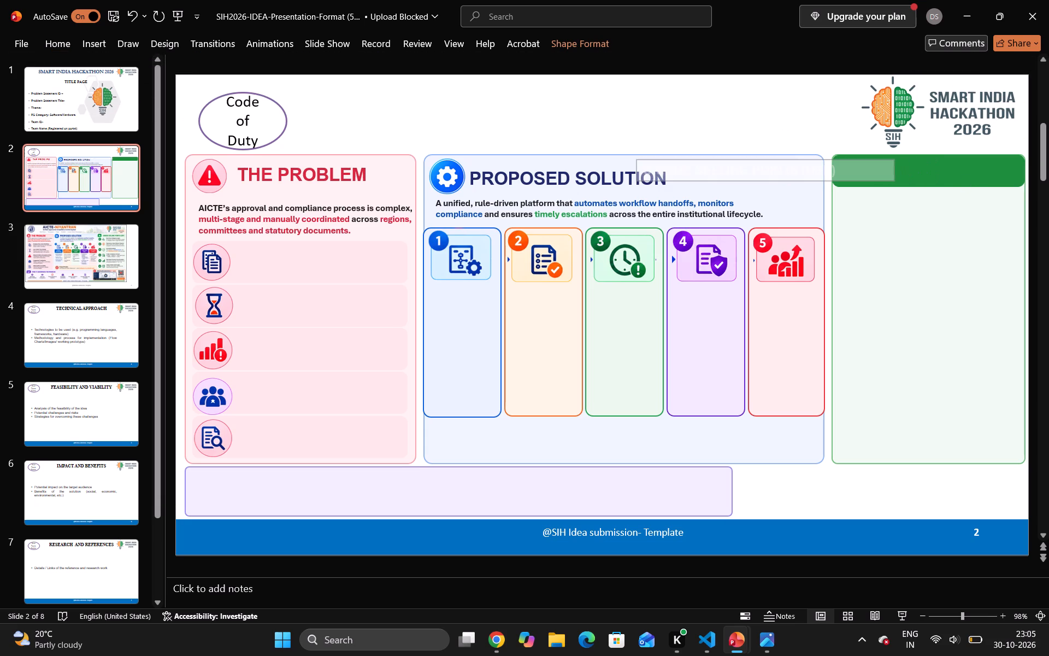
drag(889, 184, 847, 196)
drag(786, 171, 807, 164)
click(783, 159)
drag(779, 159, 969, 162)
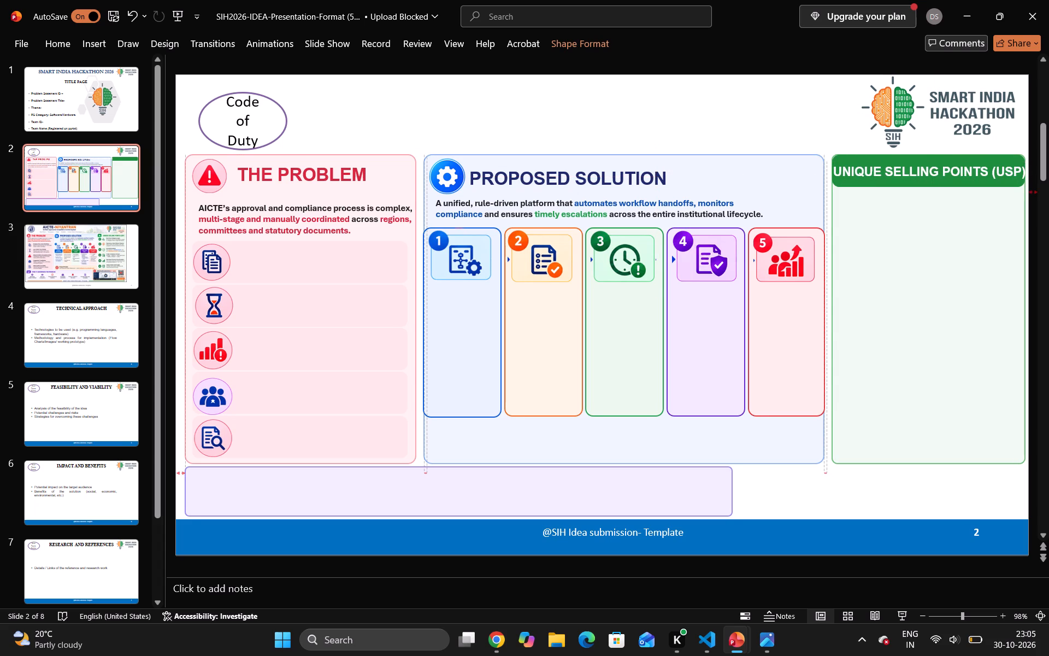
drag(969, 162, 968, 162)
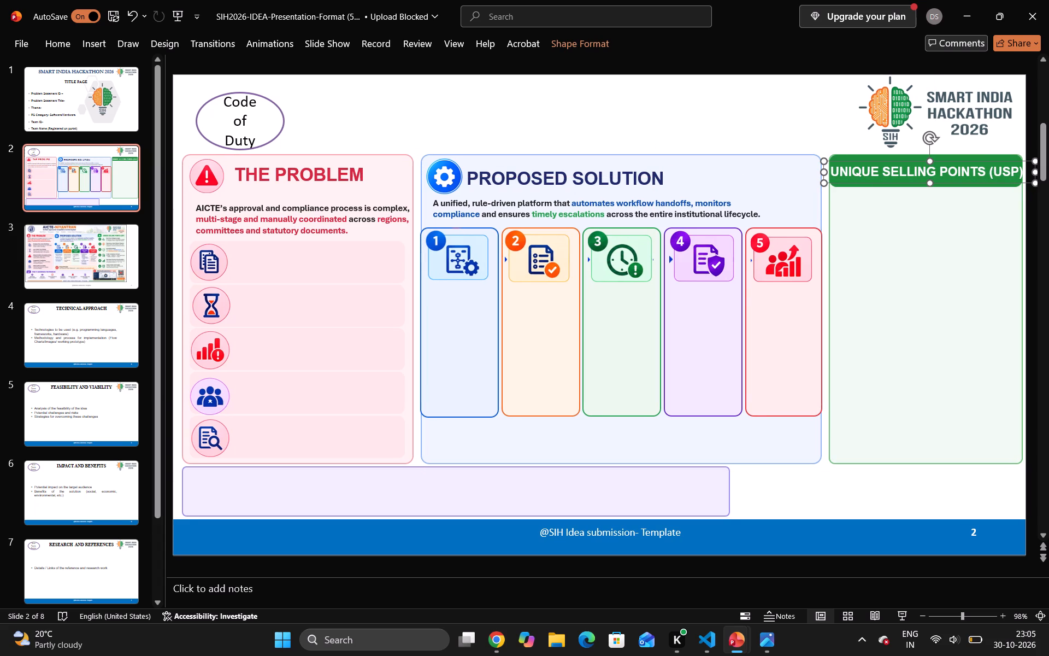
Reduce the UNIQUE SELLING POINTS (USP) heading's font size to 12.
click(989, 172)
key(ctrl+a)
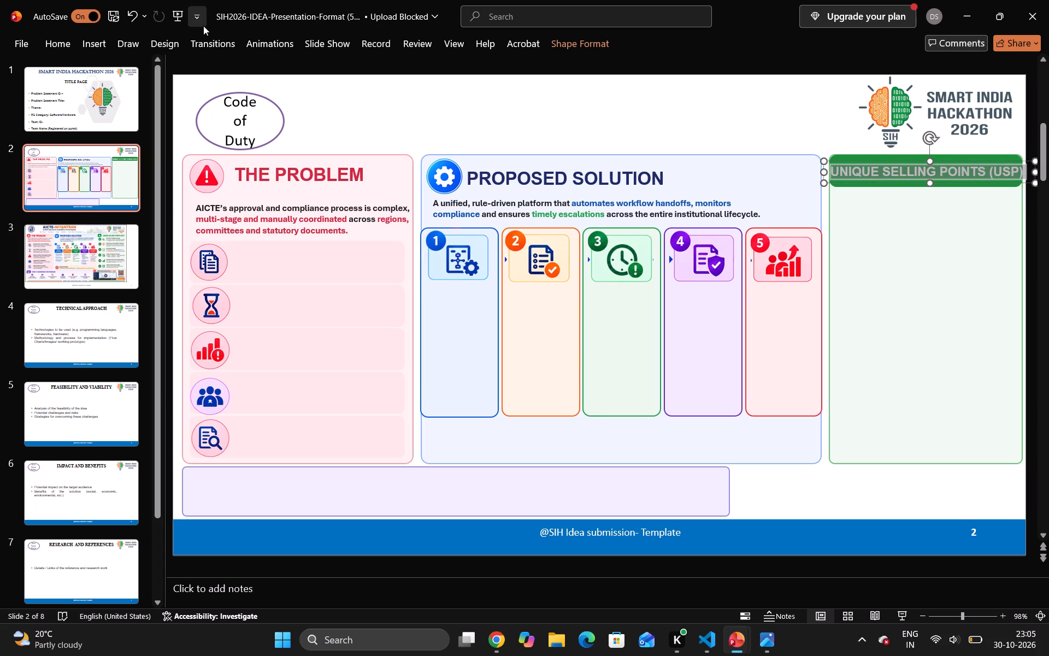
click(60, 44)
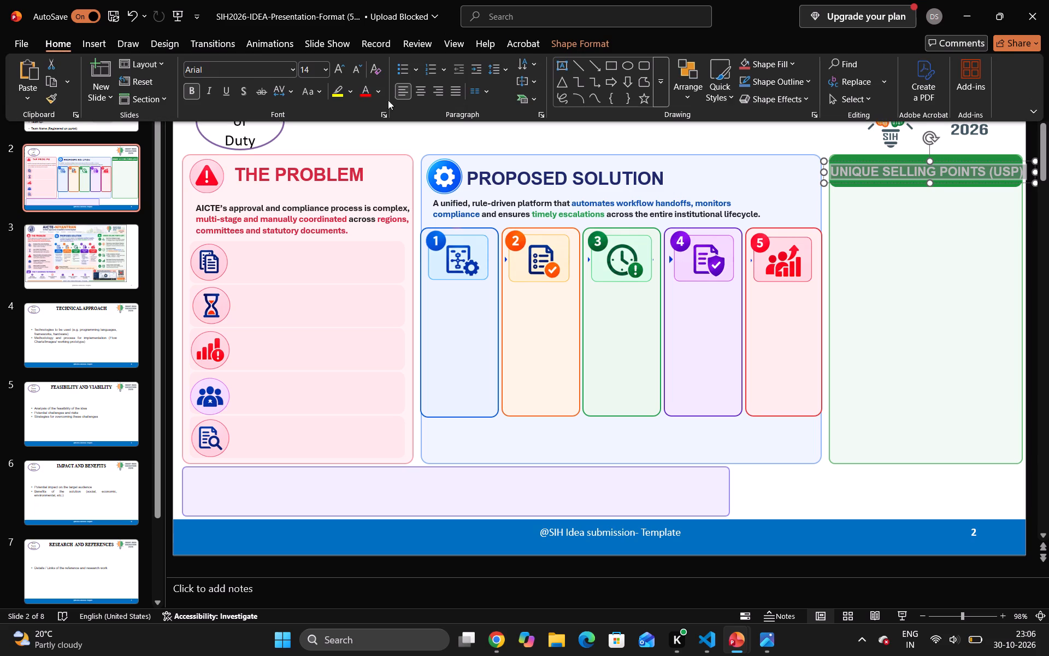
click(355, 67)
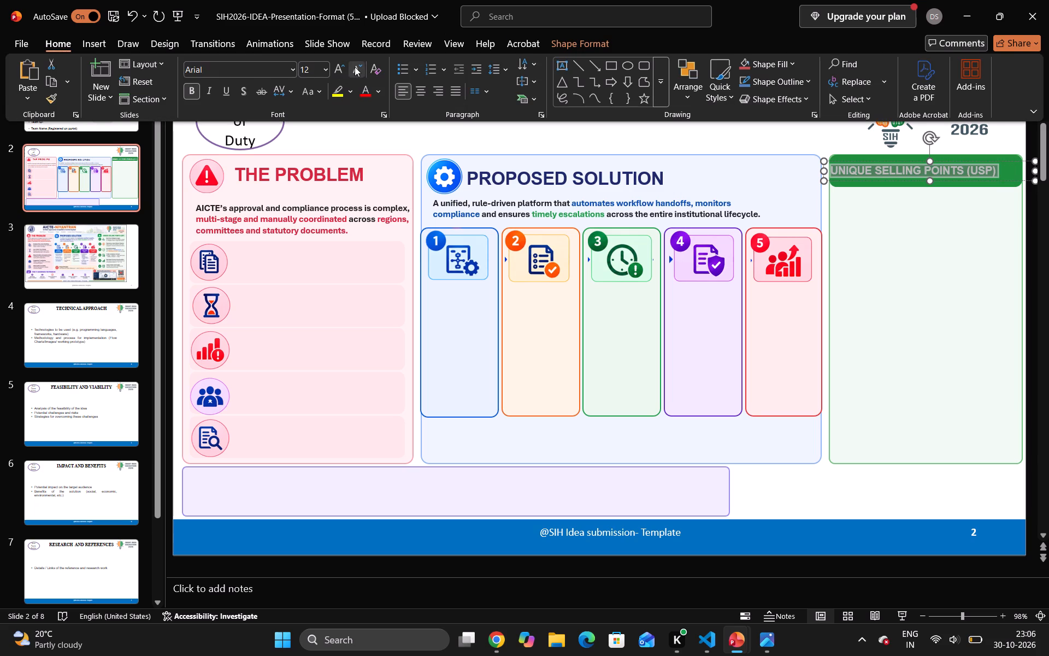
click(355, 67)
click(344, 70)
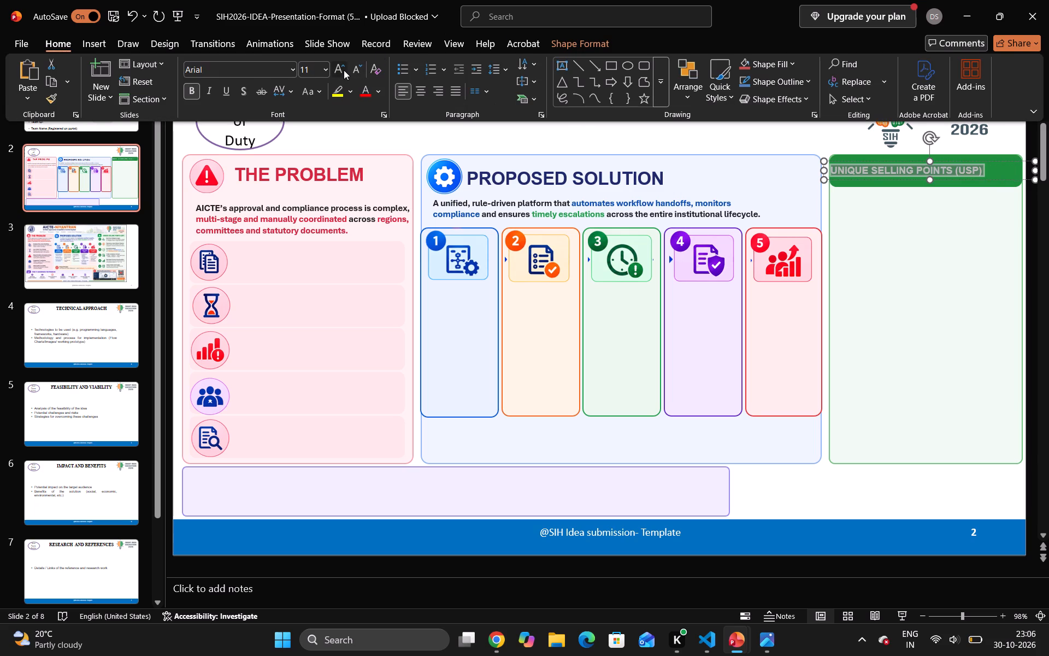
Shift the UNIQUE SELLING POINTS (USP) heading towards the right end of the green header bar, leaving space in front of it.
click(848, 149)
click(791, 146)
click(881, 186)
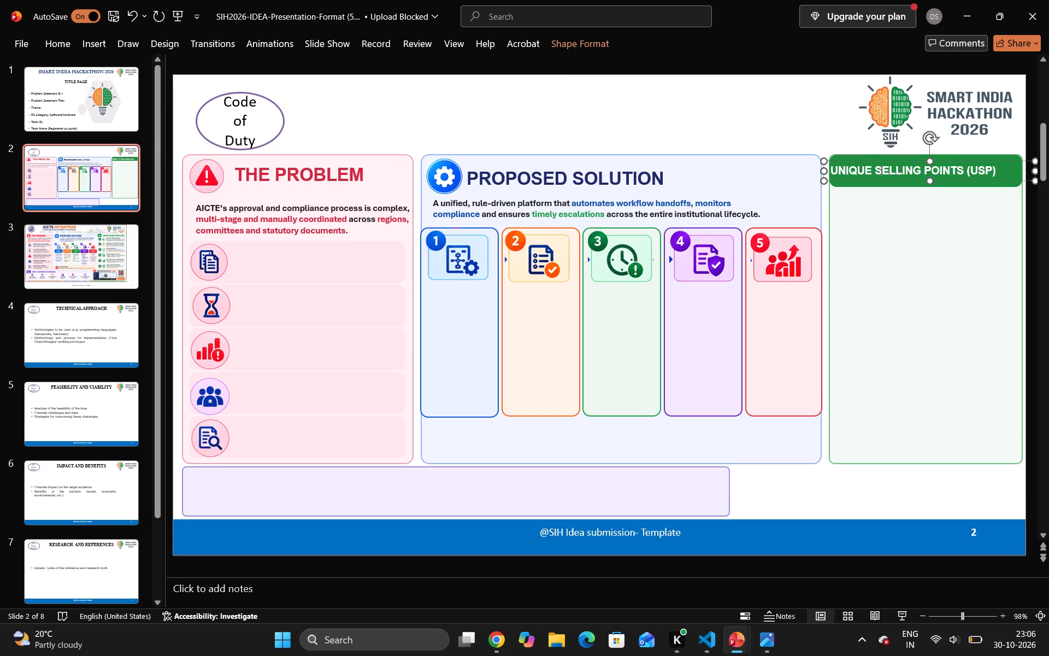
drag(852, 161, 873, 157)
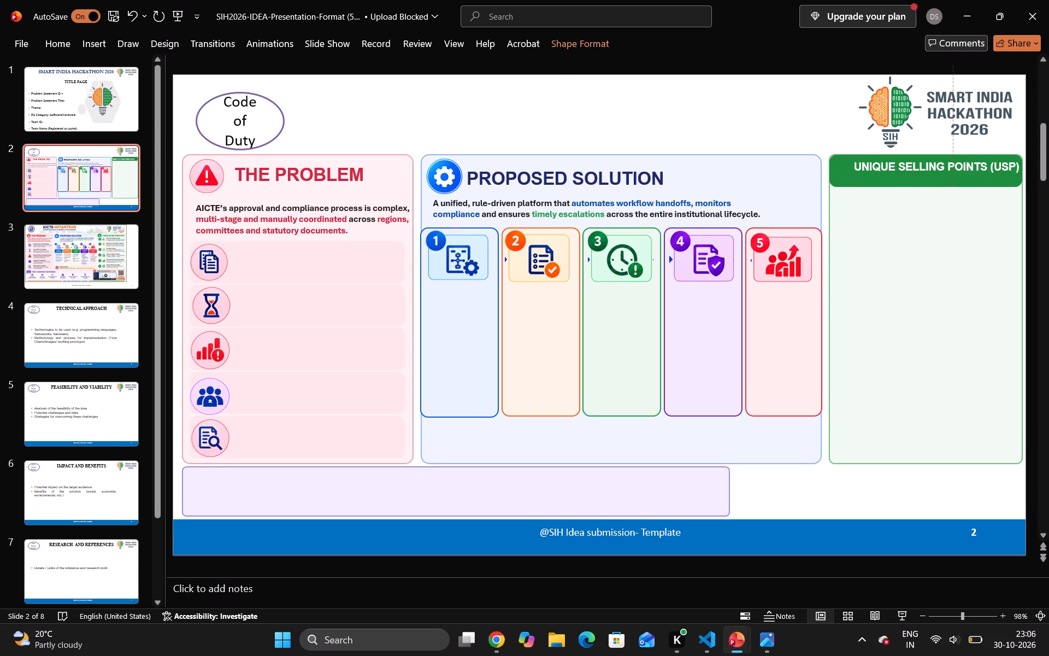
drag(873, 157, 872, 160)
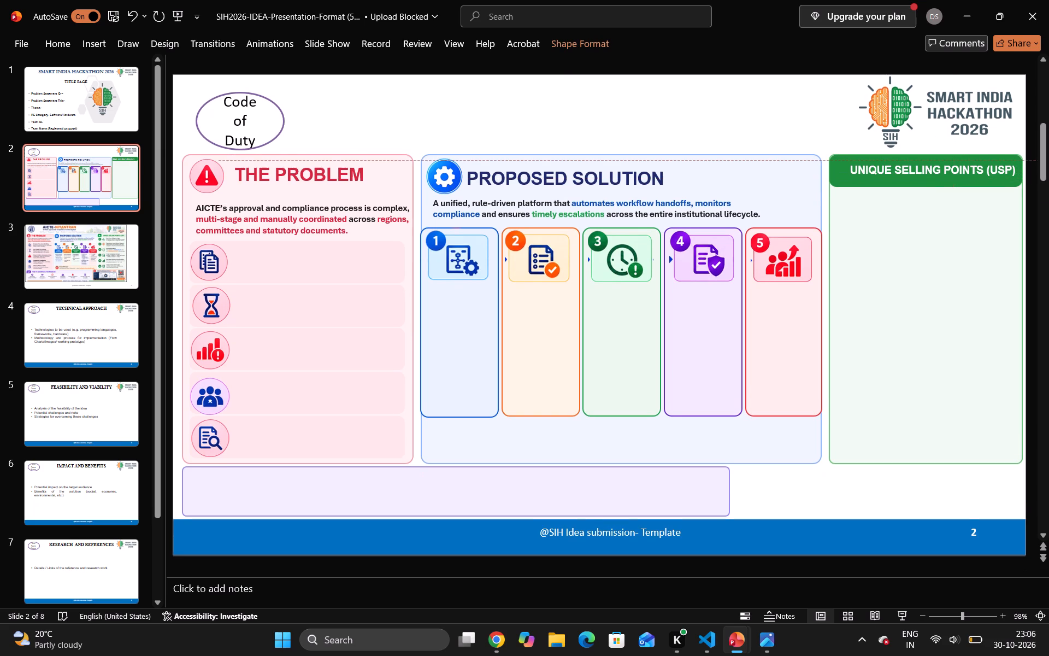
drag(872, 160, 874, 160)
click(763, 100)
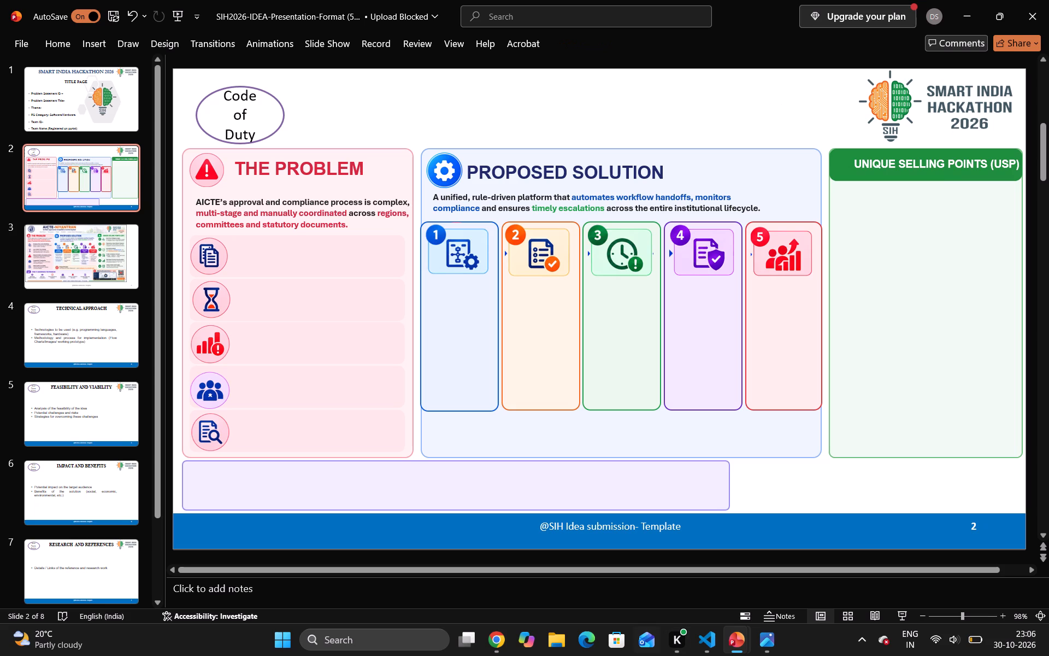
Insert the Modern Infographic Icon Sheet picture from the Downloads folder onto slide 2.
click(101, 36)
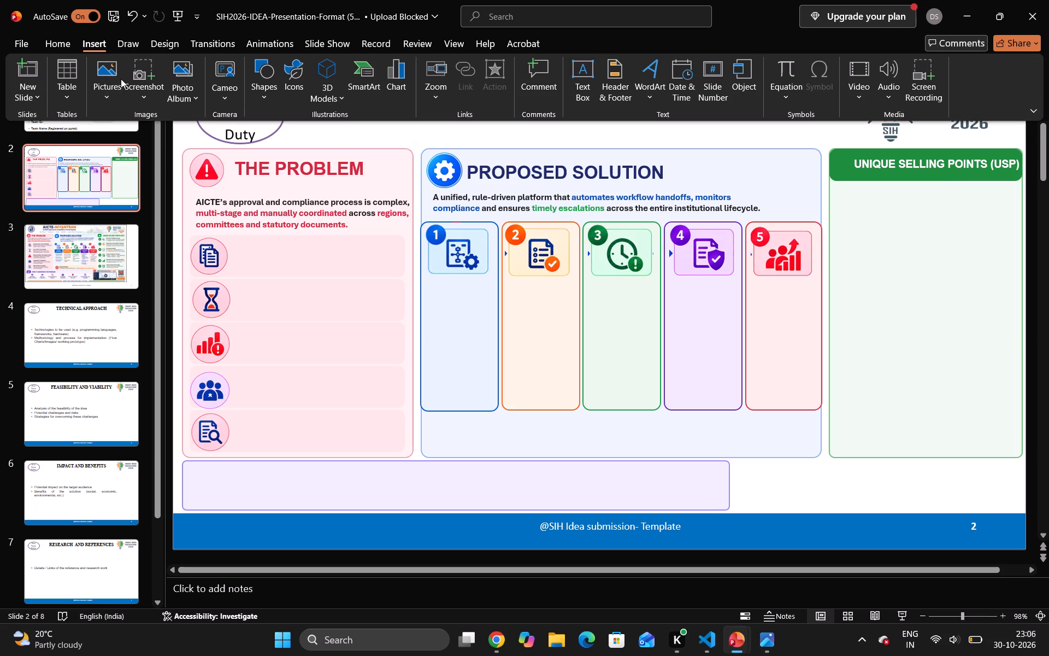
click(109, 81)
click(122, 138)
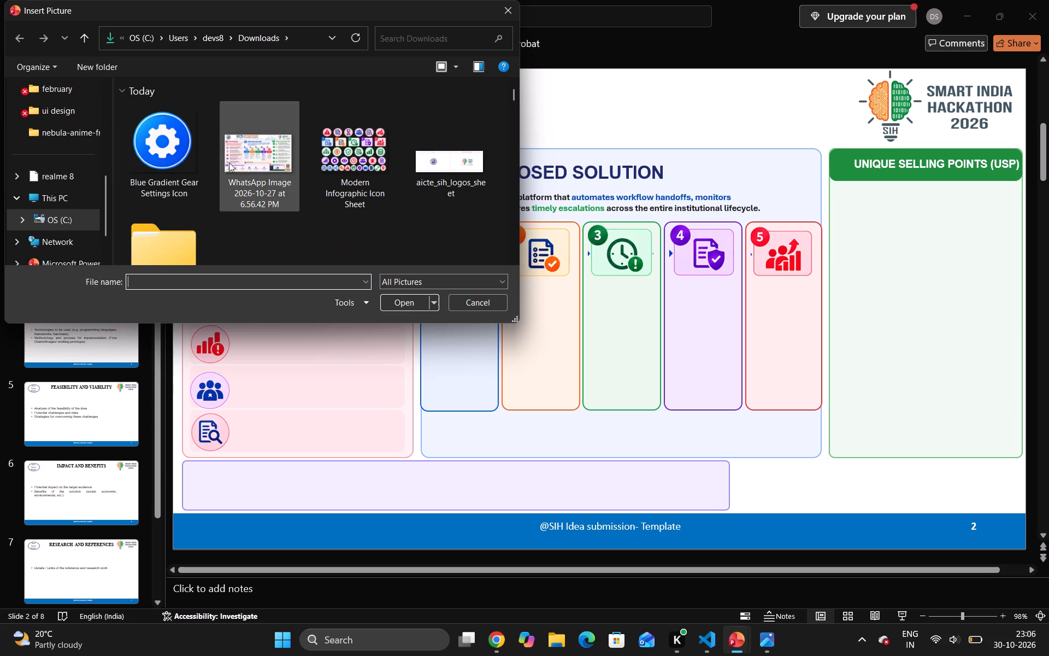
click(326, 159)
click(404, 311)
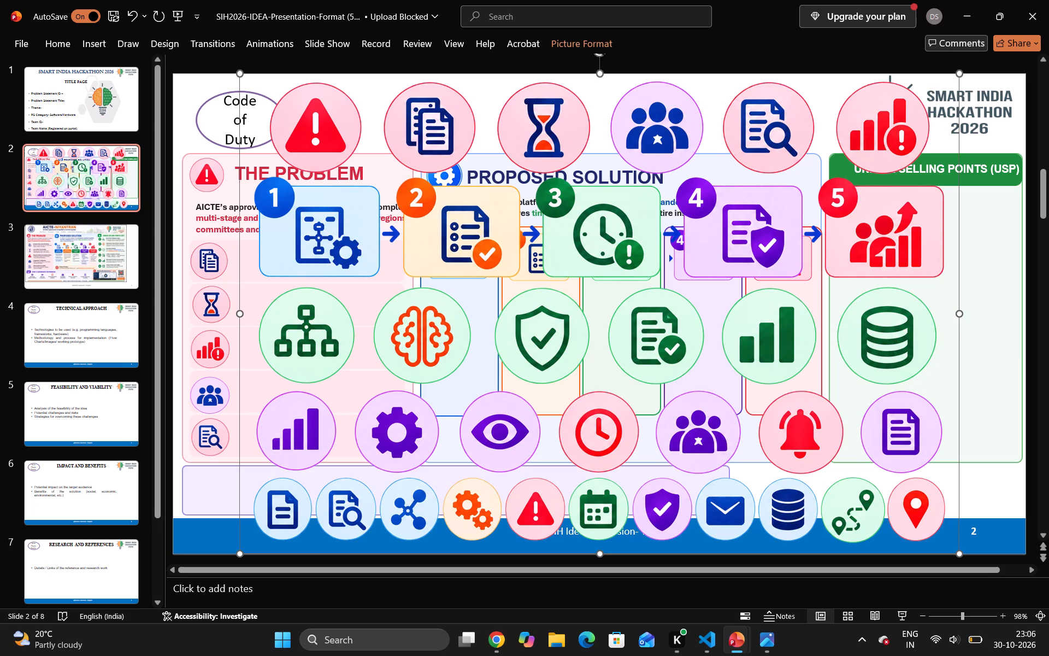
Crop the inserted icon sheet down to the green circular route icon with two location pins in its bottom row.
click(596, 43)
click(873, 74)
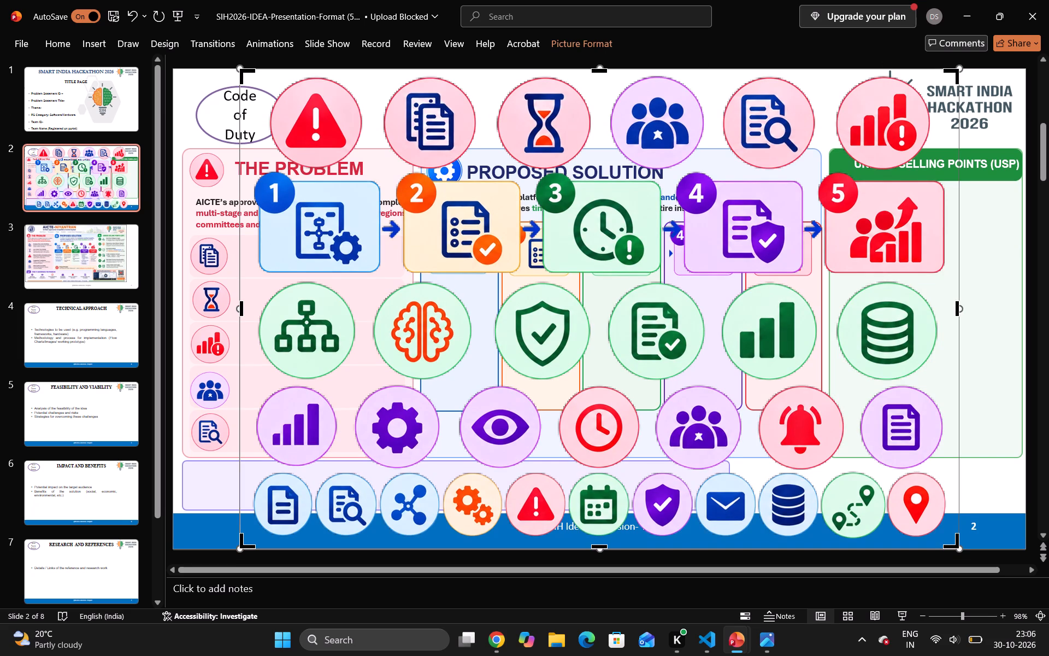
drag(958, 307, 883, 342)
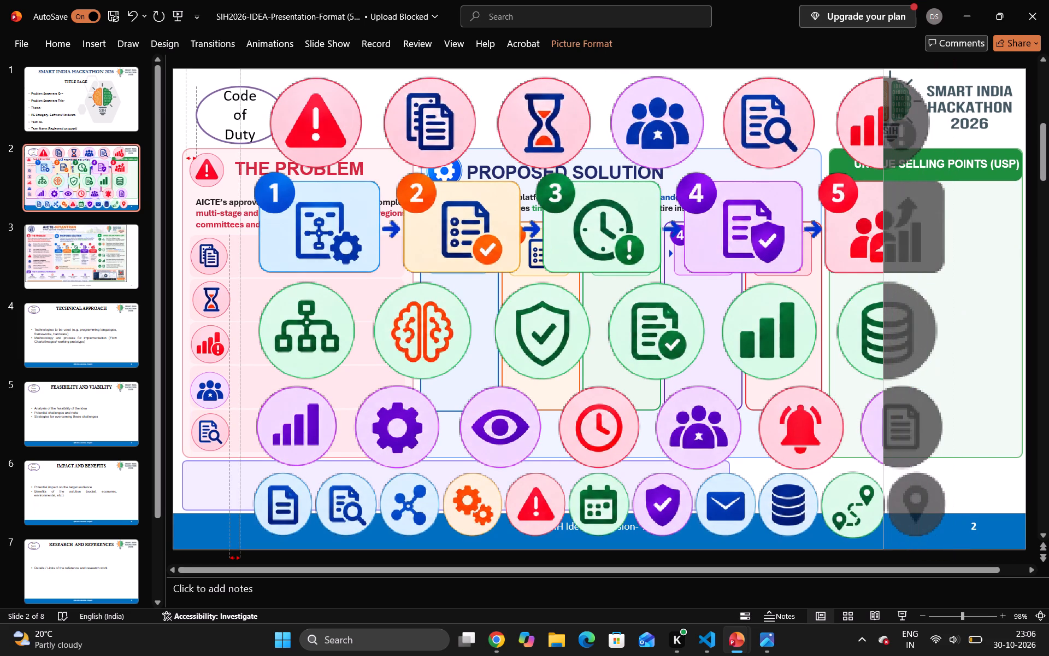
drag(883, 342, 886, 344)
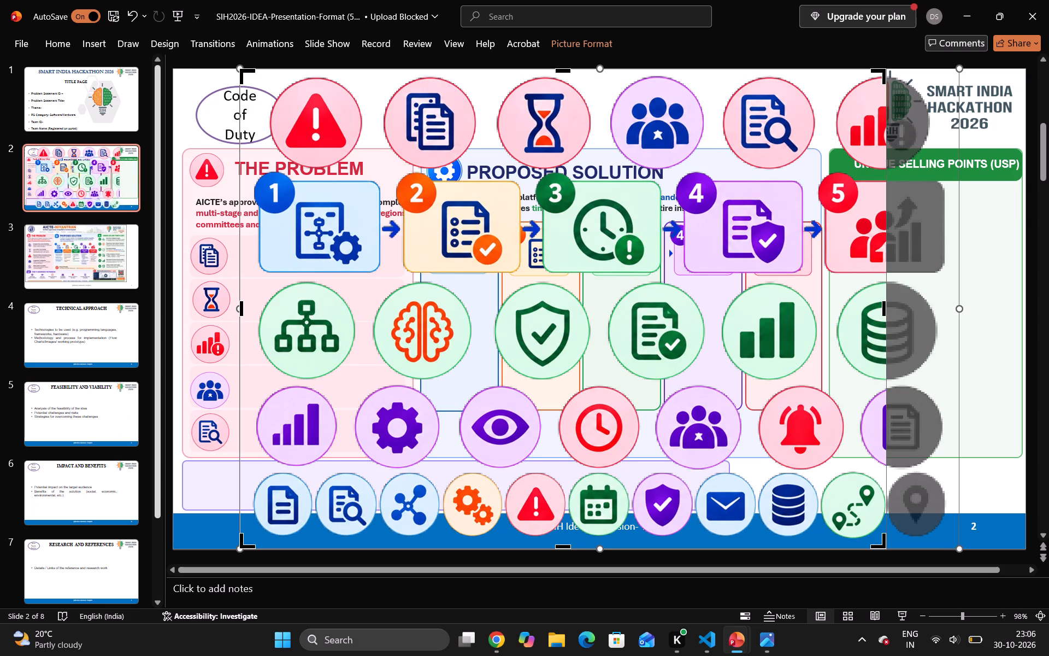
drag(241, 310, 714, 395)
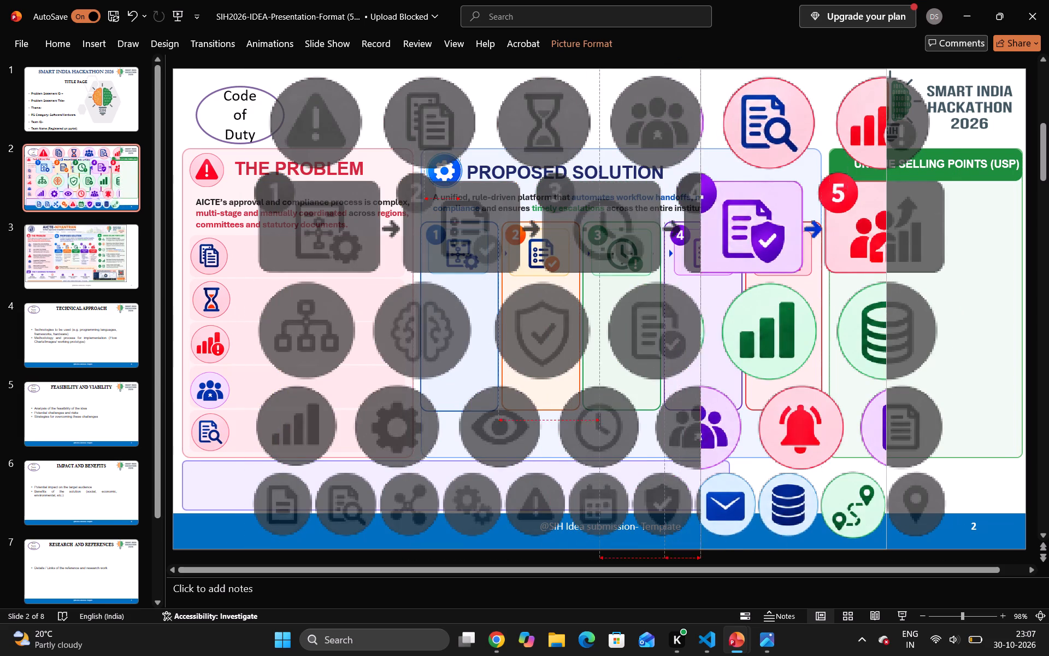
drag(714, 395, 820, 410)
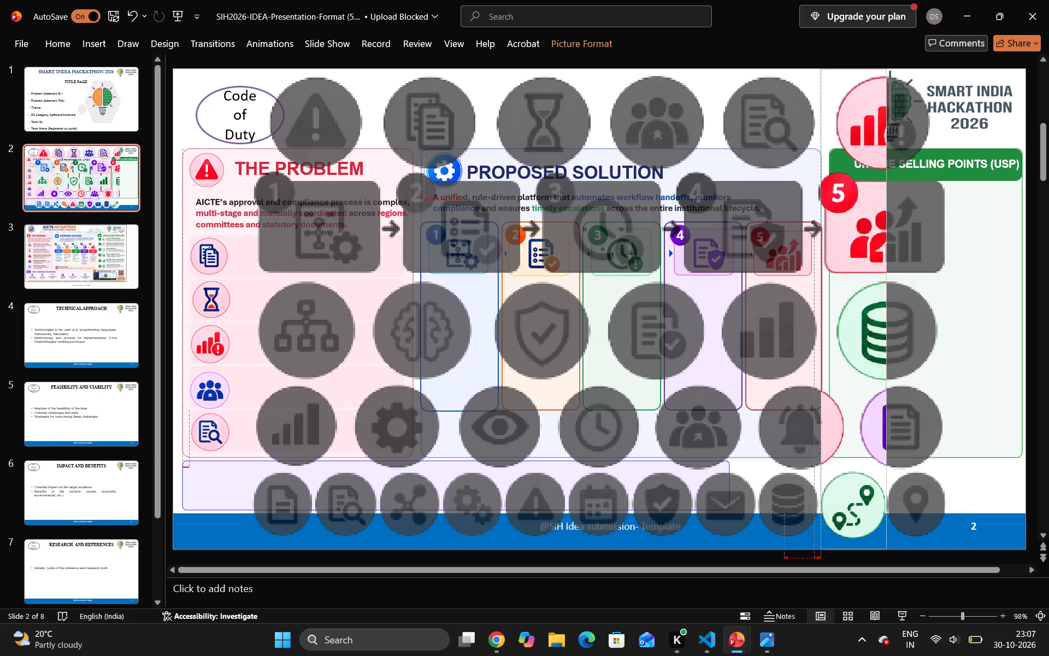
drag(820, 410, 819, 412)
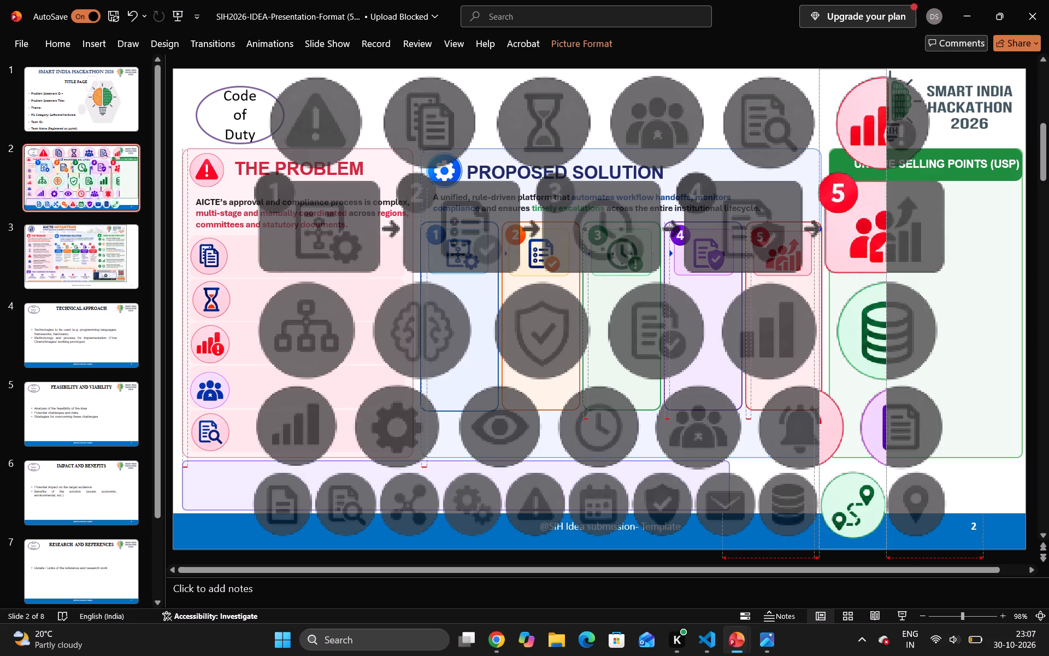
drag(819, 412, 820, 412)
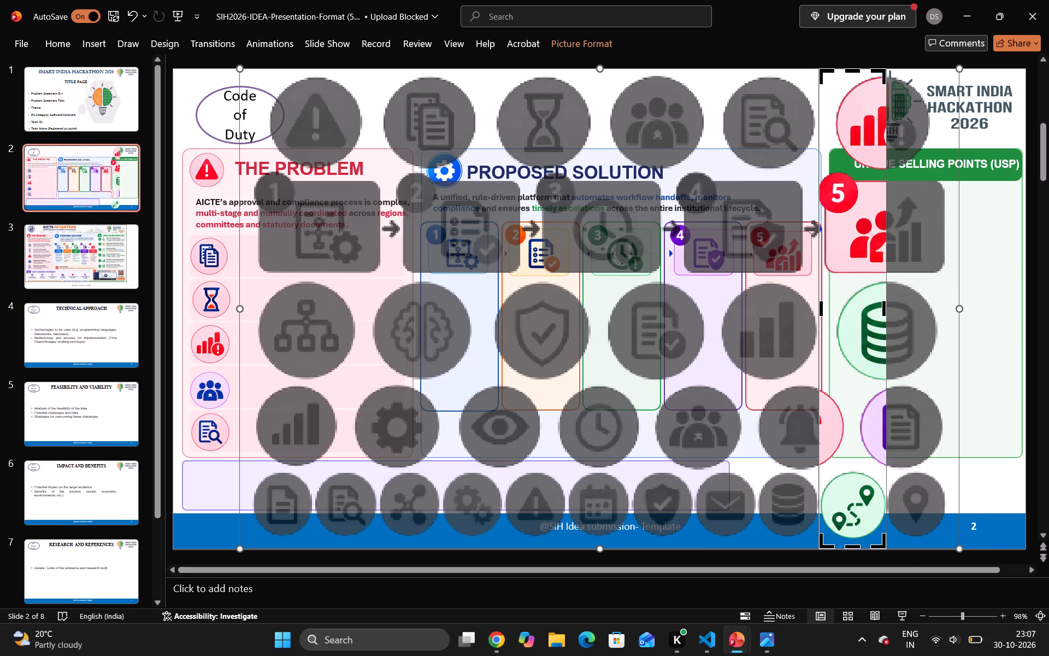
drag(854, 71, 862, 130)
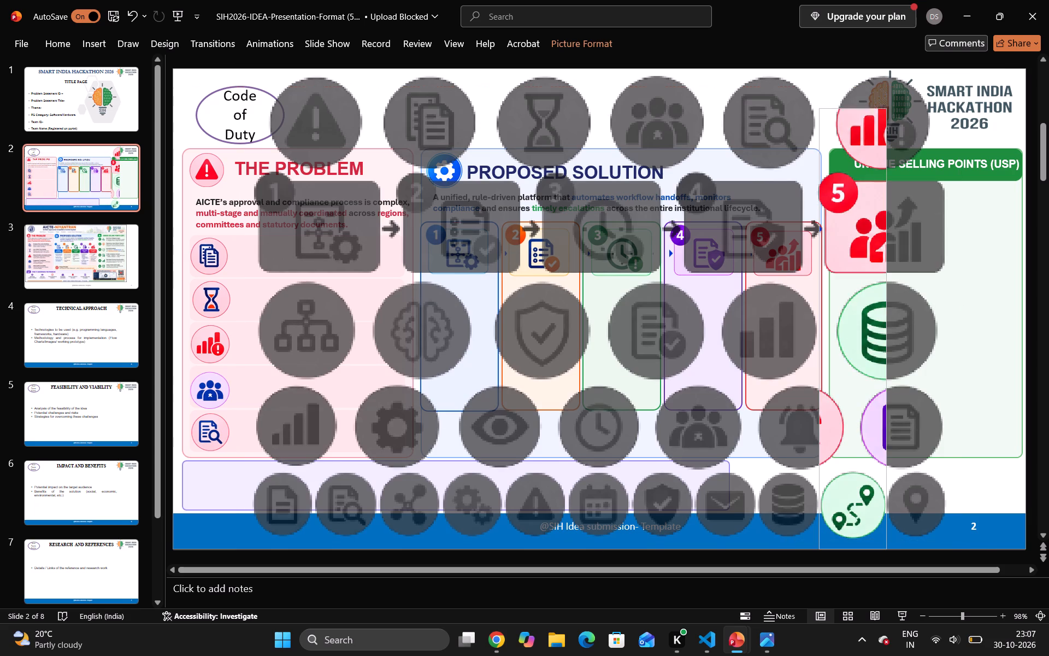
drag(862, 130, 862, 465)
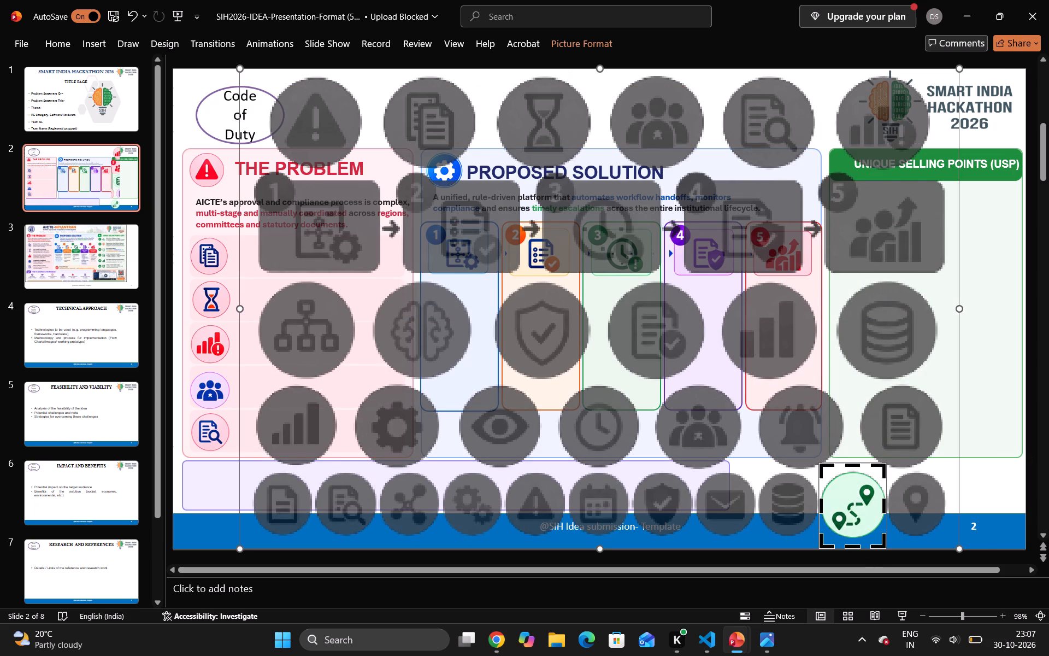
click(857, 549)
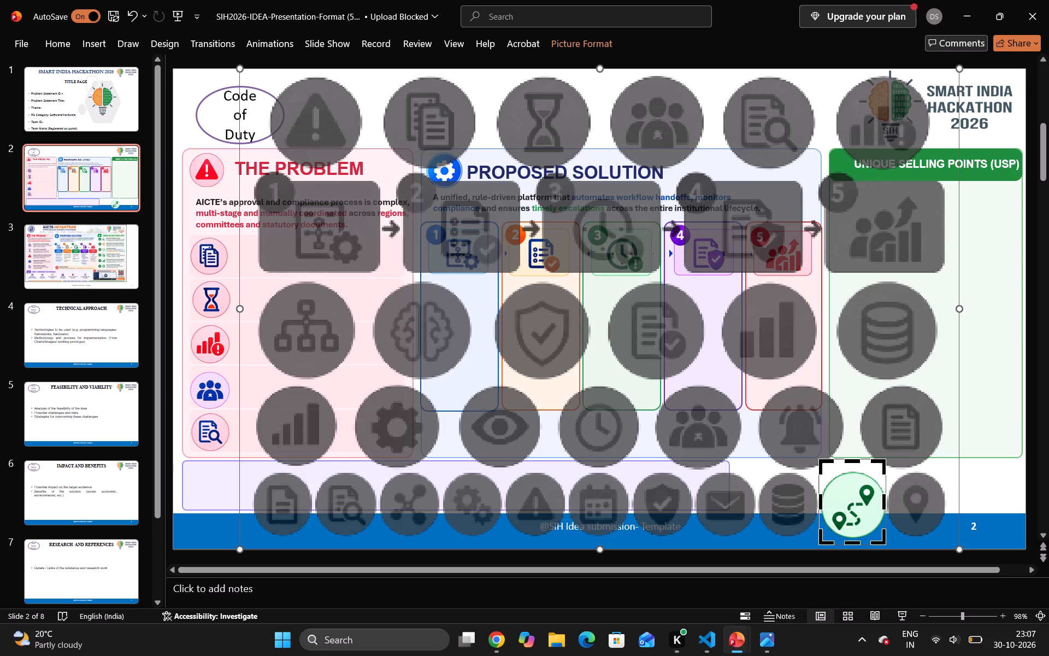
key(ctrl+z)
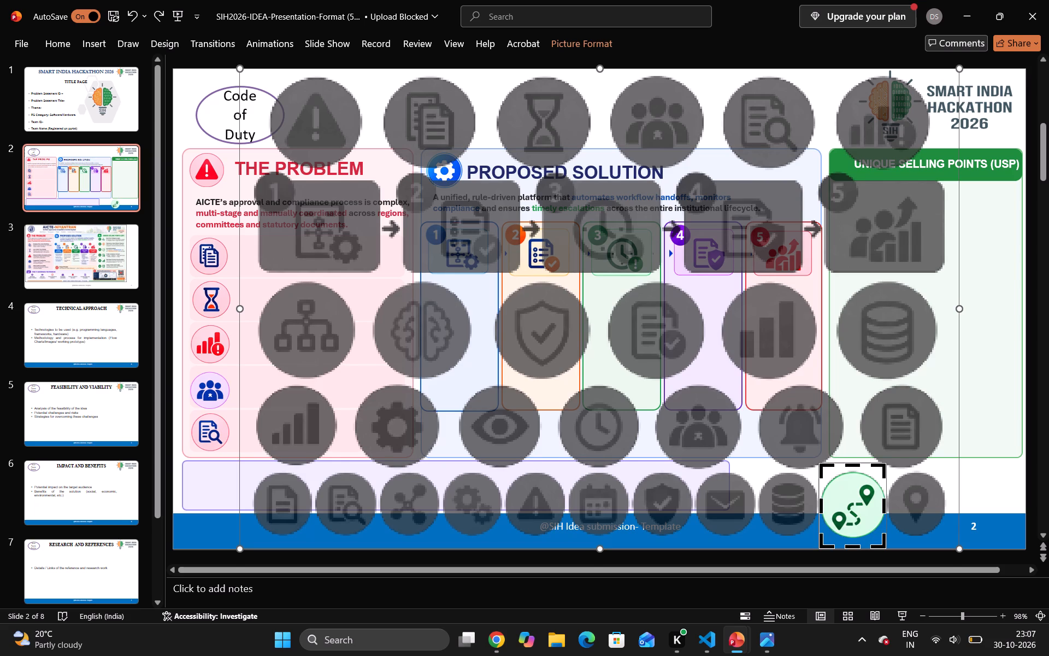
click(1003, 437)
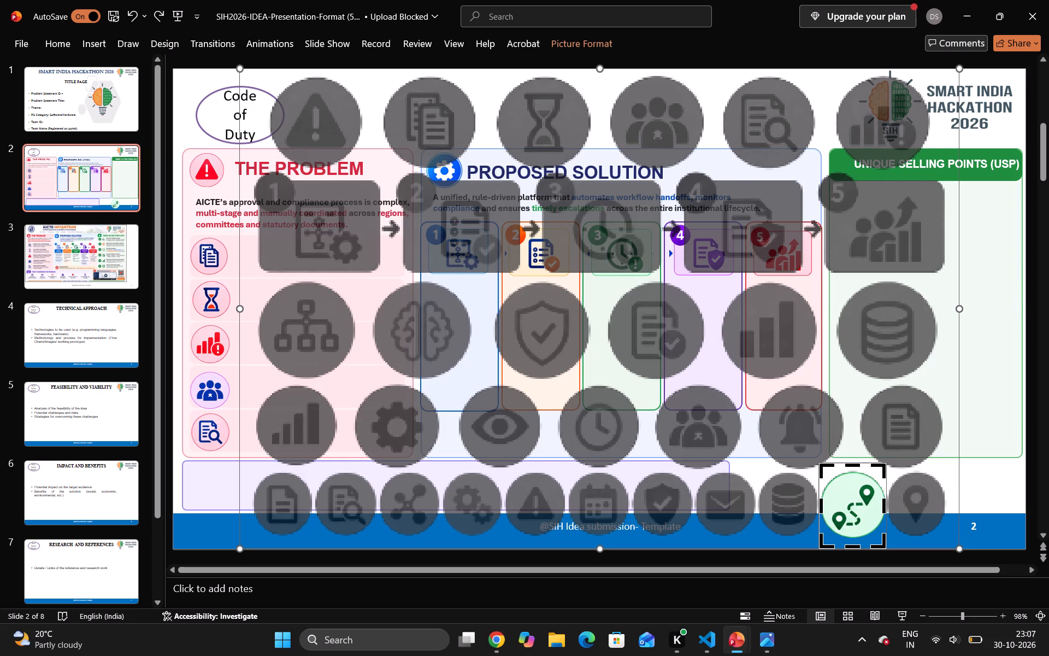
Shrink the cropped green route icon and move it into the space before the heading in the green USP header bar.
click(858, 511)
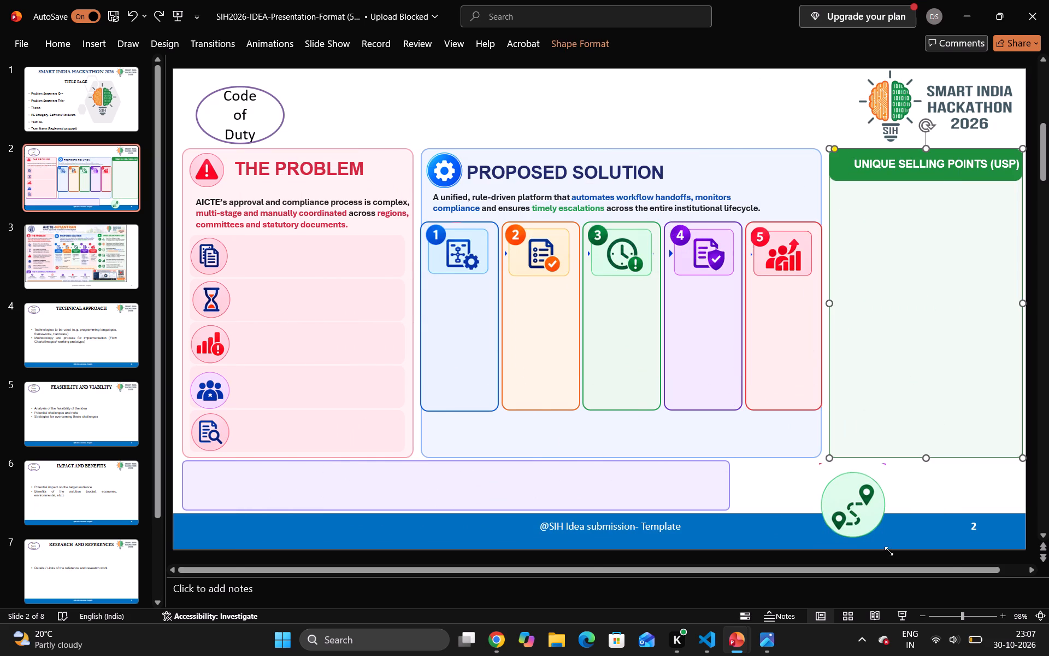
drag(889, 550, 844, 494)
drag(833, 481, 842, 127)
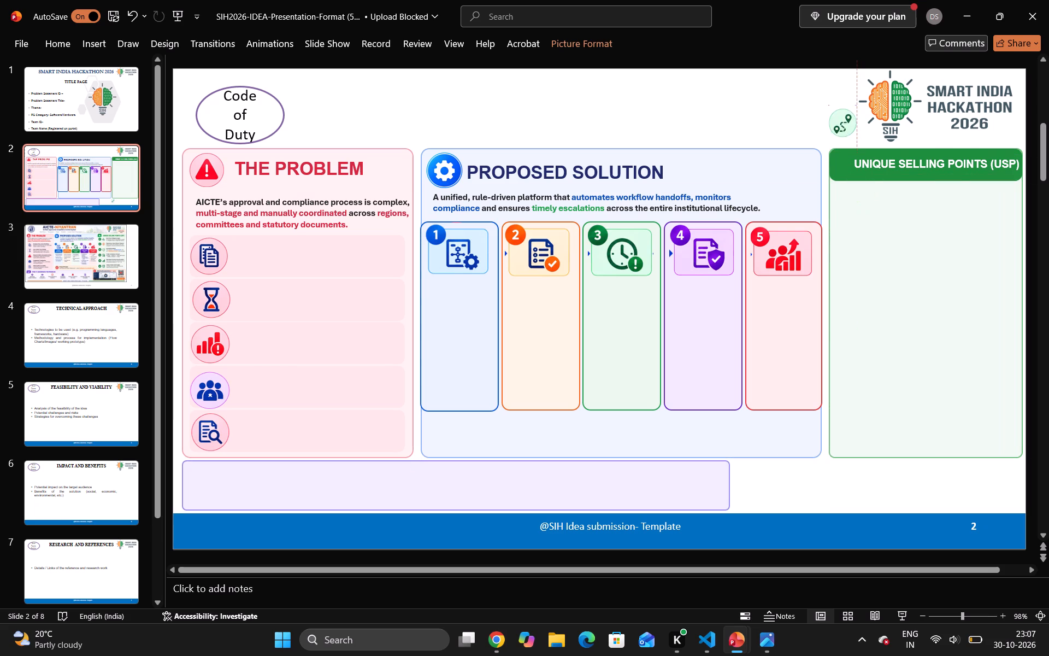
drag(842, 127, 842, 164)
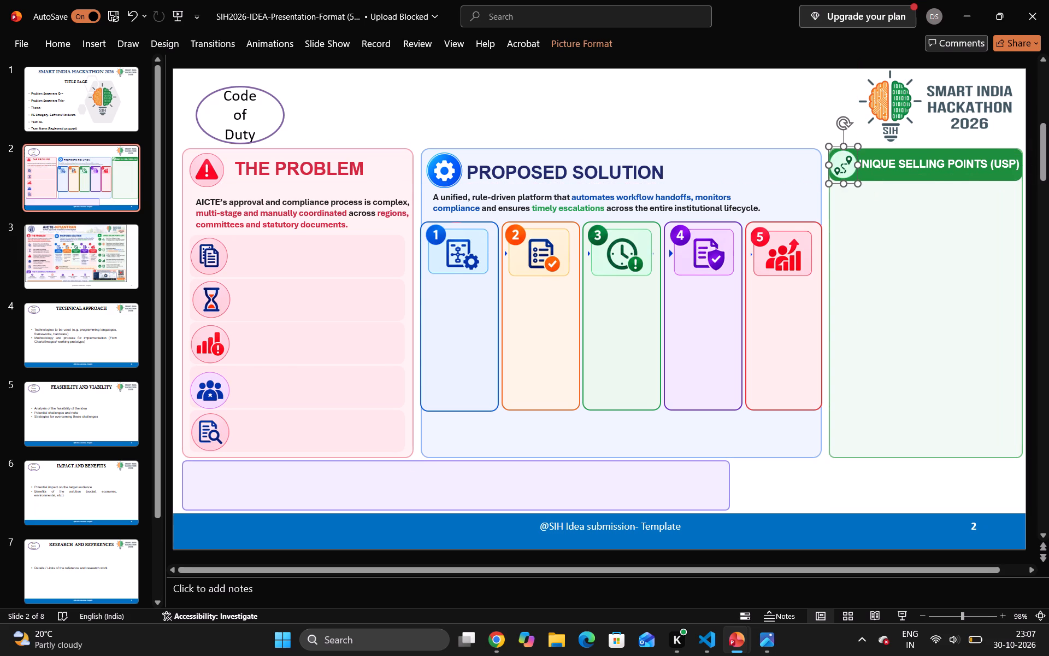
Reduce the UNIQUE SELLING POINTS (USP) heading's font size to 11 and shift it clear of the route icon.
click(912, 166)
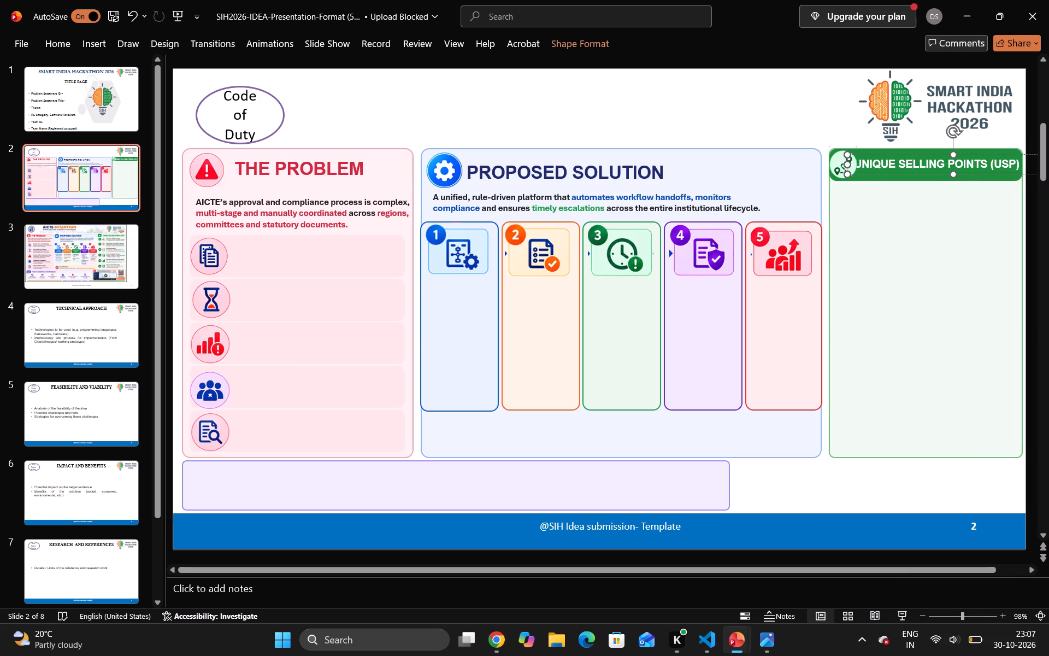
key(ctrl+a)
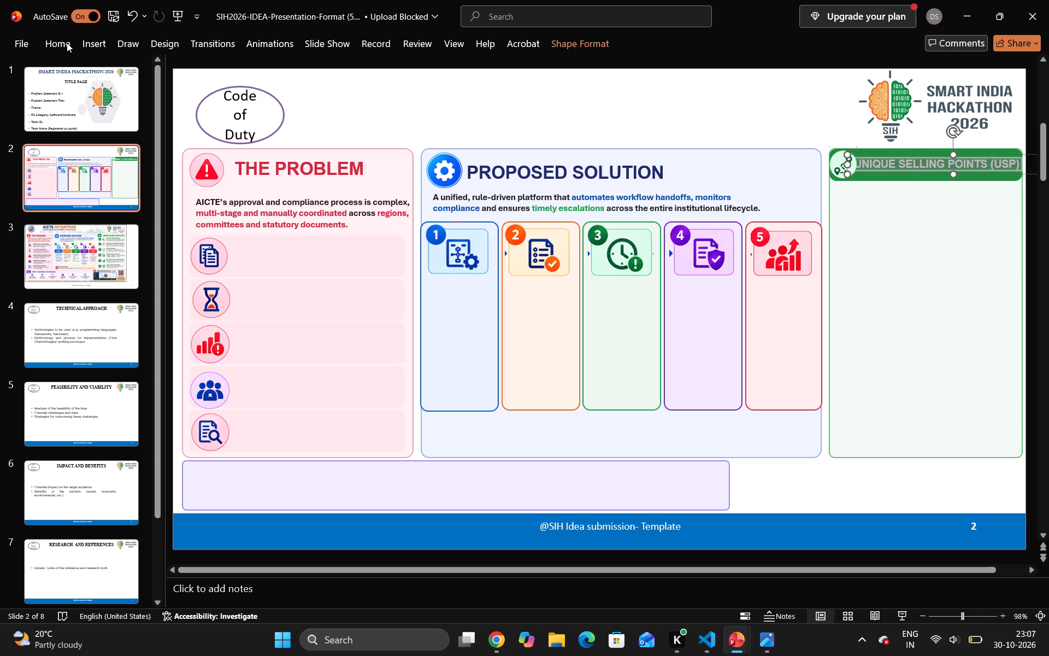
click(67, 43)
click(360, 72)
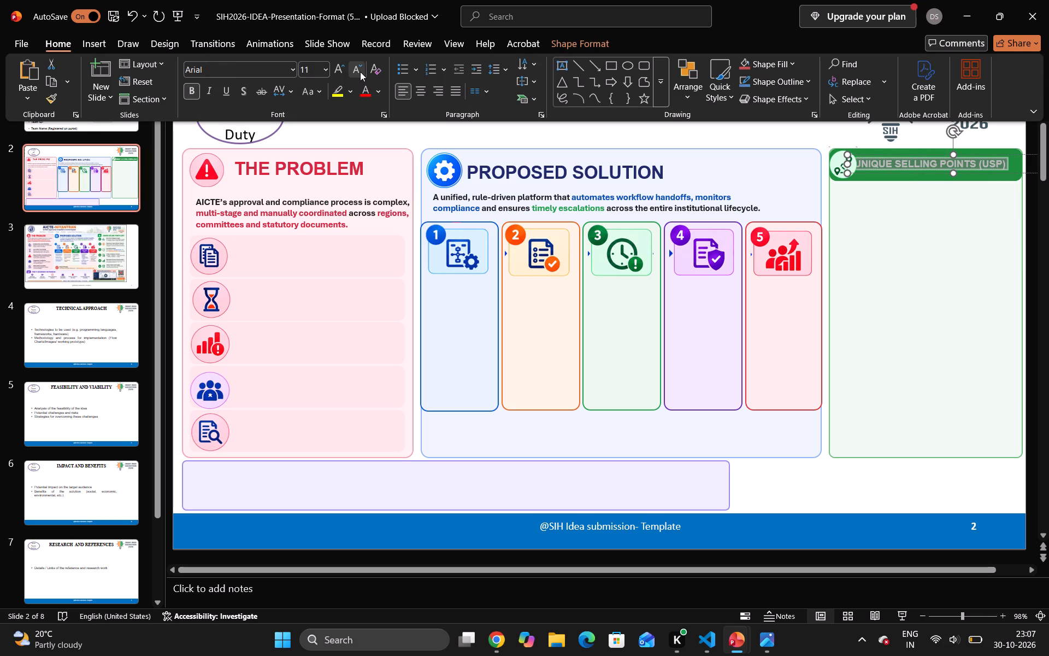
click(883, 156)
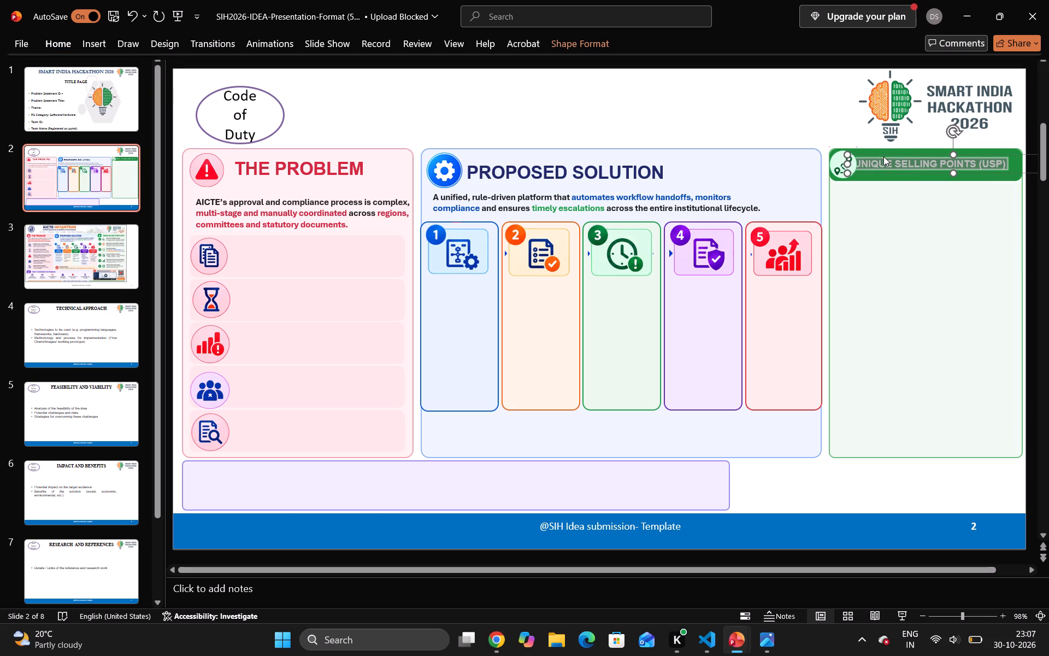
drag(890, 155, 900, 156)
Nudge the route icon slightly so it sits fully inside the start of the green USP header bar.
click(848, 169)
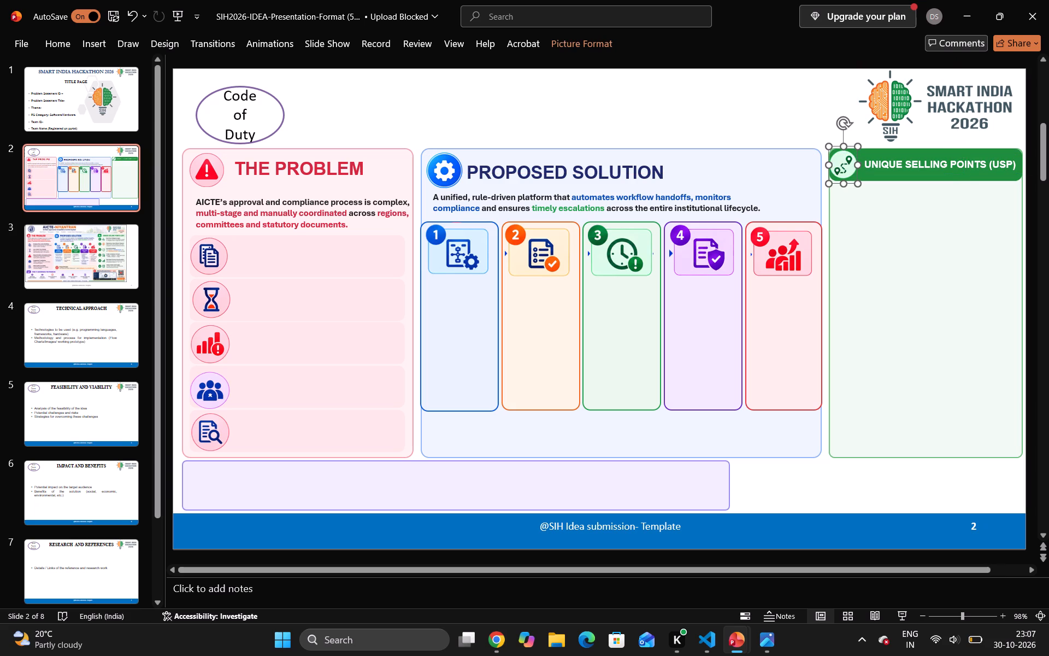
click(845, 167)
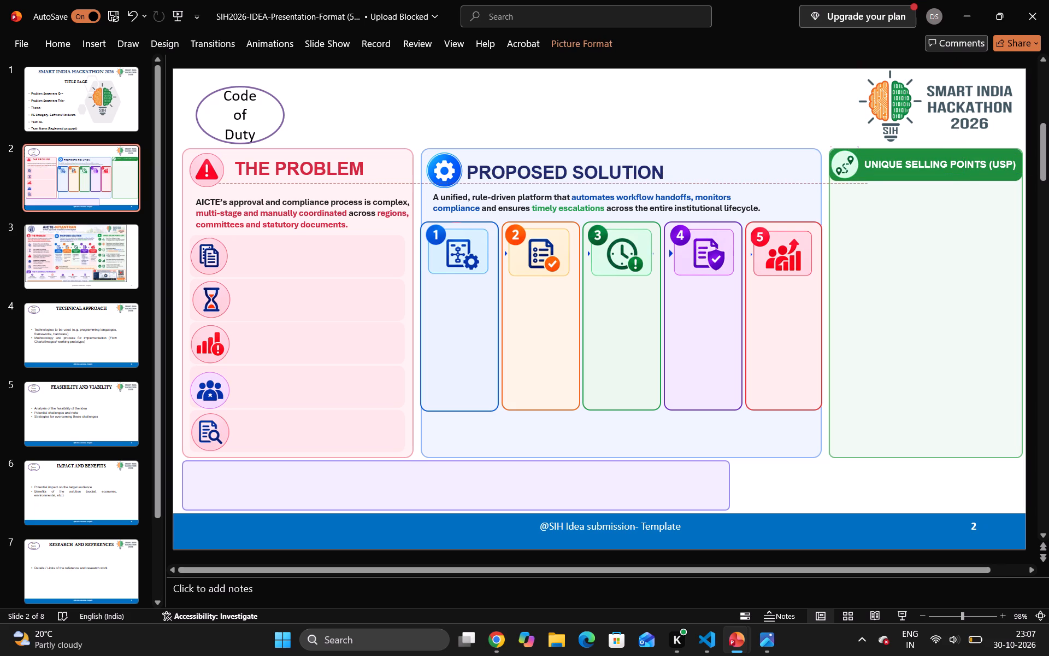
click(761, 110)
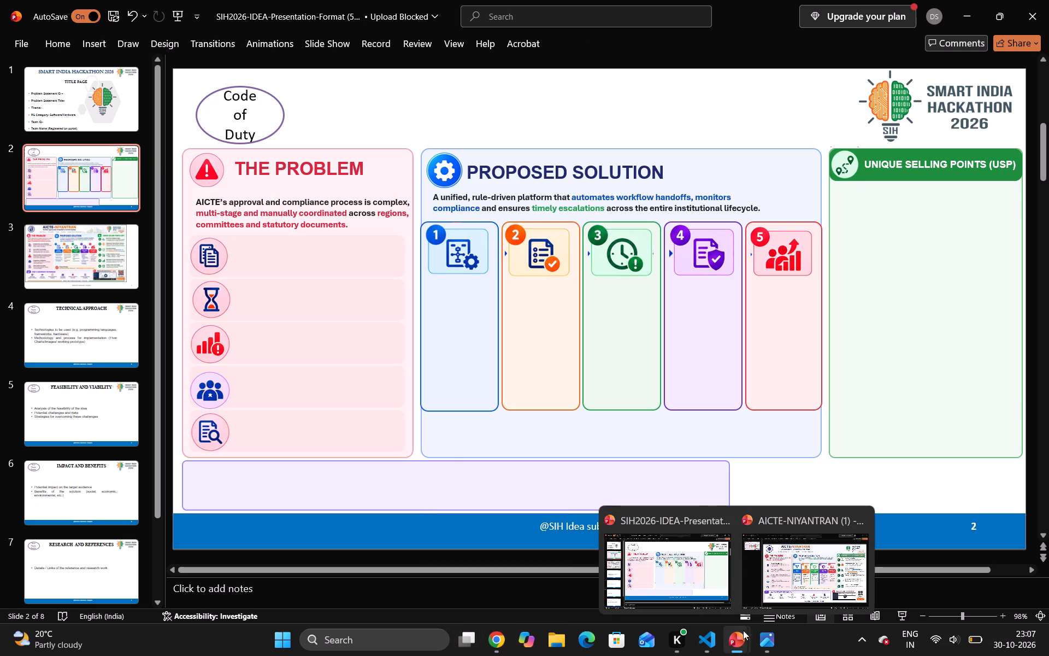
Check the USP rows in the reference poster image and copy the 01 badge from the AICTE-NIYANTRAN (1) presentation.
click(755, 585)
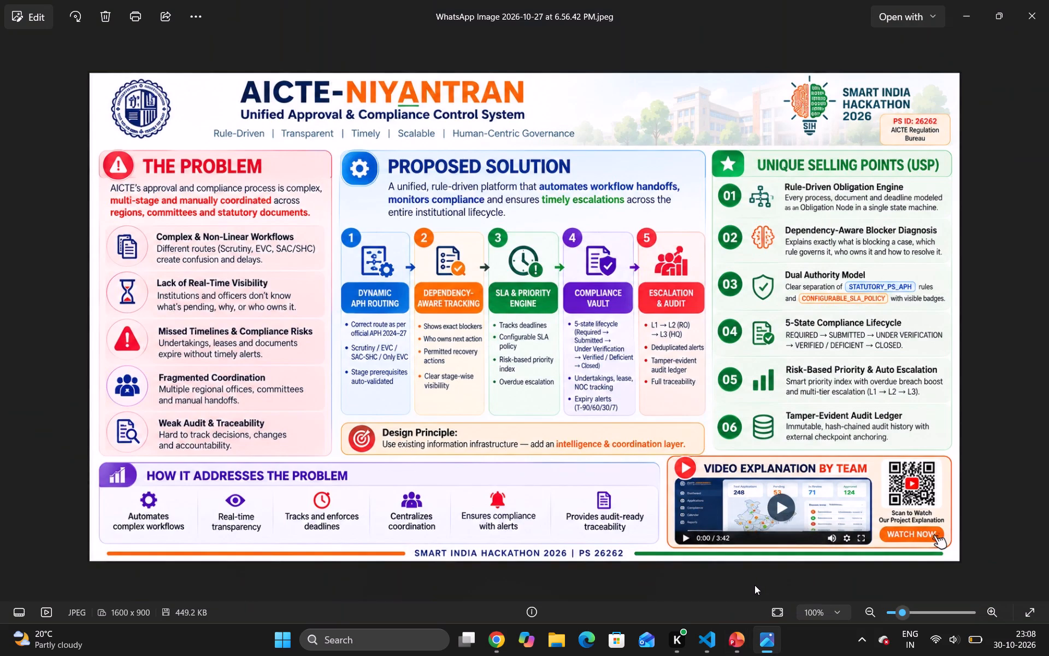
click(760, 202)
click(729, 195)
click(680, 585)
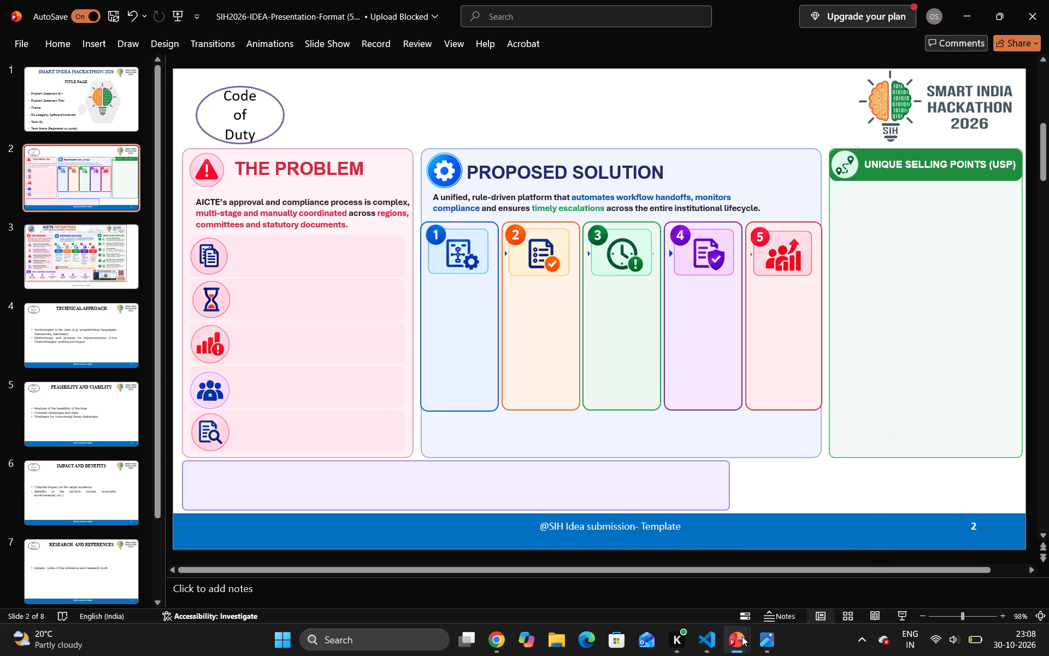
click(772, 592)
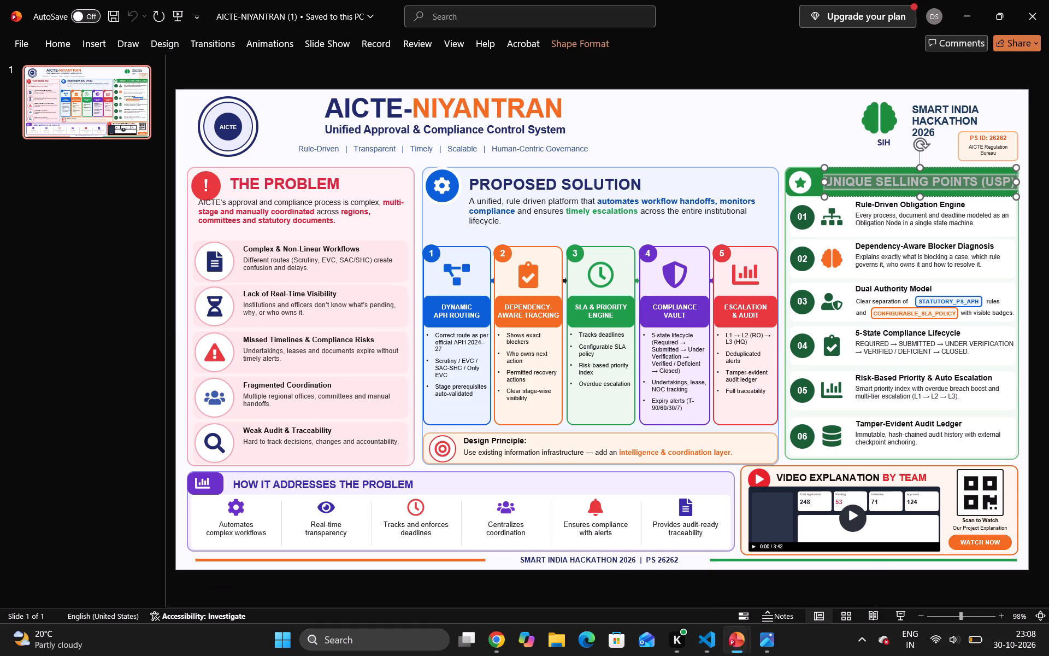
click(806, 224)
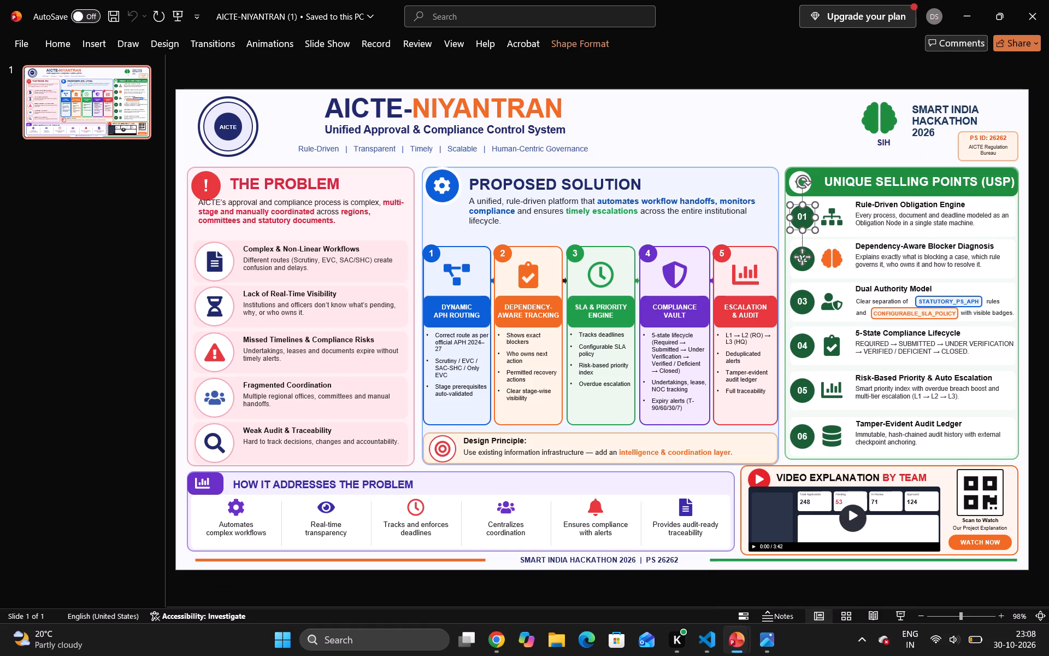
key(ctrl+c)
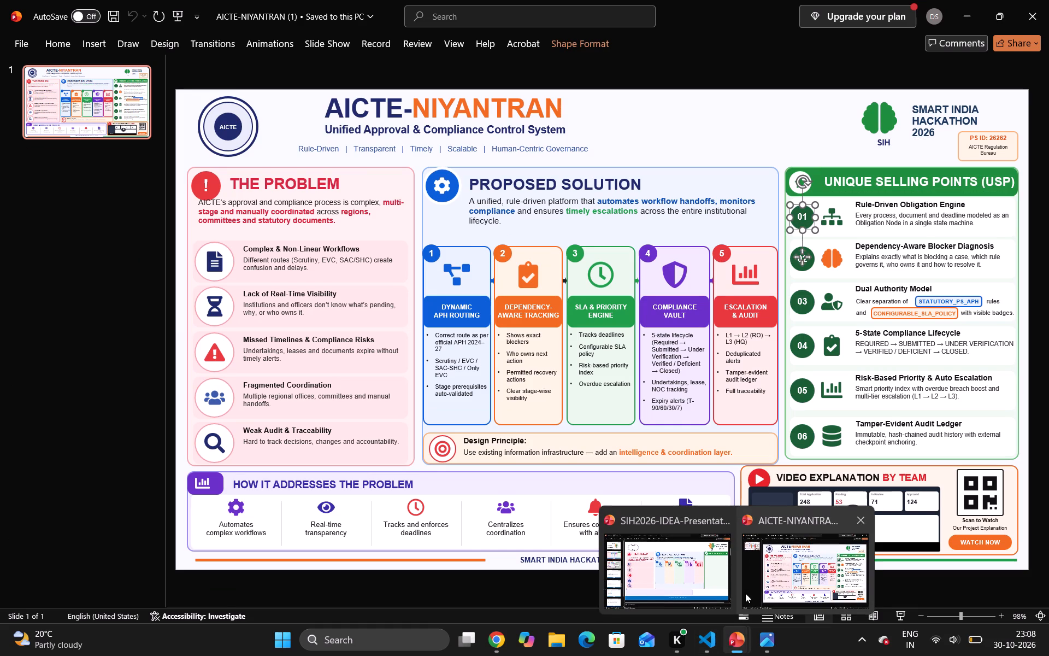
Copy the blank white card behind the Rule-Driven Obligation Engine row in AICTE-NIYANTRAN (1) and paste it onto slide 2 of the SIH2026 presentation.
click(797, 564)
click(1005, 205)
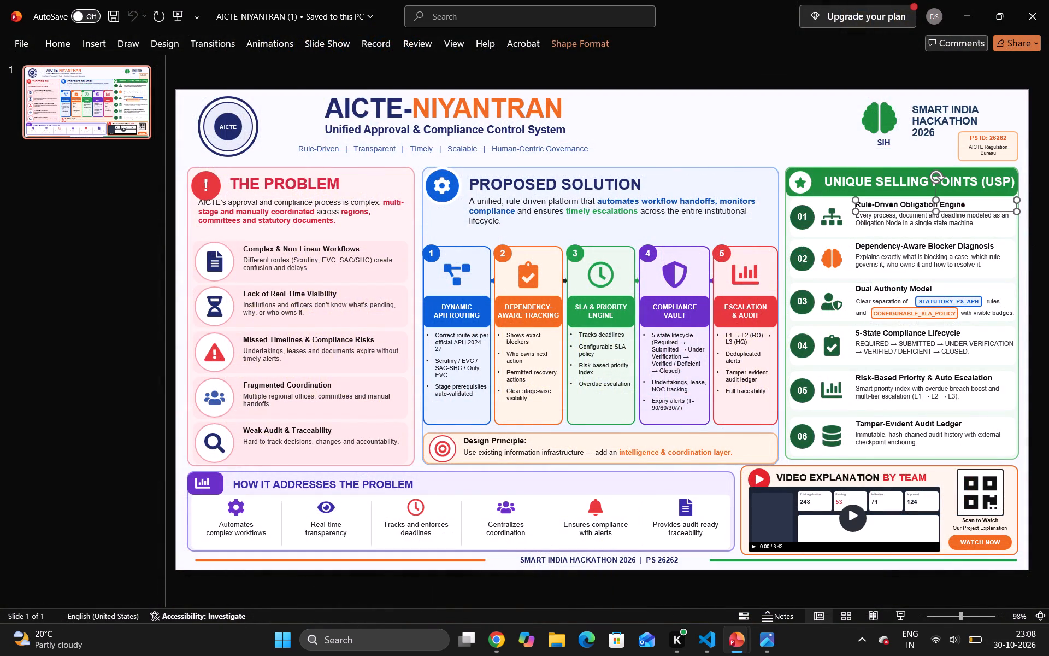
click(1005, 229)
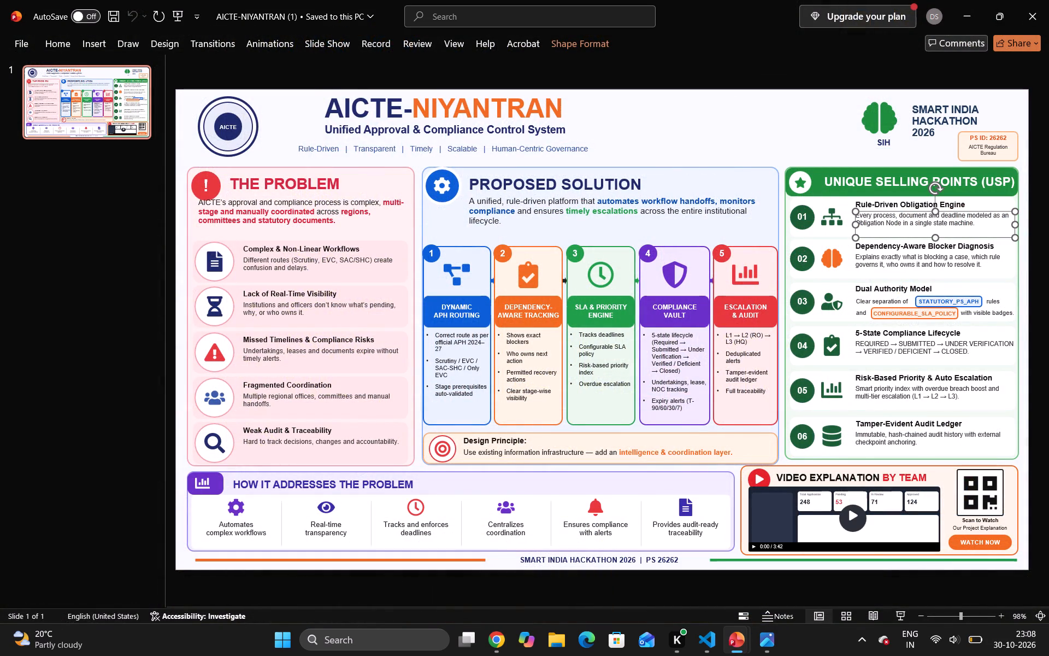
click(998, 225)
click(1004, 202)
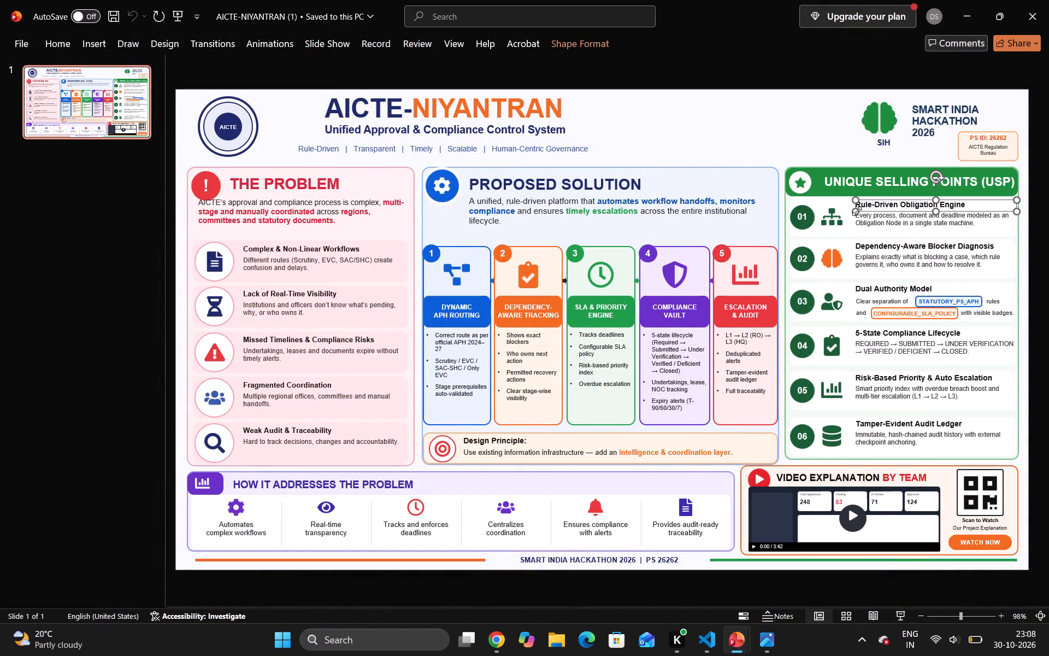
click(826, 201)
key(ctrl+c)
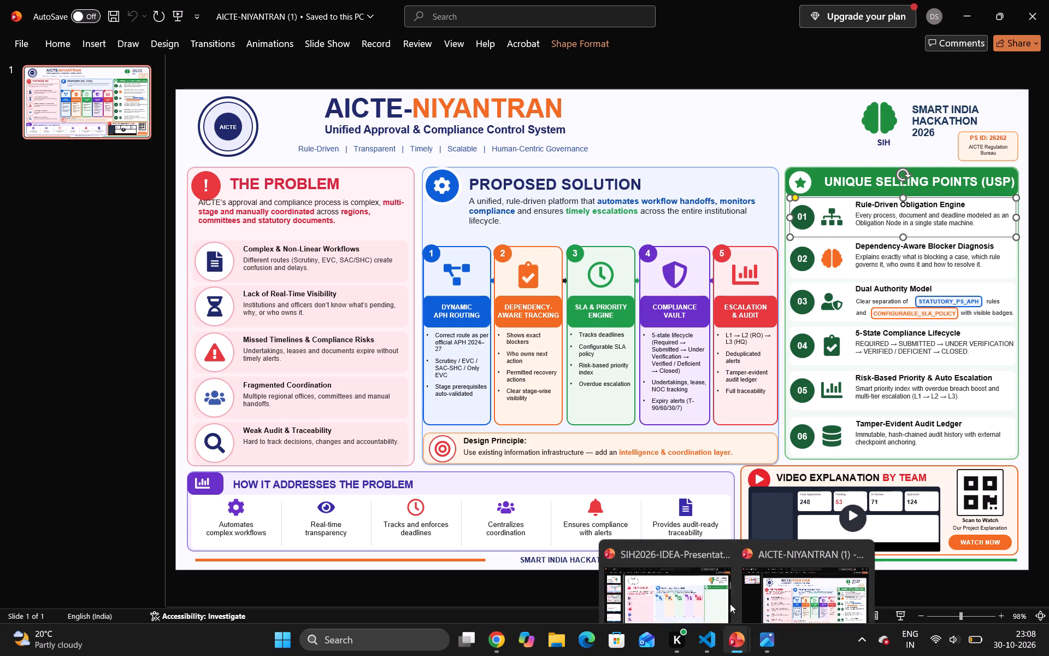
click(690, 589)
key(ctrl+v)
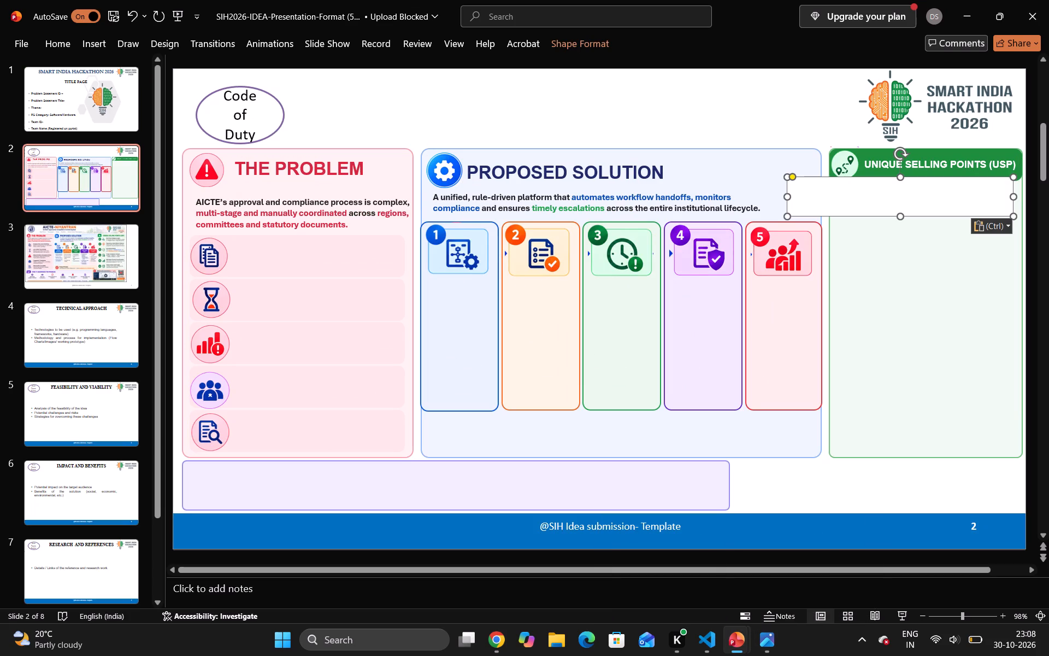
Position the pasted white card just below the green USP header and resize its sides to fit the USP panel's width.
drag(789, 198, 845, 213)
drag(885, 190, 885, 200)
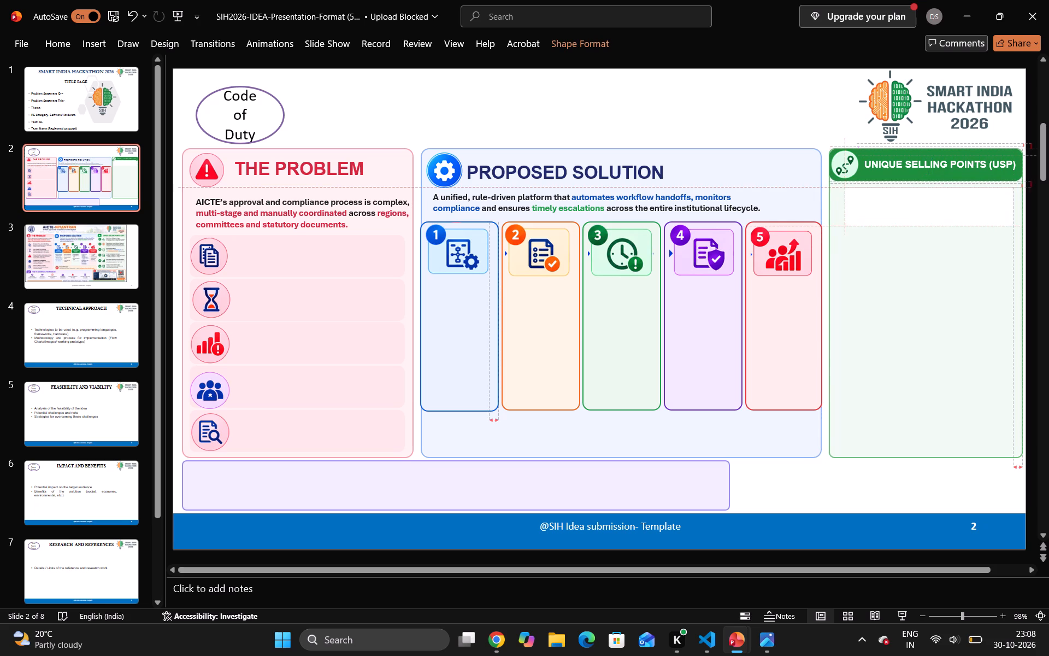
drag(885, 200, 889, 199)
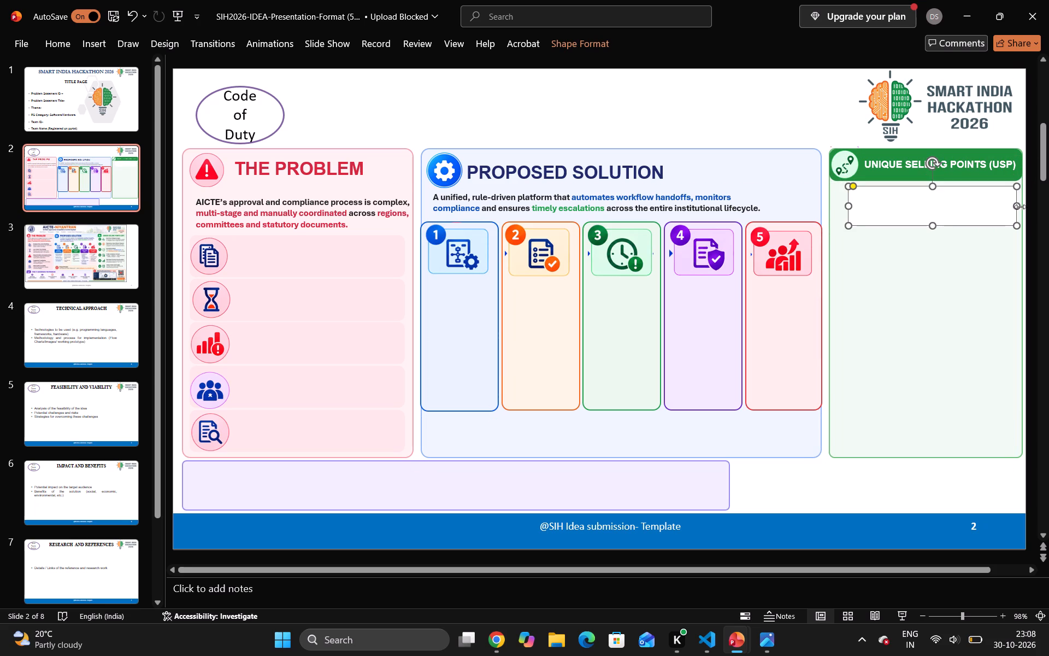
click(1016, 206)
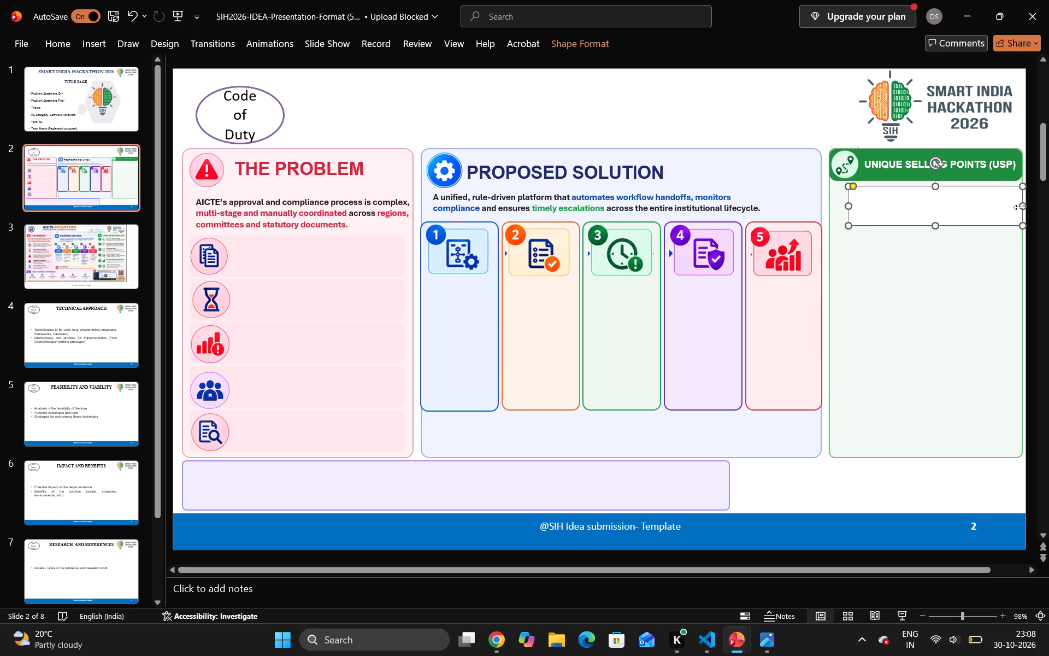
drag(848, 208, 836, 212)
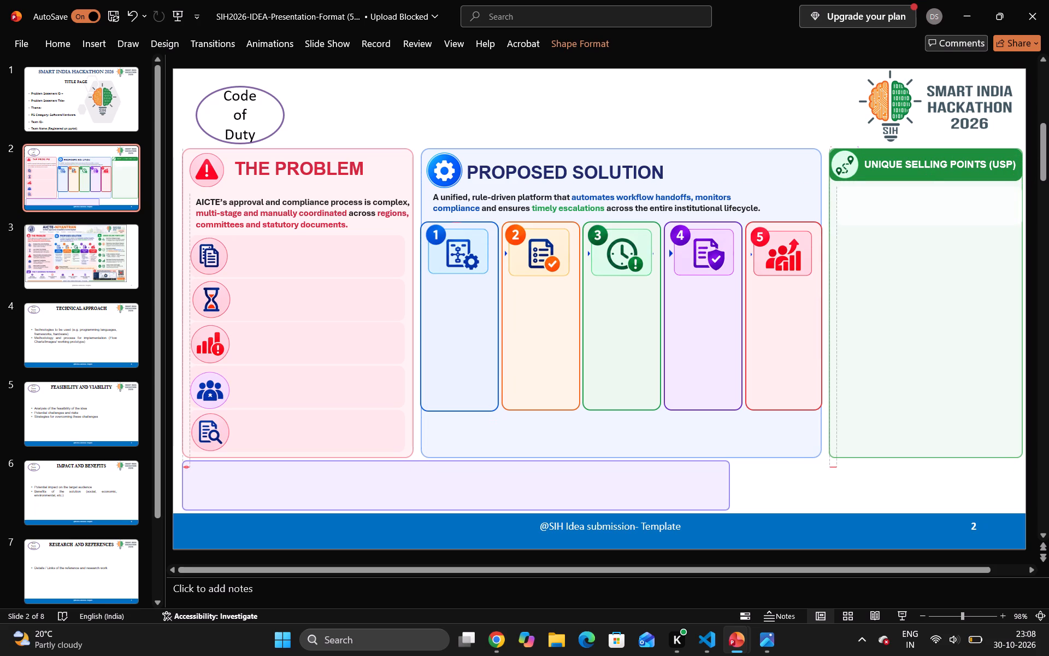
drag(836, 212, 833, 213)
click(759, 118)
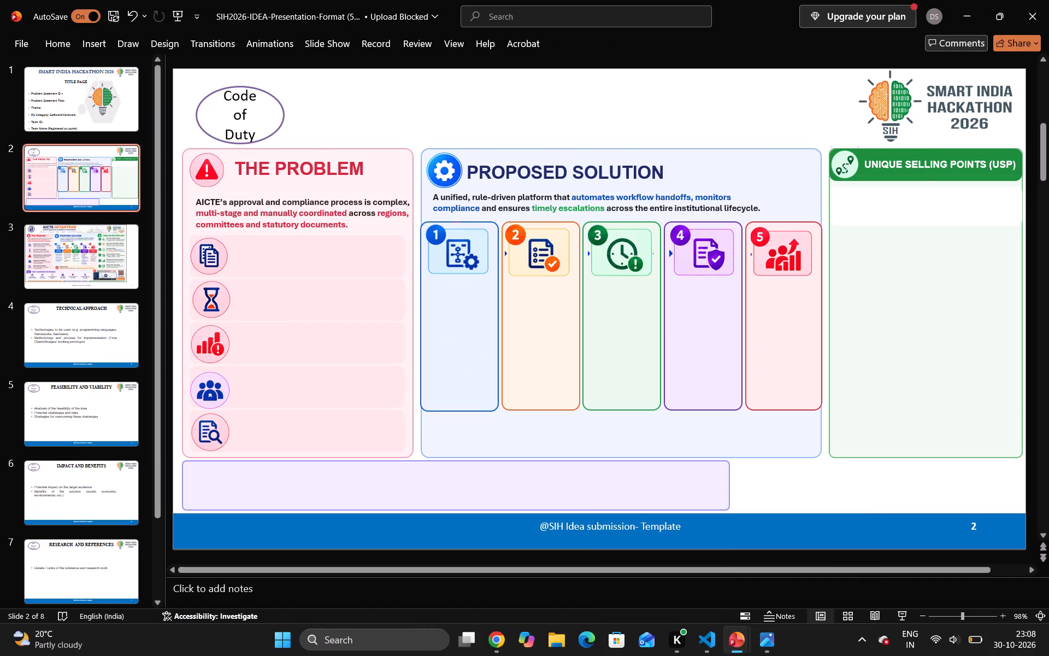
click(847, 200)
click(830, 202)
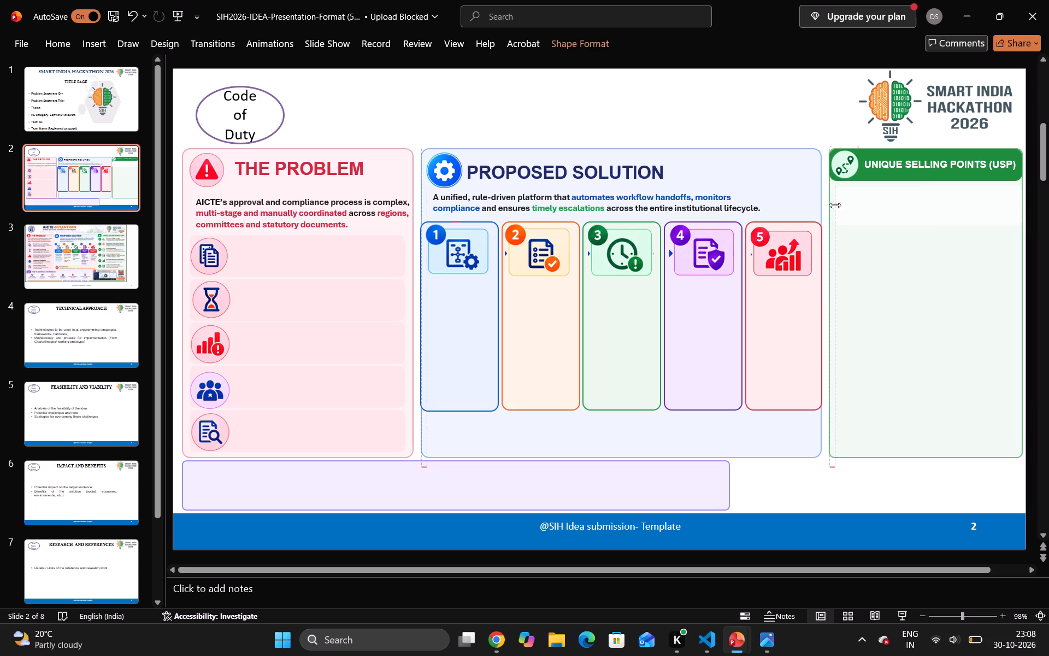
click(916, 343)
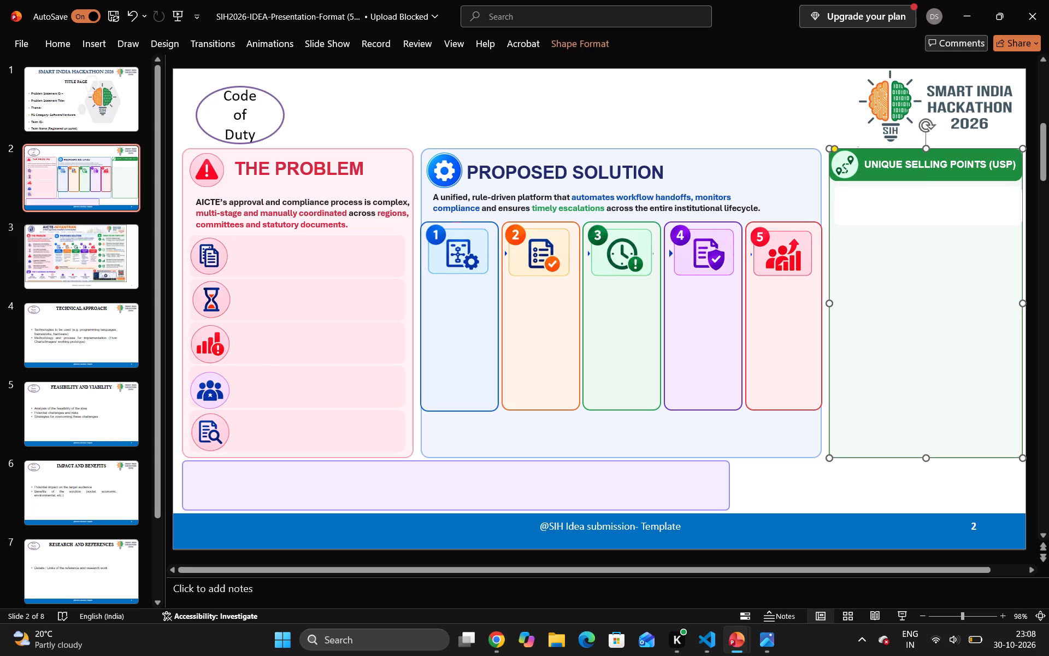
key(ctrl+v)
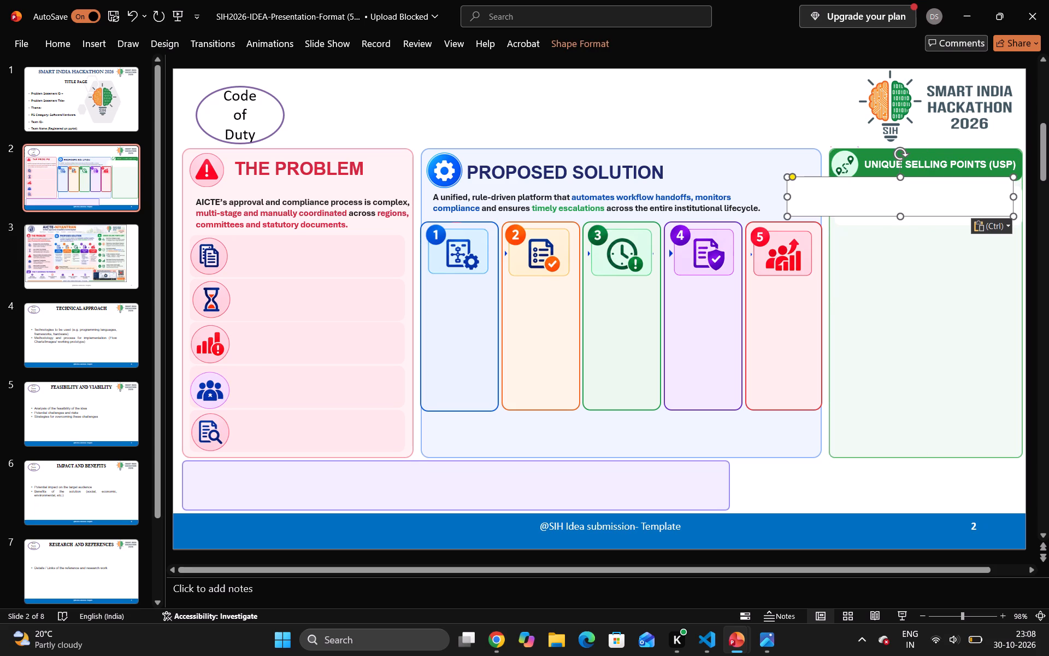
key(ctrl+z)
Duplicate the resized white card and align the copy directly below the first one in the USP panel, with a small gap.
click(877, 205)
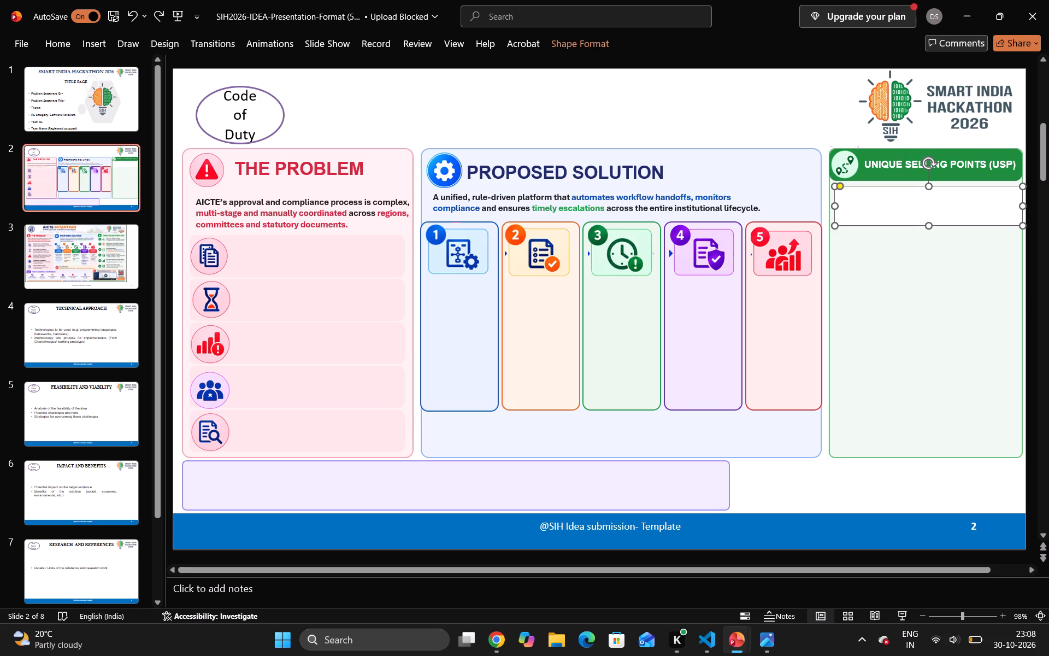
key(ctrl+c)
click(899, 268)
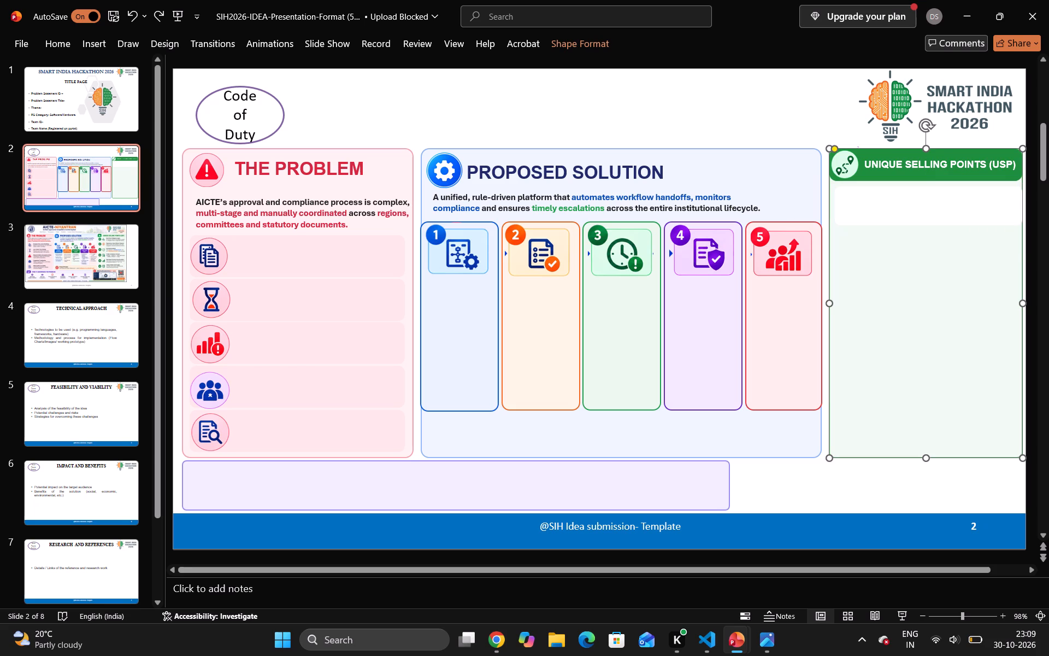
key(ctrl+v)
drag(906, 217, 901, 233)
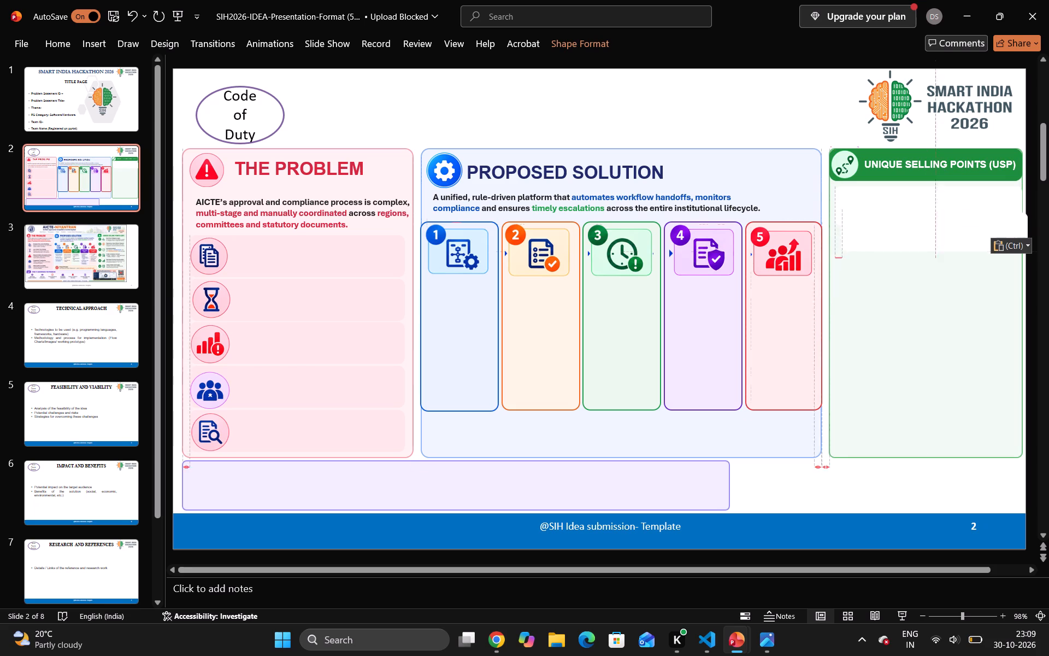
drag(901, 233, 897, 251)
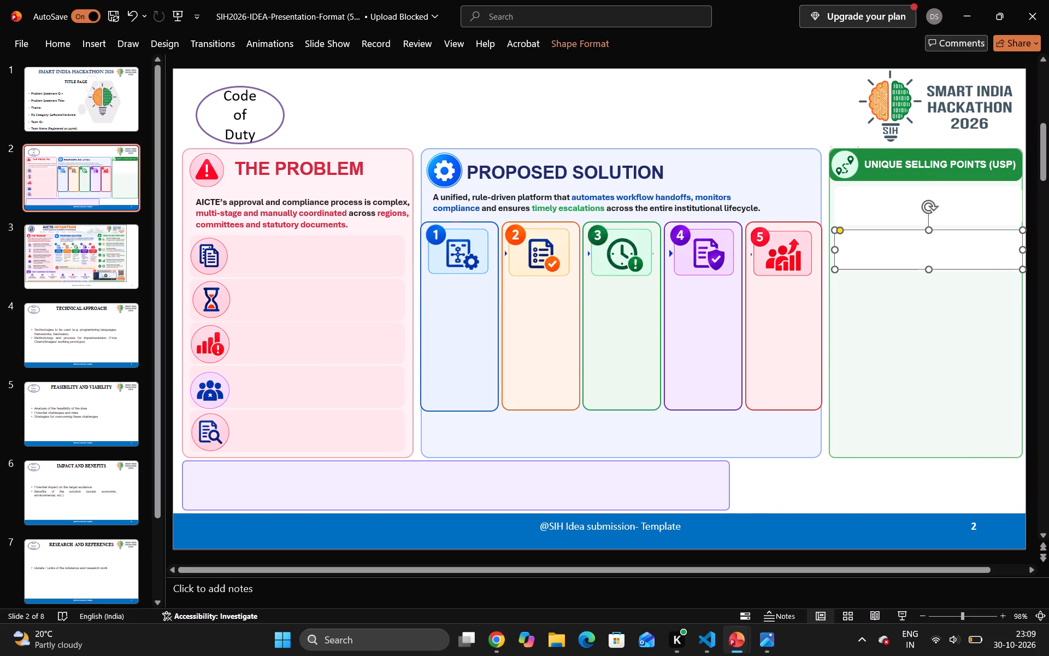
click(785, 113)
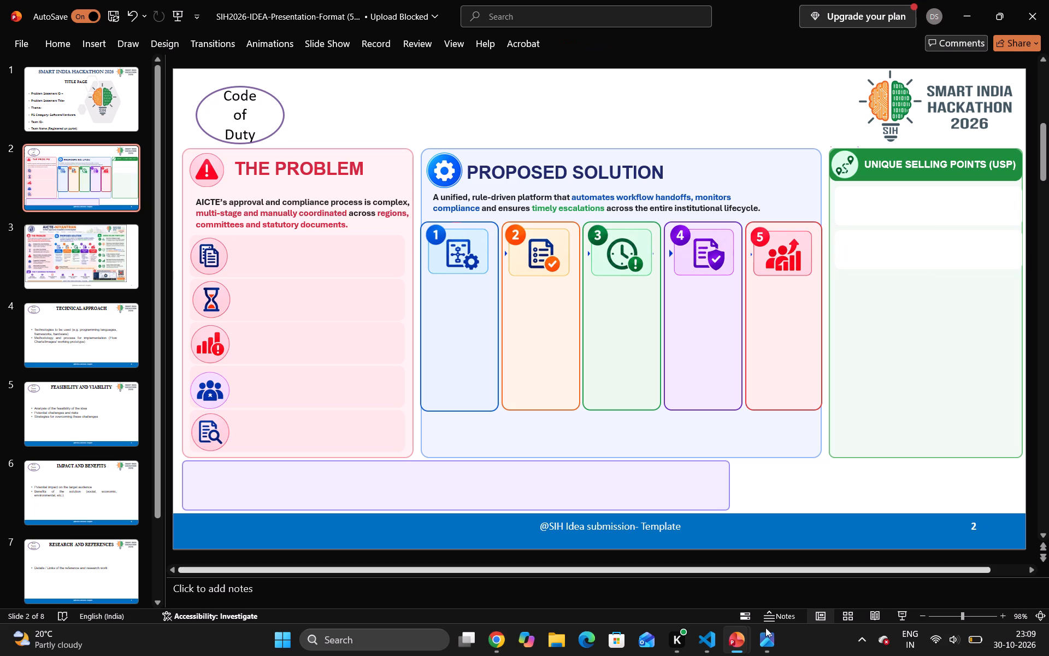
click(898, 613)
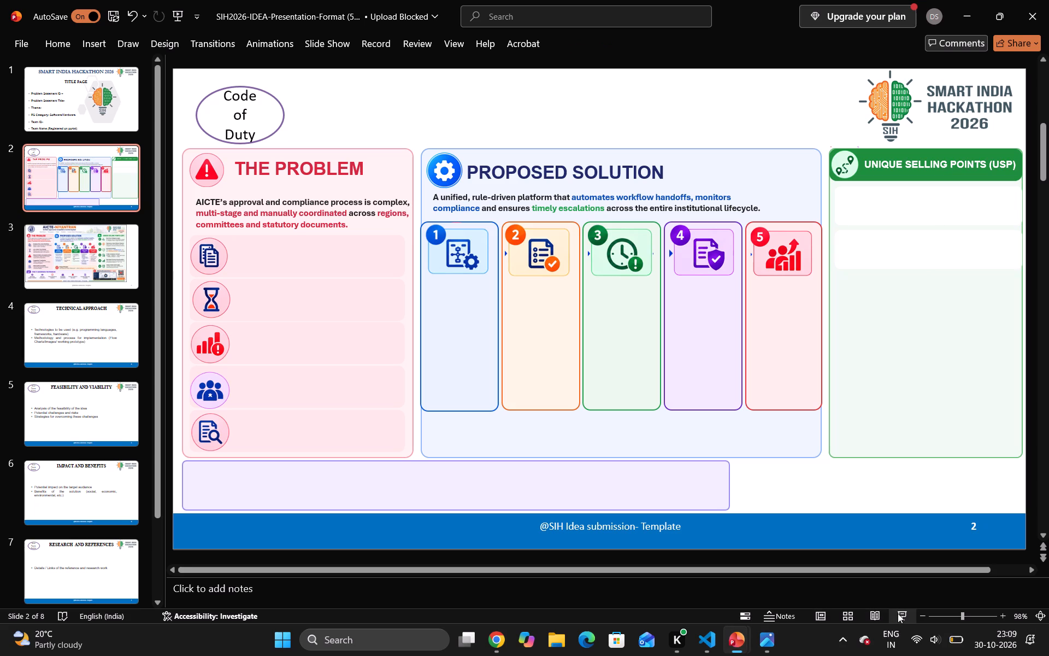
Preview slide 2 as a full-screen slide show to examine how the USP panel's white cards fit, and return to editing.
click(900, 616)
click(900, 616)
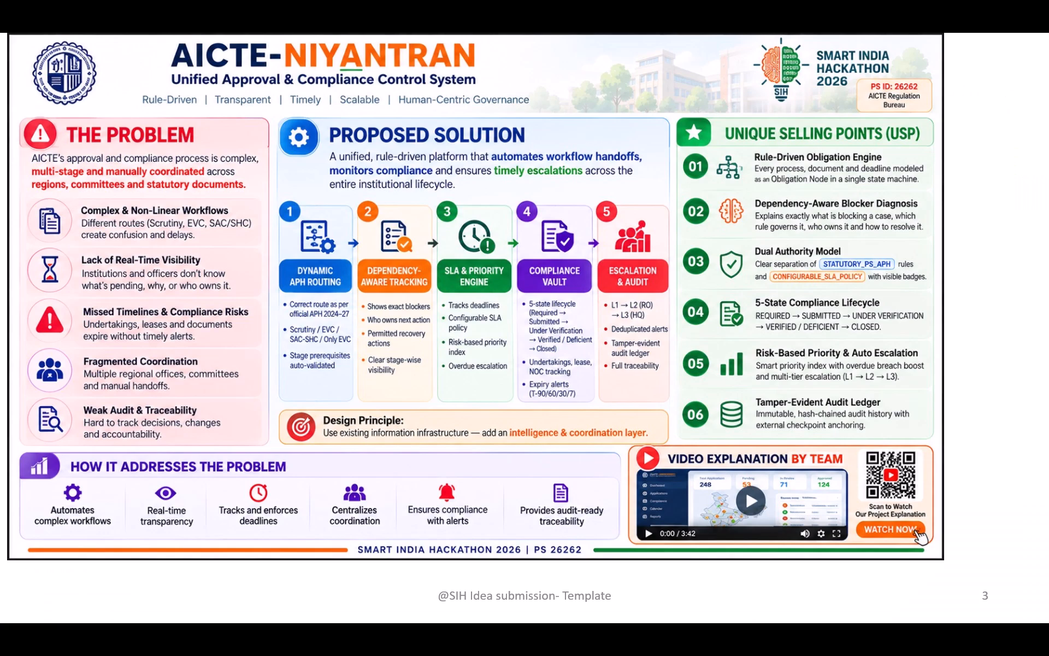
key(Left)
key(Left)
key(Right)
key(Up)
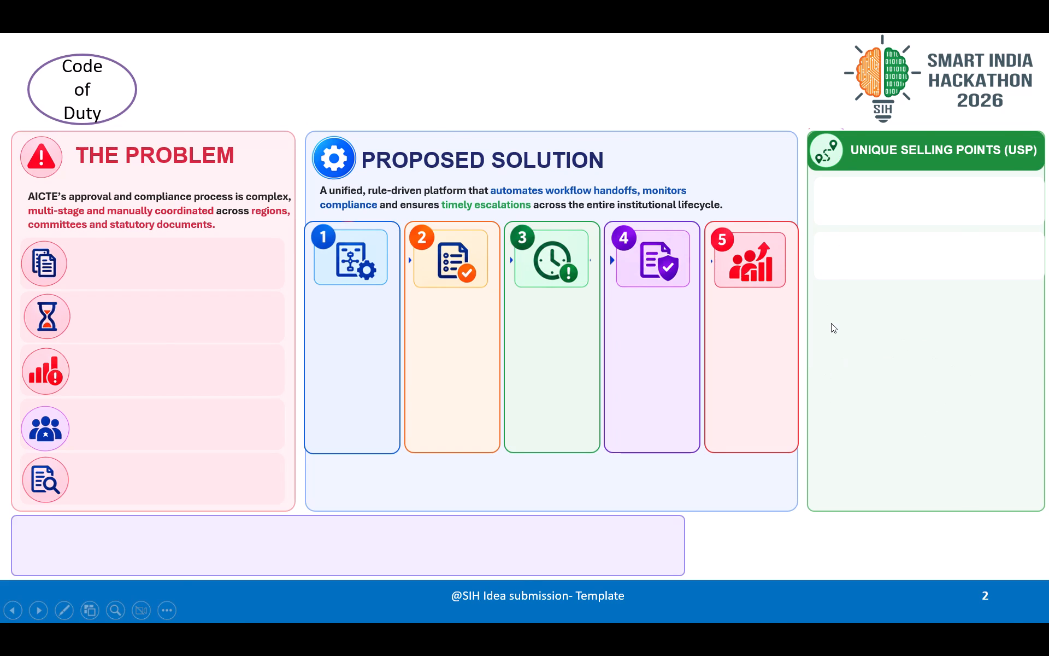
key(Escape)
Fine-tune the right edges of the two white USP cards so they sit inside the green panel's border.
click(967, 198)
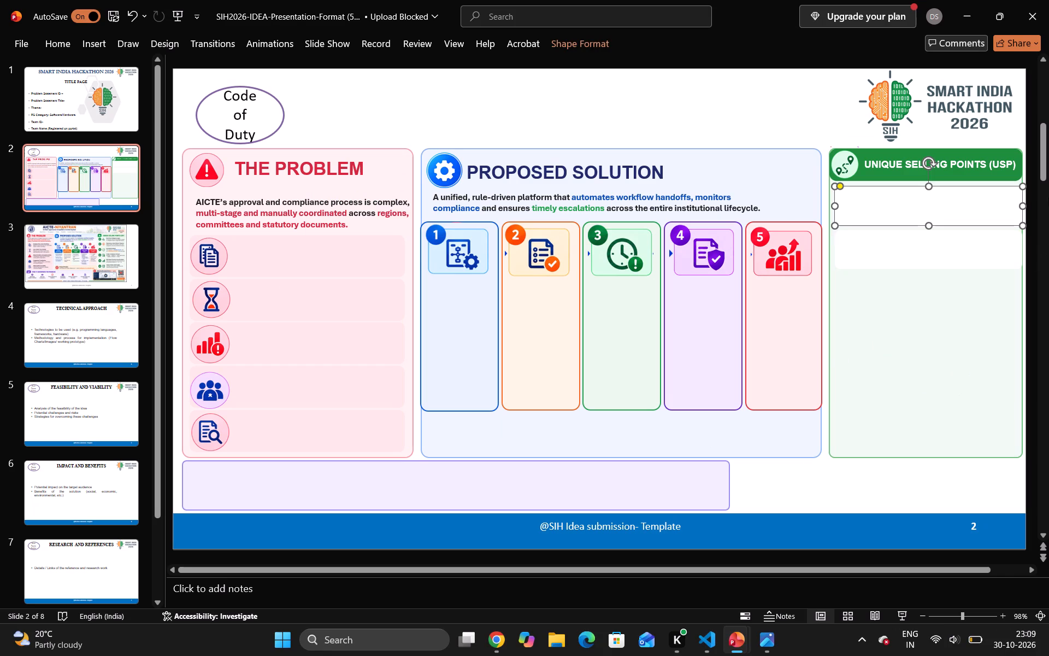
click(1023, 206)
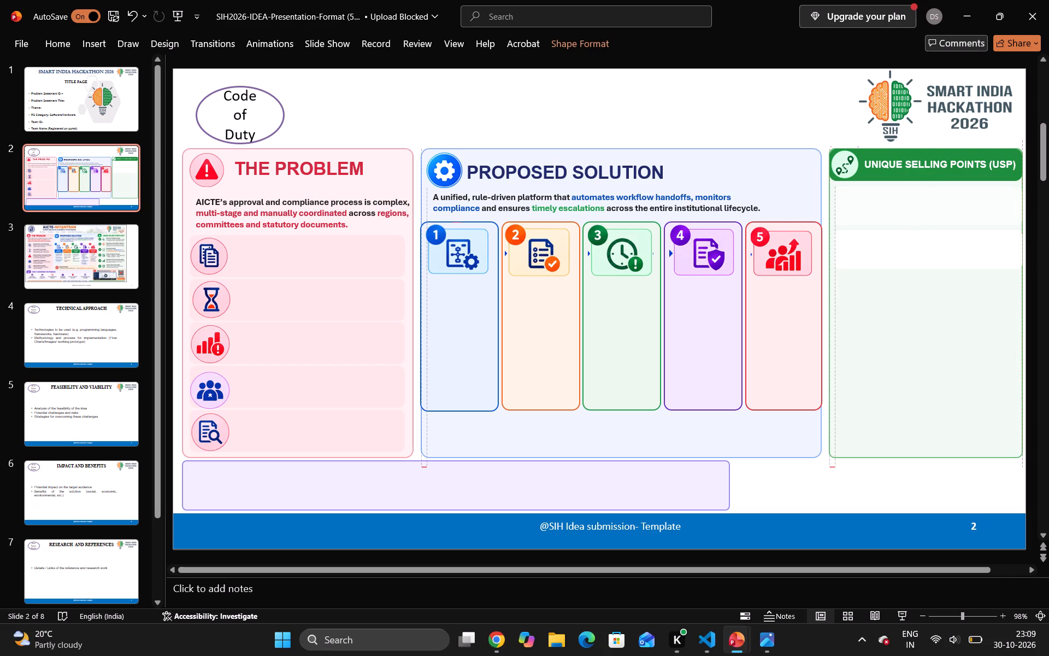
click(1010, 249)
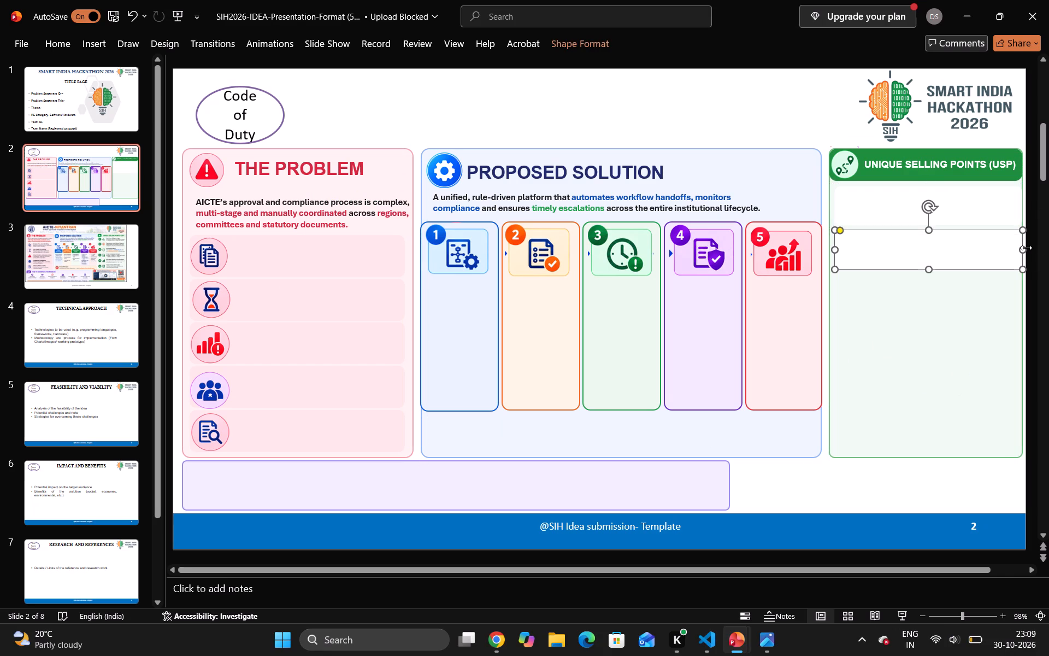
drag(1026, 248, 1021, 250)
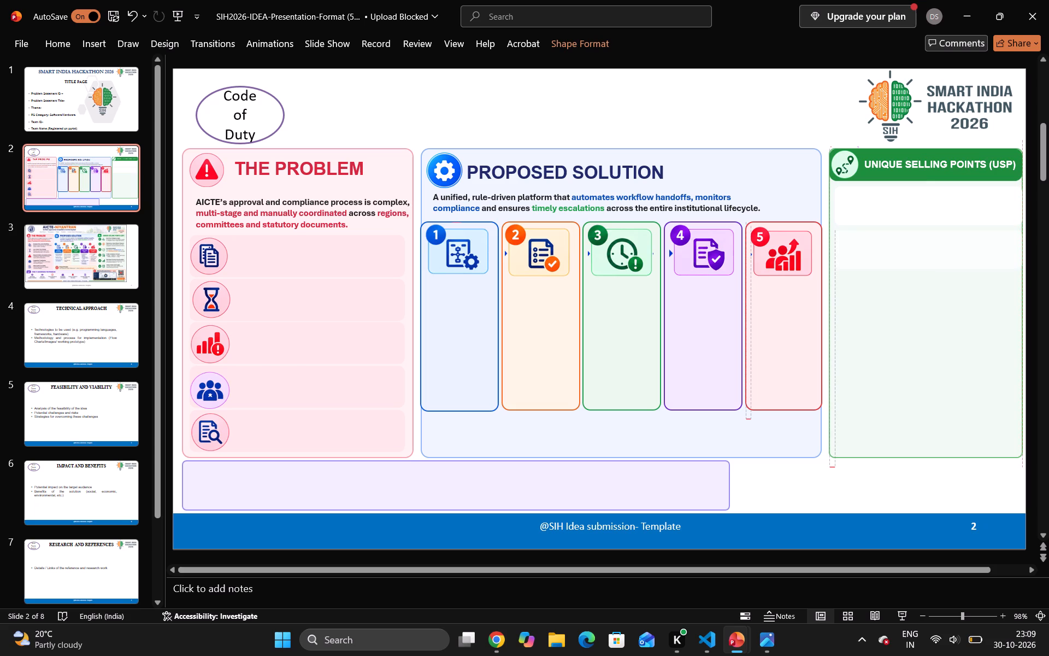
drag(1021, 250, 1020, 250)
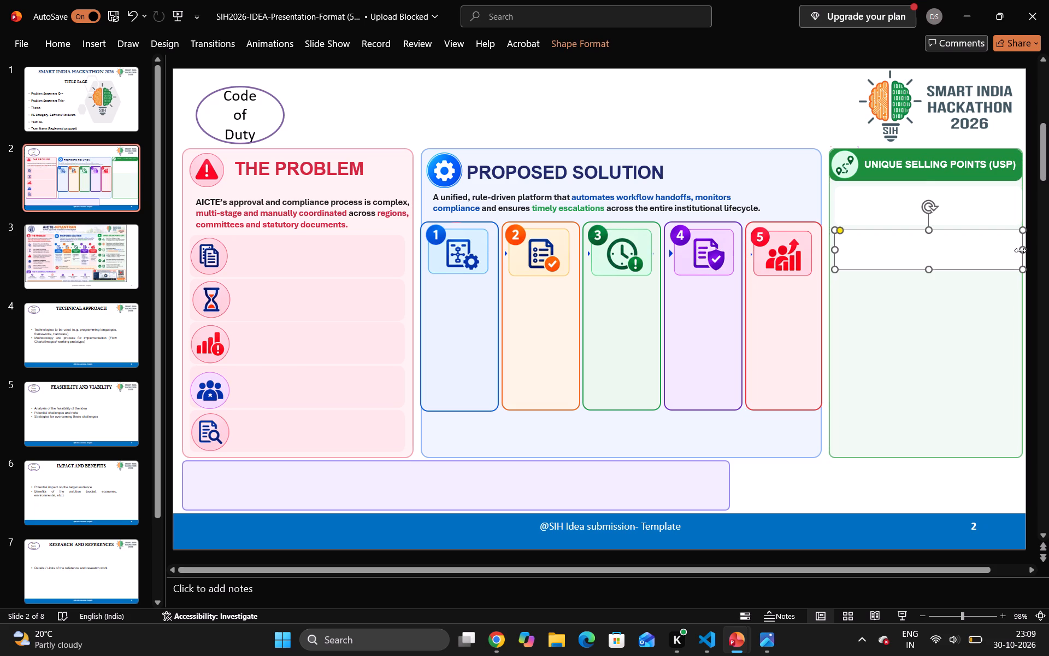
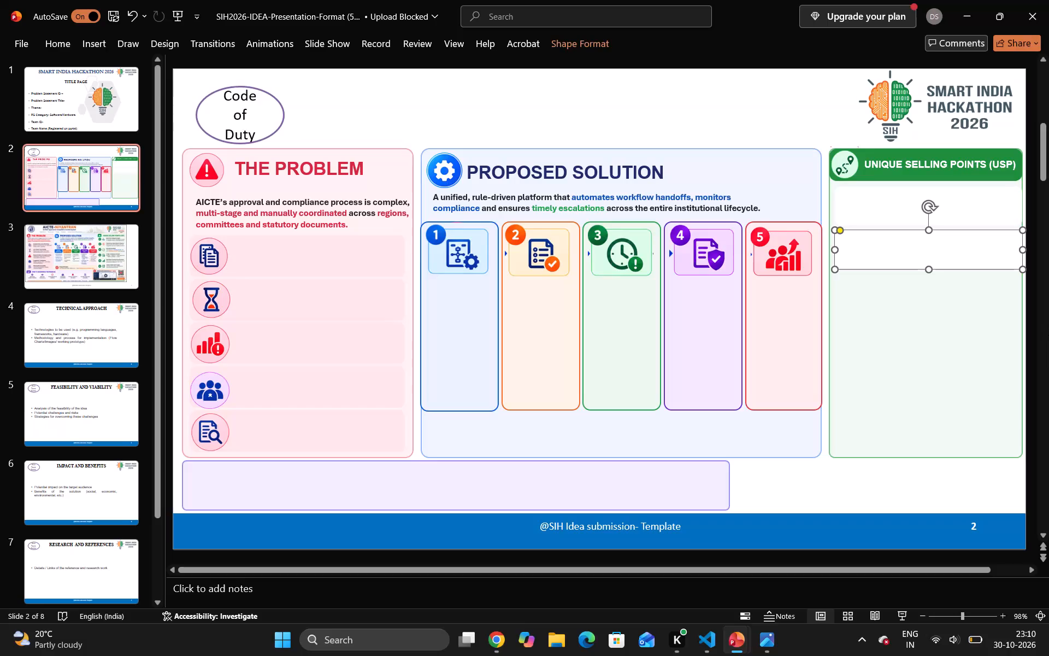
Duplicate the second white USP card and align the copy directly below it as the third card, with the same gap.
click(886, 259)
key(ctrl+c)
click(807, 473)
key(ctrl+v)
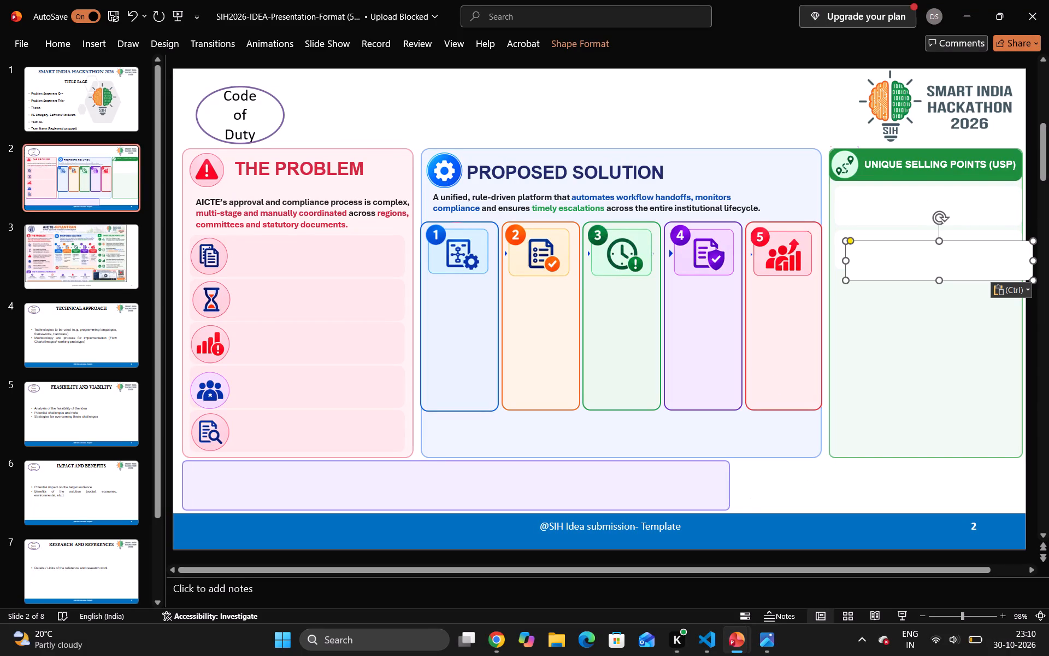
drag(915, 264, 905, 291)
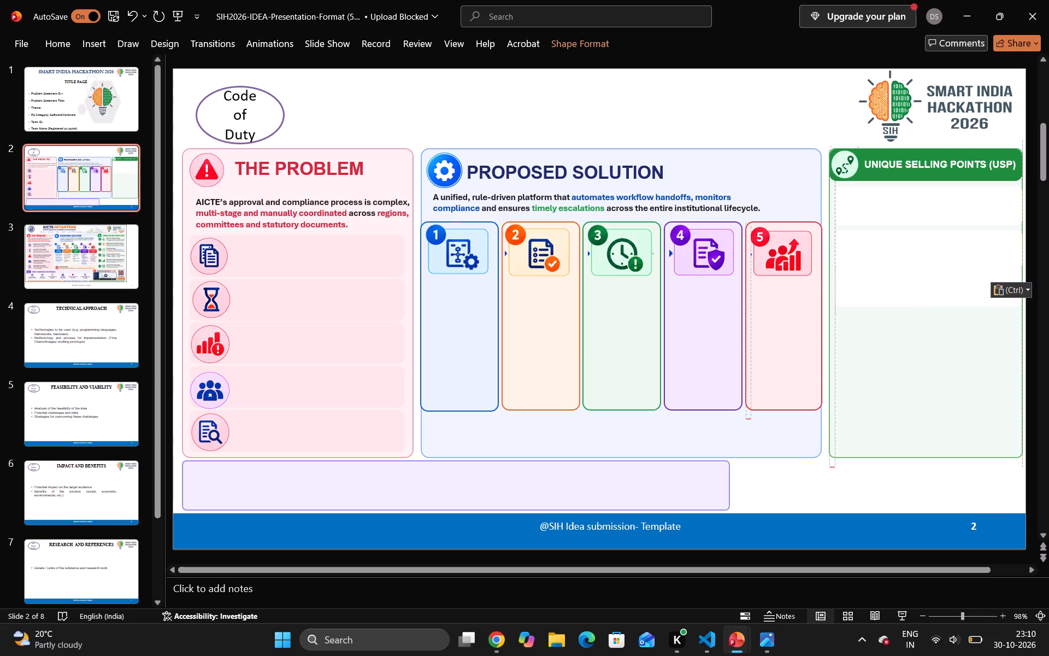
drag(905, 291, 905, 296)
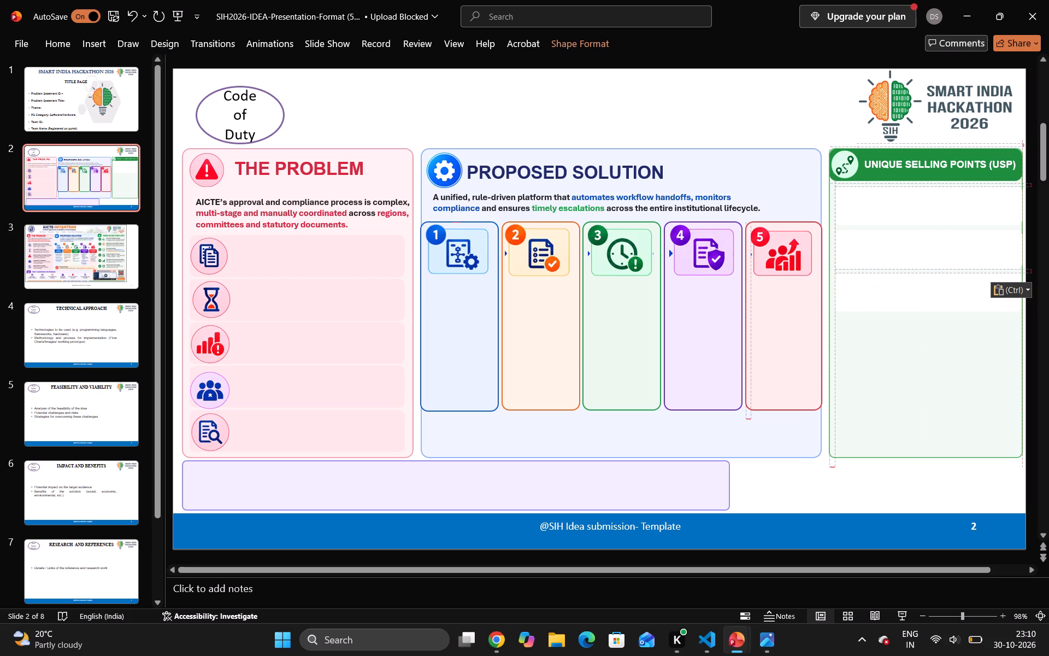
drag(905, 296, 905, 296)
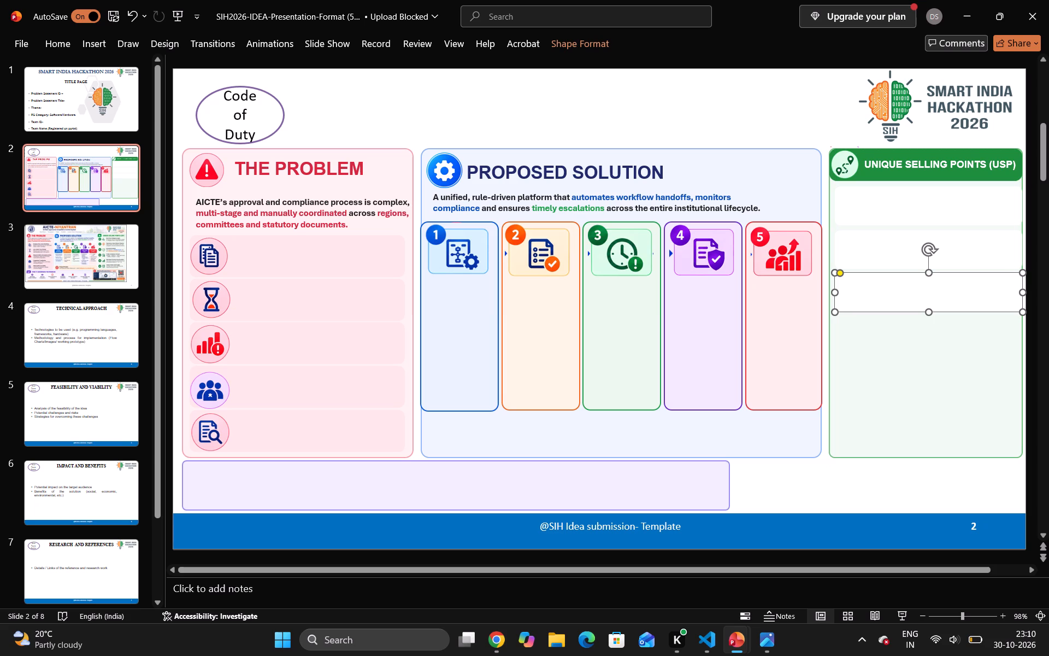
click(1022, 289)
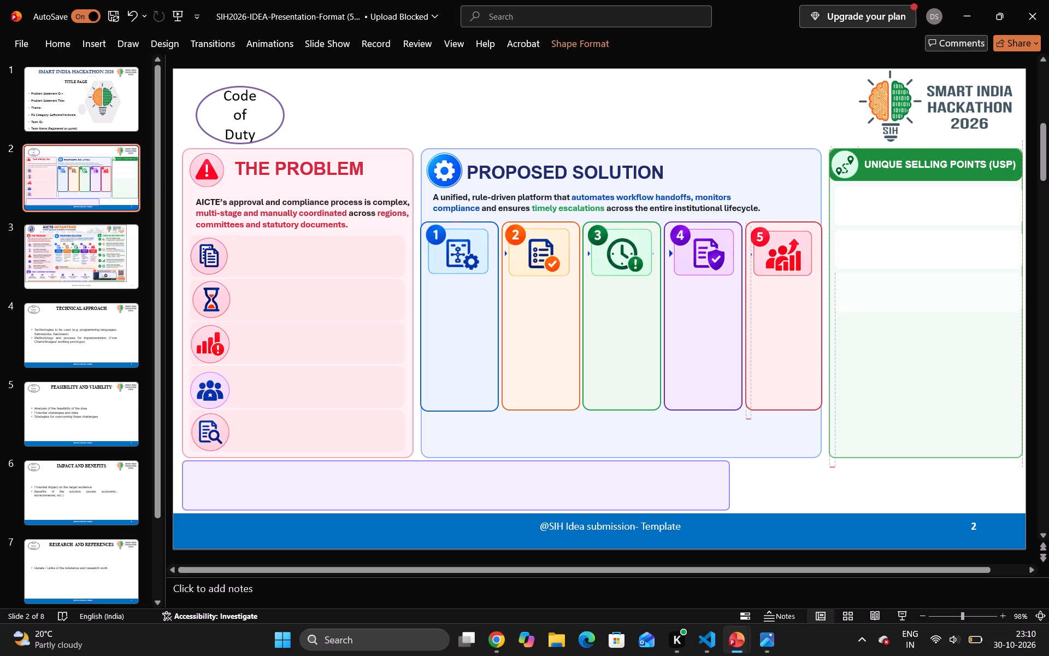
Nudge the light green USP background panel slightly up and to the left.
click(978, 358)
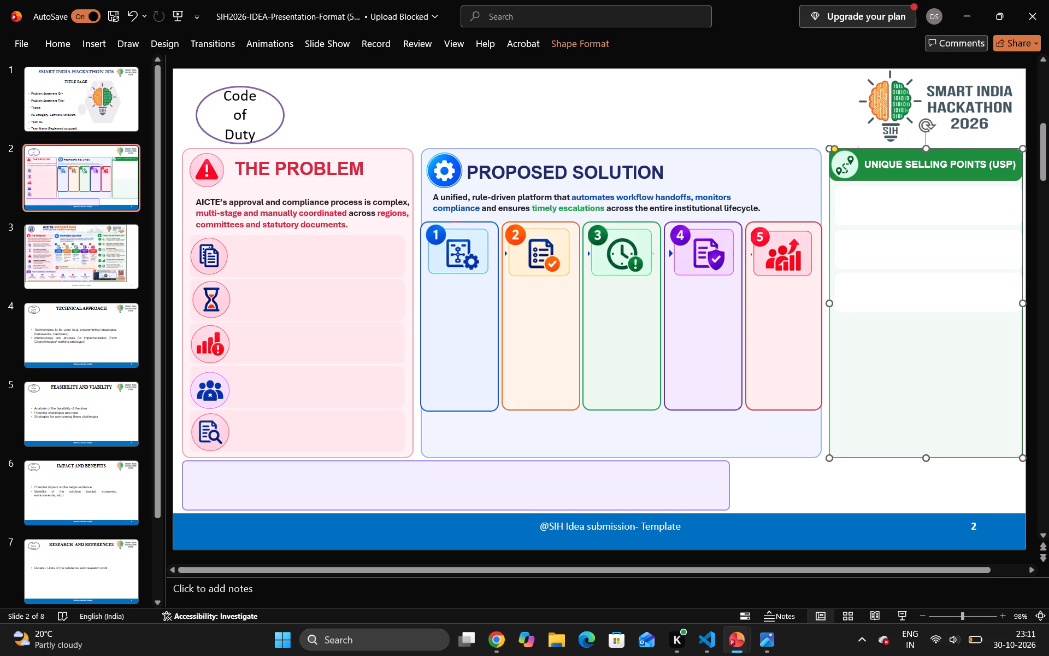
click(896, 350)
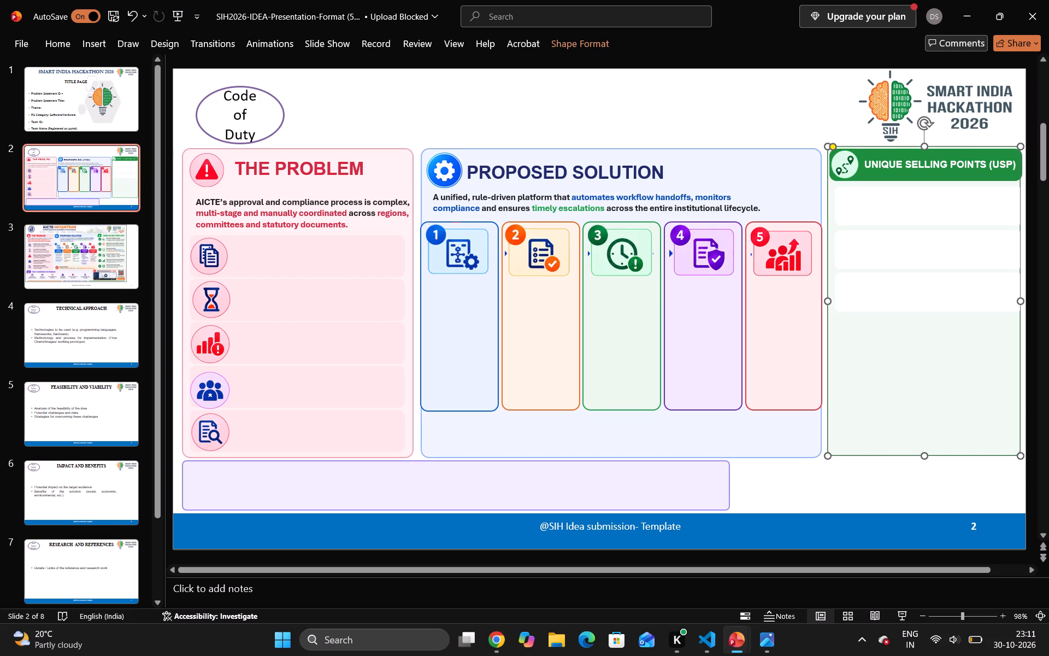
click(810, 112)
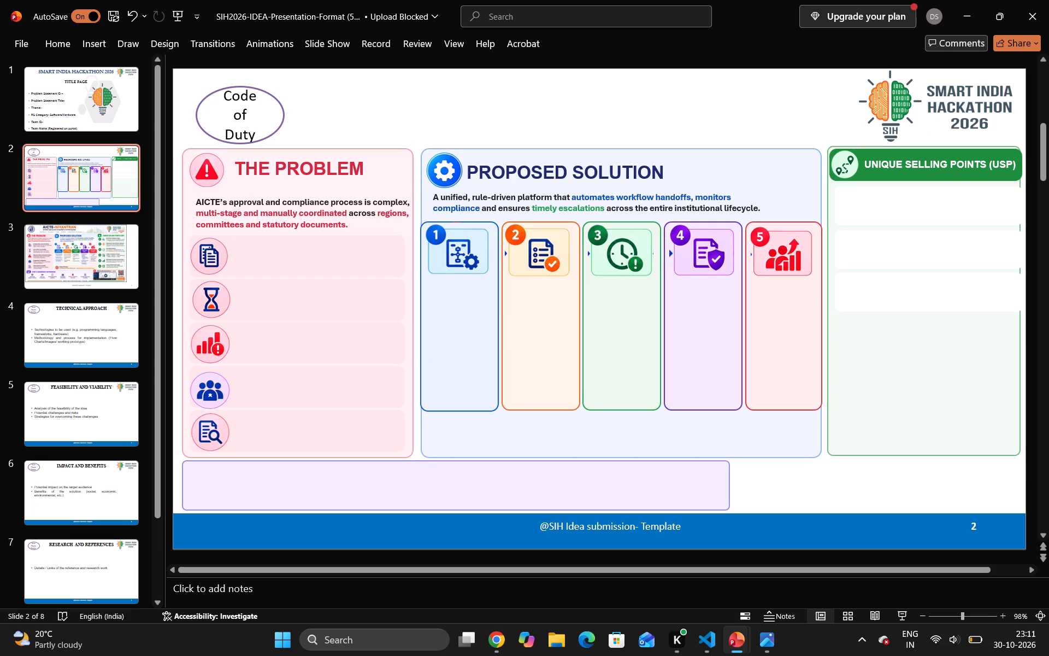
Pull in the right edges of all three white USP cards to match the shifted green panel's border.
click(996, 218)
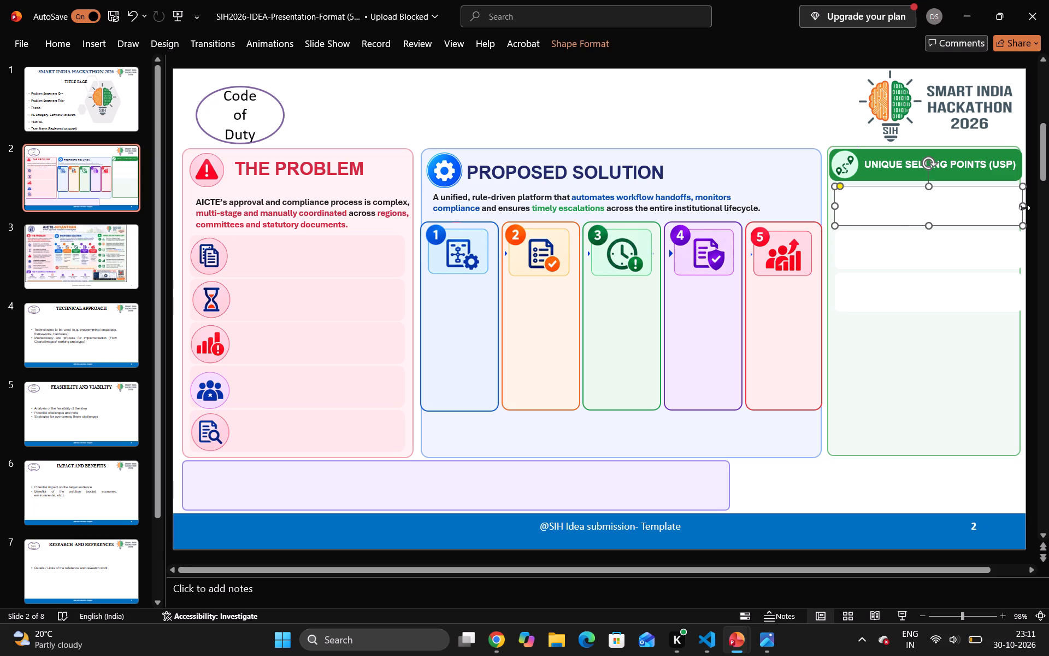
click(1021, 205)
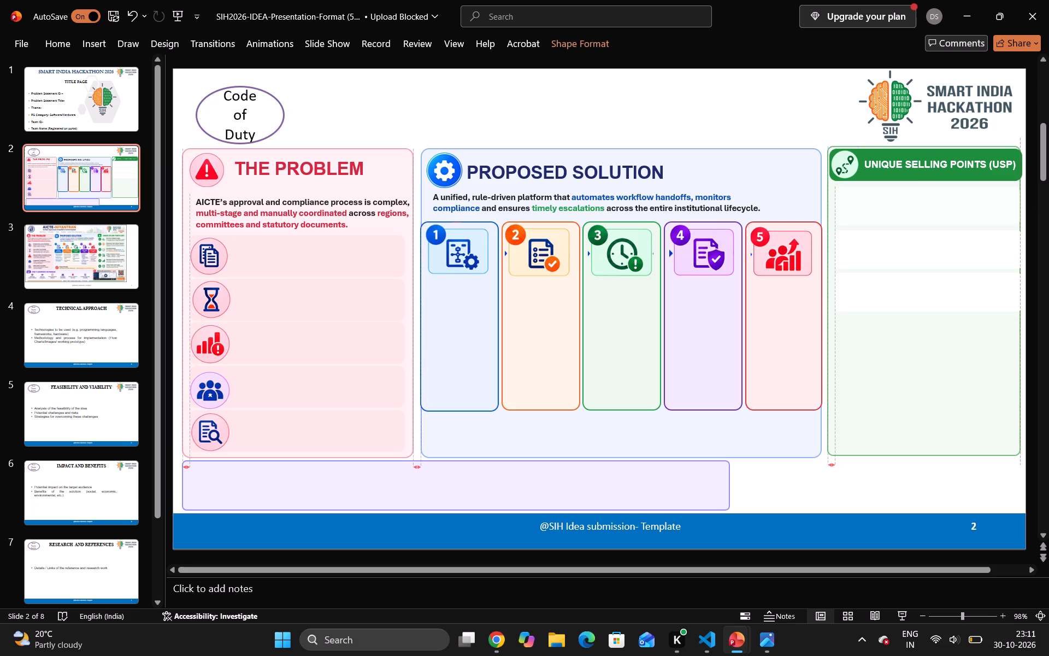
click(1012, 254)
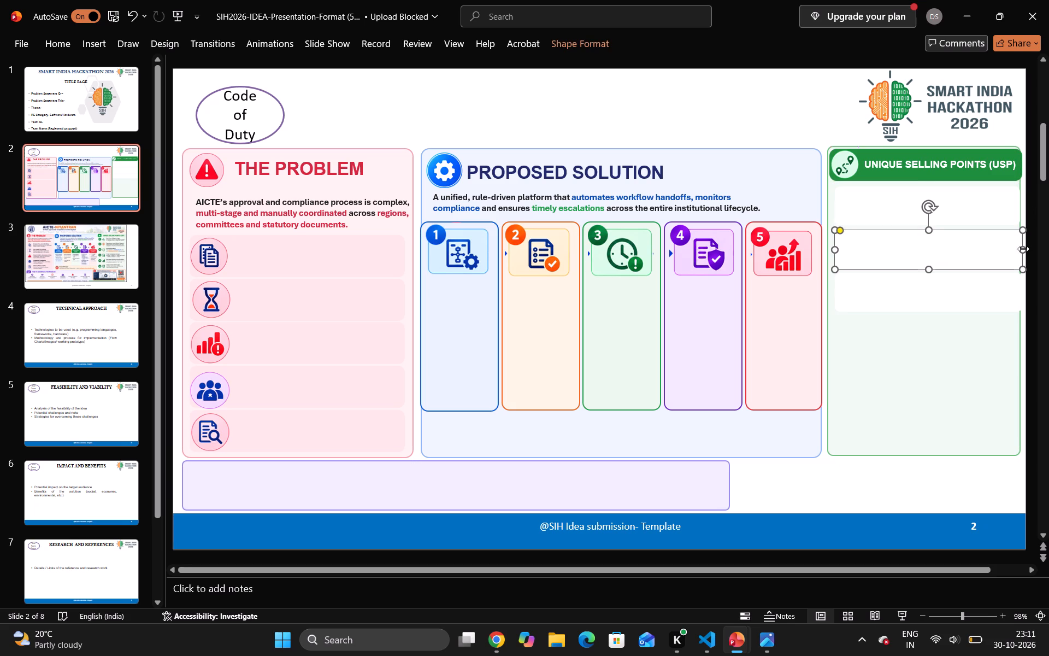
click(1023, 249)
click(999, 308)
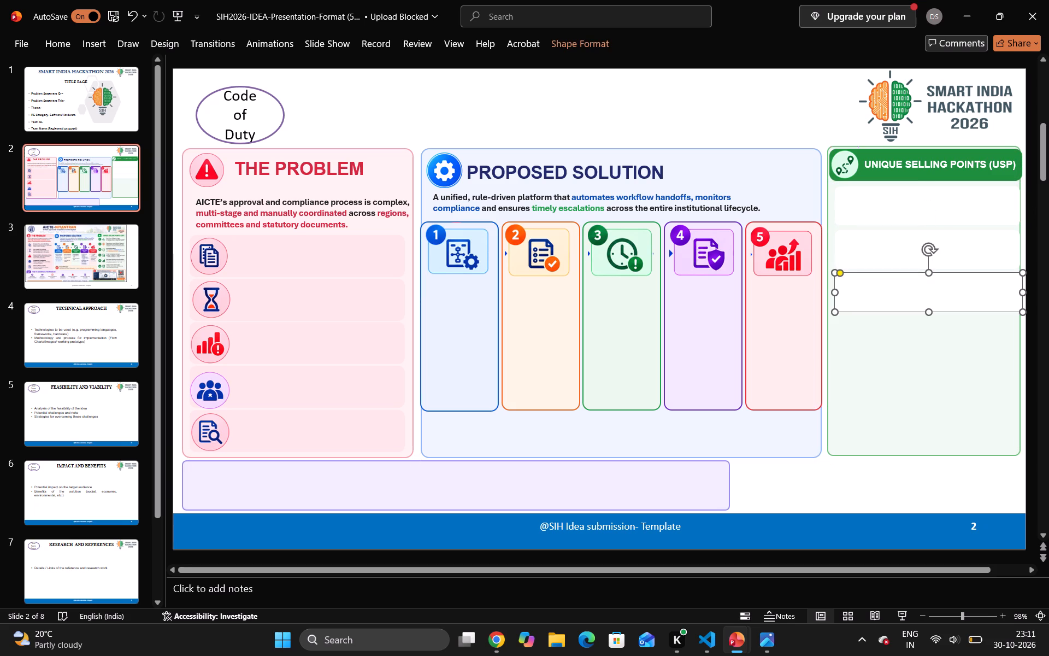
click(1023, 291)
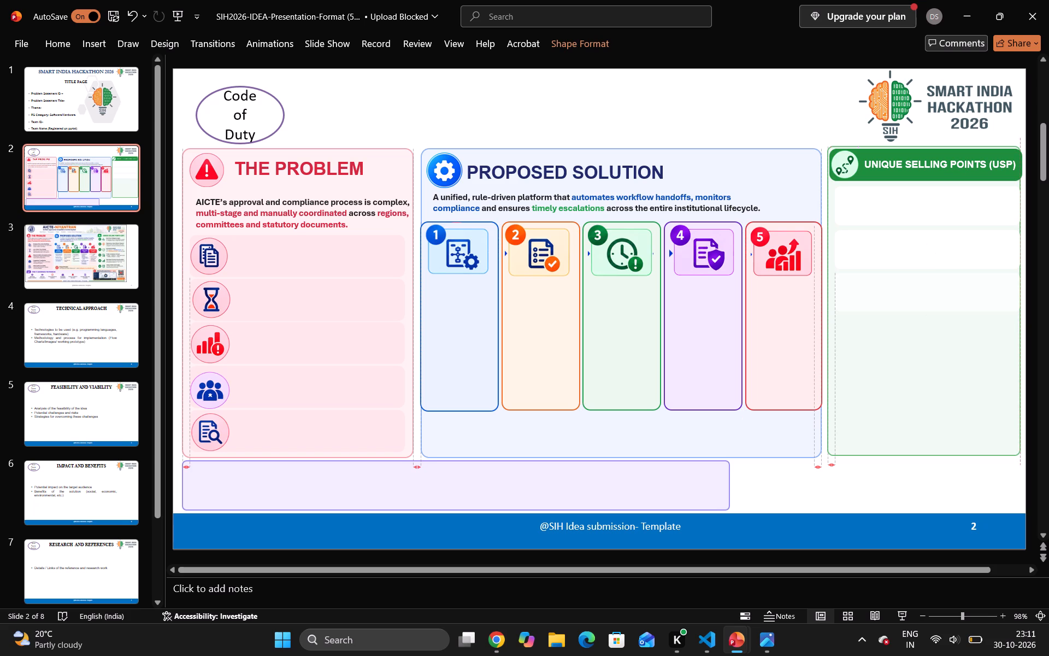
click(733, 126)
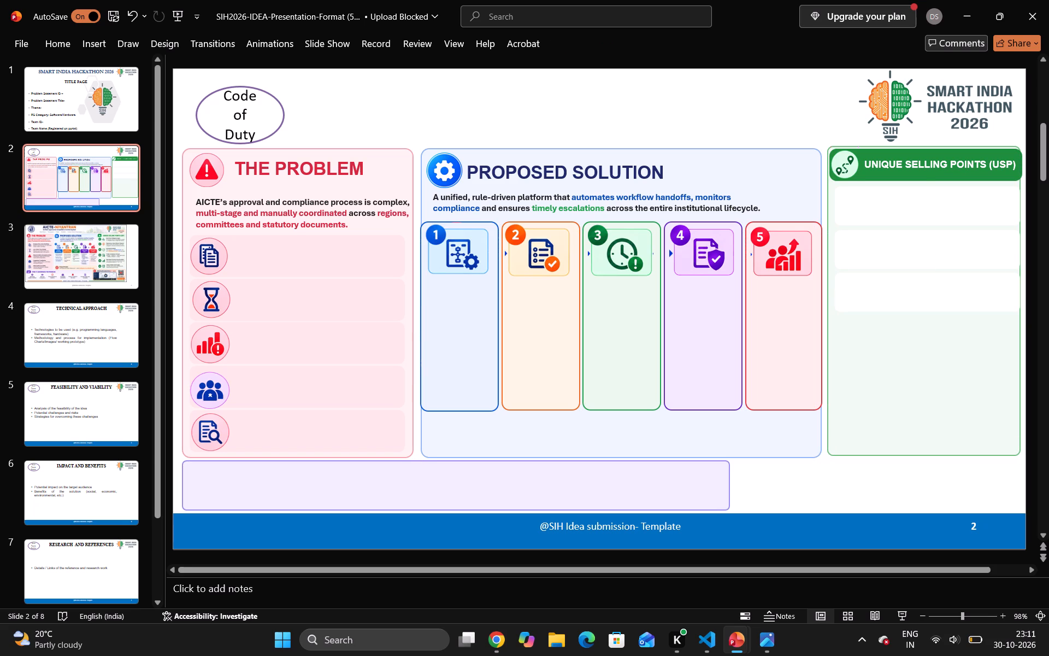
Realign the USP heading text, dark green header bar and round icon with the top of the shifted green panel.
click(903, 153)
click(888, 155)
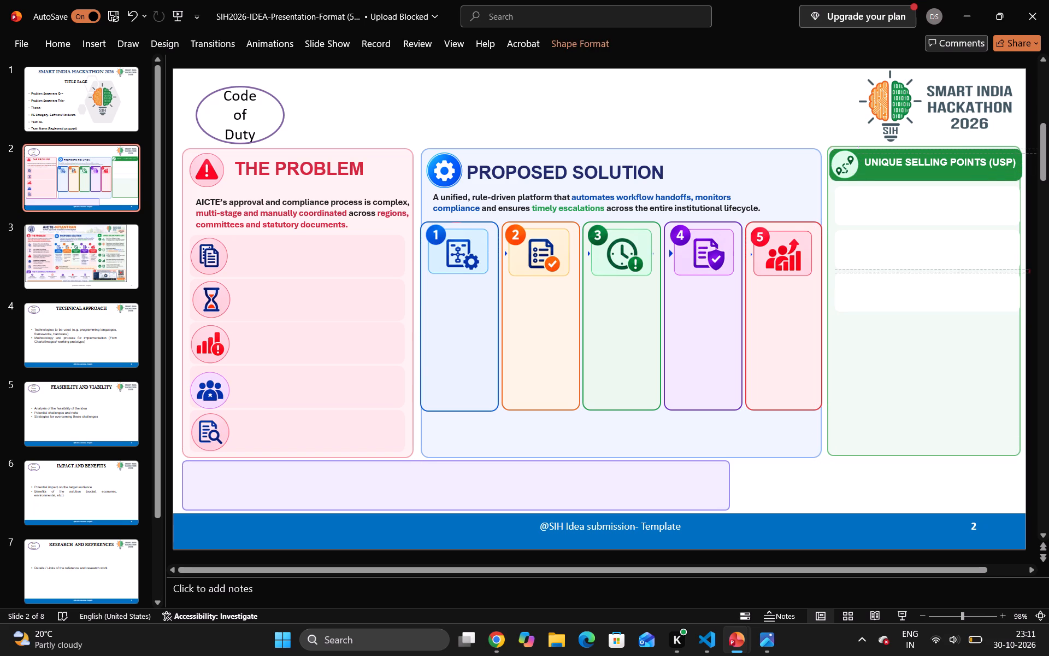
click(886, 173)
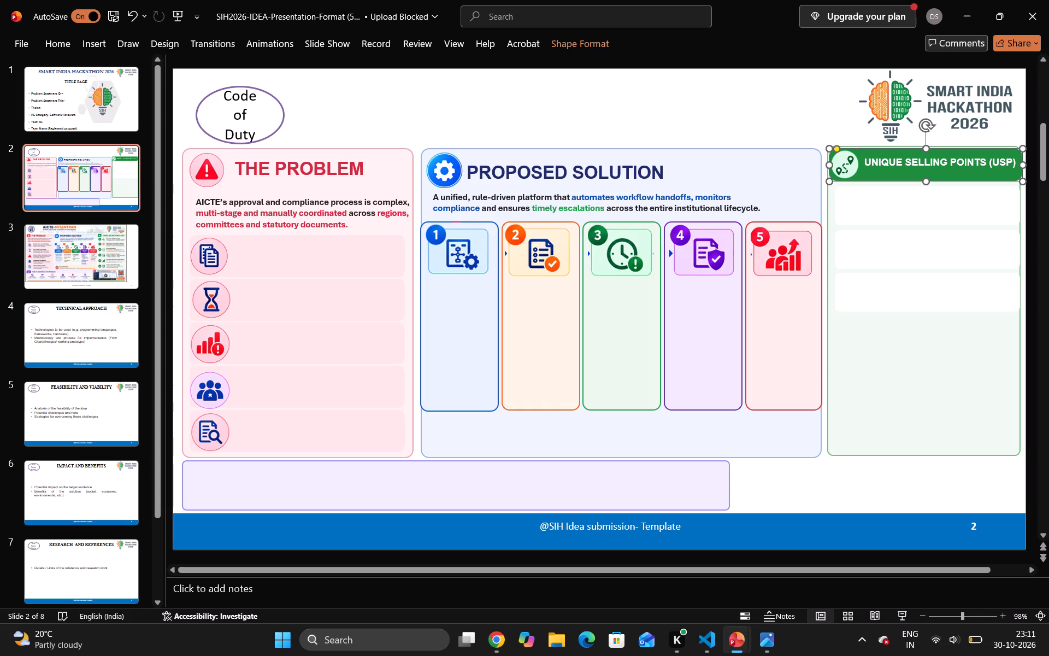
click(880, 176)
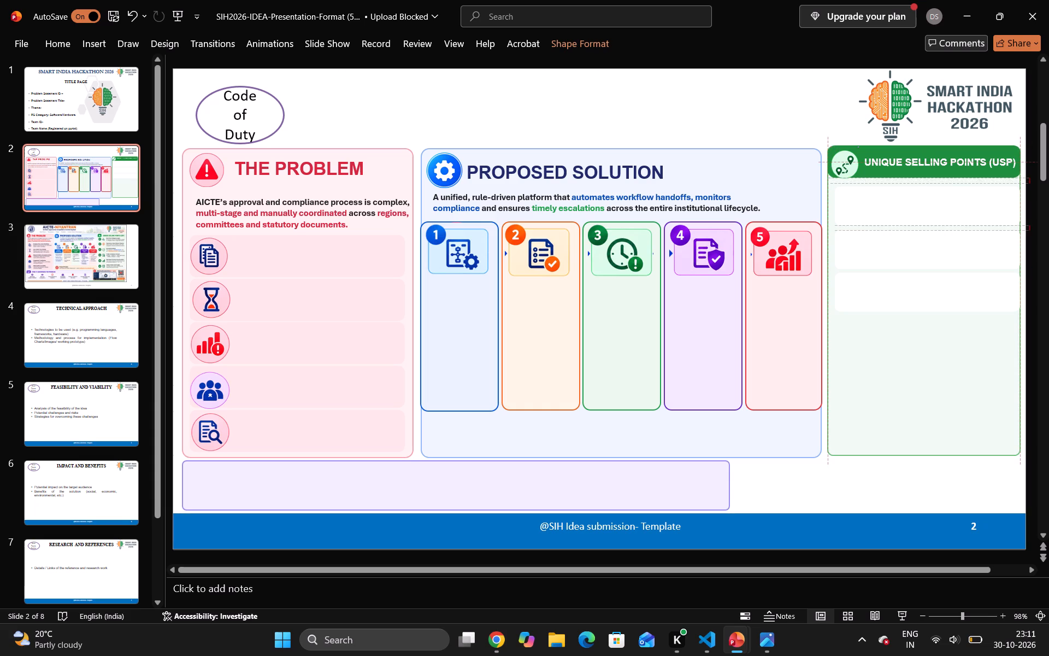
click(821, 111)
click(848, 170)
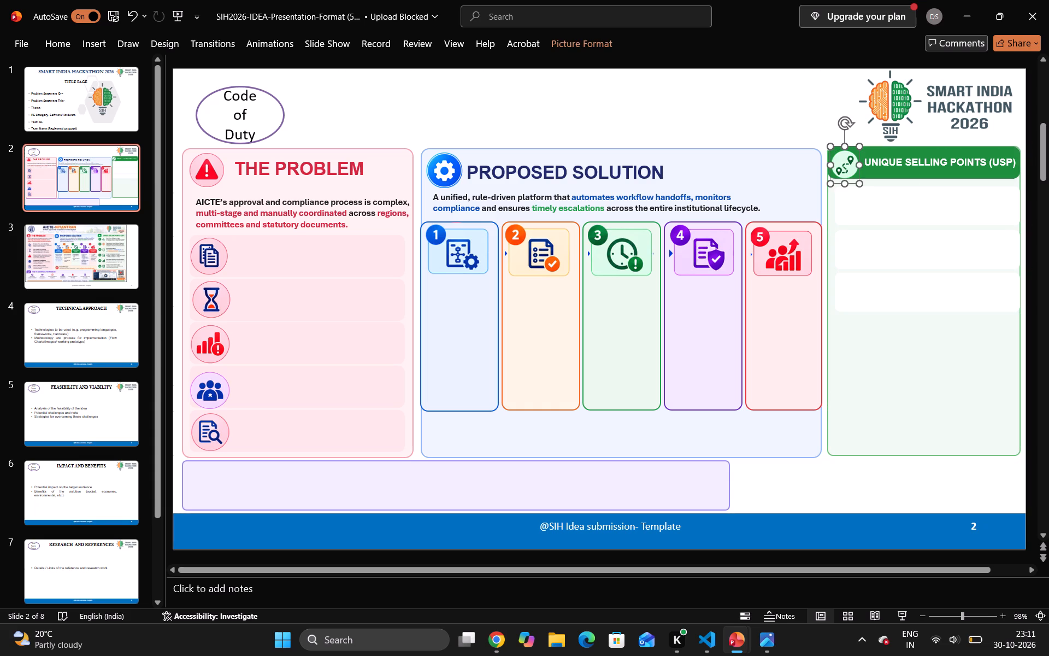
click(847, 167)
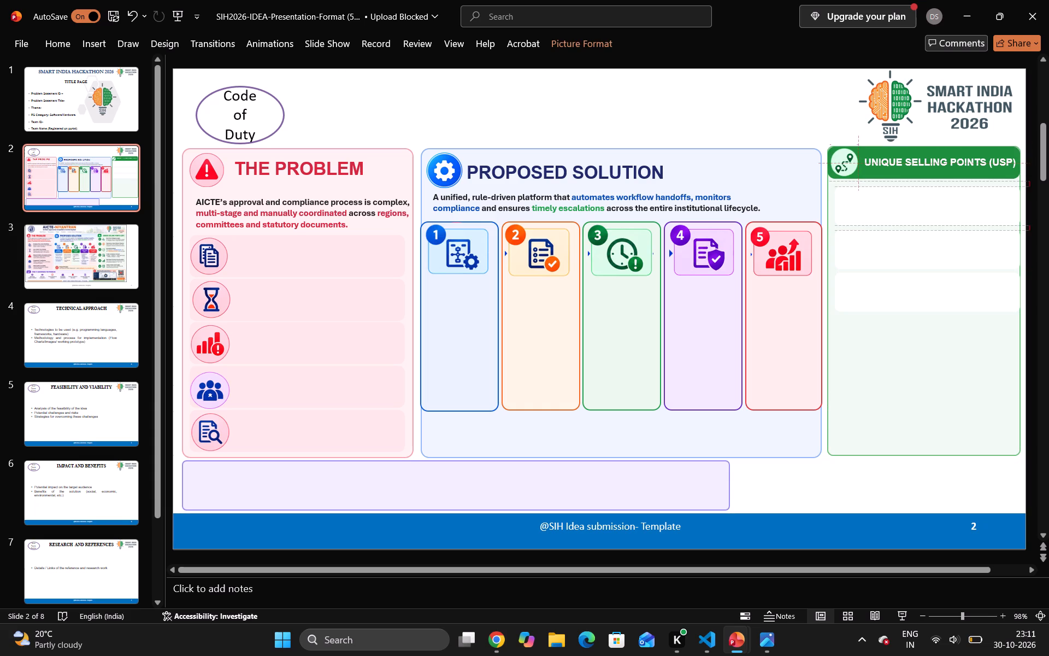
click(809, 104)
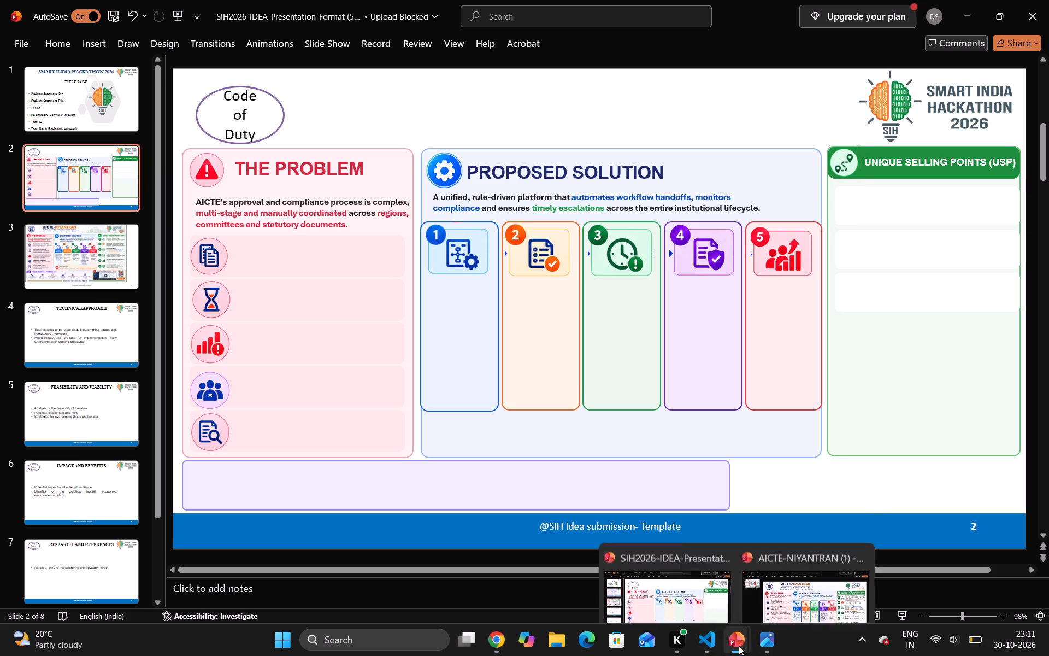
Switch to the AICTE-NIYANTRAN presentation to examine the USP panel's row layout, and return to the SIH2026 presentation.
click(792, 579)
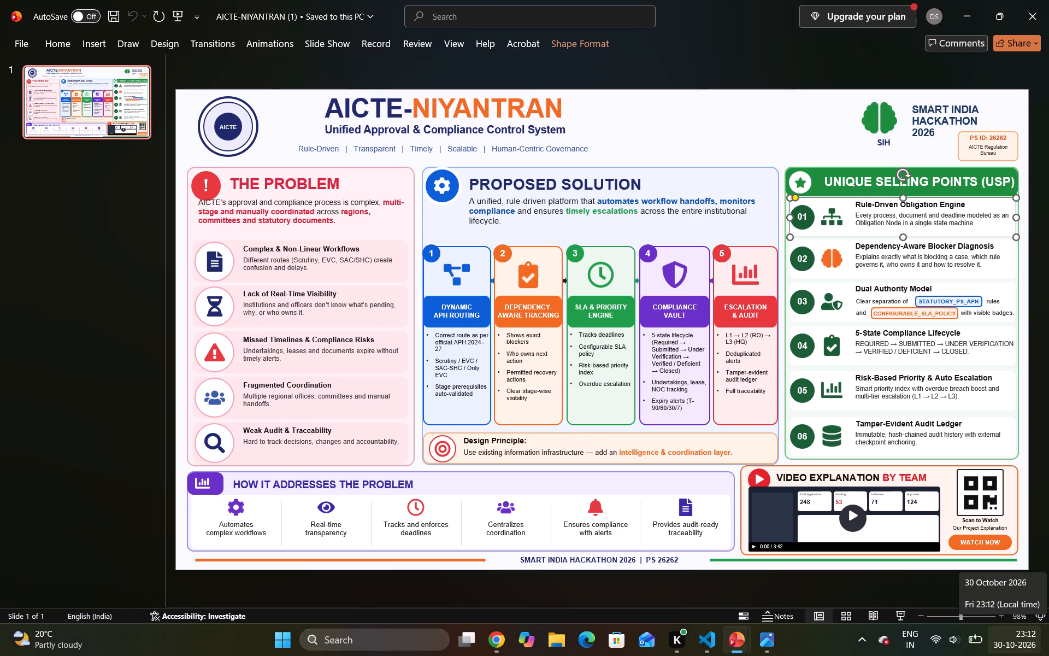
click(938, 633)
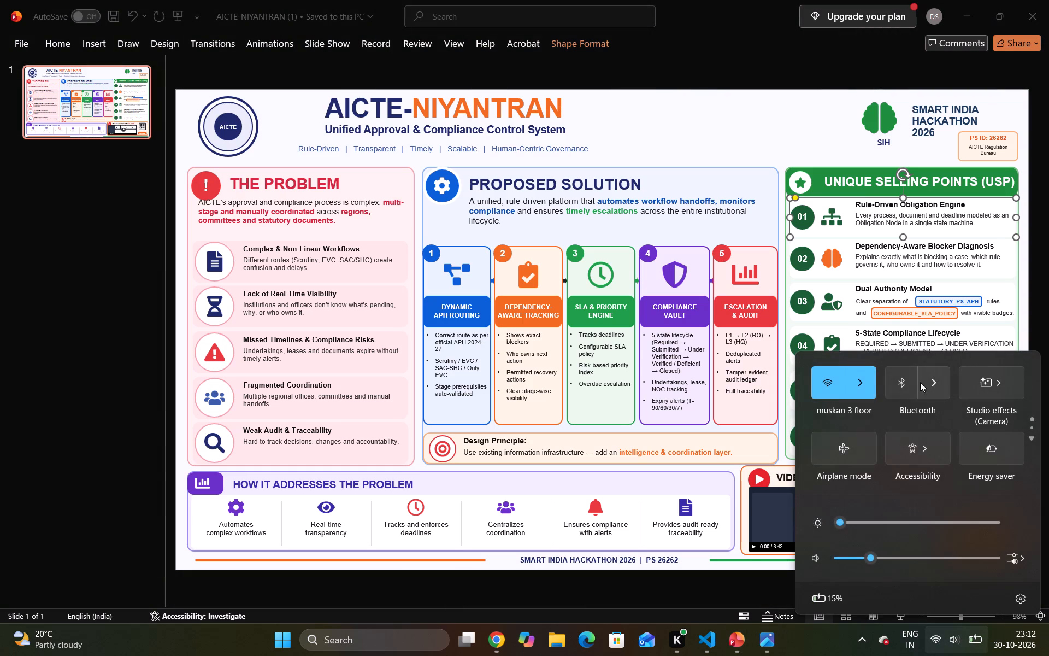
click(717, 112)
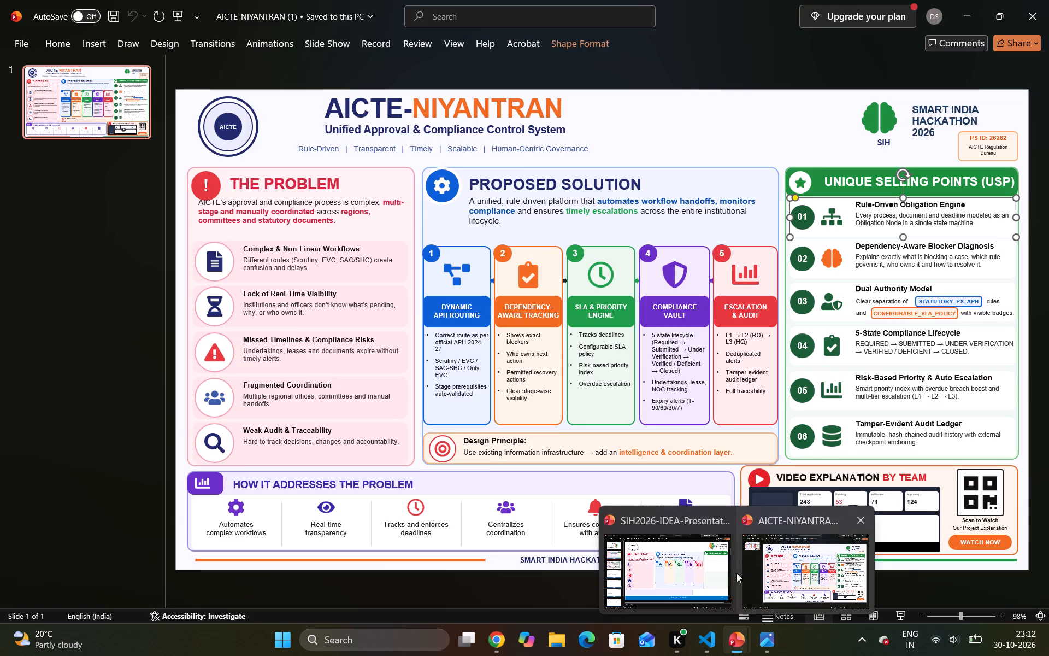
click(713, 569)
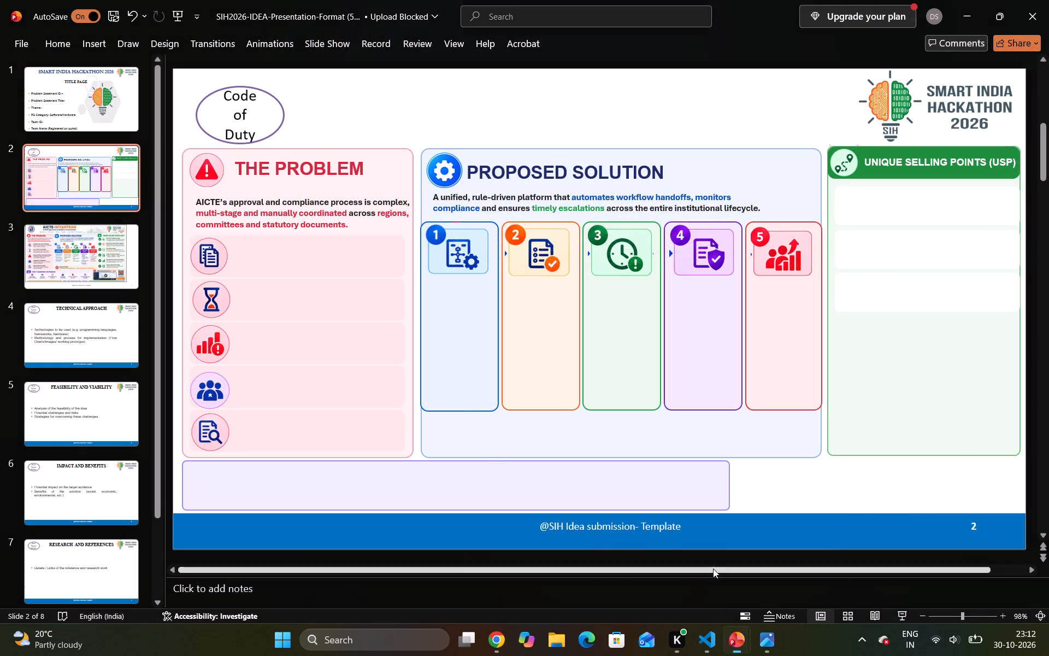
Duplicate the third white USP card and align the copy directly below it as the fourth card, with the same gap.
click(928, 290)
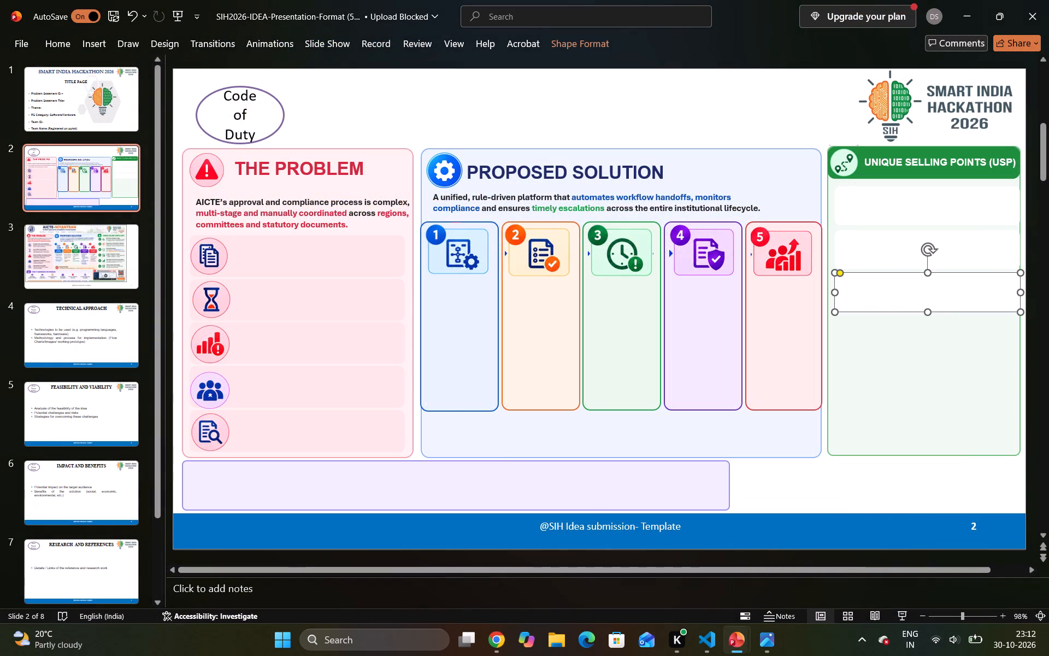
key(ctrl+c)
click(873, 404)
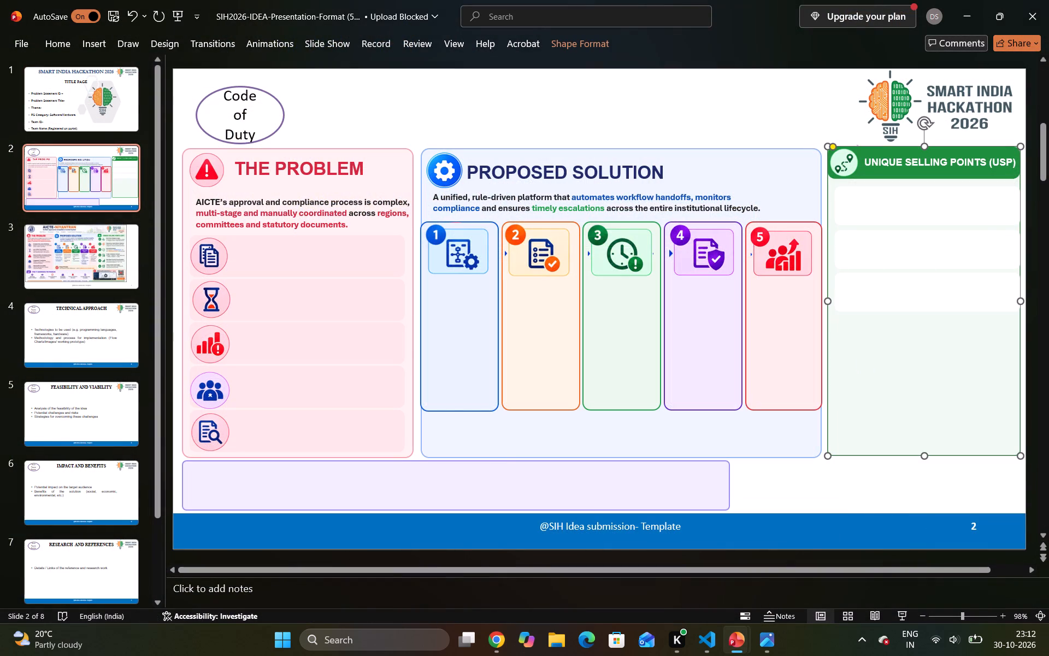
key(ctrl+v)
drag(901, 310, 896, 335)
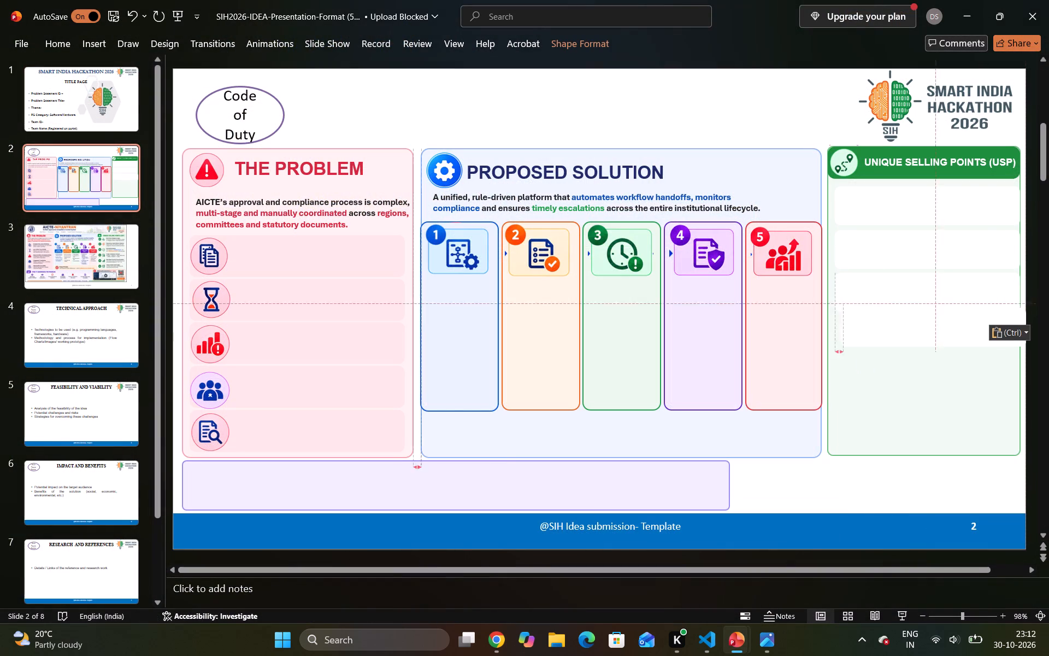
drag(896, 335, 889, 341)
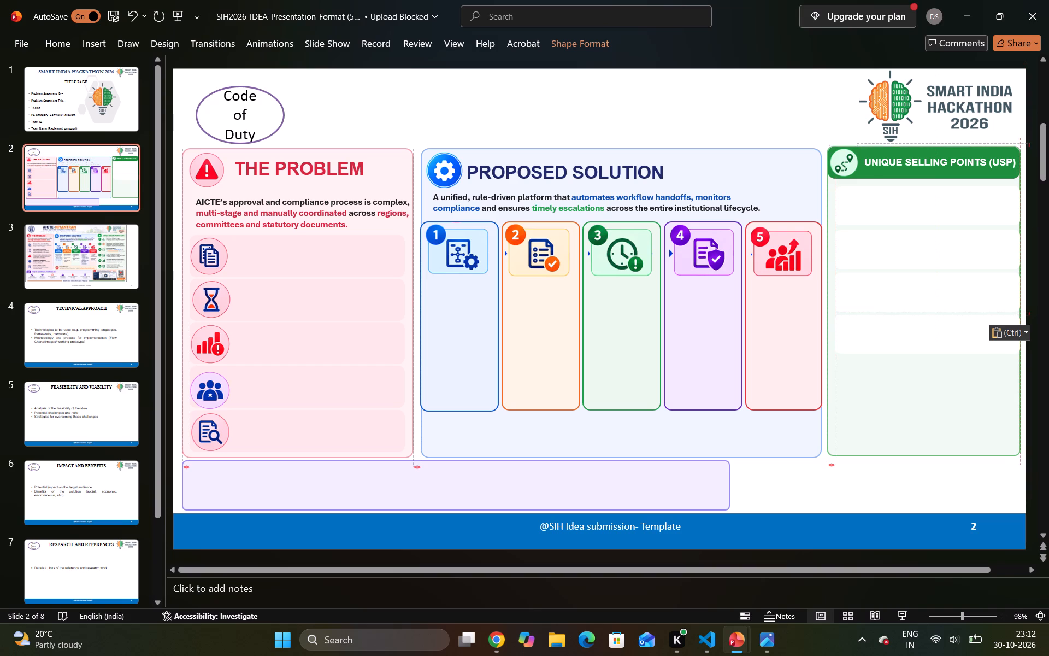
drag(889, 341, 889, 342)
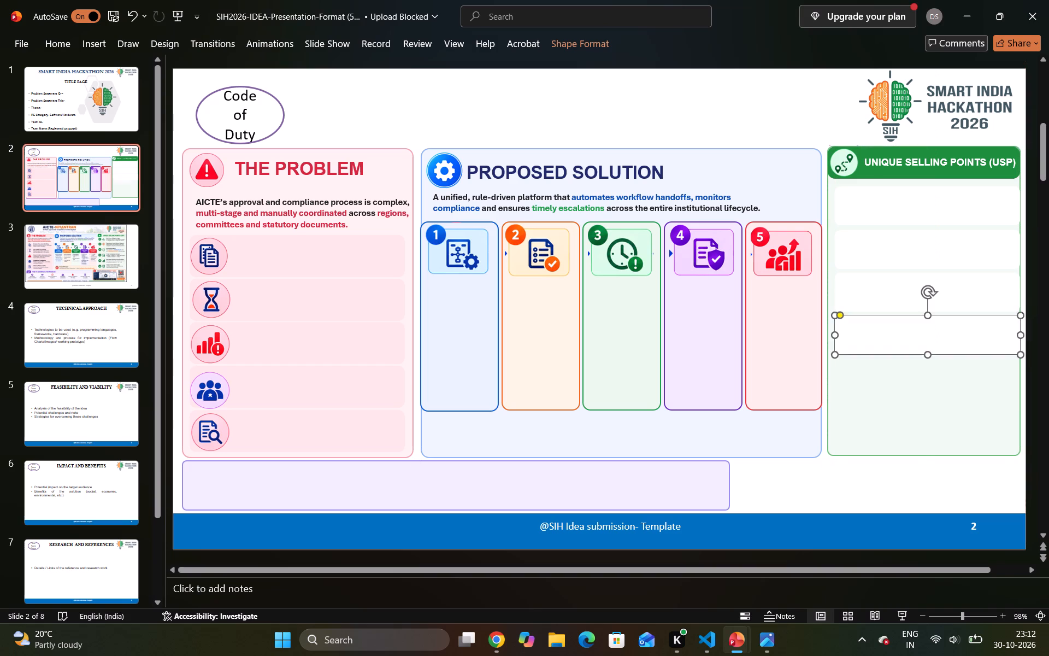
Paste another white USP card and align it directly below the fourth one as the fifth card, evenly spaced.
click(880, 376)
key(ctrl+v)
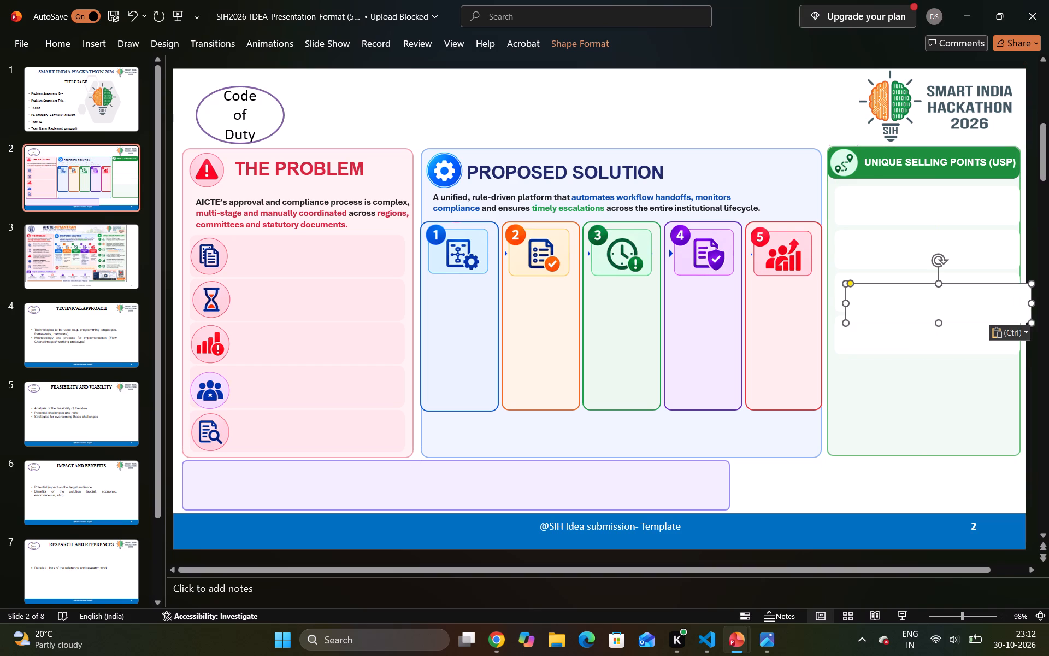
drag(889, 309, 875, 376)
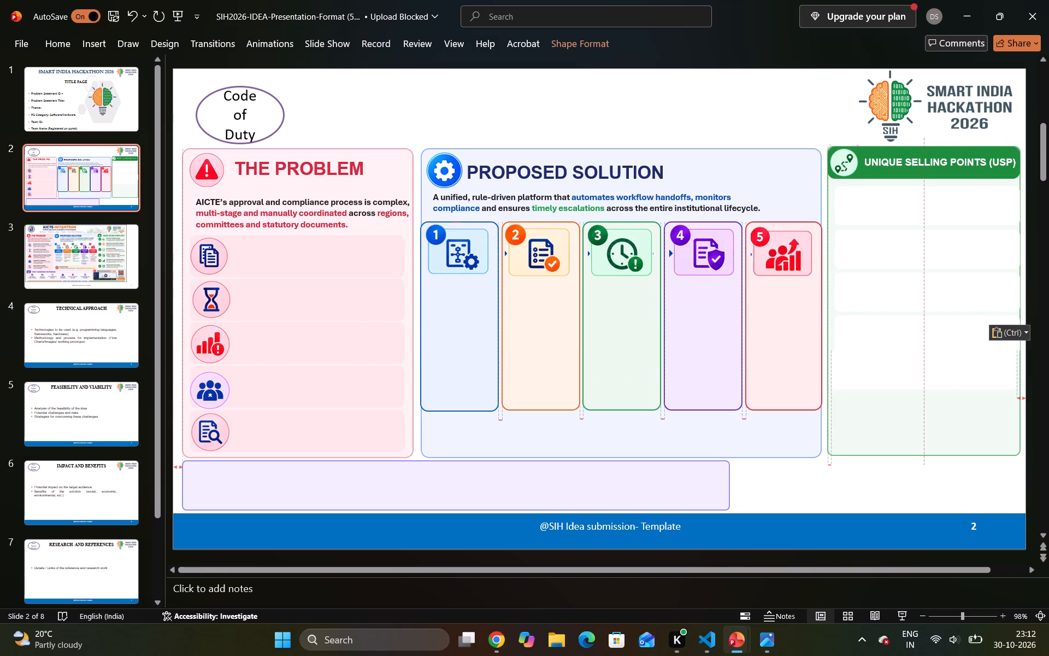
drag(875, 376, 879, 384)
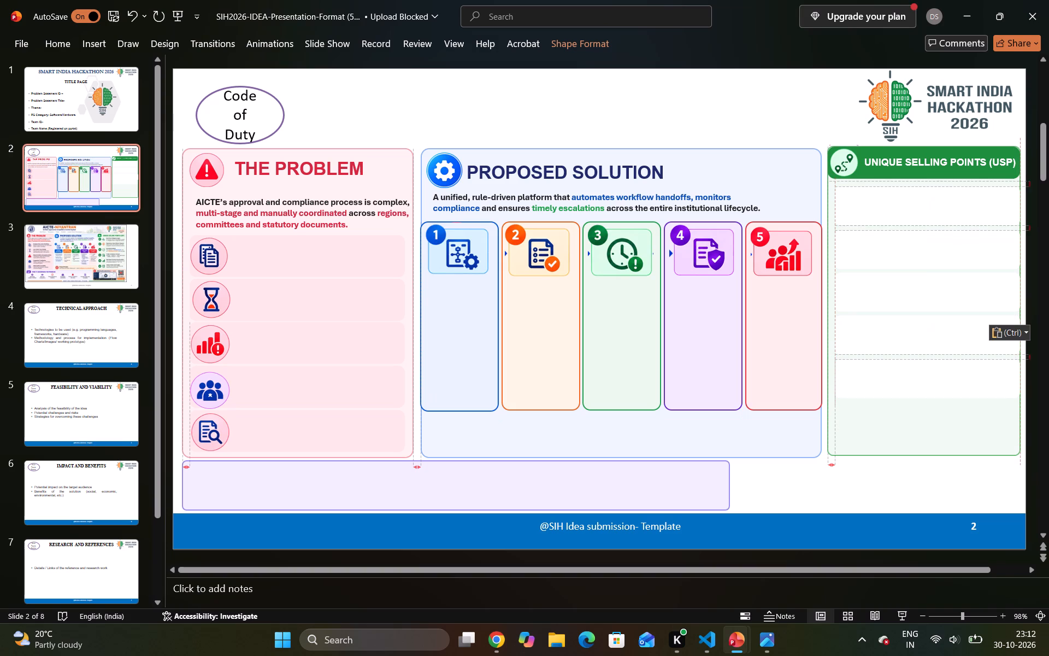
drag(879, 384, 880, 385)
Settle the fifth white USP card in place and paste a sixth copy aligned directly below it with the same gap.
drag(880, 385, 880, 383)
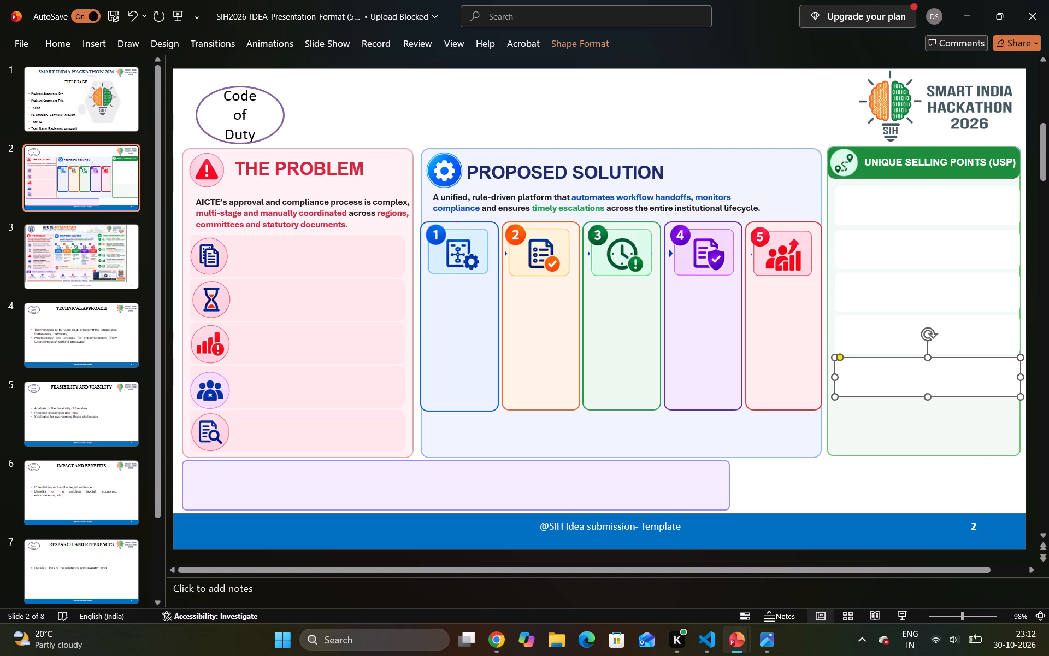
key(ctrl+c)
click(871, 447)
key(ctrl+v)
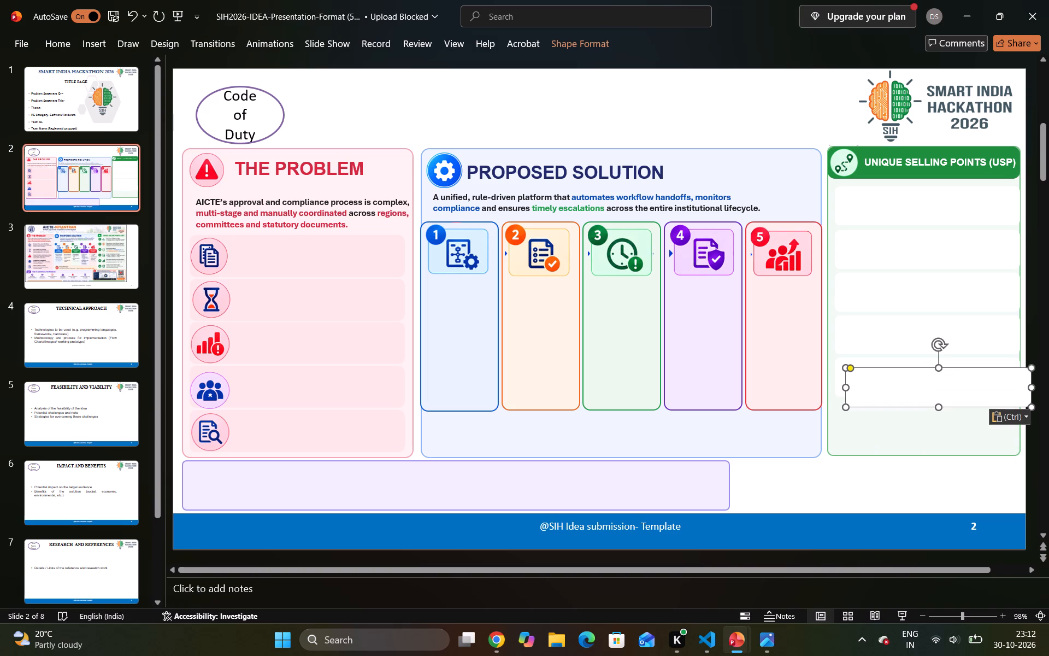
drag(900, 379, 888, 412)
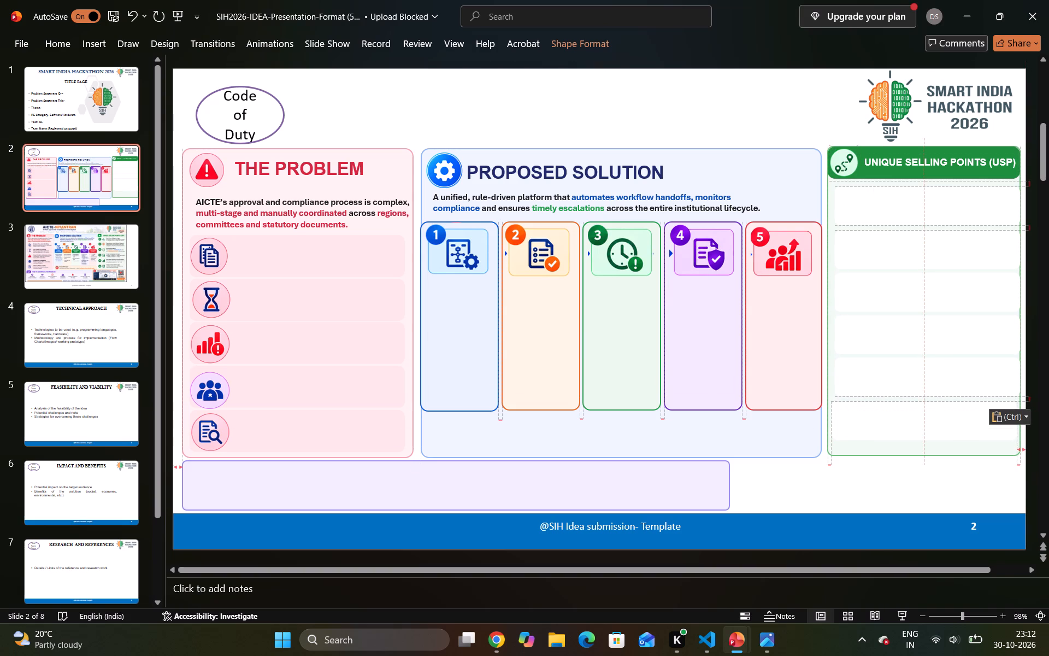
drag(888, 412, 890, 412)
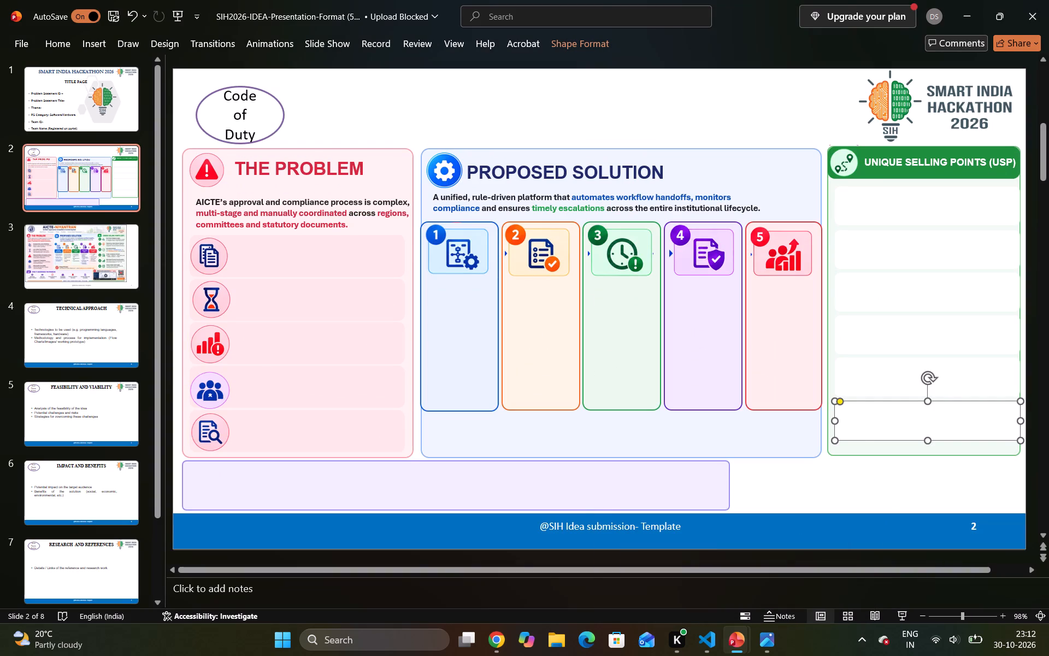
Fine-tune the vertical positions of the six white USP cards, shifting the lower ones slightly down for even spacing.
click(879, 213)
click(889, 209)
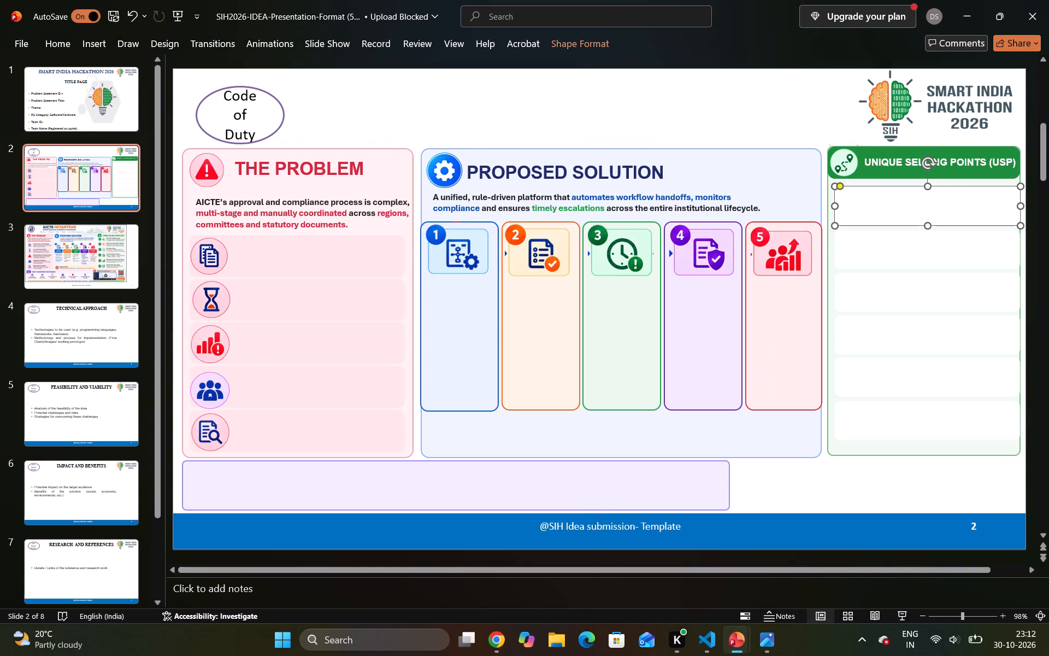
click(889, 259)
click(889, 257)
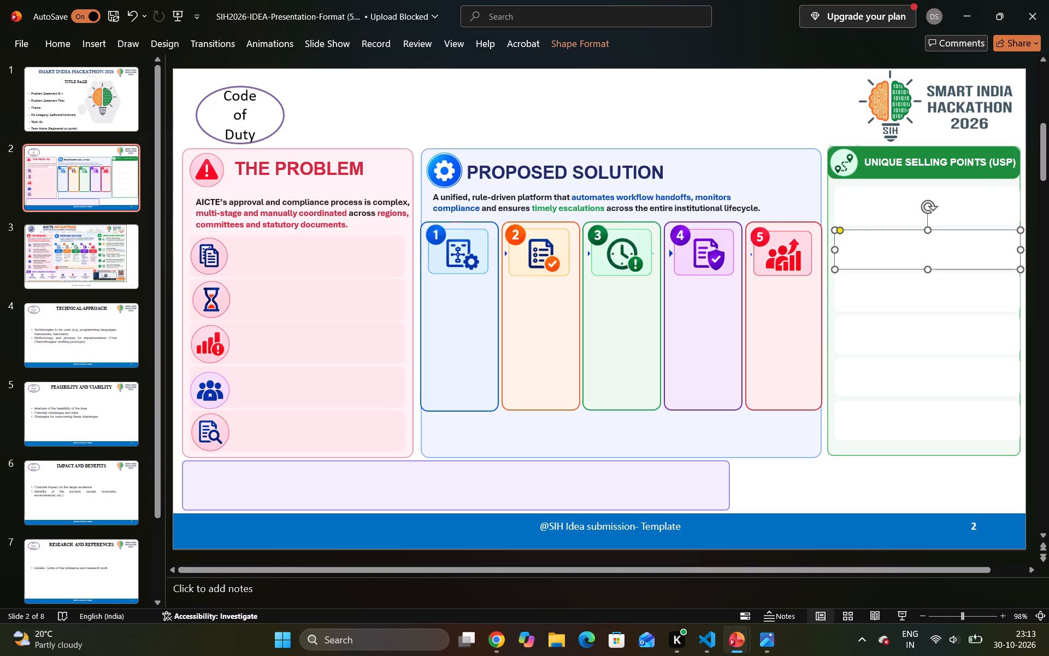
click(889, 285)
click(889, 290)
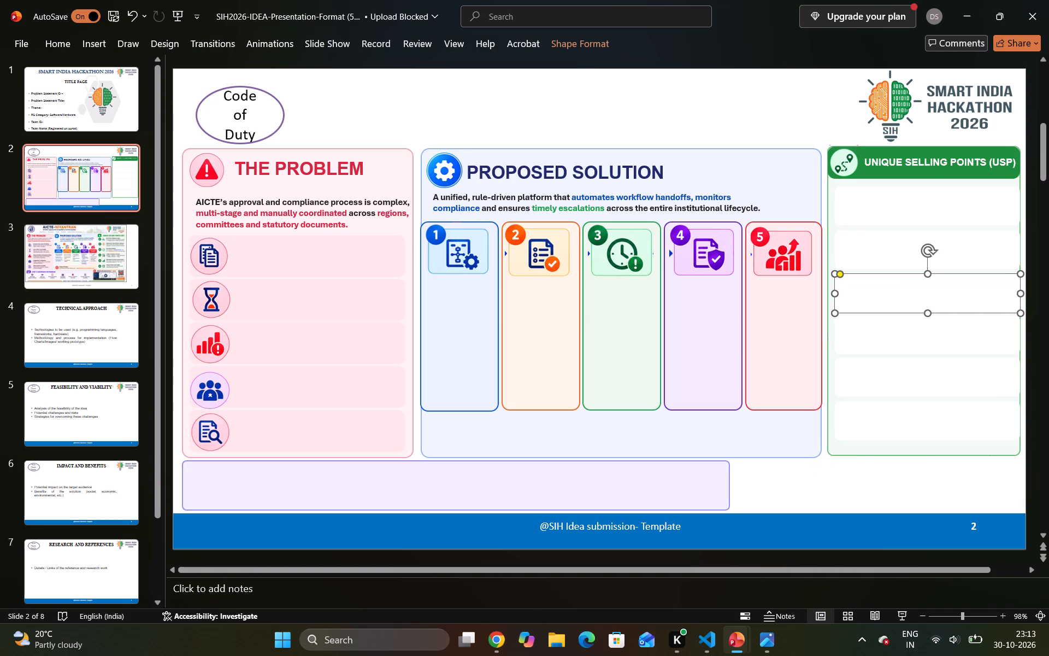
click(898, 344)
click(894, 343)
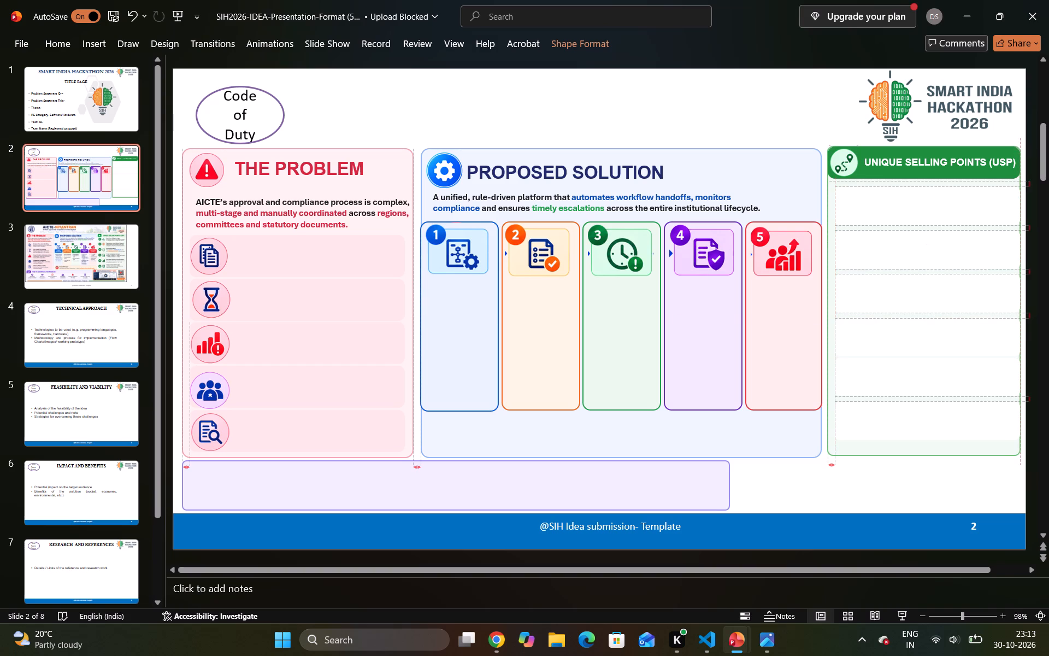
click(900, 388)
click(896, 385)
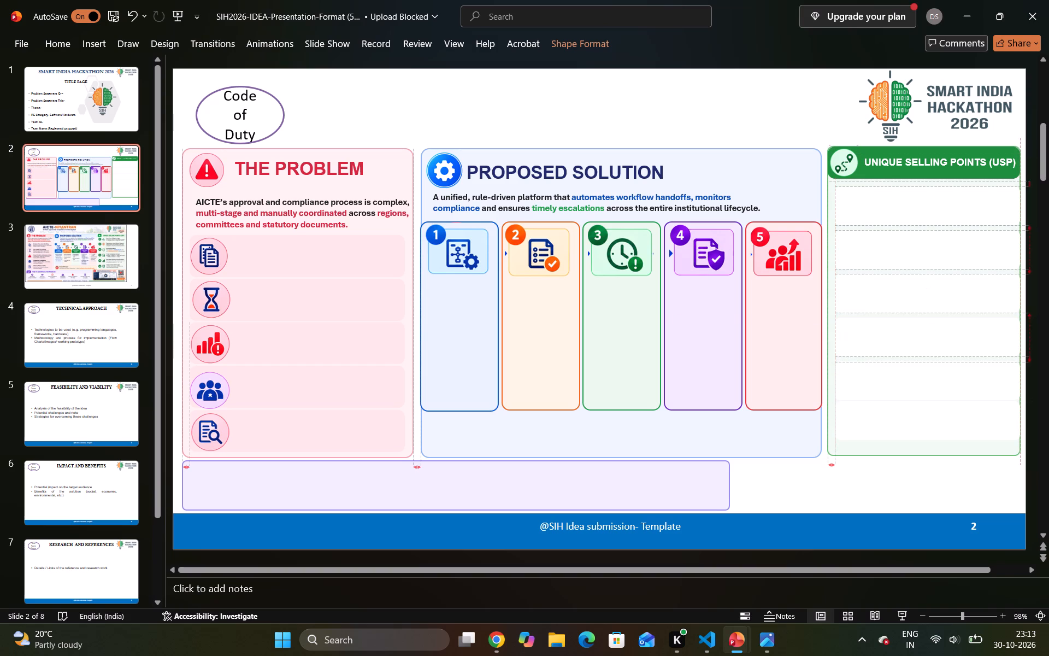
click(895, 413)
click(892, 420)
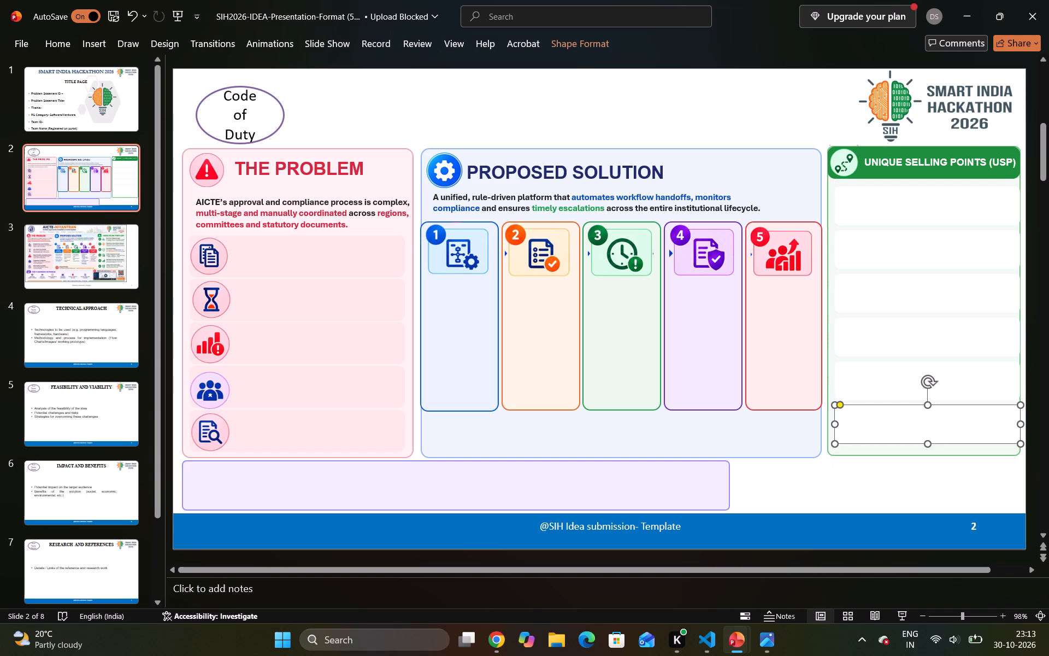
click(898, 489)
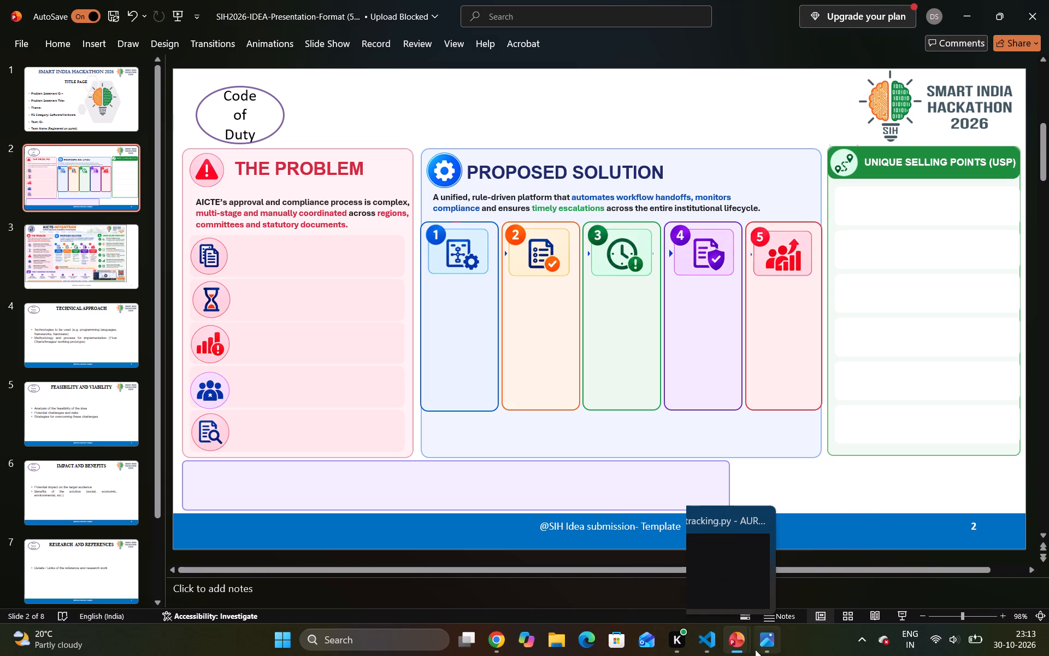
Check the USP rows in the AICTE-NIYANTRAN presentation, and insert the Modern Infographic Icon Sheet picture from Downloads on slide 2 of the SIH2026 presentation.
click(826, 580)
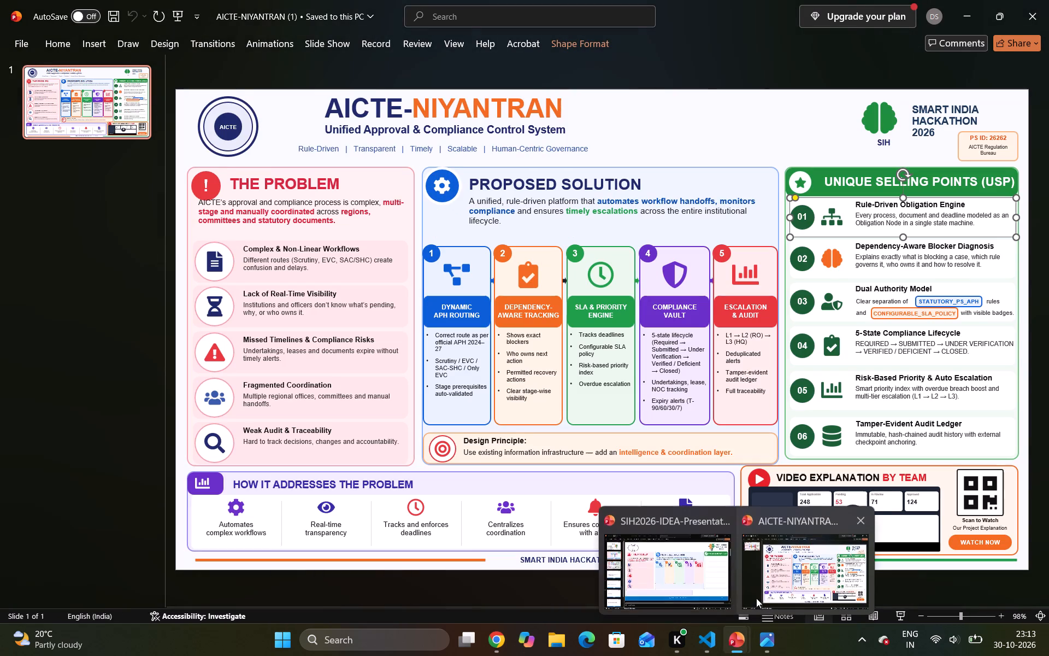
click(798, 571)
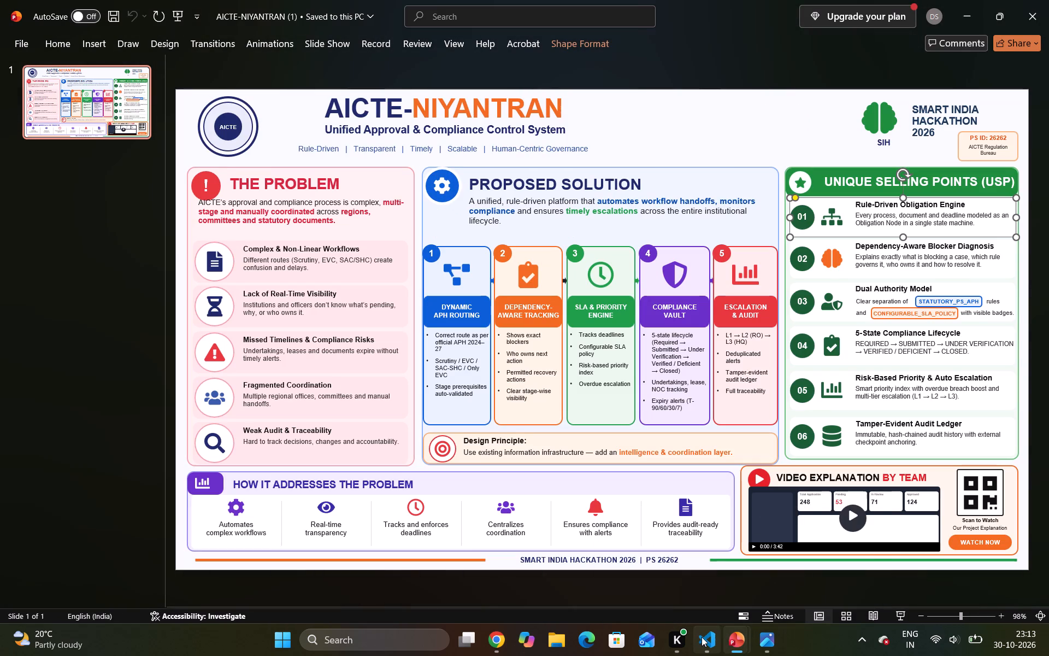
click(676, 552)
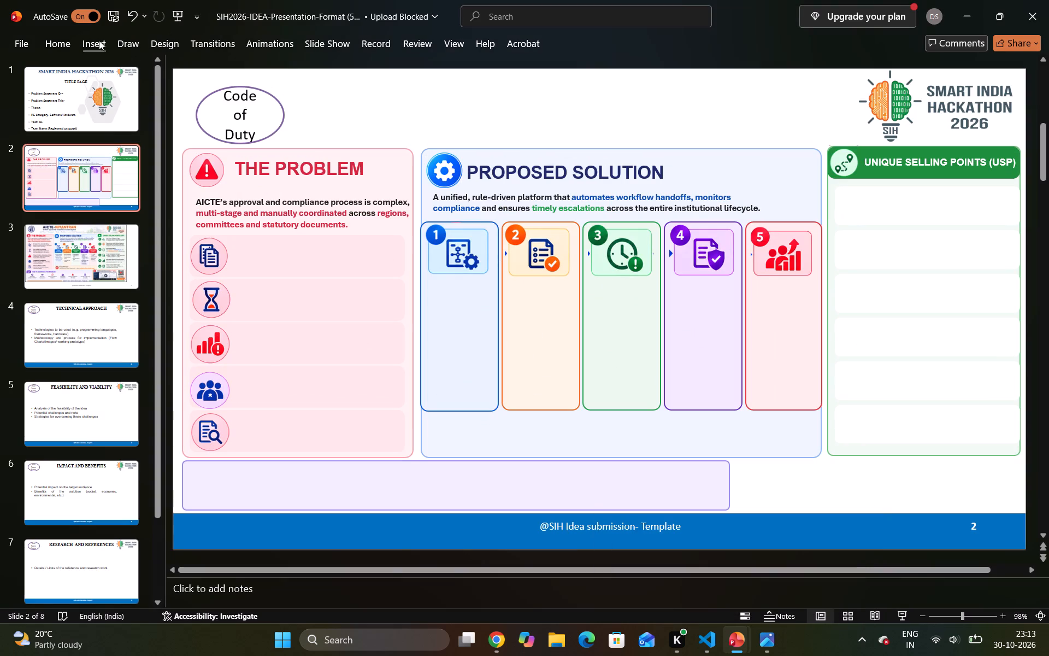
click(87, 42)
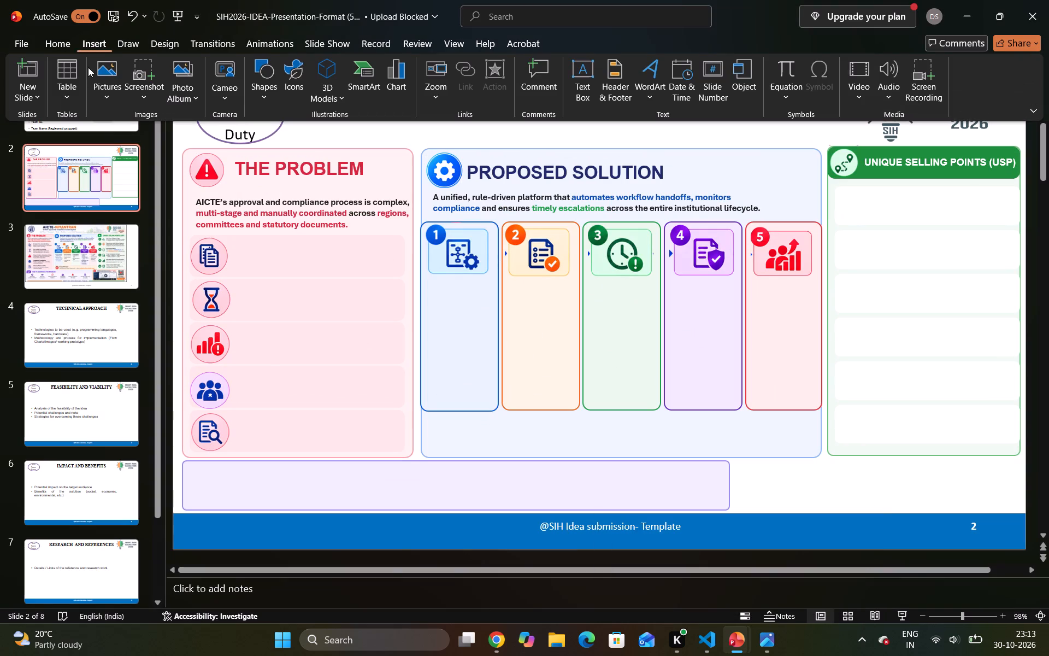
click(108, 81)
click(135, 128)
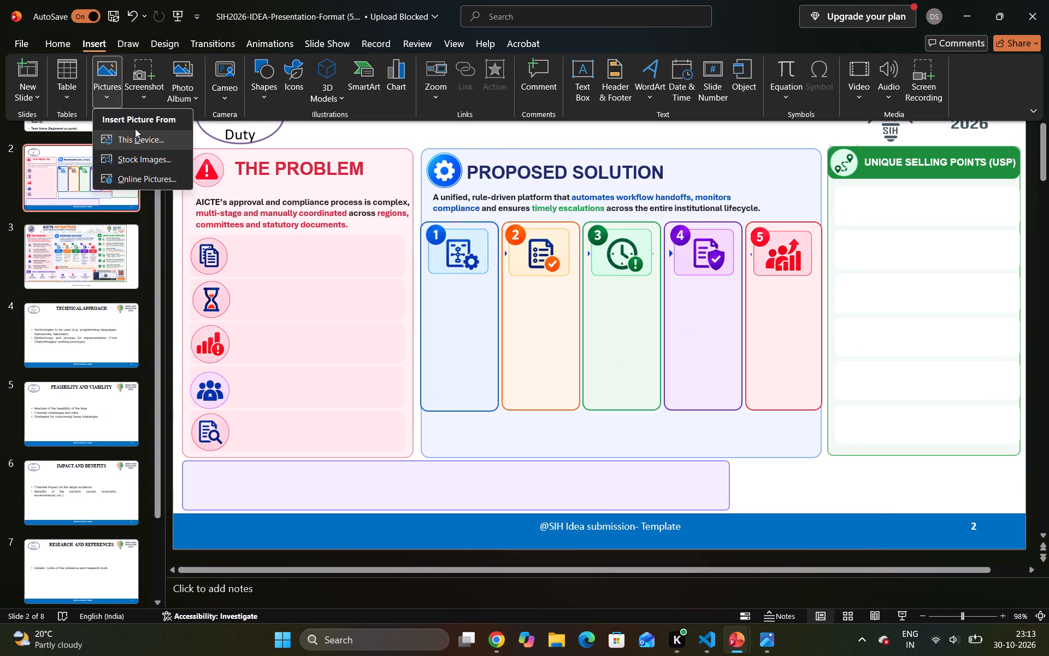
click(145, 144)
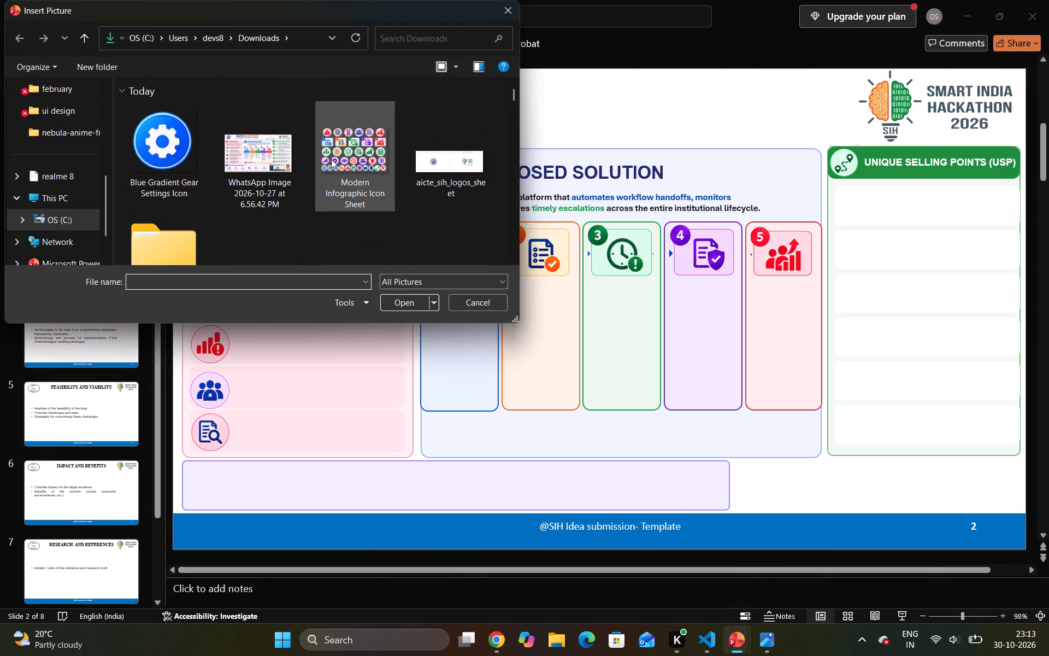
click(331, 159)
click(402, 302)
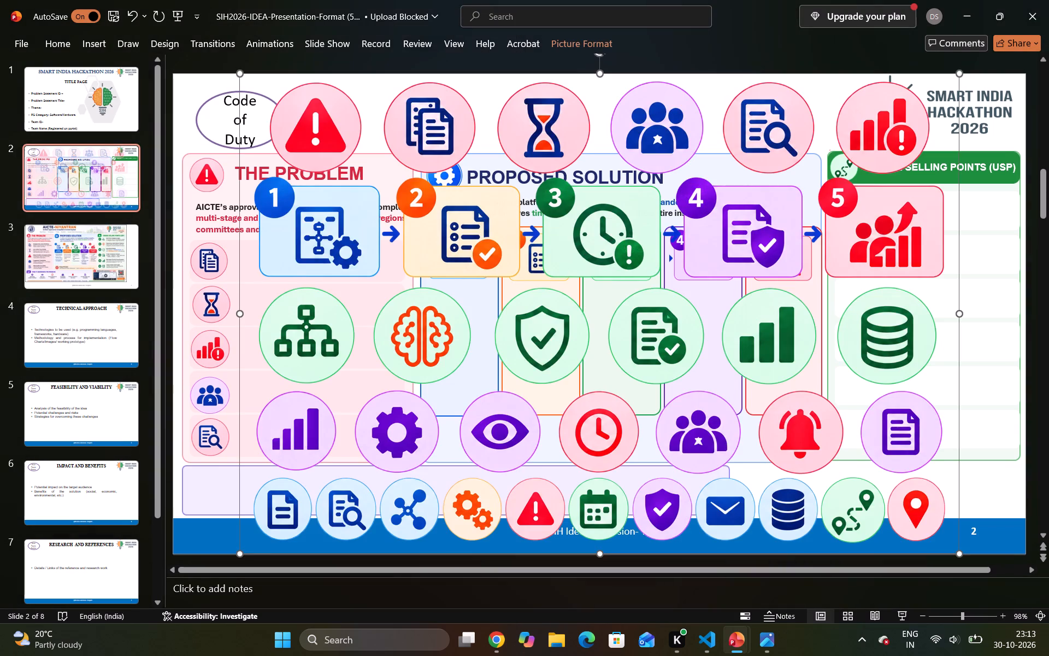
click(456, 286)
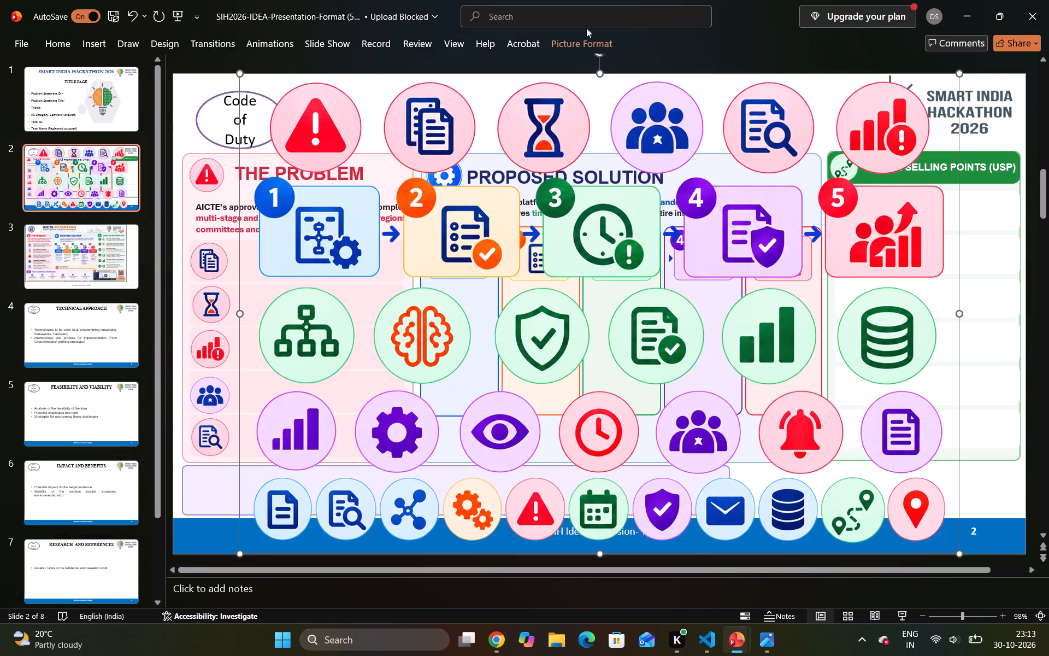
Crop the inserted icon sheet on all four sides to only the green hierarchy icon in its third row.
click(587, 47)
click(885, 71)
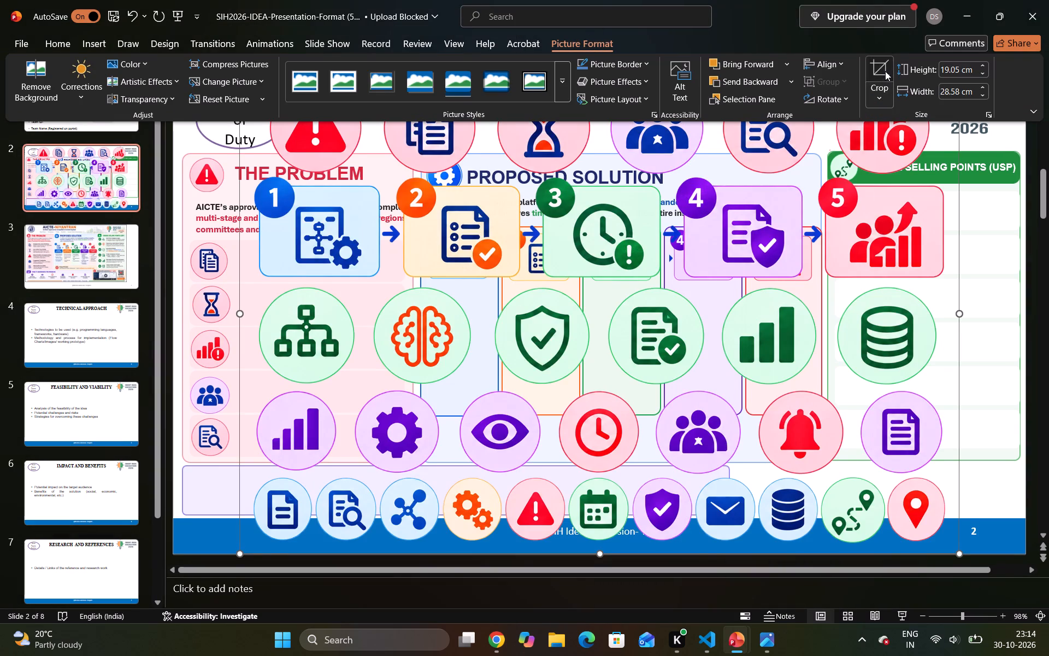
drag(958, 312, 360, 368)
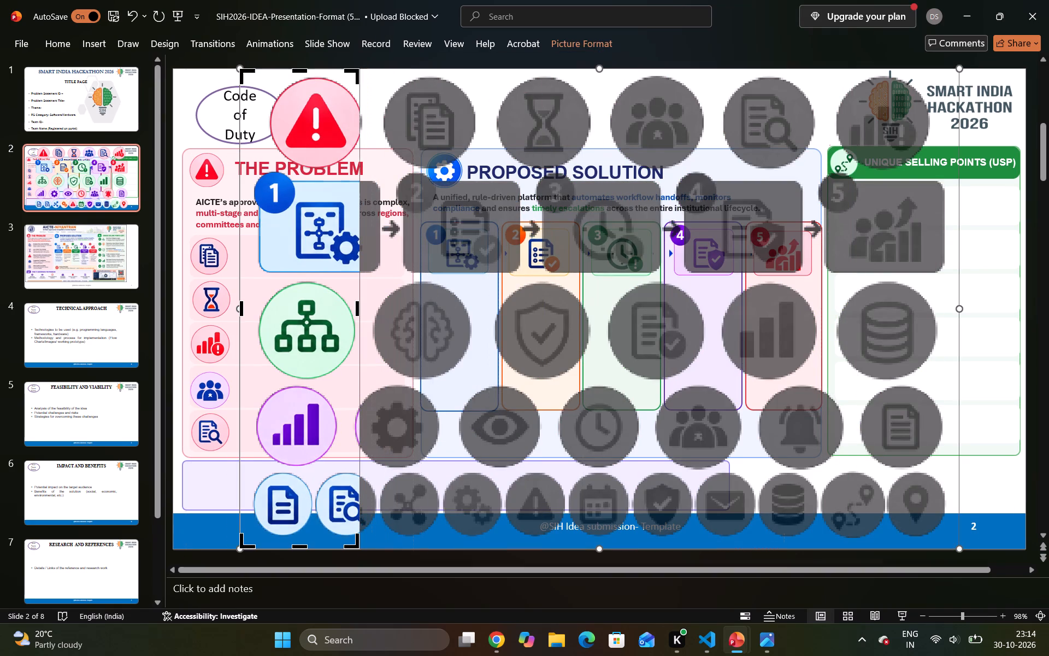
drag(242, 312, 256, 315)
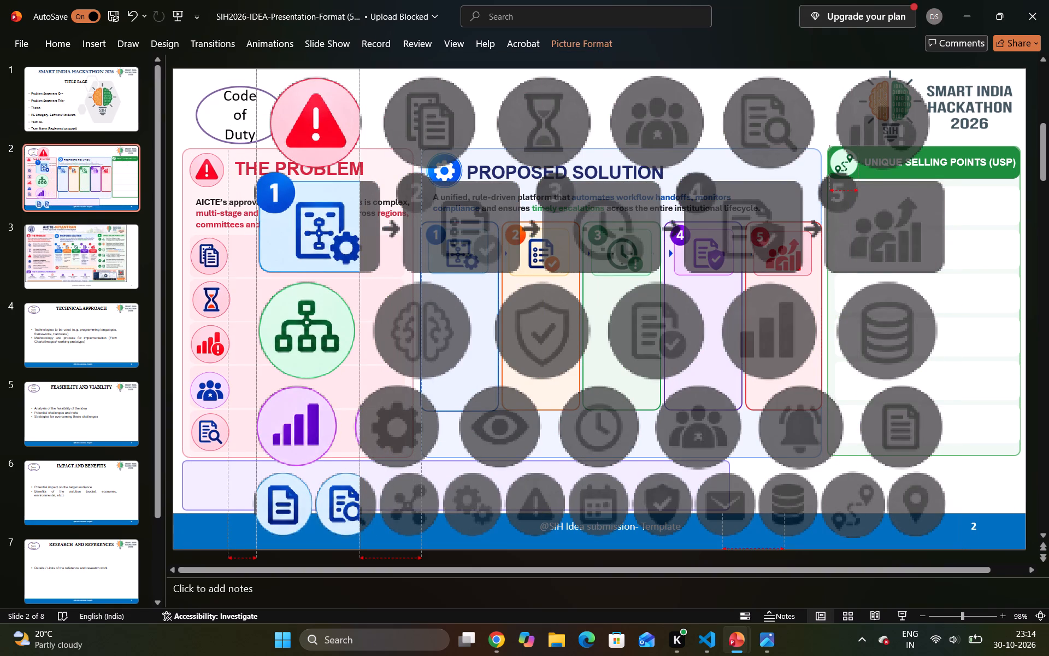
drag(256, 315, 255, 316)
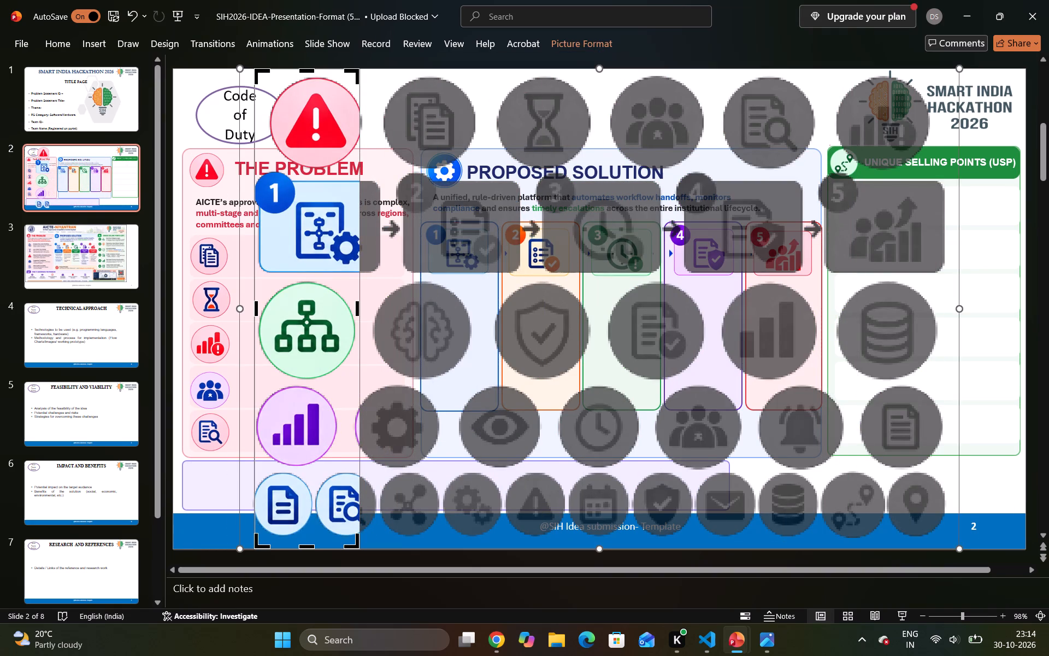
drag(307, 71, 317, 274)
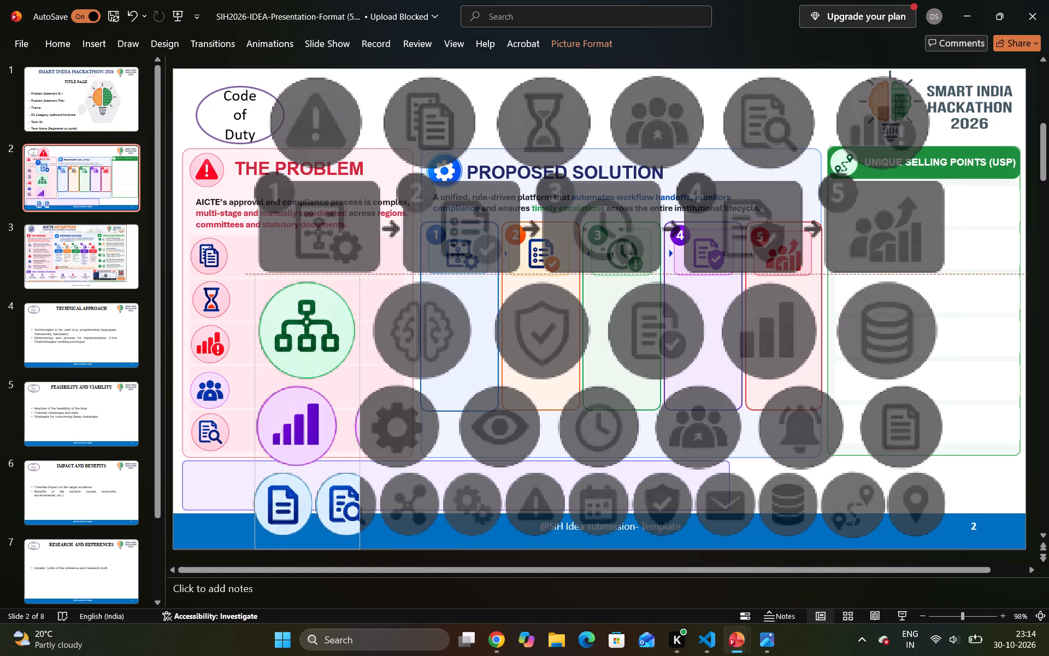
drag(317, 274, 319, 276)
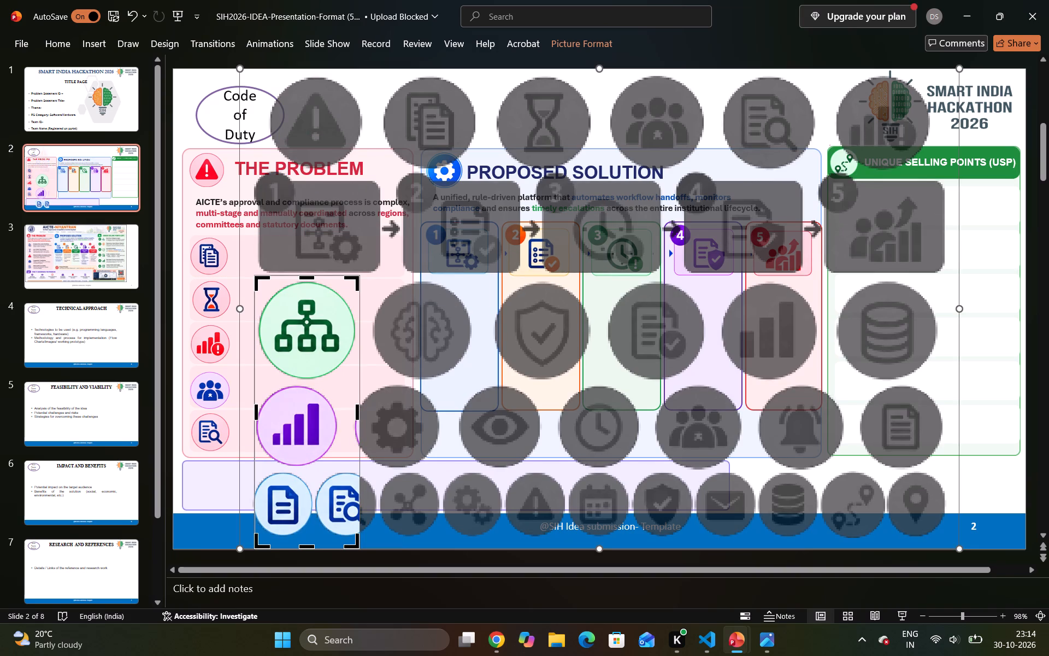
drag(306, 548, 312, 386)
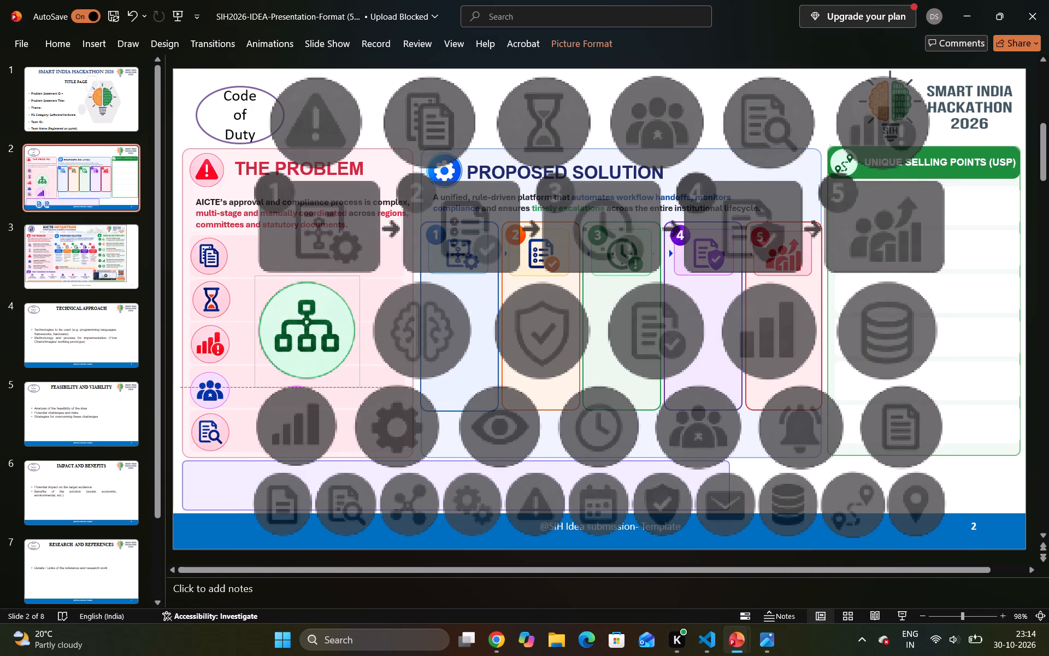
drag(312, 386, 314, 383)
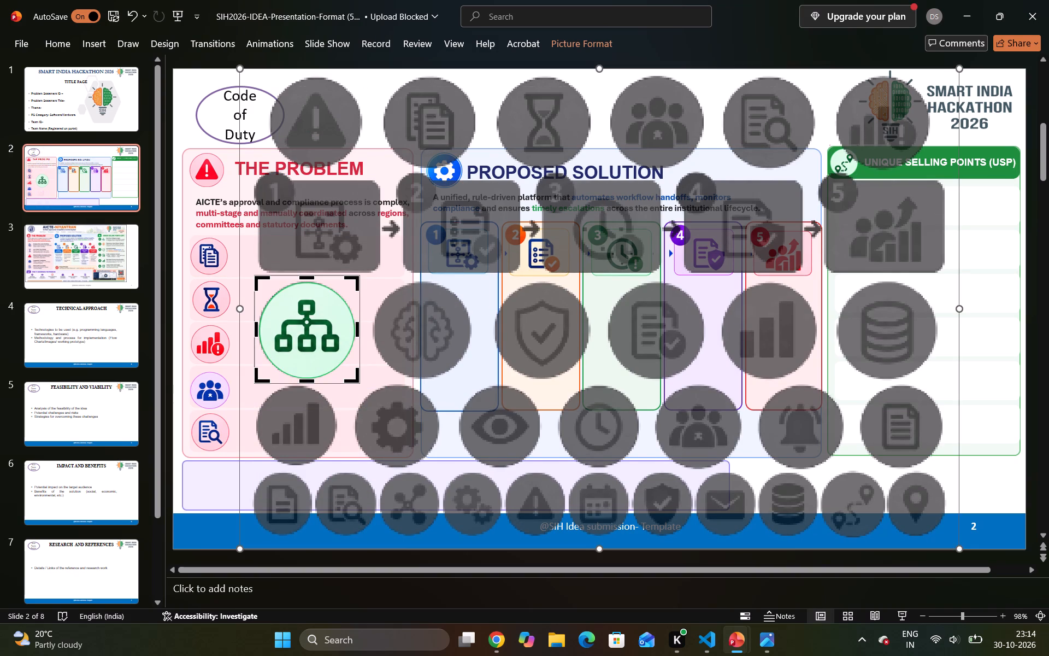
click(1047, 342)
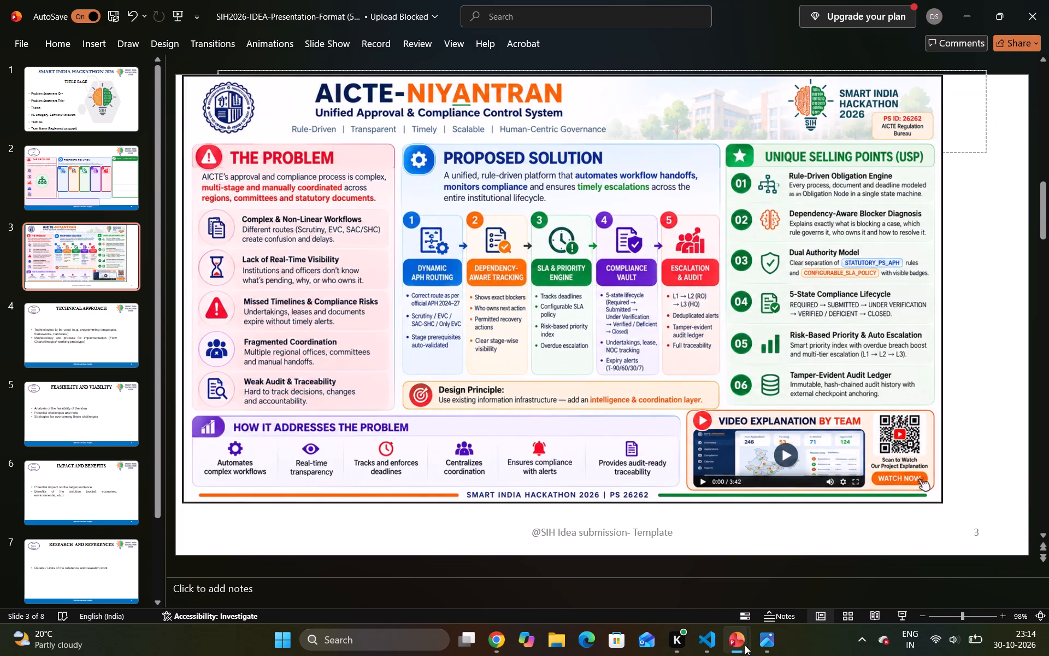
Compare with the AICTE-NIYANTRAN presentation, return to slide 2, and shrink the cropped green hierarchy icon to roughly the size of the problem-row icons.
click(697, 581)
click(778, 587)
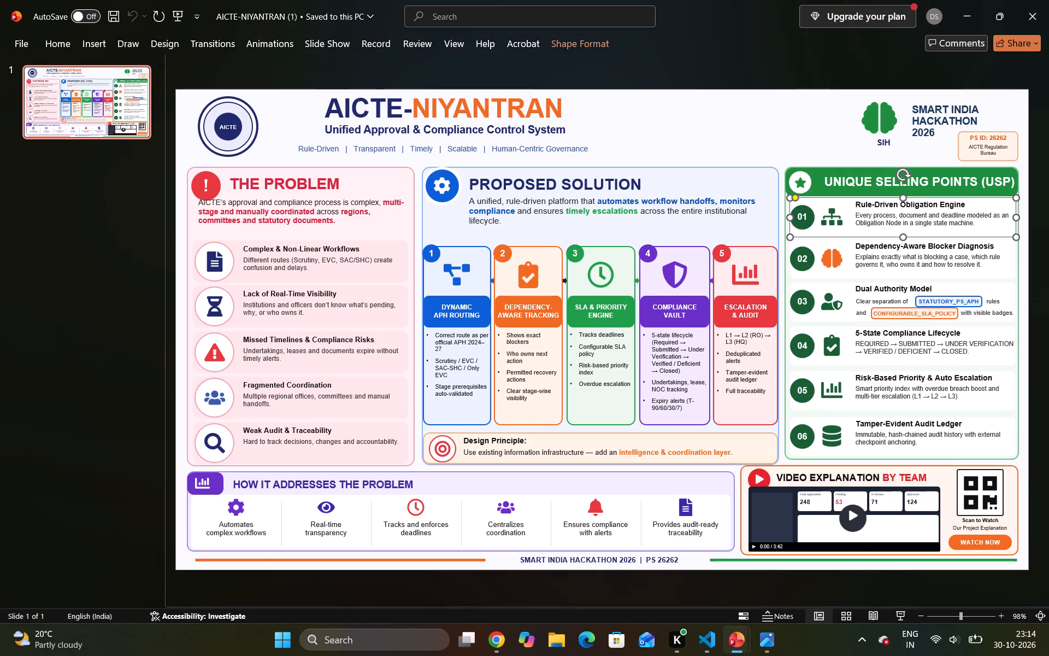
click(703, 602)
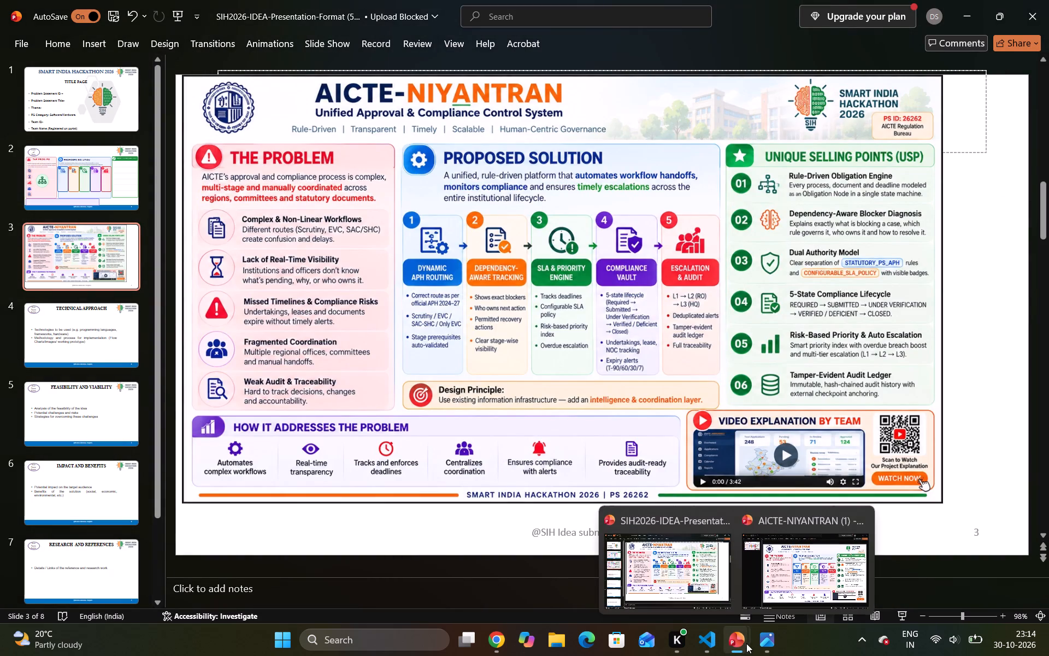
click(673, 580)
key(Left)
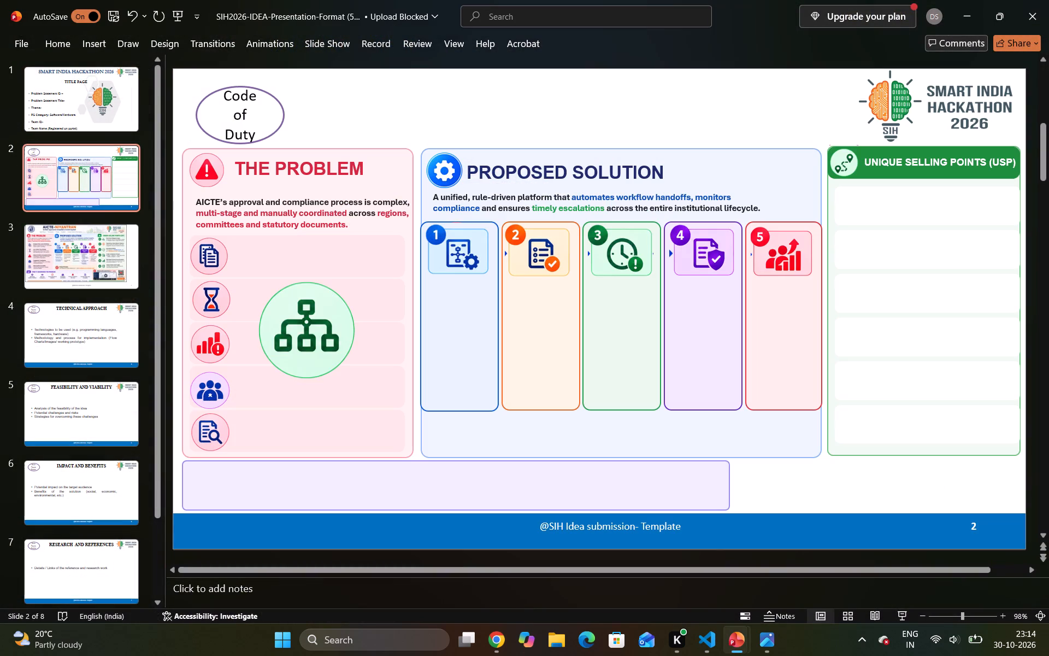
click(323, 353)
drag(362, 386, 319, 313)
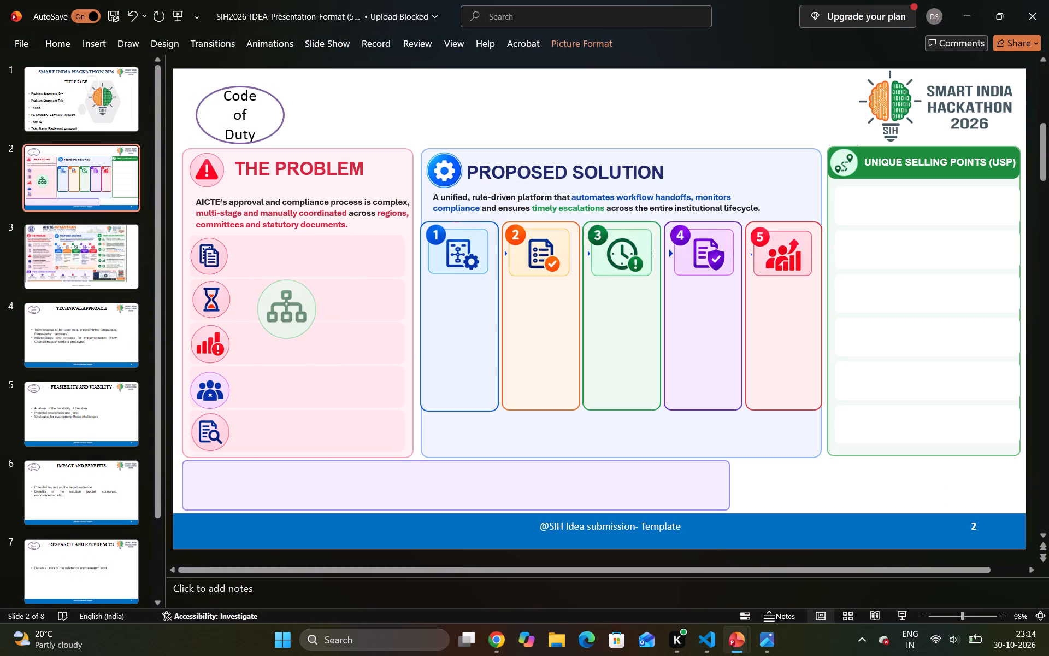
drag(319, 313, 298, 301)
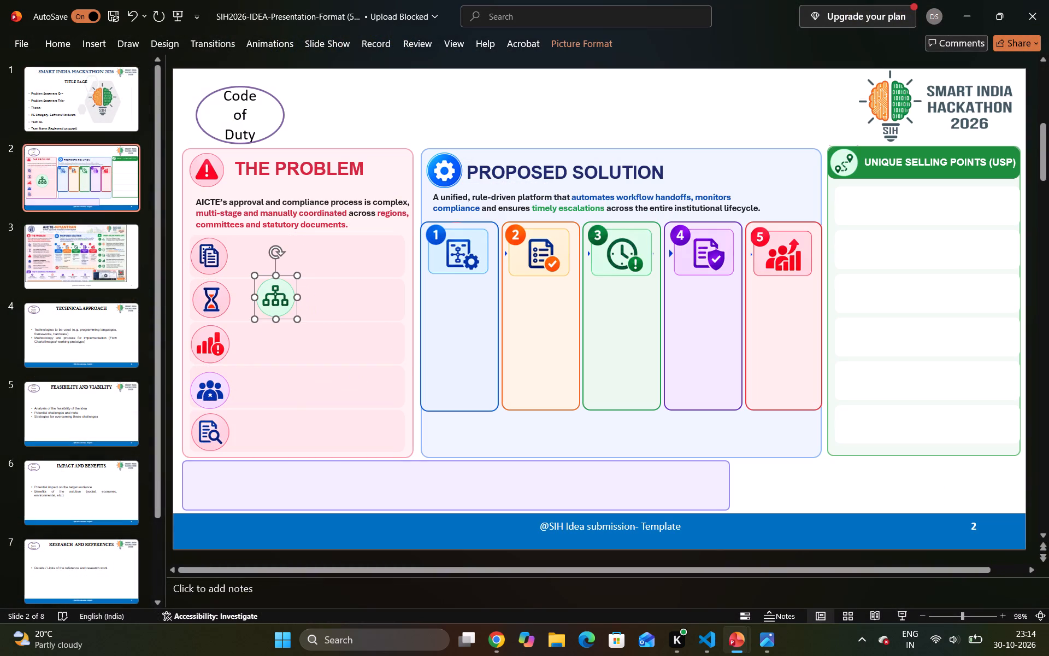
Place the green hierarchy icon at the start of the first white USP card and shrink it slightly to fit the card's height.
drag(279, 292, 860, 202)
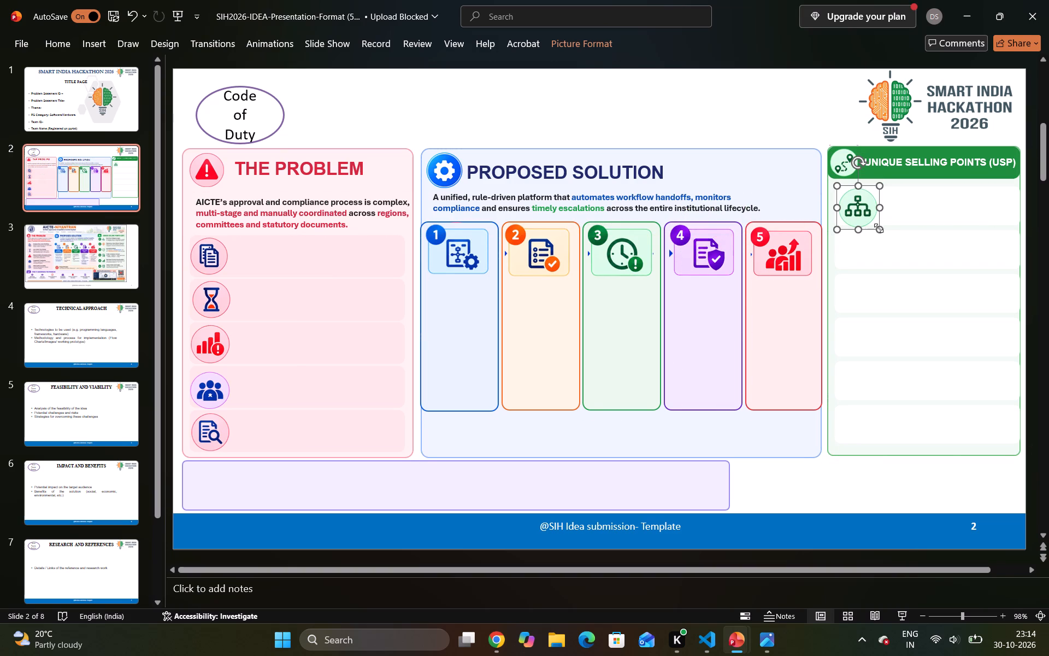
drag(881, 233, 873, 224)
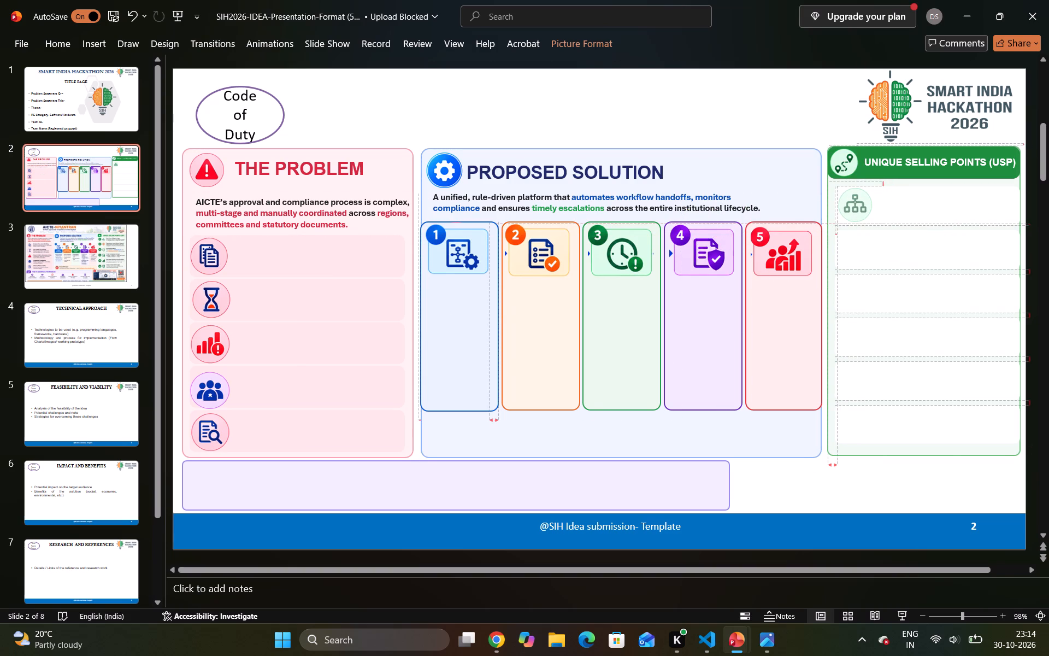
drag(873, 224, 873, 224)
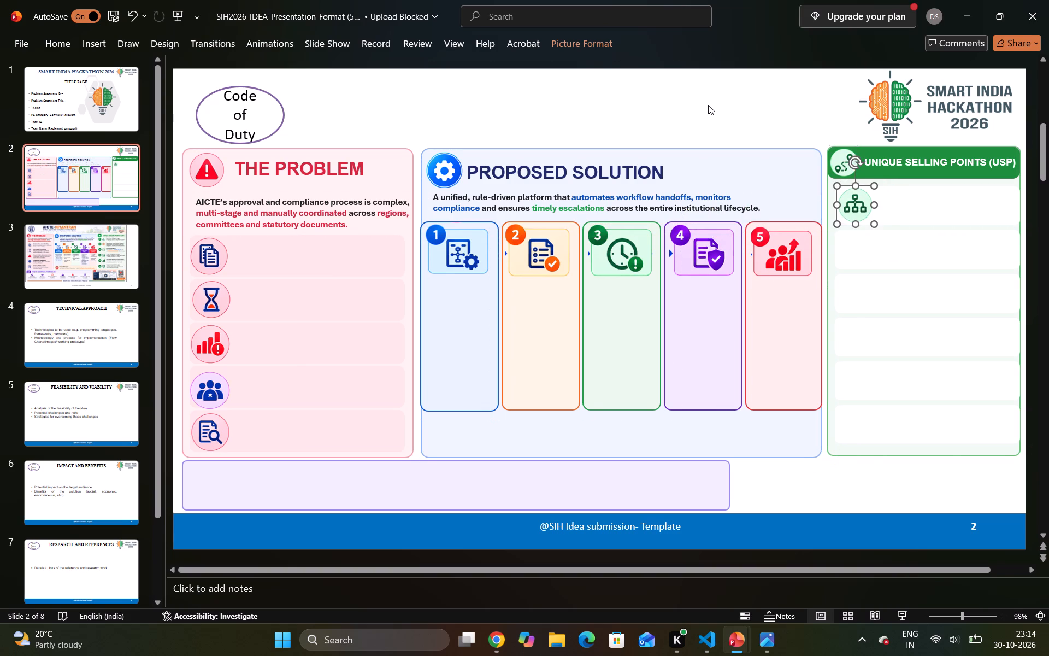
click(708, 105)
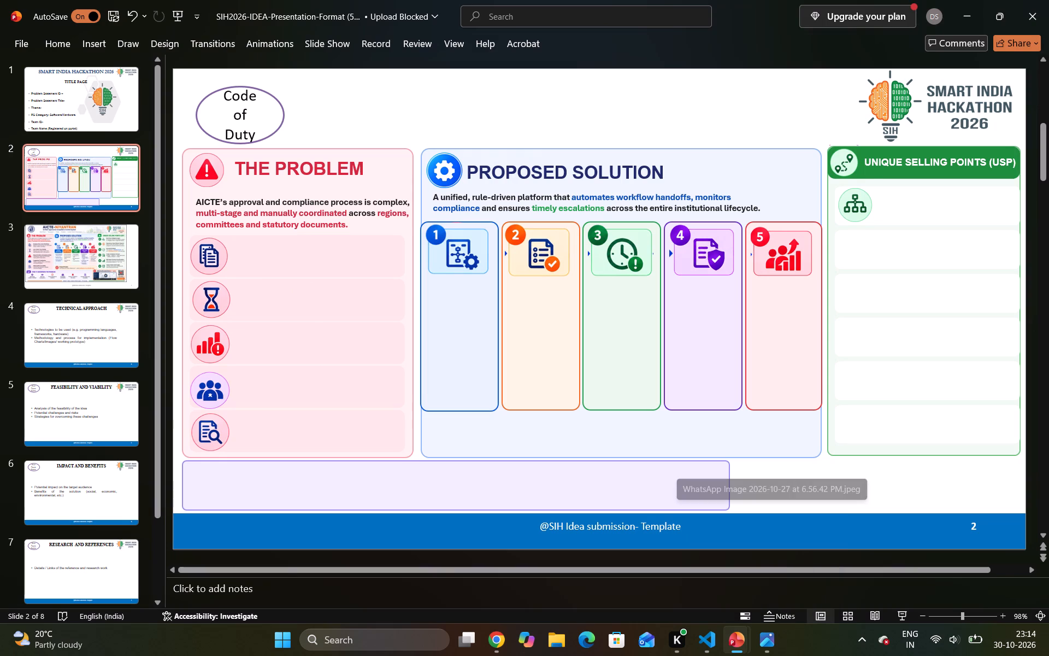
click(859, 213)
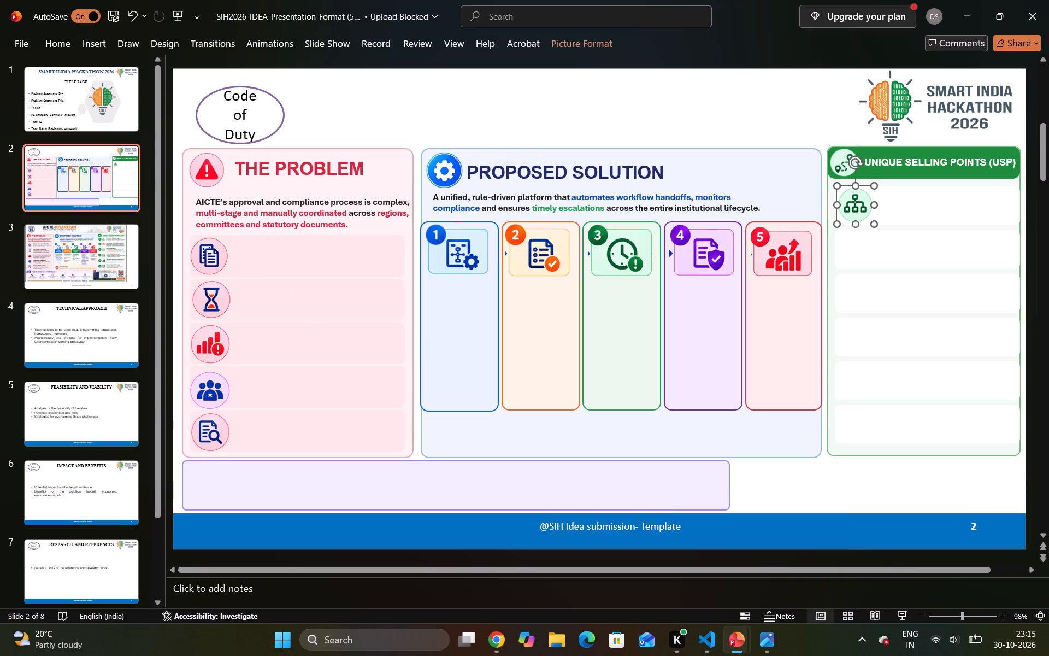
click(734, 119)
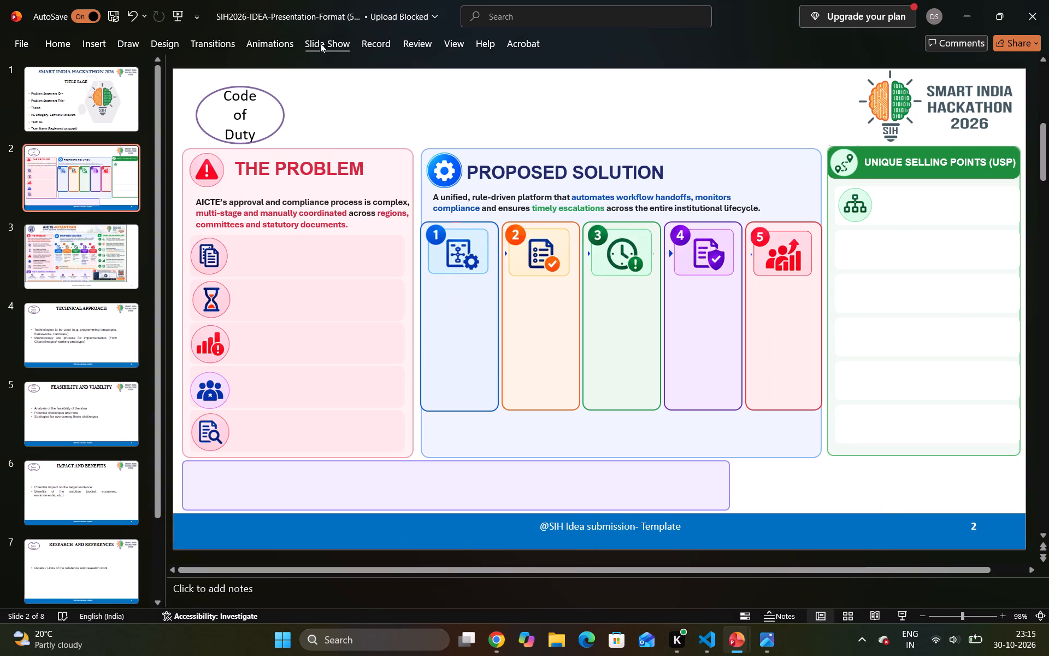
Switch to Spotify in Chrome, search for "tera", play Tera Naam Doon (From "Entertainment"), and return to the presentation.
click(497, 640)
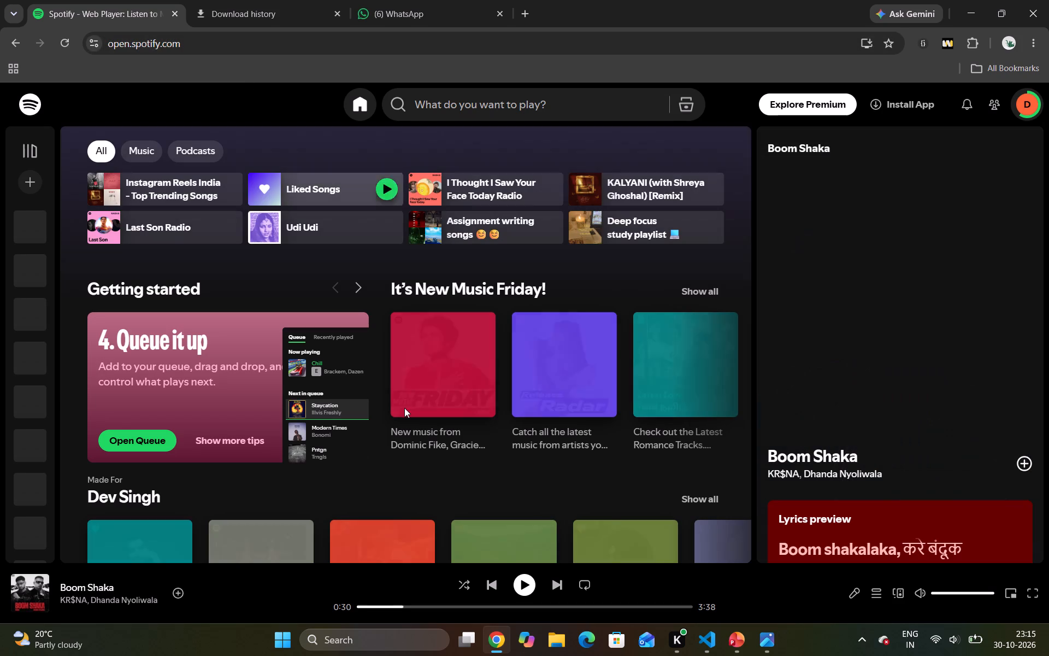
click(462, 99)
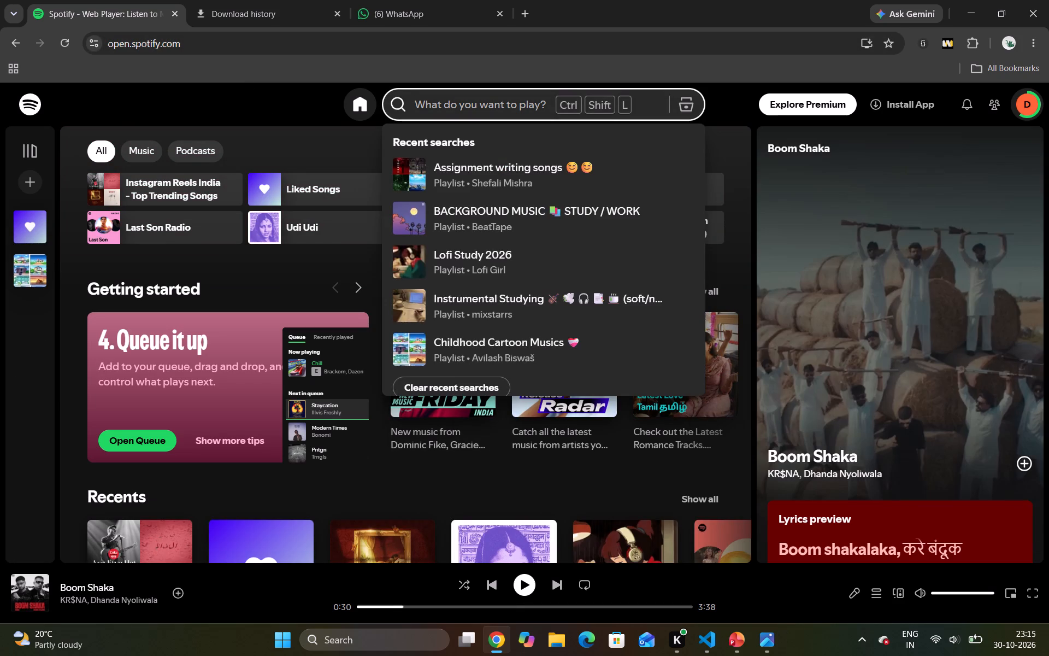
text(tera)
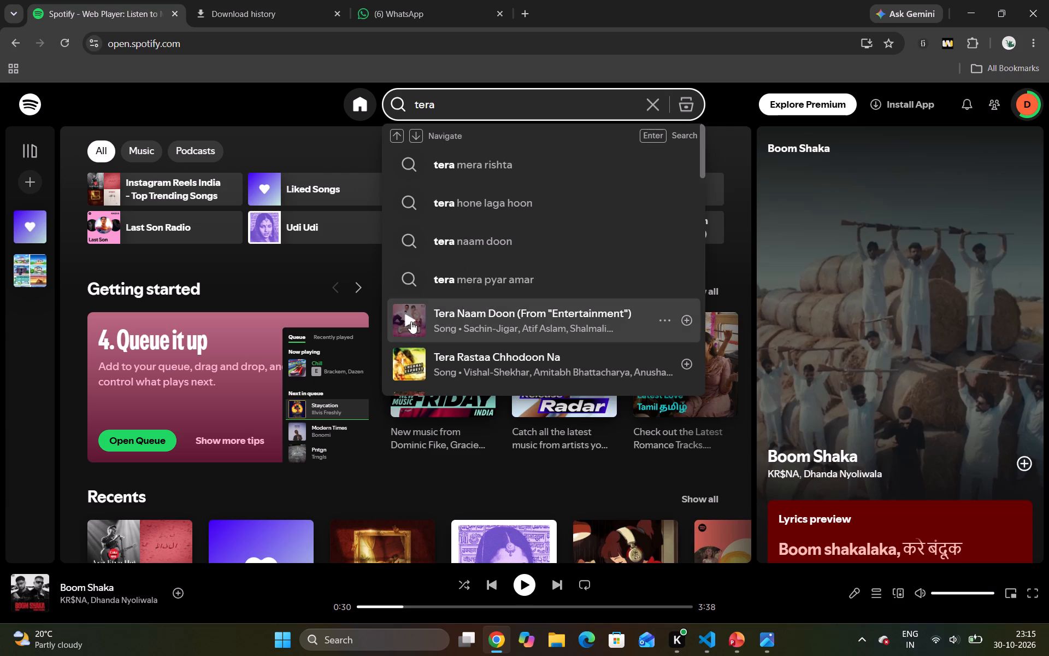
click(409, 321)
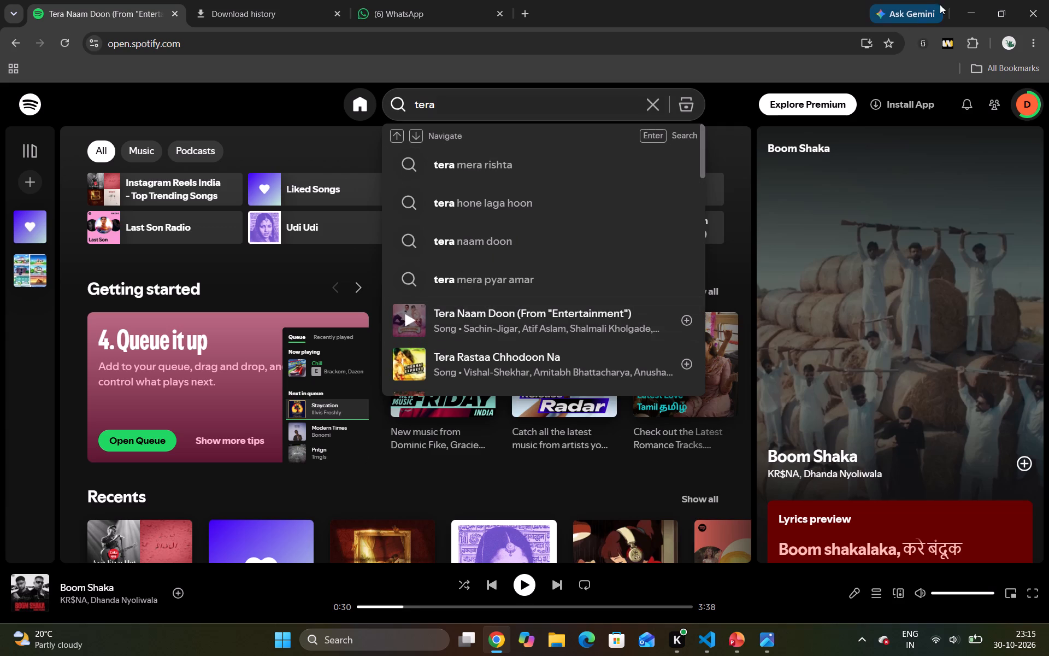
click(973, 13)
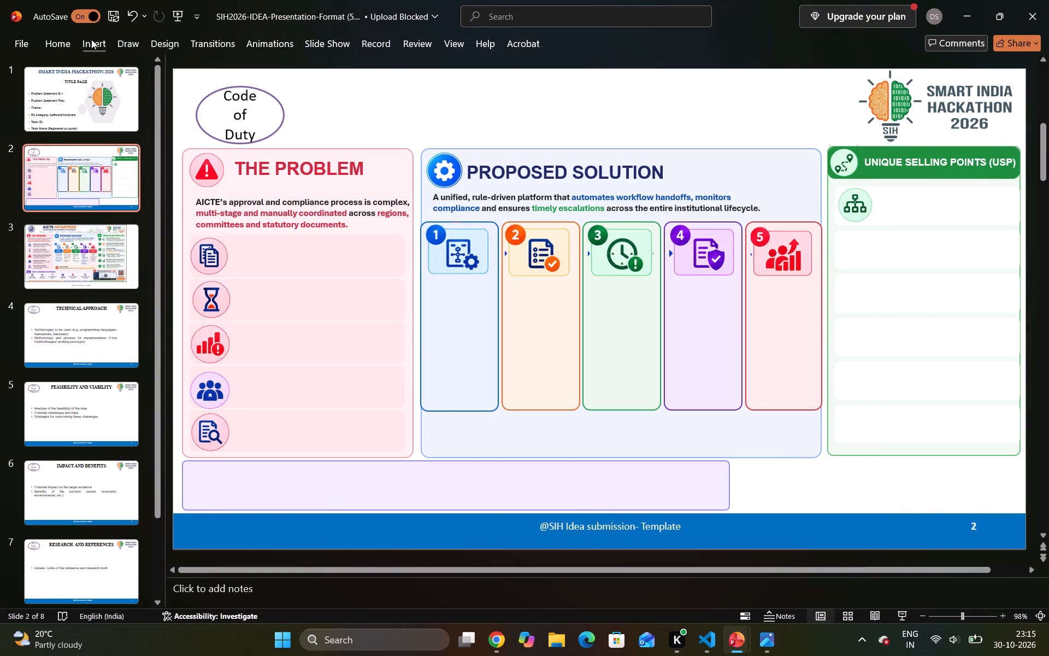
Insert the Modern Infographic Icon Sheet picture from Downloads on slide 2 again.
click(91, 39)
click(110, 86)
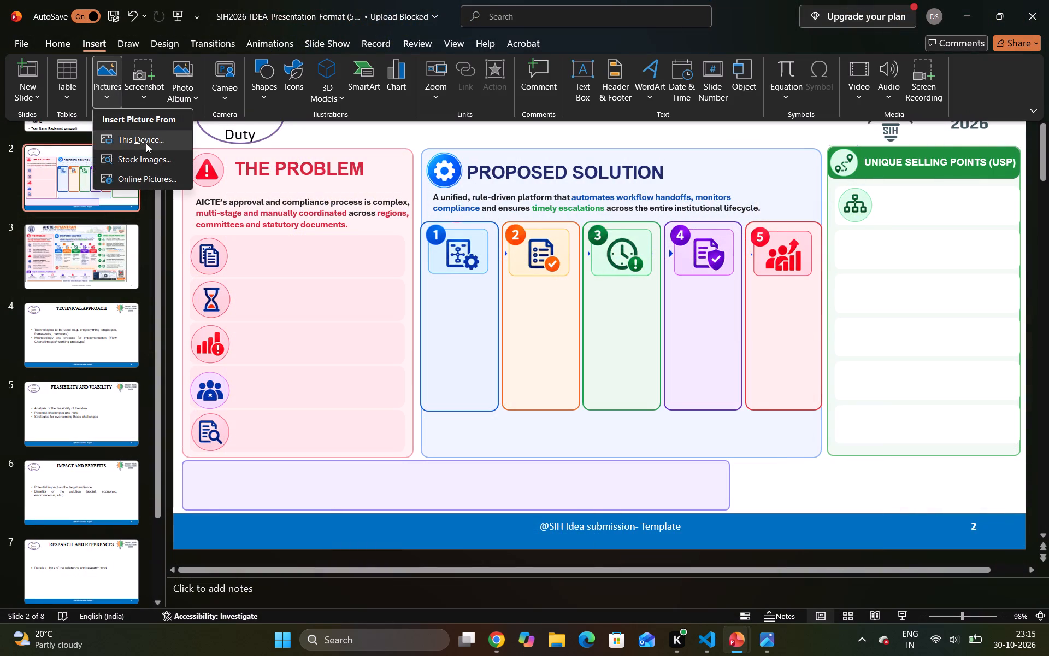
click(146, 143)
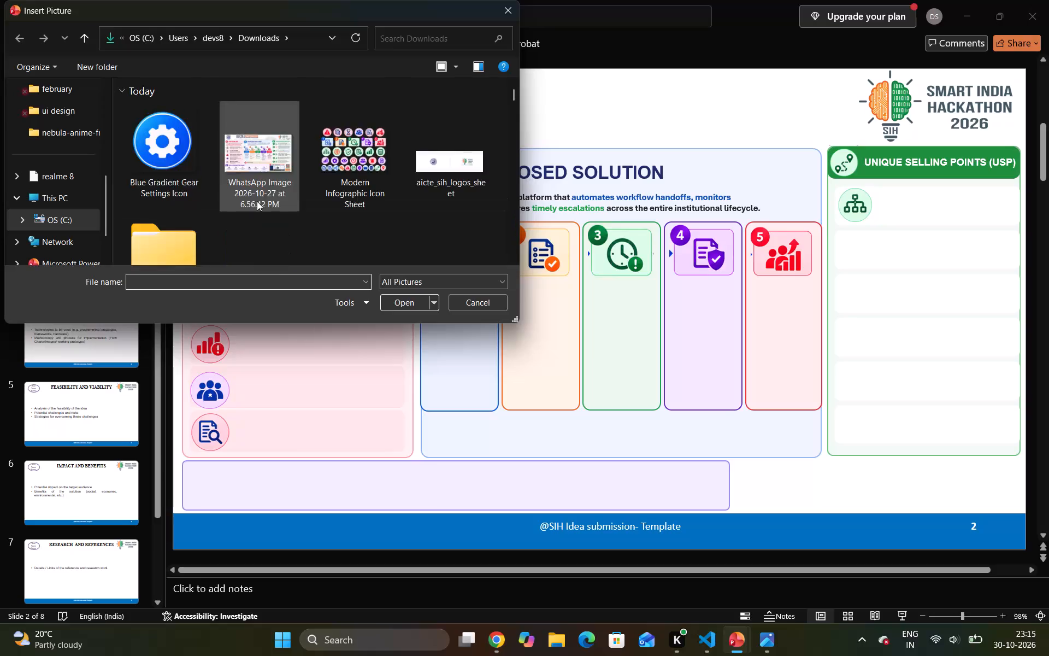
scroll(257, 201, down, 1)
scroll(257, 201, up, 4)
click(384, 138)
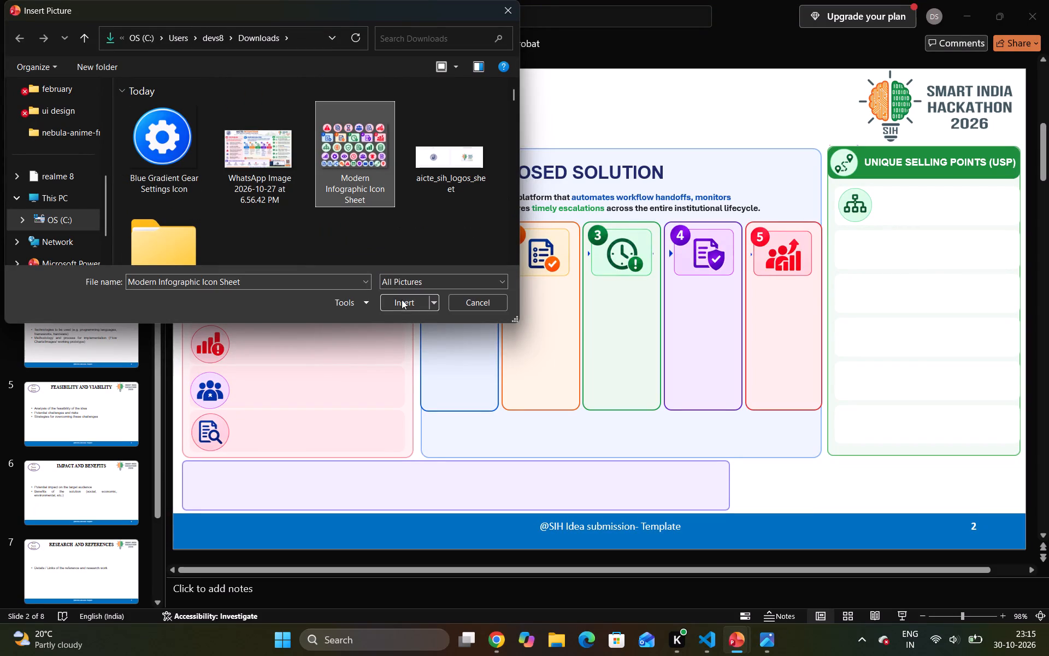
click(403, 300)
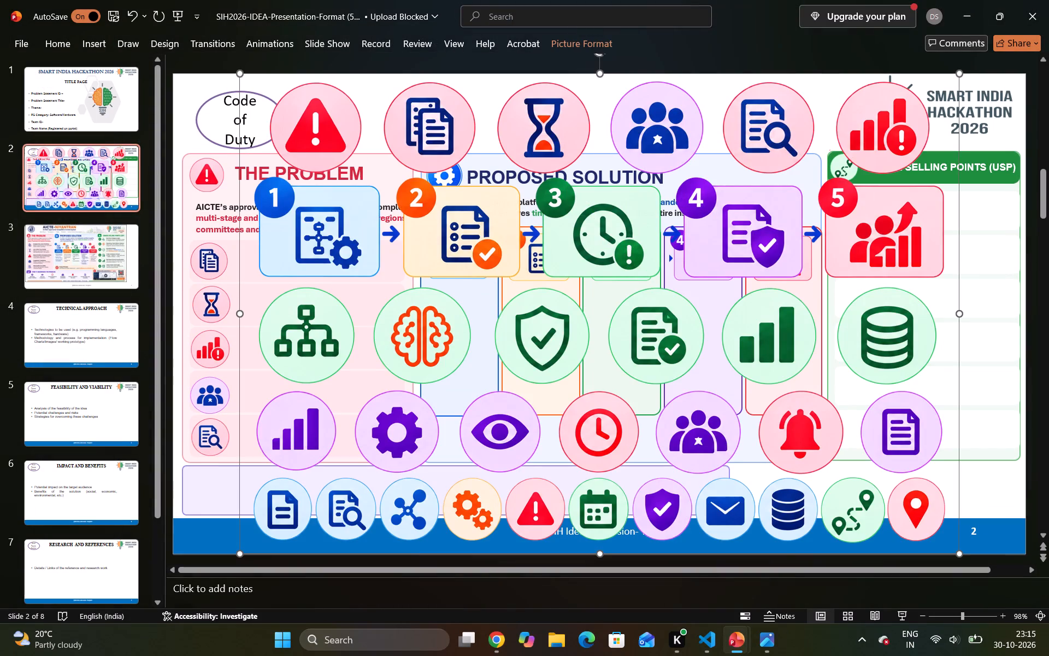
Crop the inserted icon sheet on all four sides to only the orange brain icon in its third row.
click(815, 163)
click(594, 44)
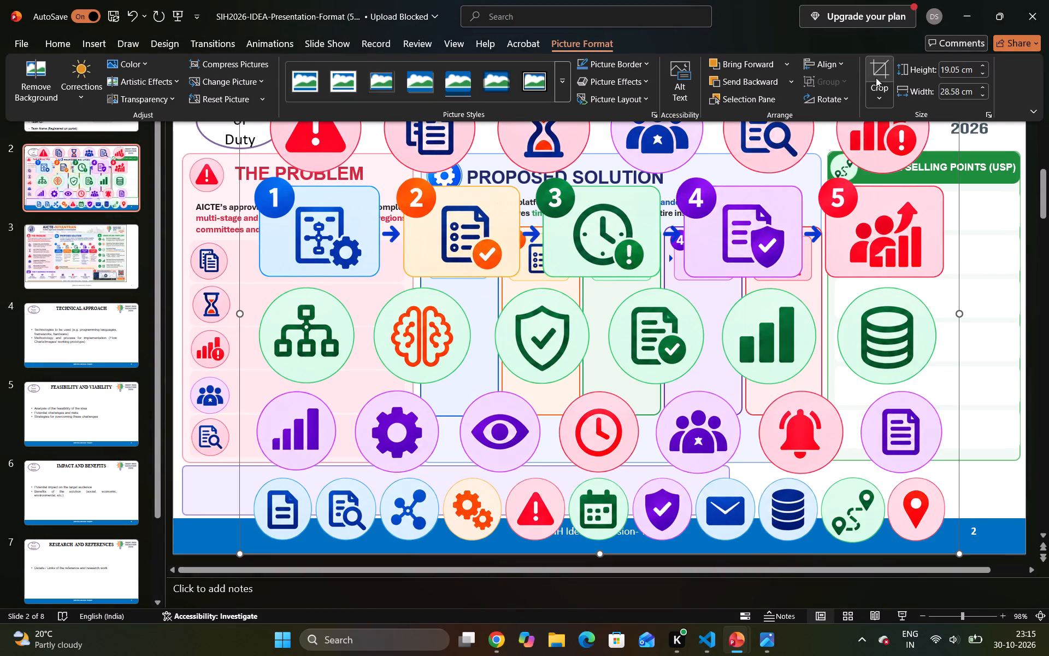
click(883, 78)
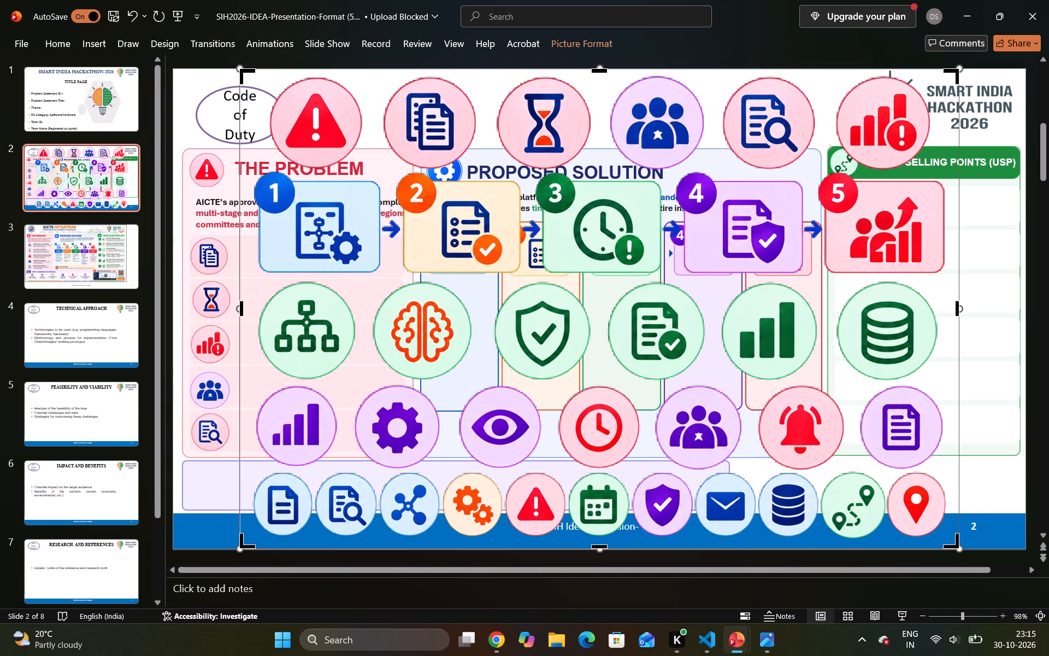
click(604, 49)
click(869, 65)
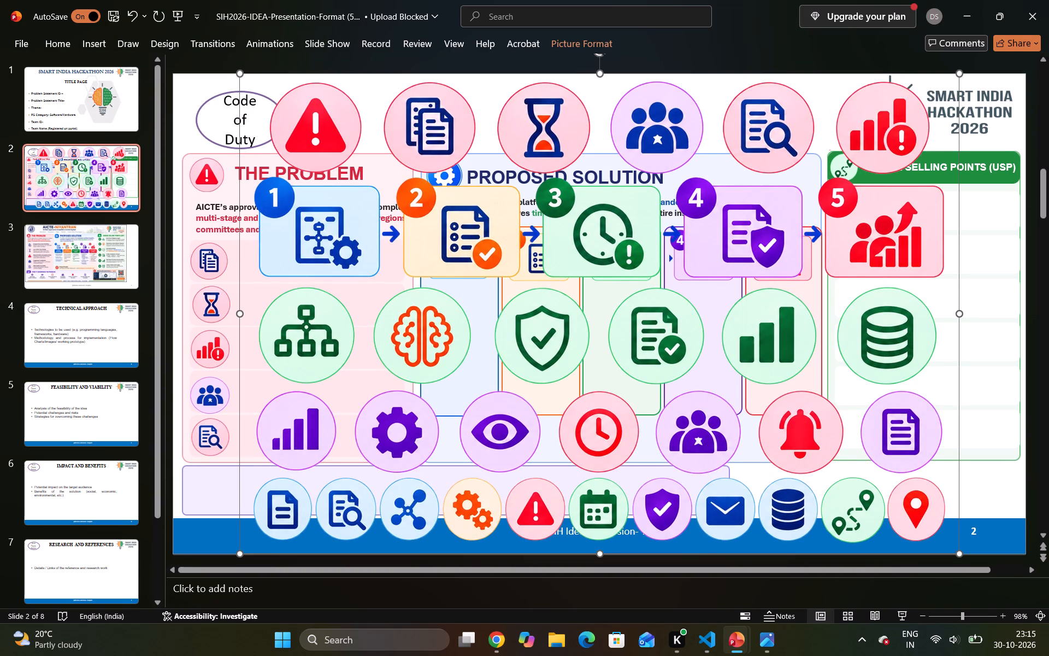
click(598, 42)
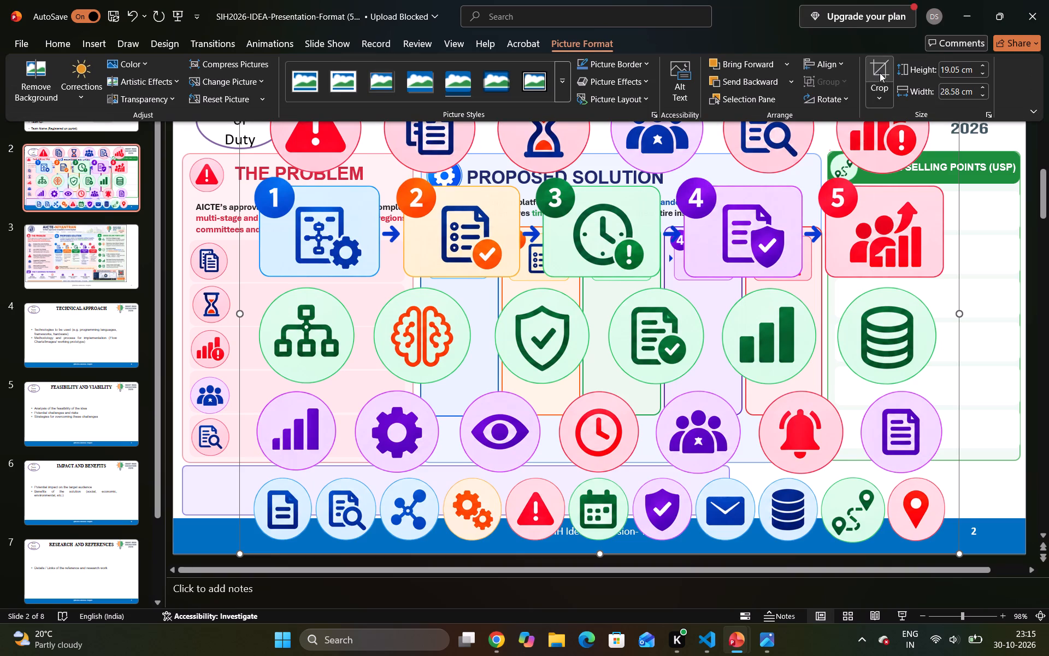
click(880, 73)
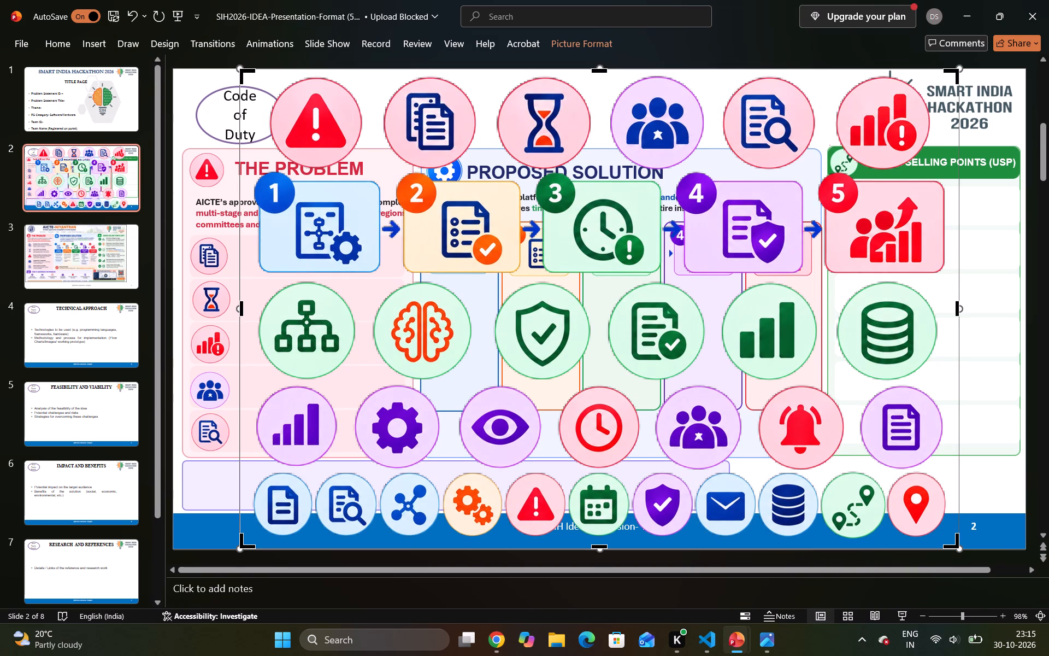
drag(957, 308, 478, 280)
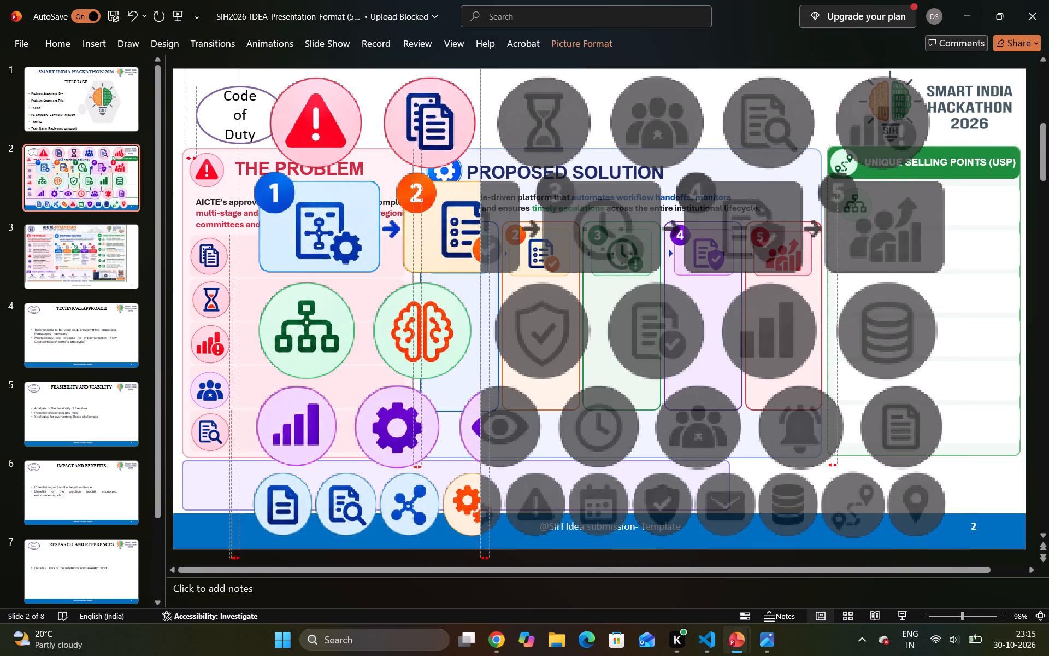
drag(478, 280, 475, 281)
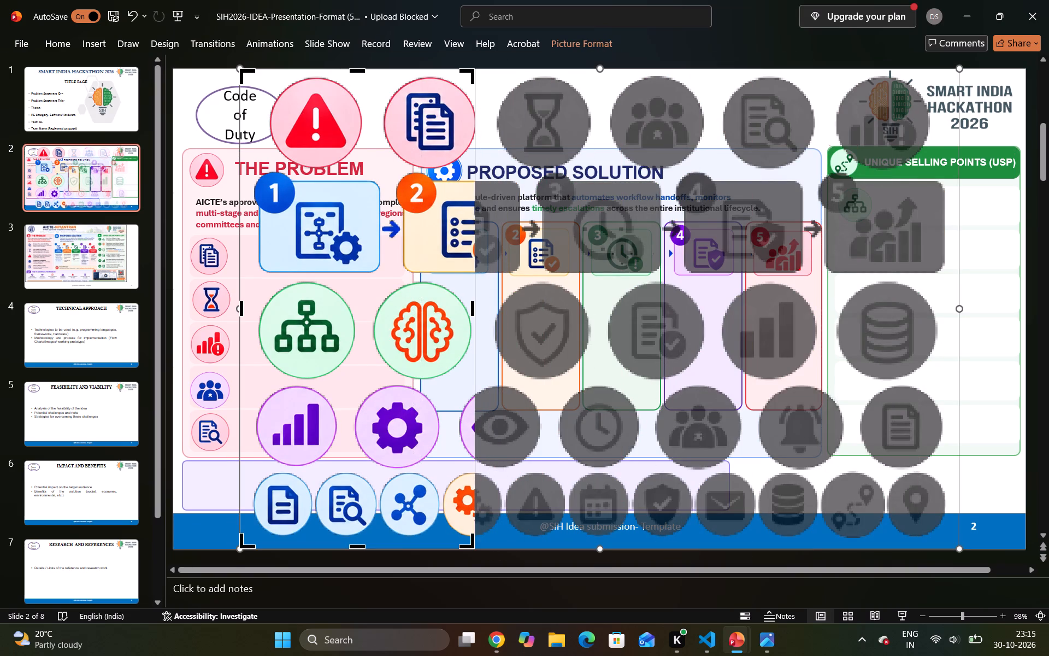
drag(240, 308, 375, 301)
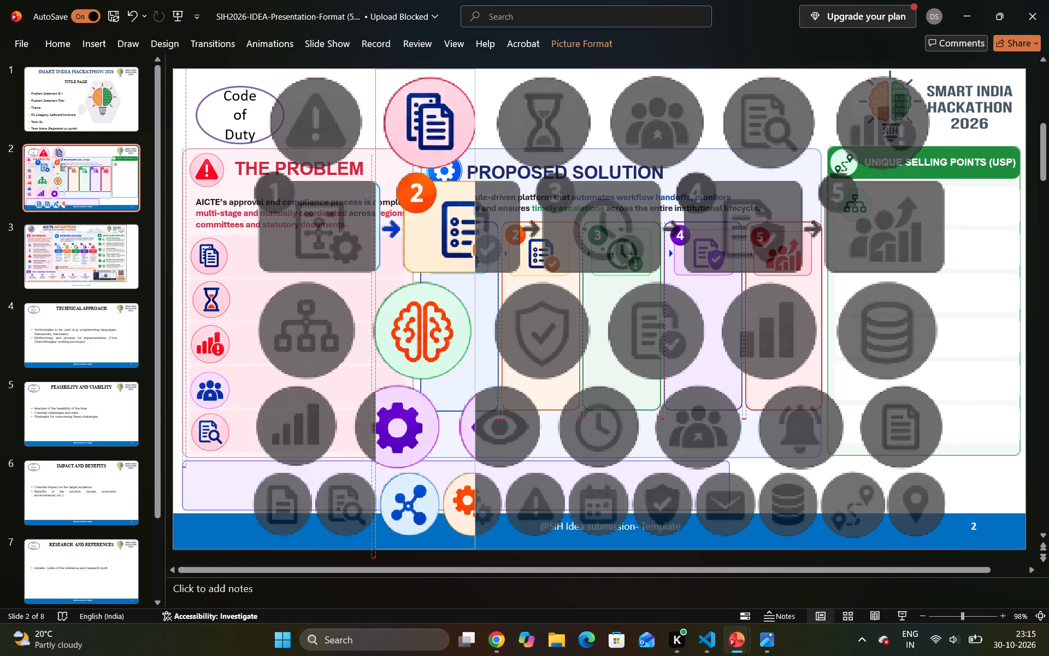
drag(375, 301, 367, 301)
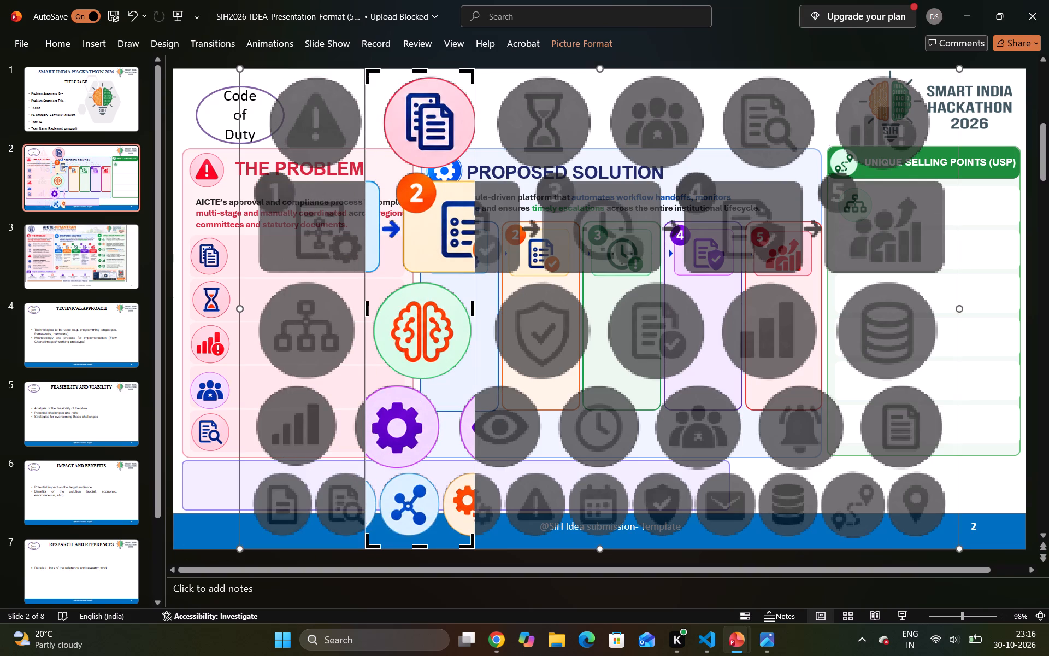
drag(418, 70, 423, 320)
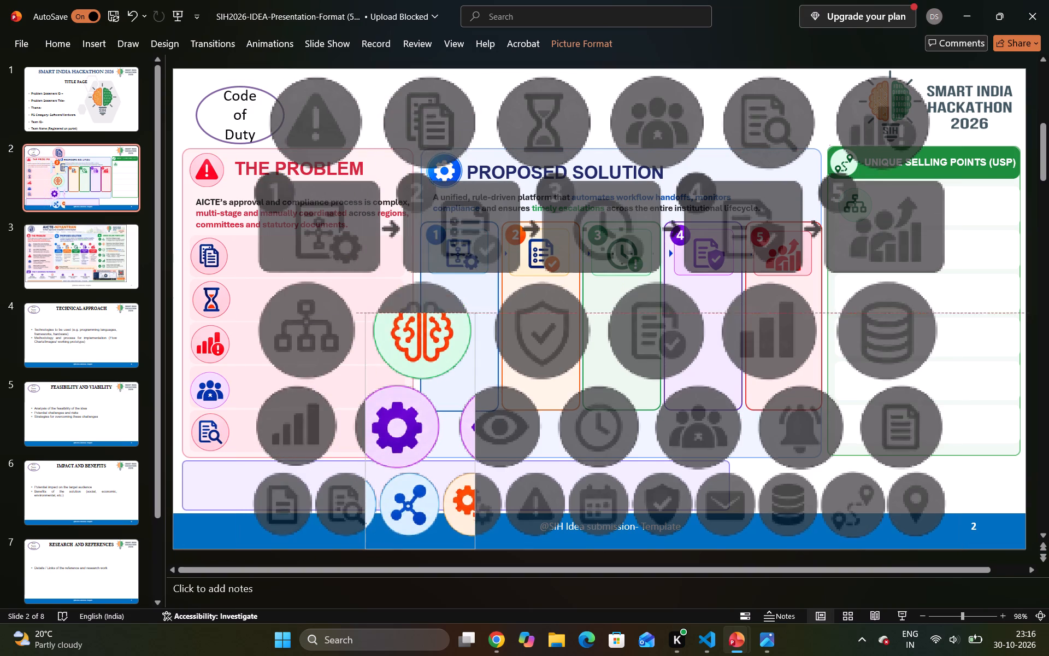
drag(423, 320, 426, 277)
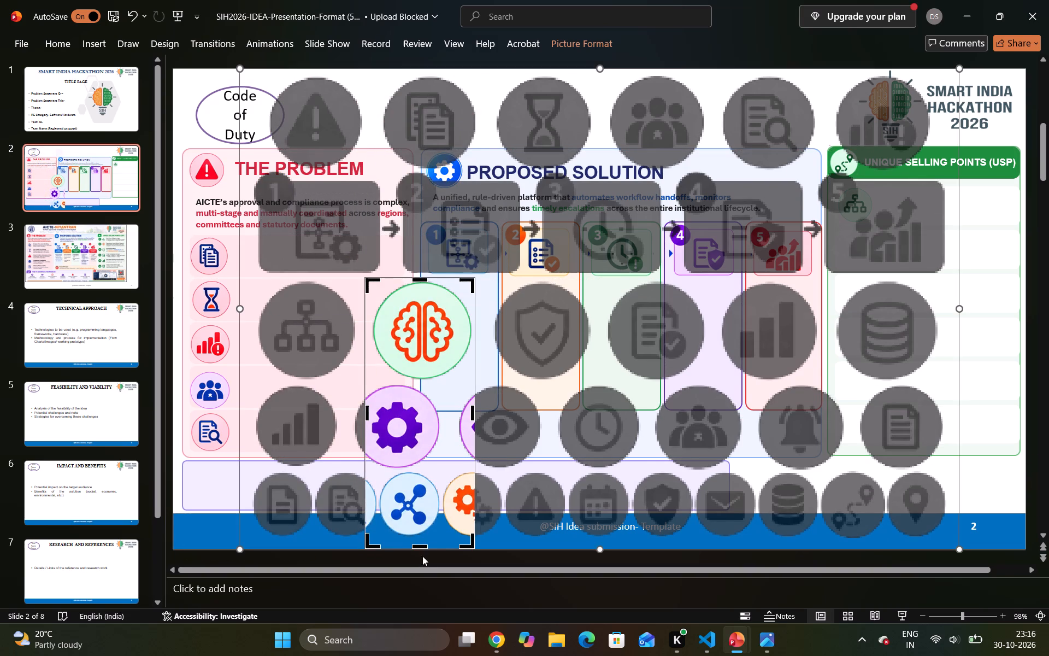
drag(422, 546, 432, 385)
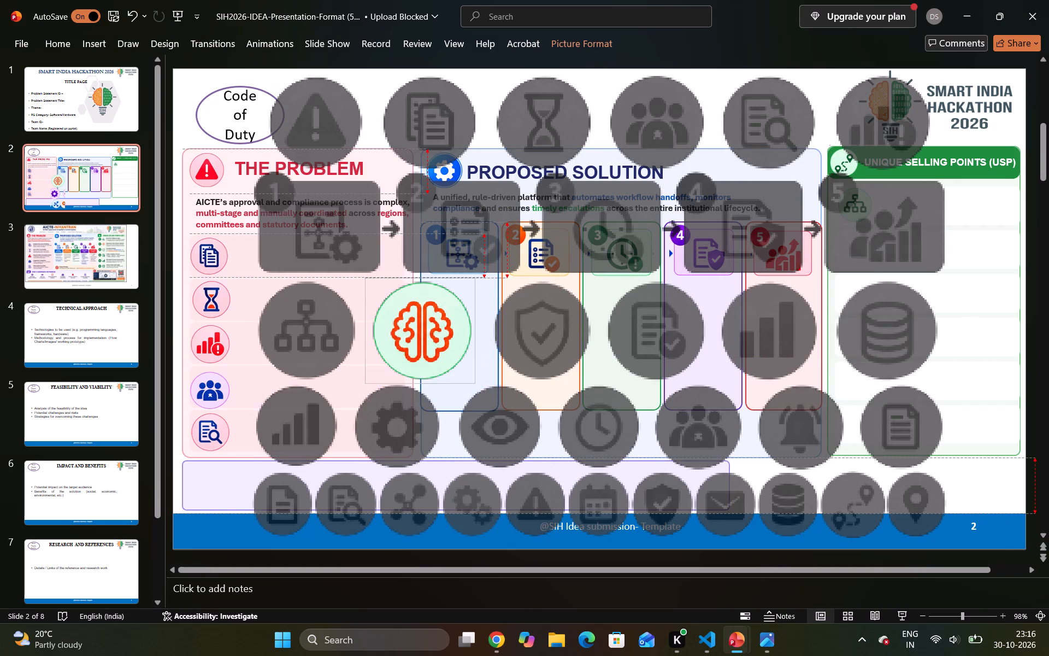
drag(432, 385, 435, 382)
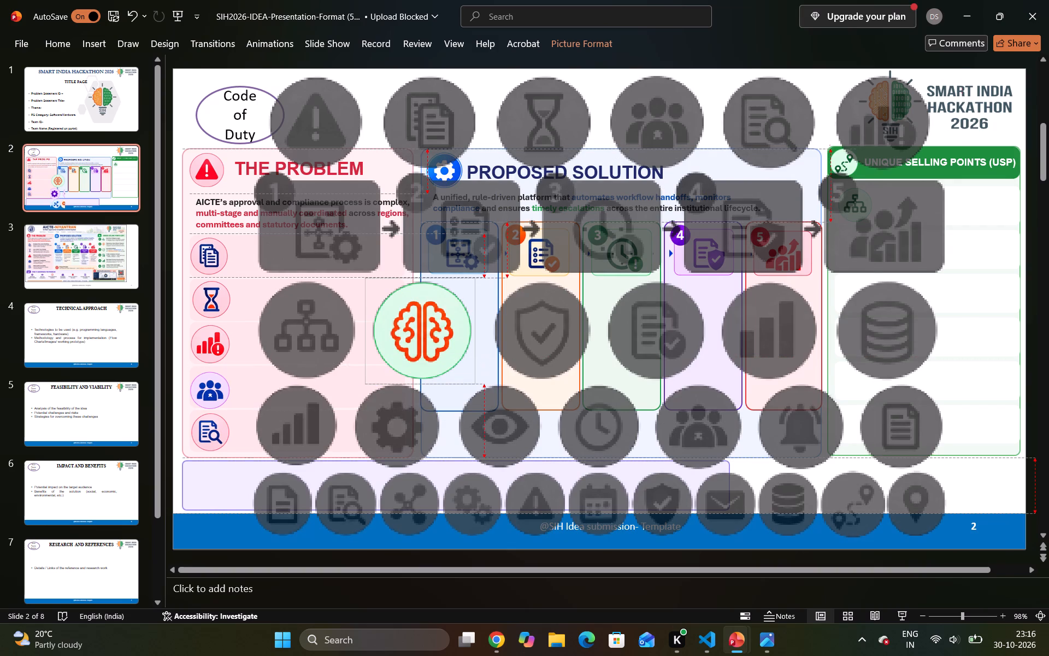
drag(435, 382, 435, 382)
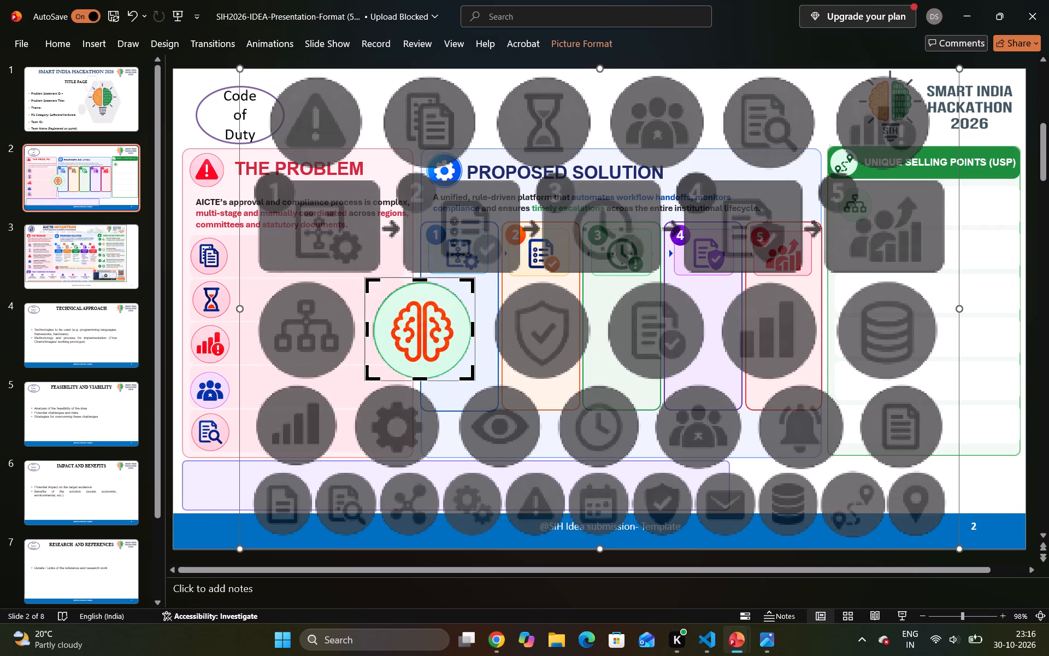
click(968, 232)
Shrink the cropped orange brain icon to fit and place it at the start of the second white USP card, beneath the hierarchy icon.
click(400, 348)
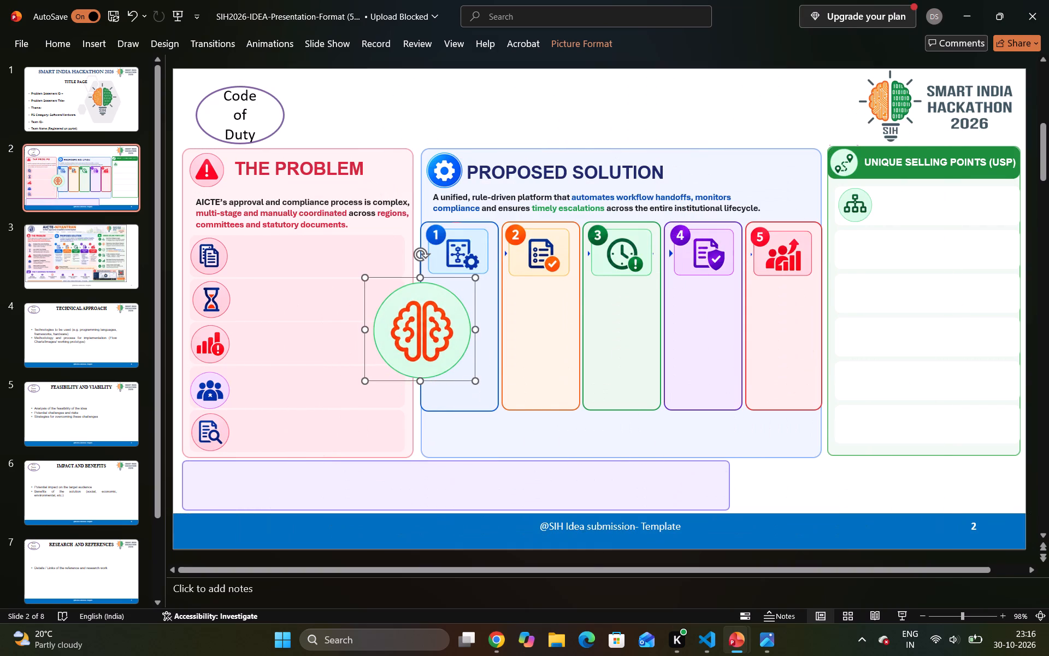
drag(475, 381, 423, 319)
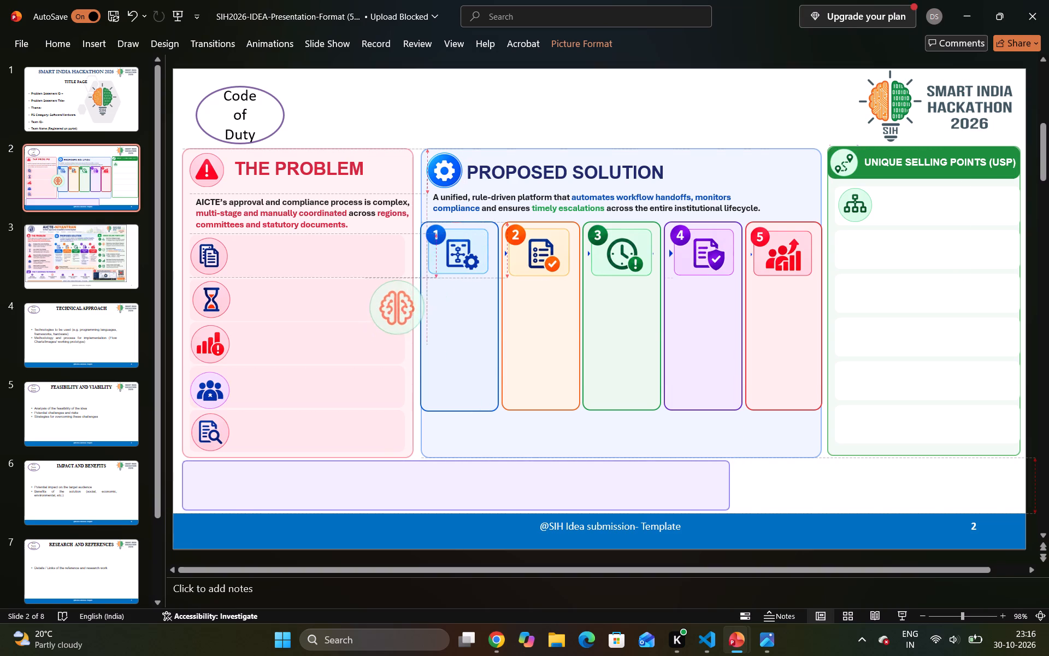
drag(423, 319, 411, 311)
drag(386, 298, 642, 254)
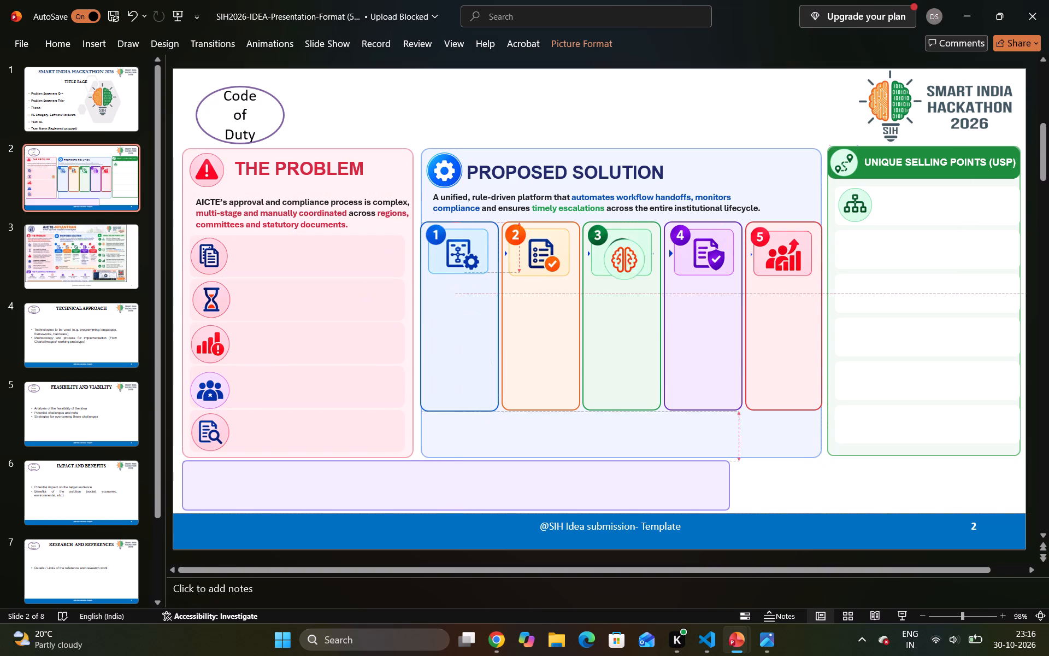
drag(642, 254, 881, 240)
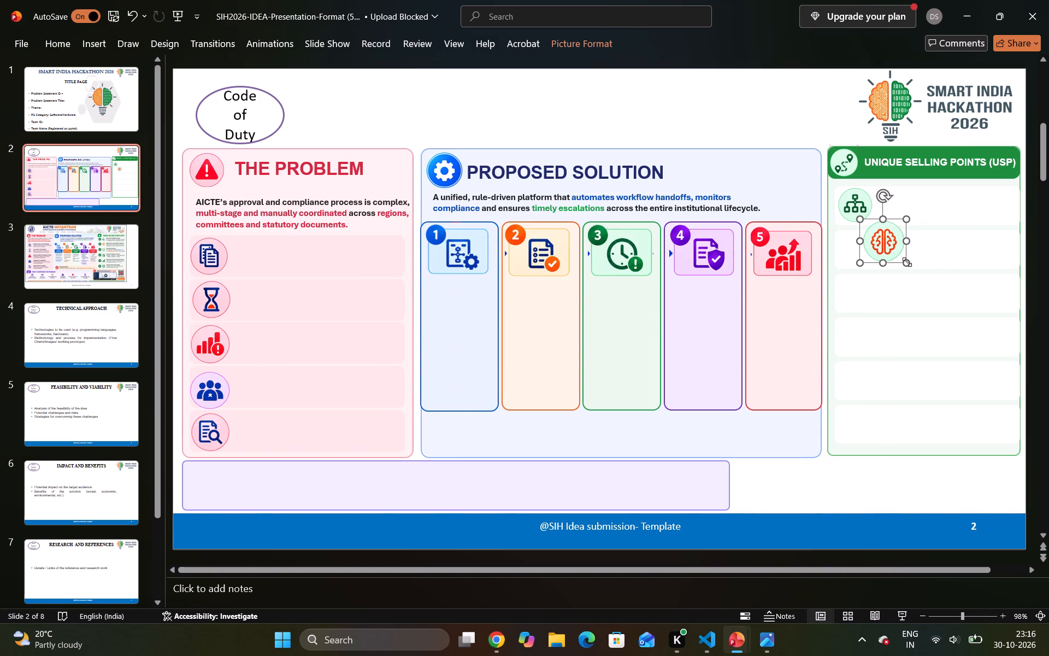
drag(907, 262, 897, 253)
drag(886, 238, 869, 250)
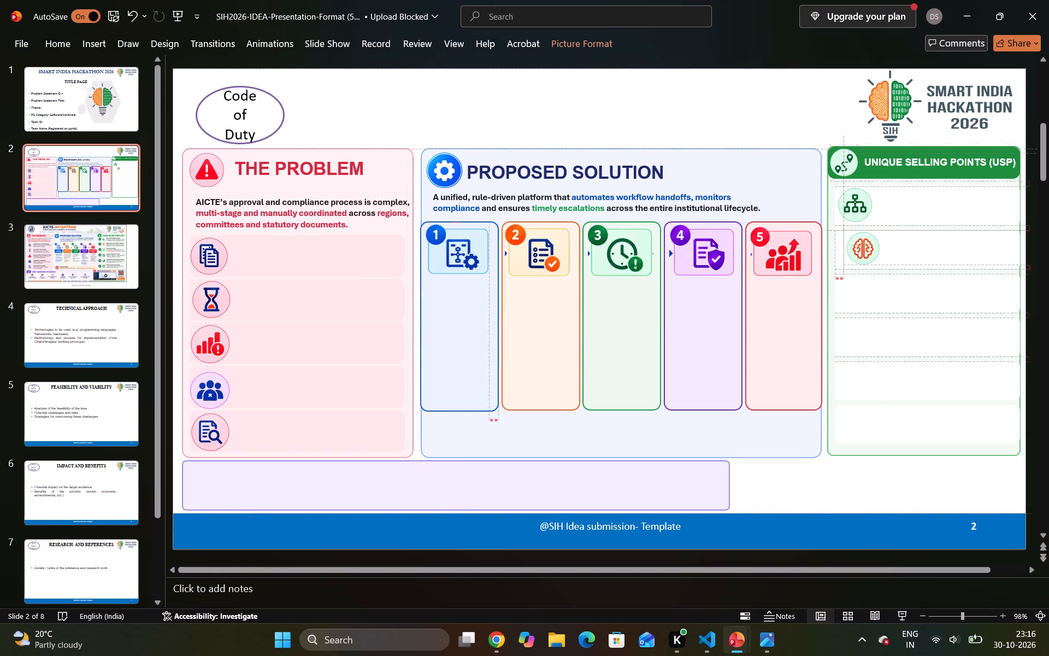
drag(869, 250, 864, 250)
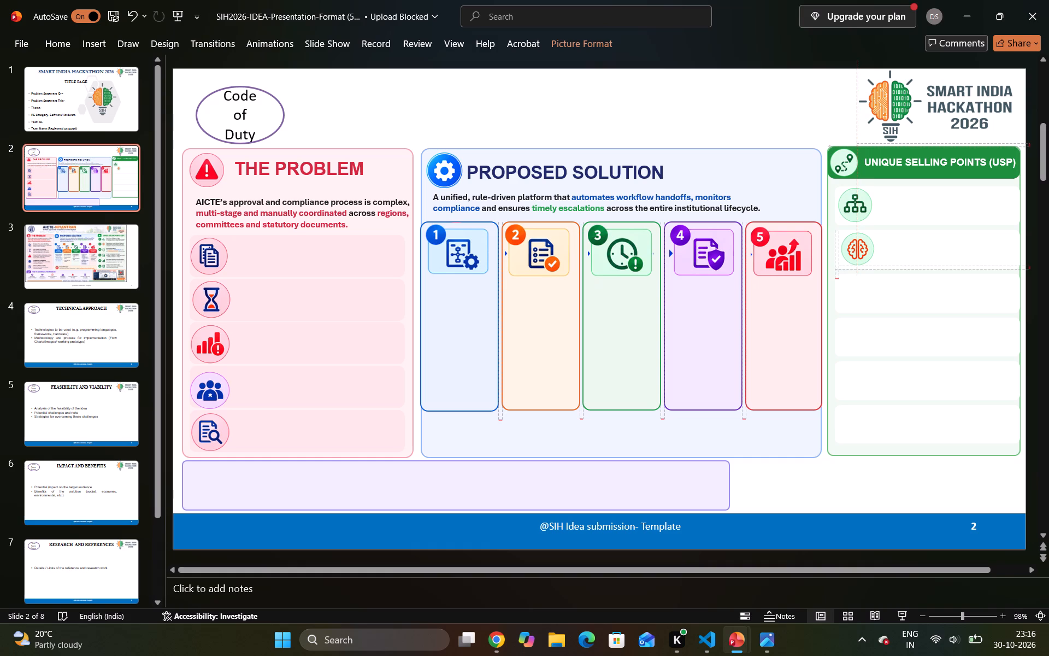
drag(864, 250, 862, 250)
click(679, 75)
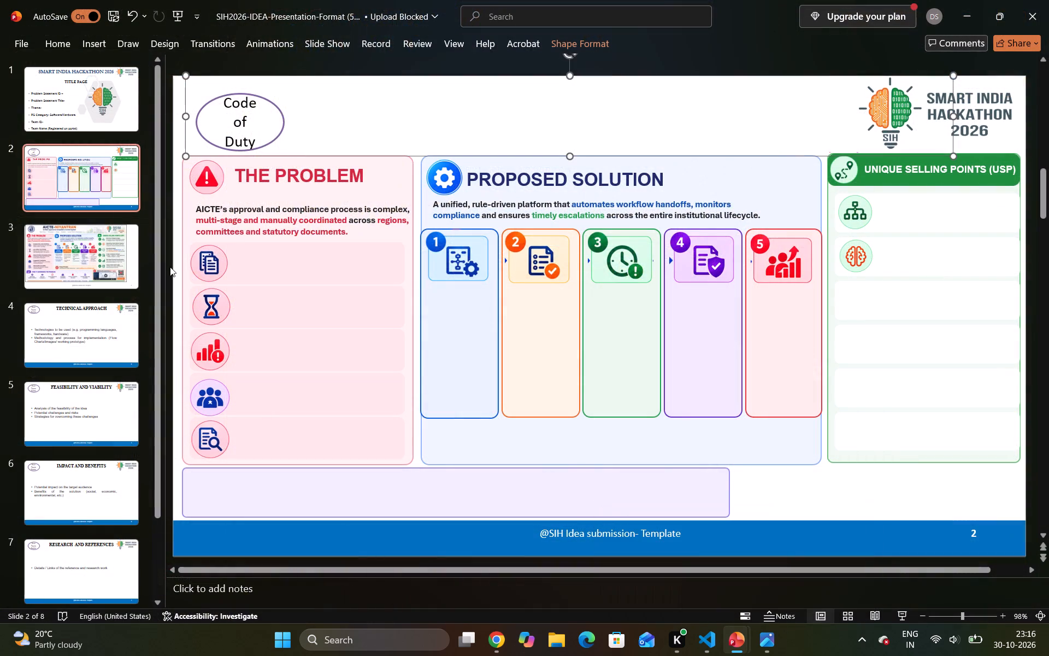
Insert the Modern Infographic Icon Sheet picture from Downloads on slide 2 again.
click(94, 43)
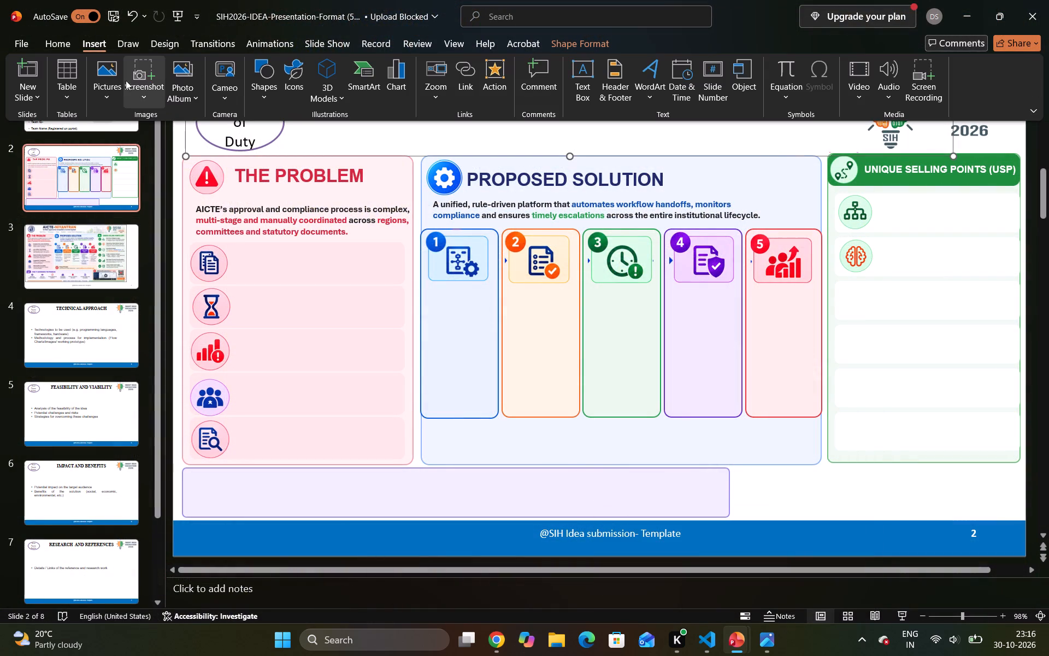
click(121, 82)
click(145, 142)
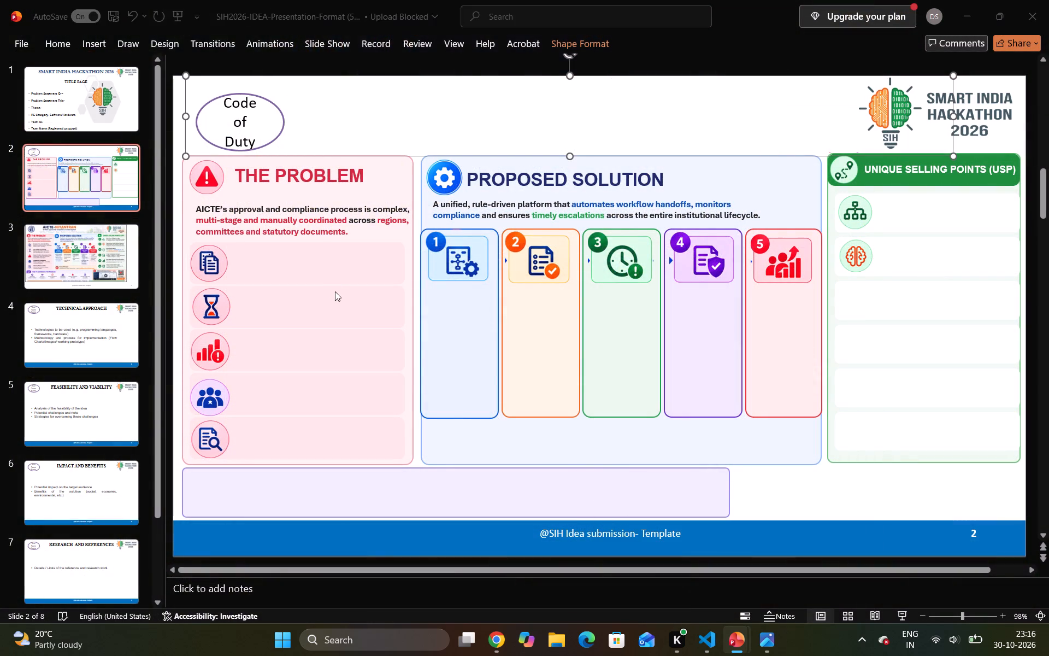
click(380, 149)
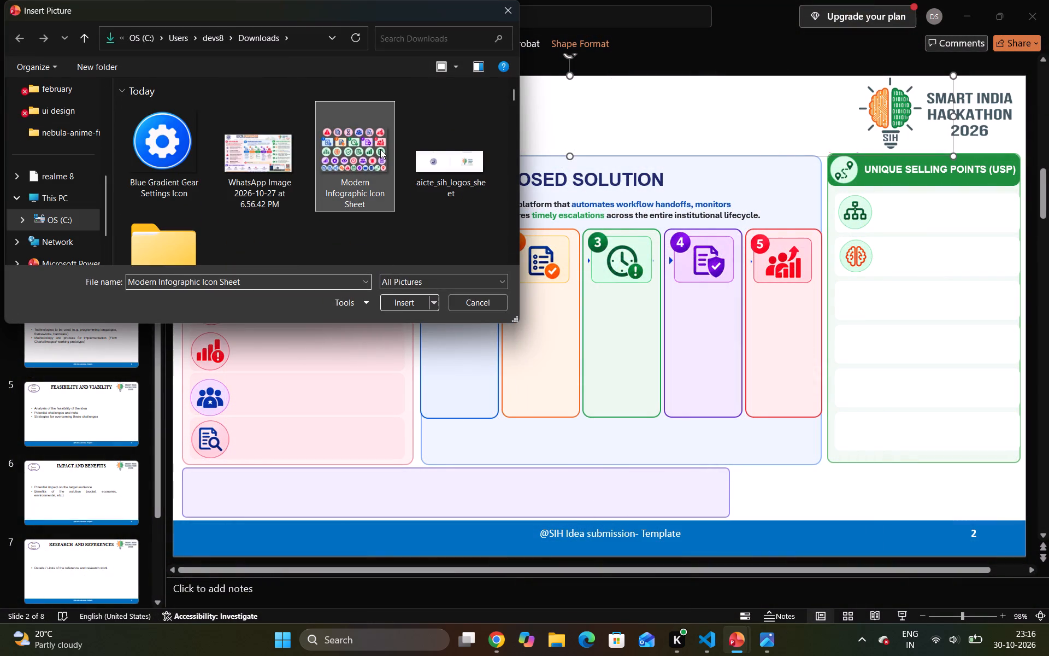
click(401, 300)
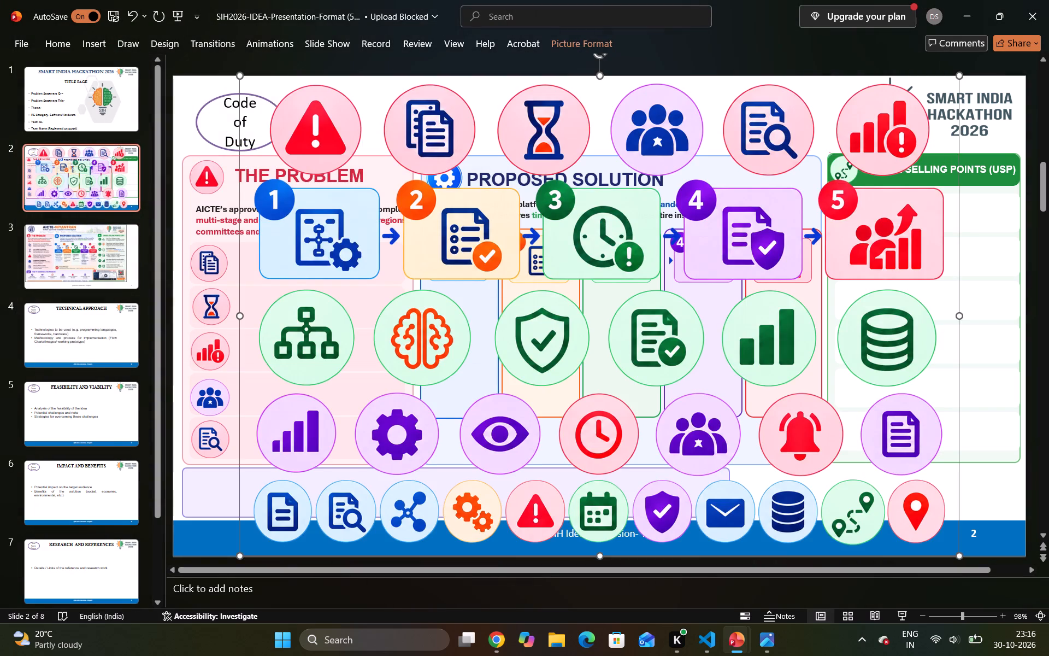
Crop the inserted icon sheet on all four sides to only the green shield icon with the check mark in its third row.
click(573, 45)
click(886, 65)
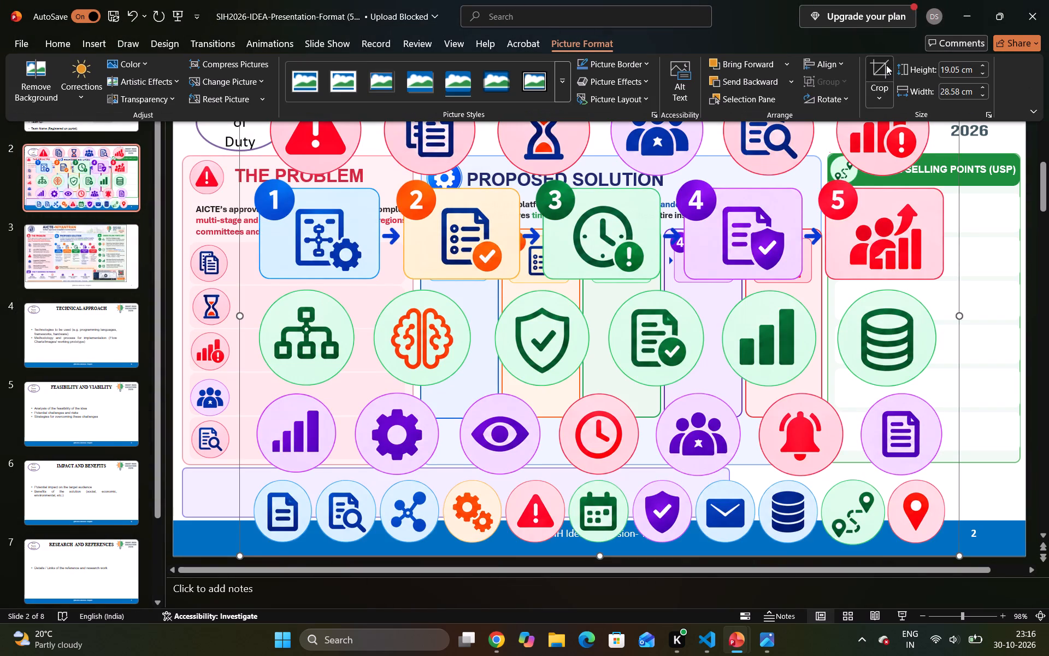
drag(958, 309, 935, 318)
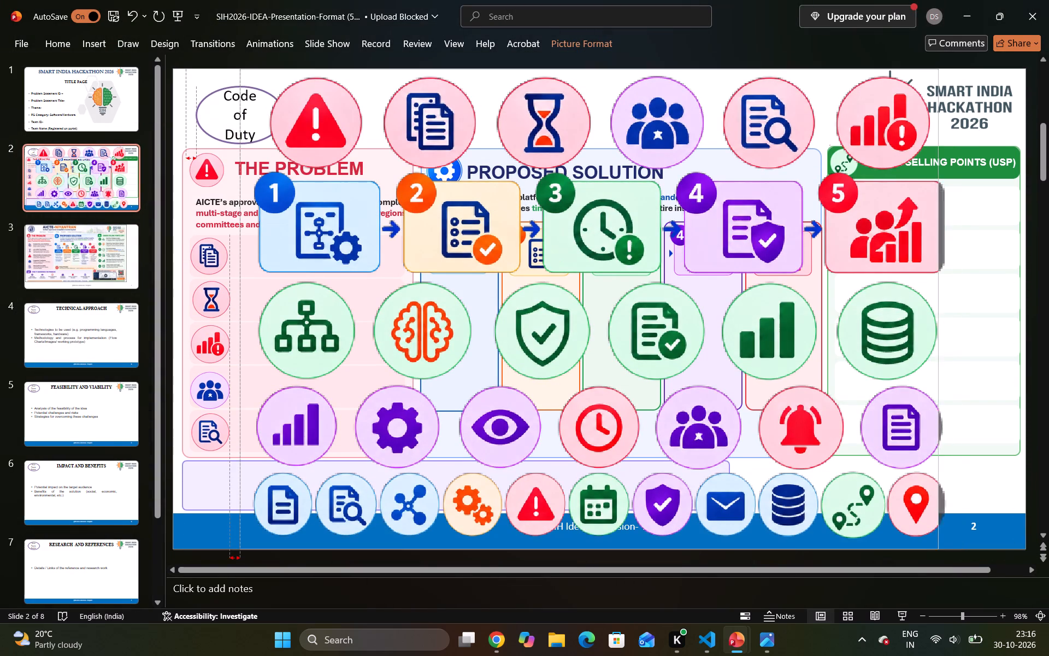
drag(935, 318, 593, 390)
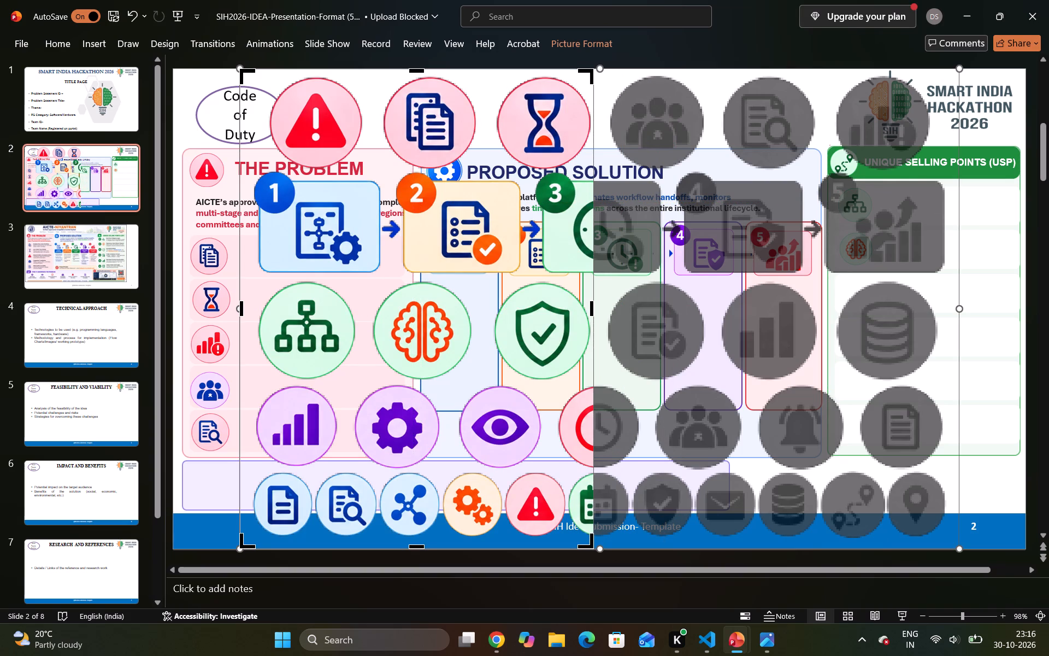
drag(242, 309, 482, 299)
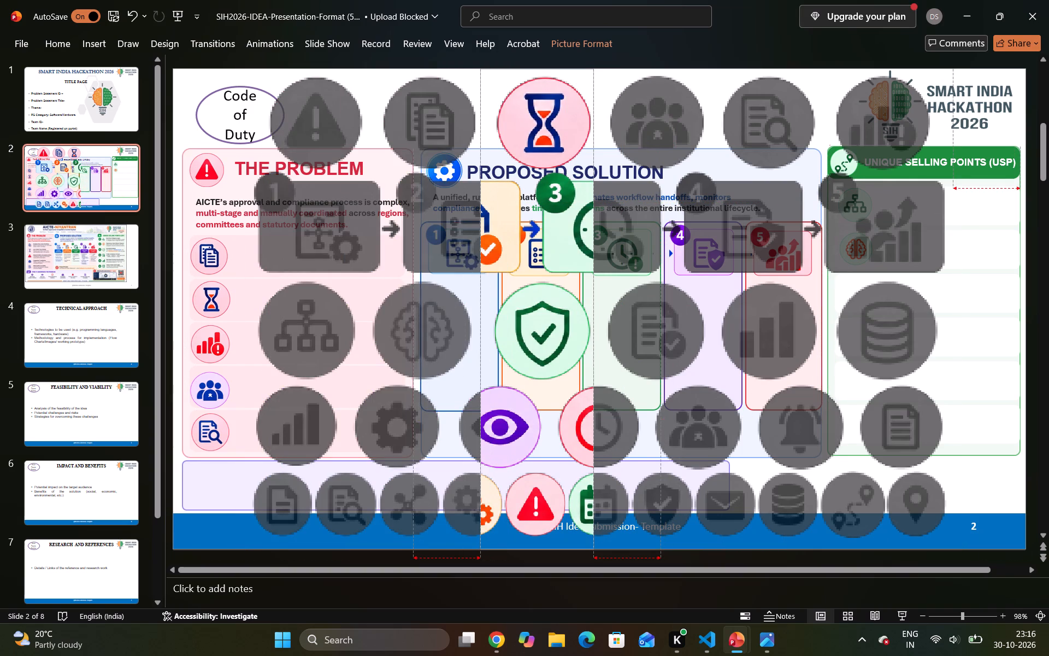
drag(482, 299, 488, 300)
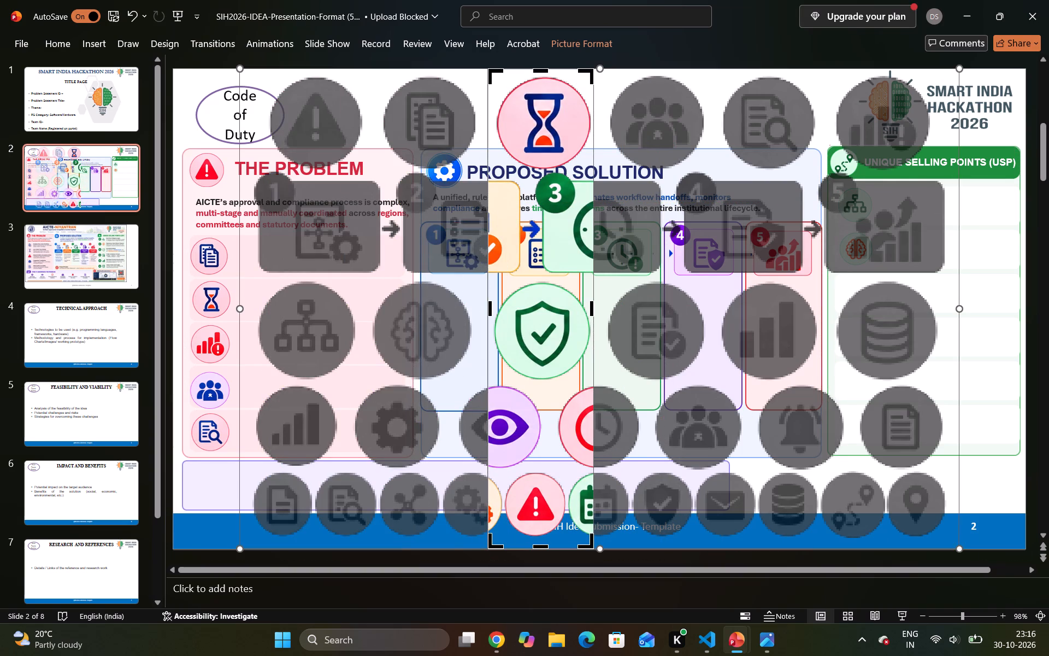
drag(541, 72, 550, 197)
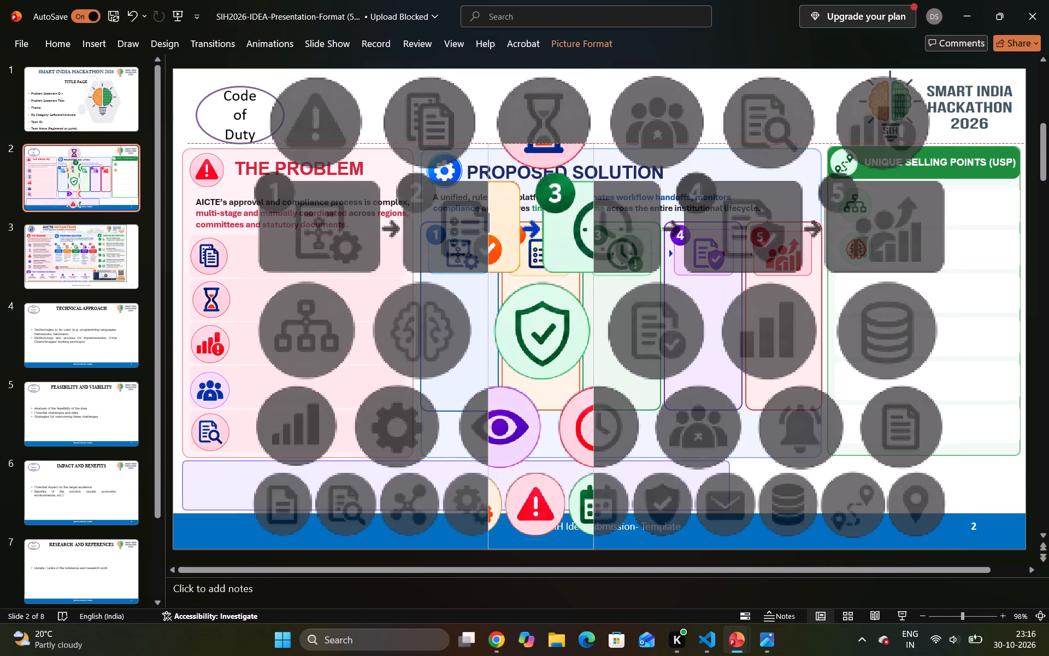
drag(550, 197, 551, 275)
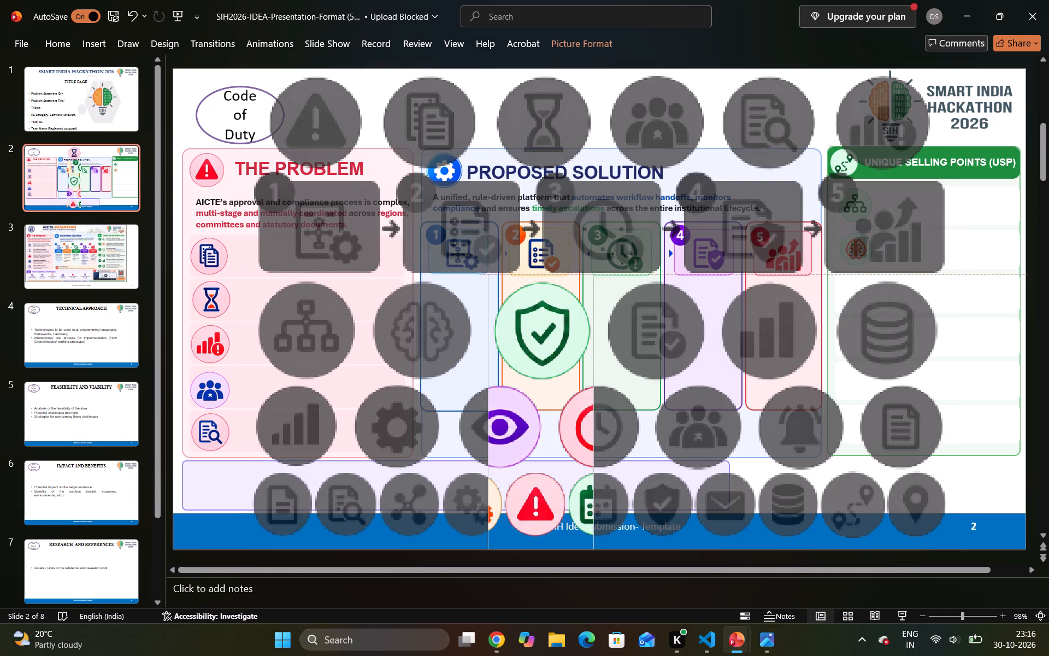
drag(551, 275, 552, 278)
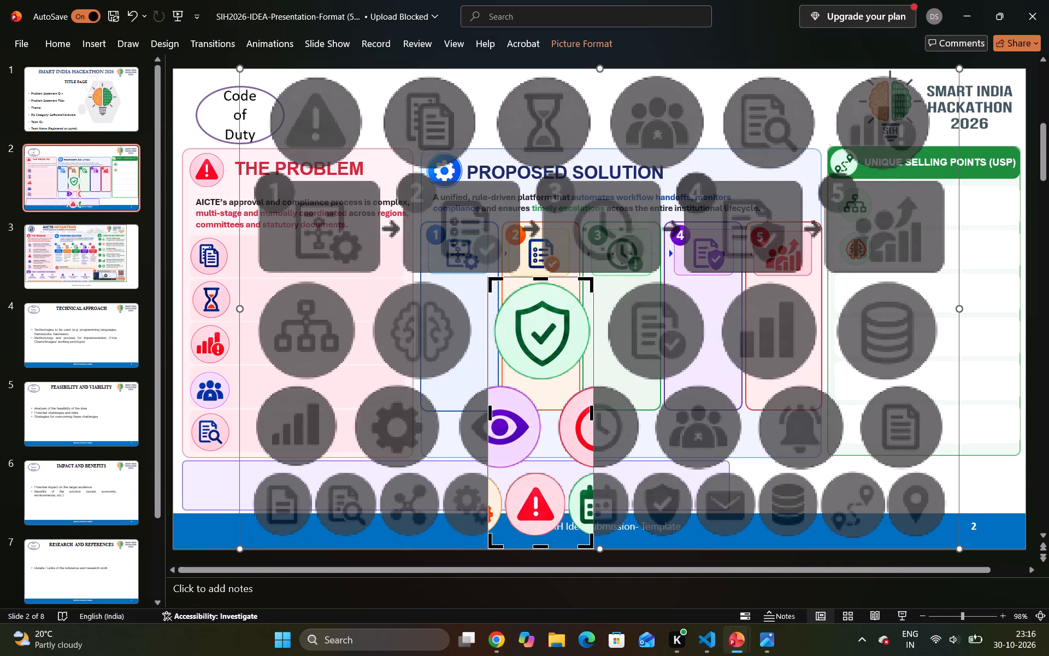
drag(541, 549, 544, 467)
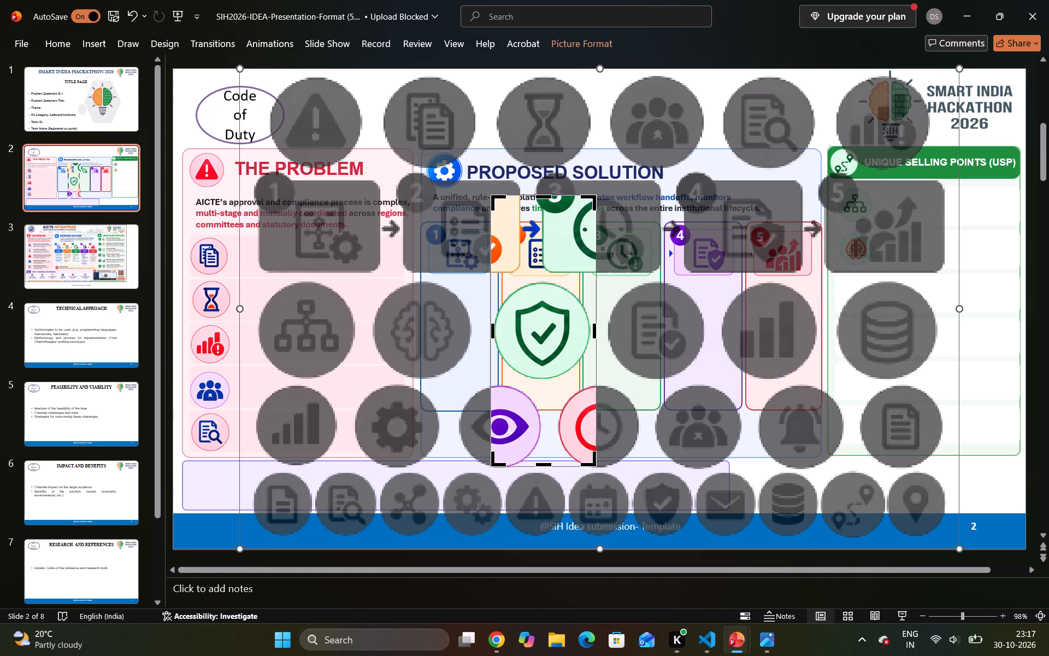
drag(543, 197, 543, 278)
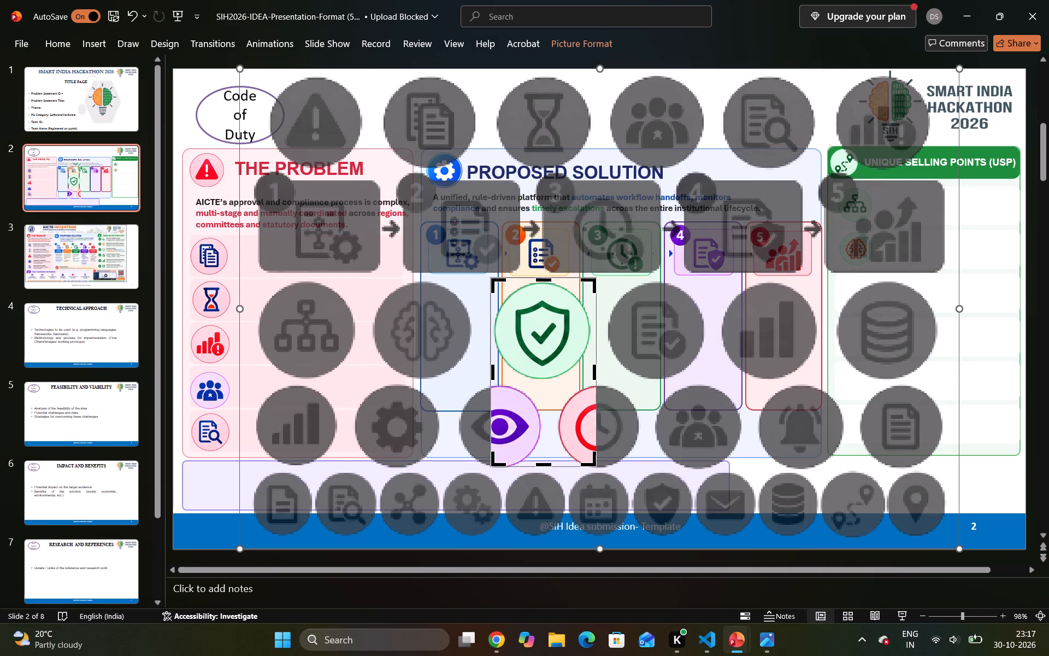
drag(544, 465, 545, 403)
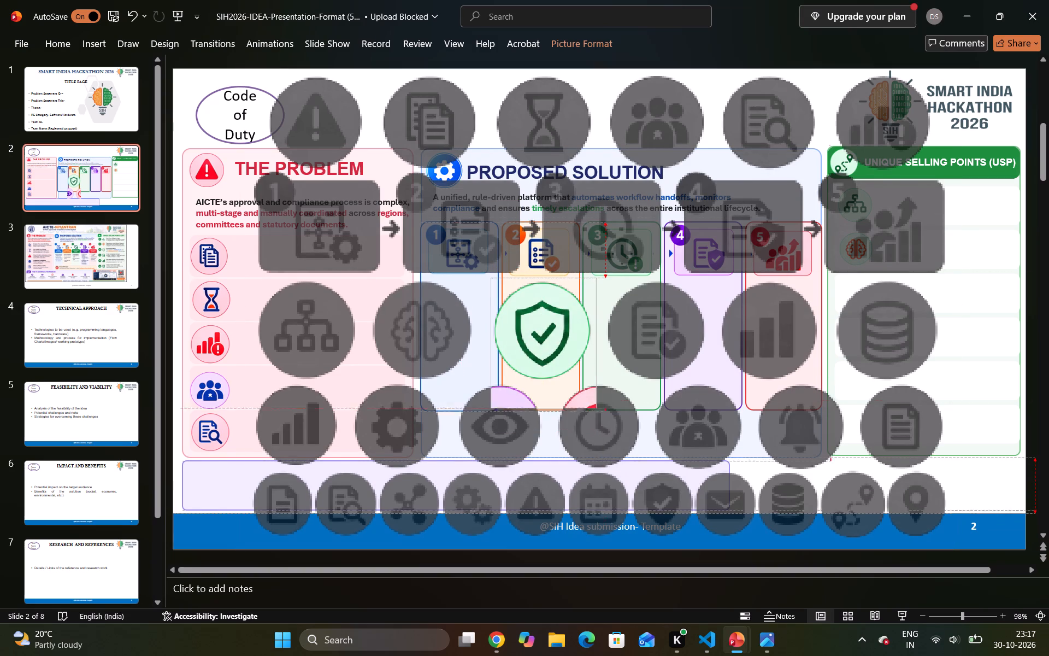
drag(545, 403, 546, 384)
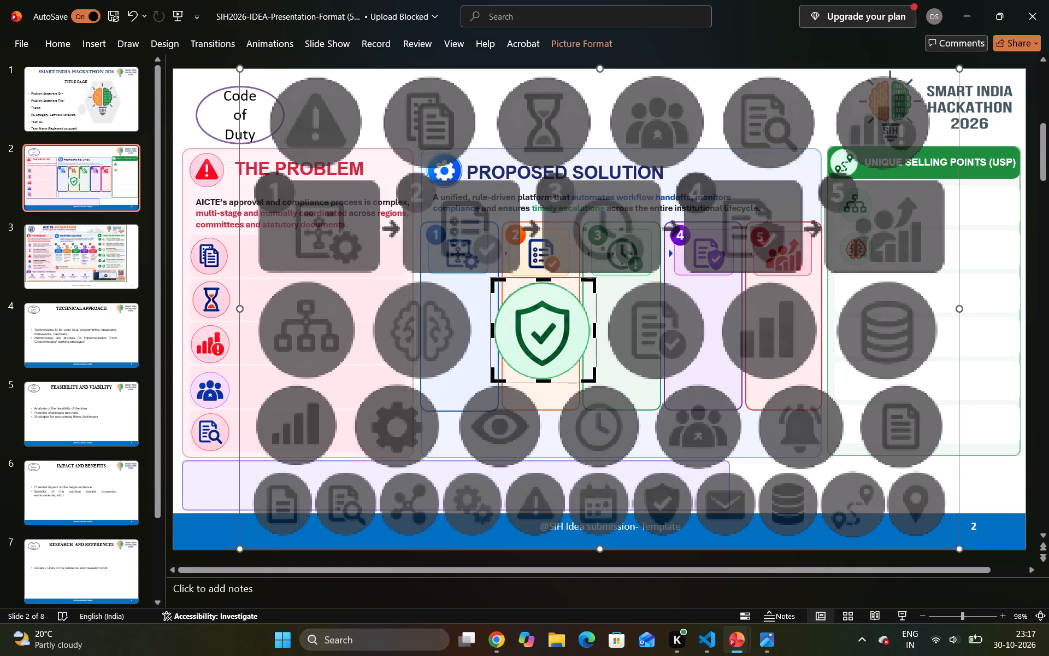
click(987, 288)
Shrink the green shield icon to roughly card height and move it onto the third white USP card.
click(541, 352)
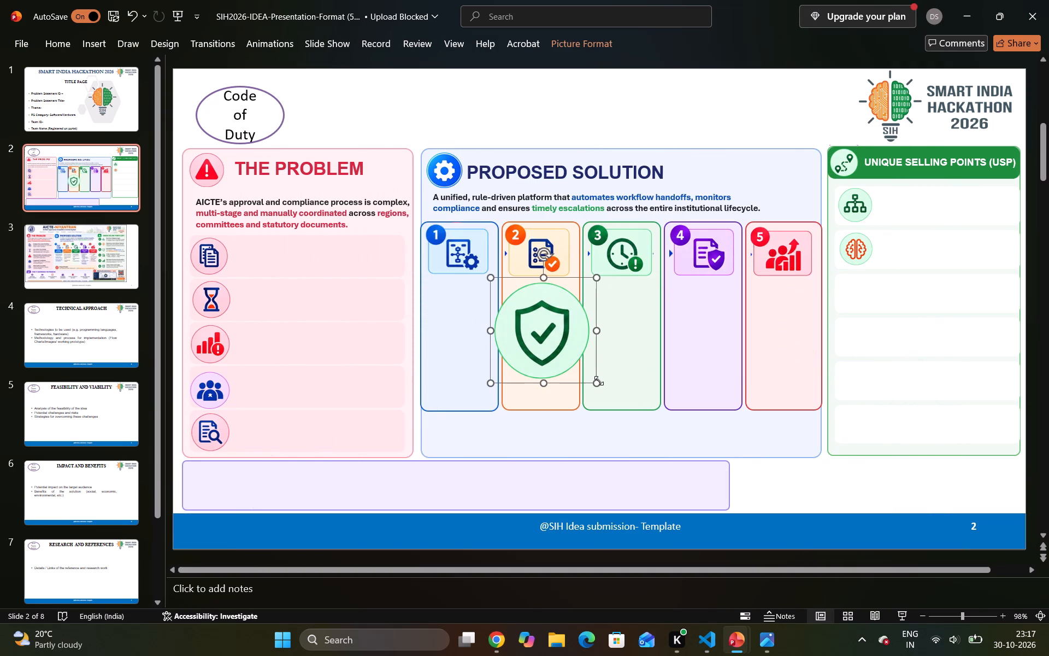
drag(599, 382, 552, 326)
drag(508, 300, 842, 288)
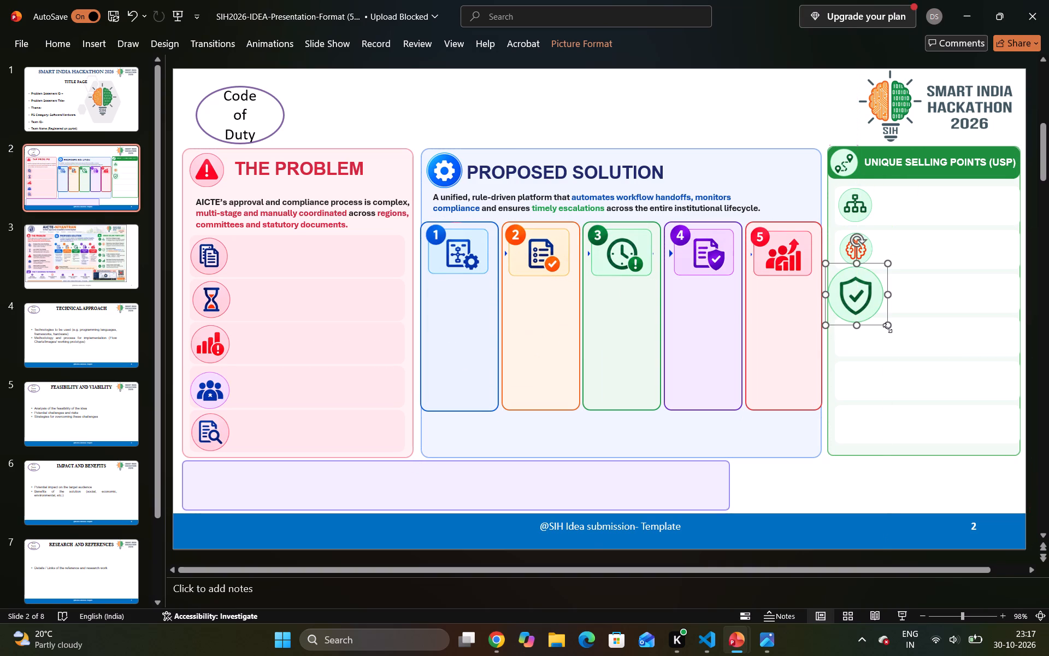
drag(887, 328, 850, 306)
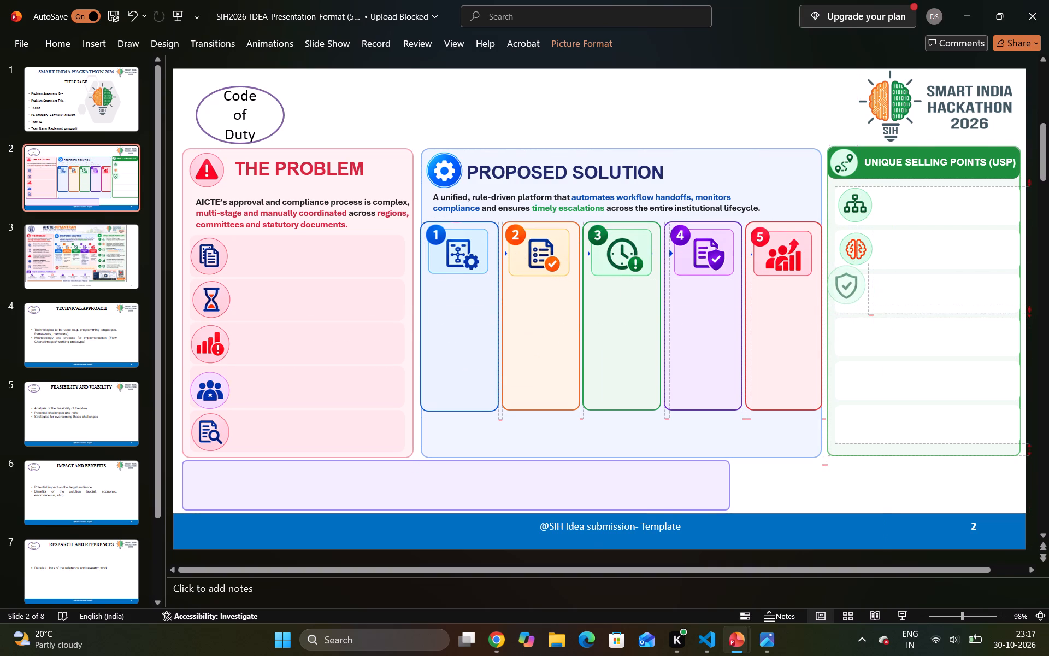
drag(850, 306, 847, 303)
drag(846, 289, 867, 298)
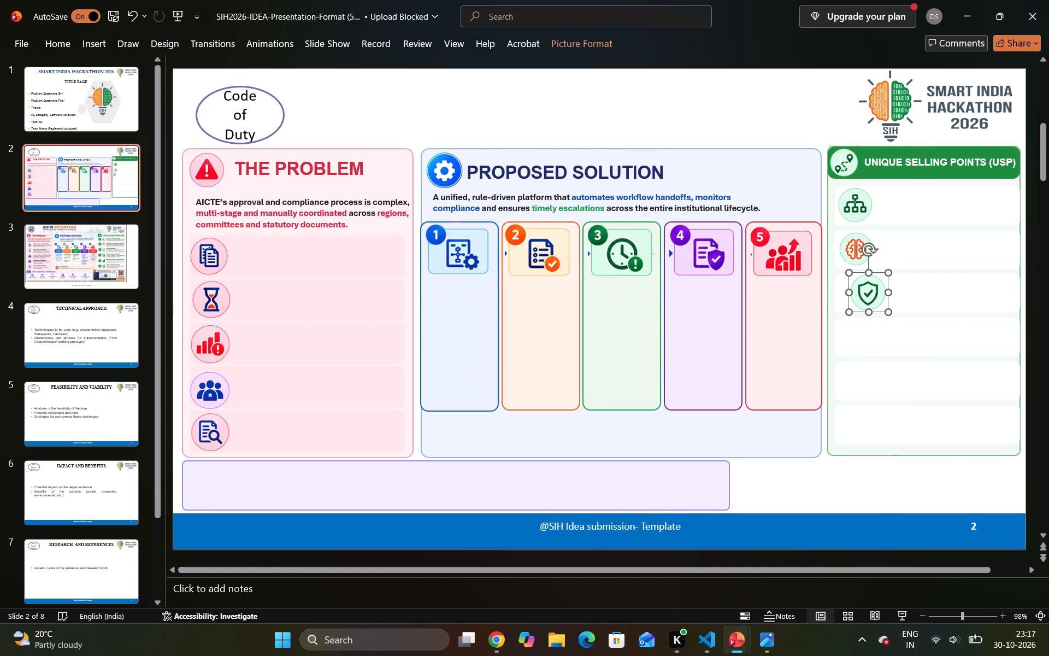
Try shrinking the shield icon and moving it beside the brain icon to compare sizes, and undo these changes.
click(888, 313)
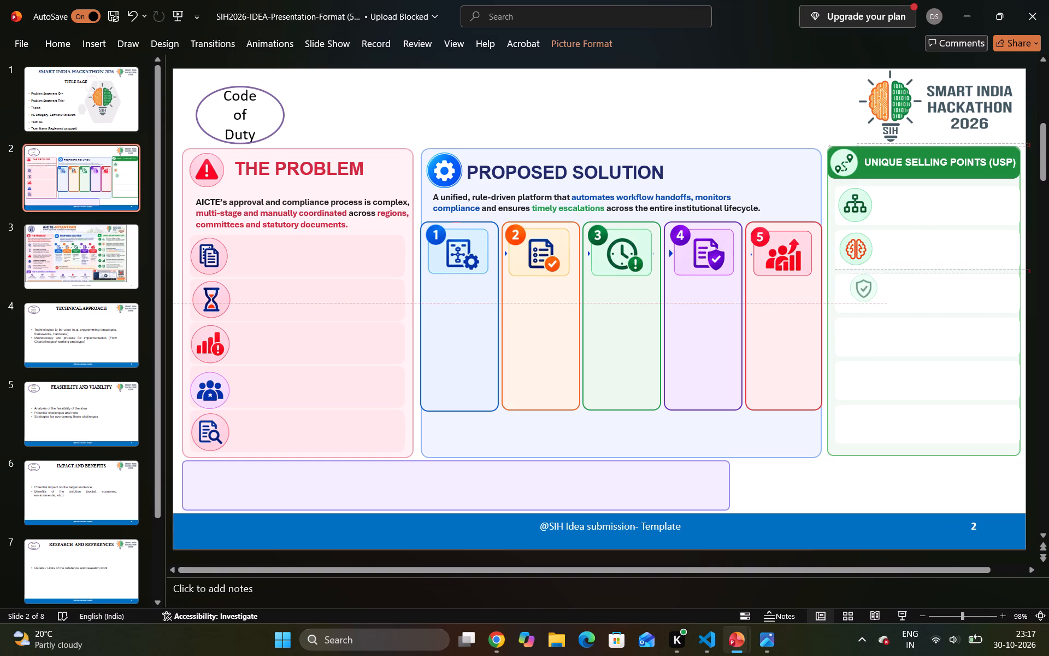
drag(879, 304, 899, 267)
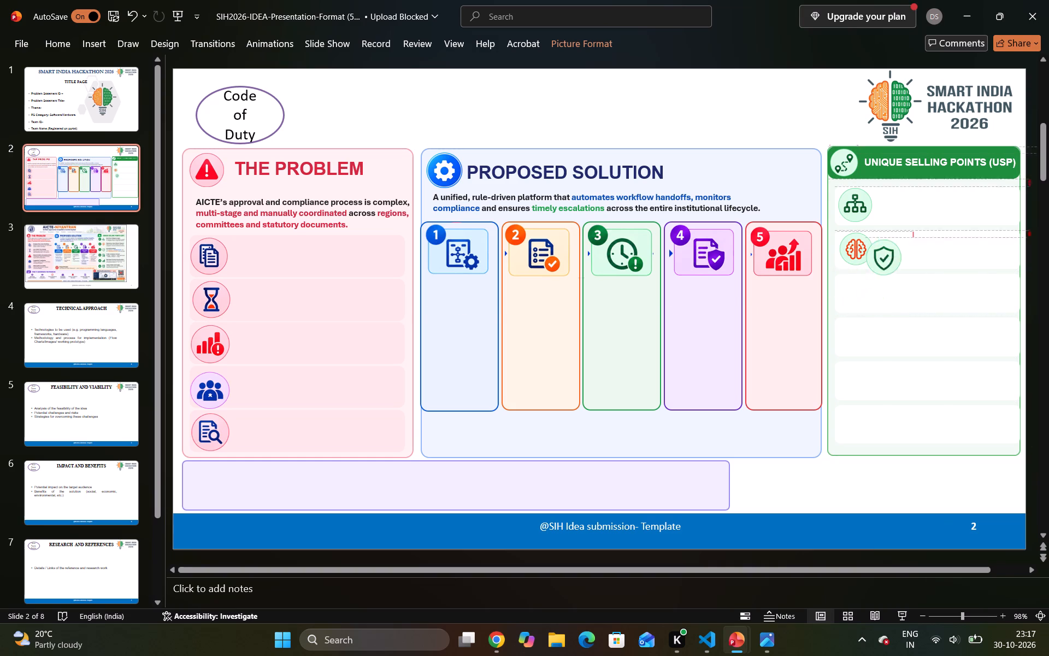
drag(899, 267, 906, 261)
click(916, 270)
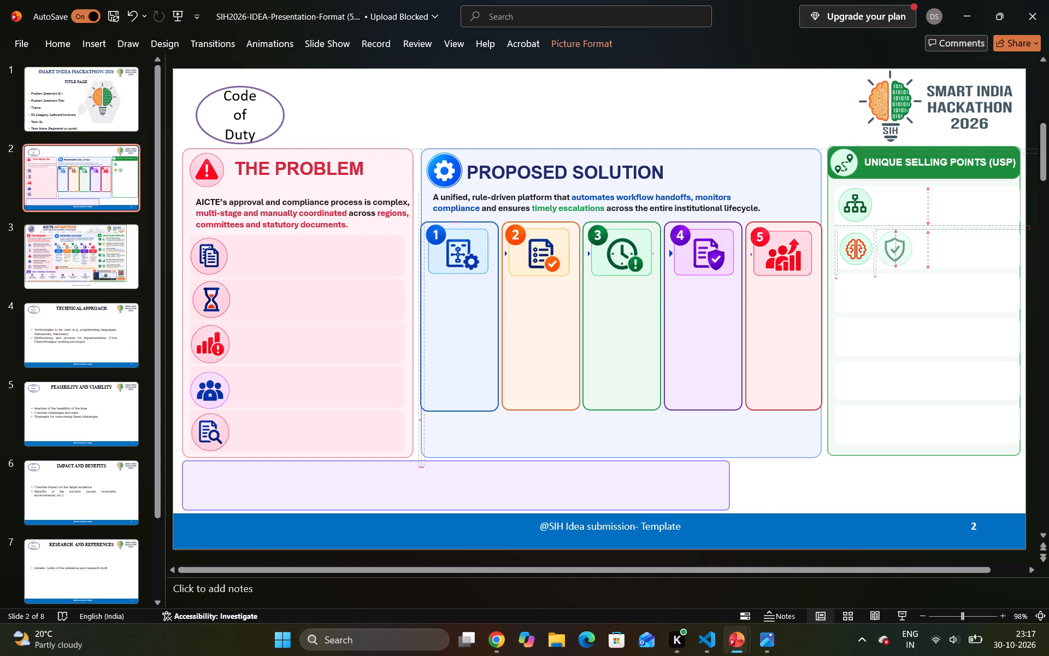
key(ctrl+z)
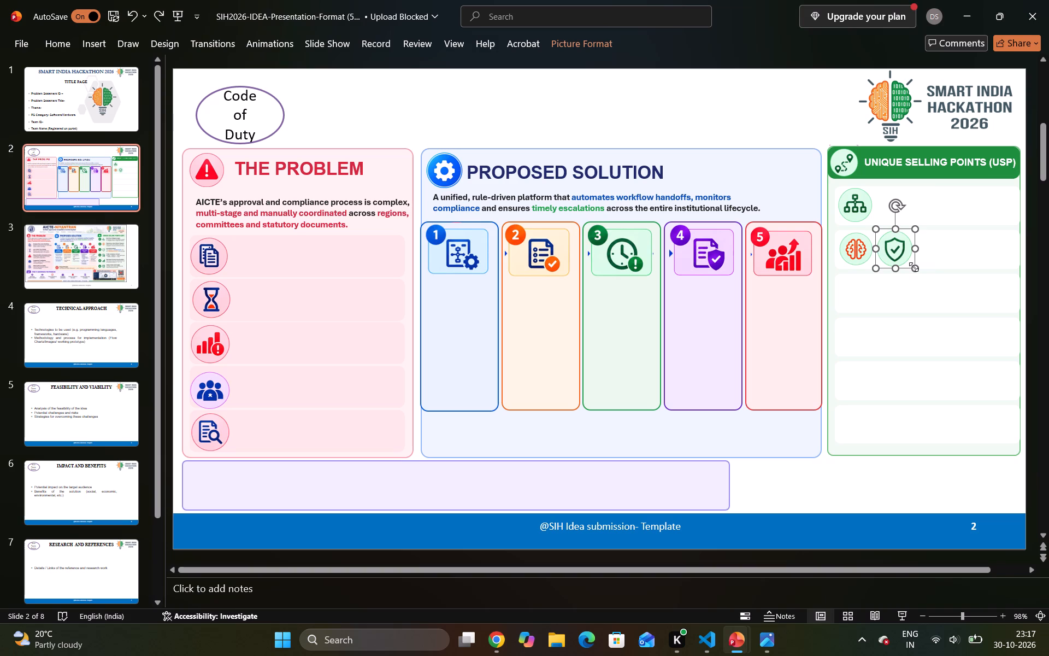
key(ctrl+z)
Shrink the shield icon to match the brain icon beside it and place it at the start of the third white USP card.
drag(888, 312, 882, 306)
drag(874, 300, 914, 257)
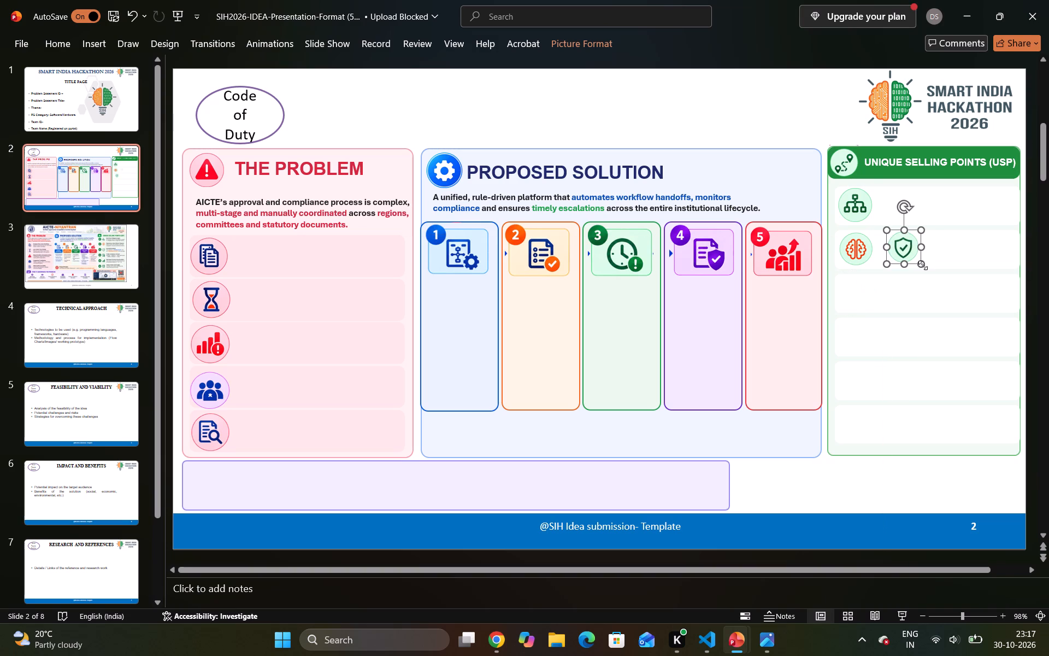
drag(923, 266, 926, 268)
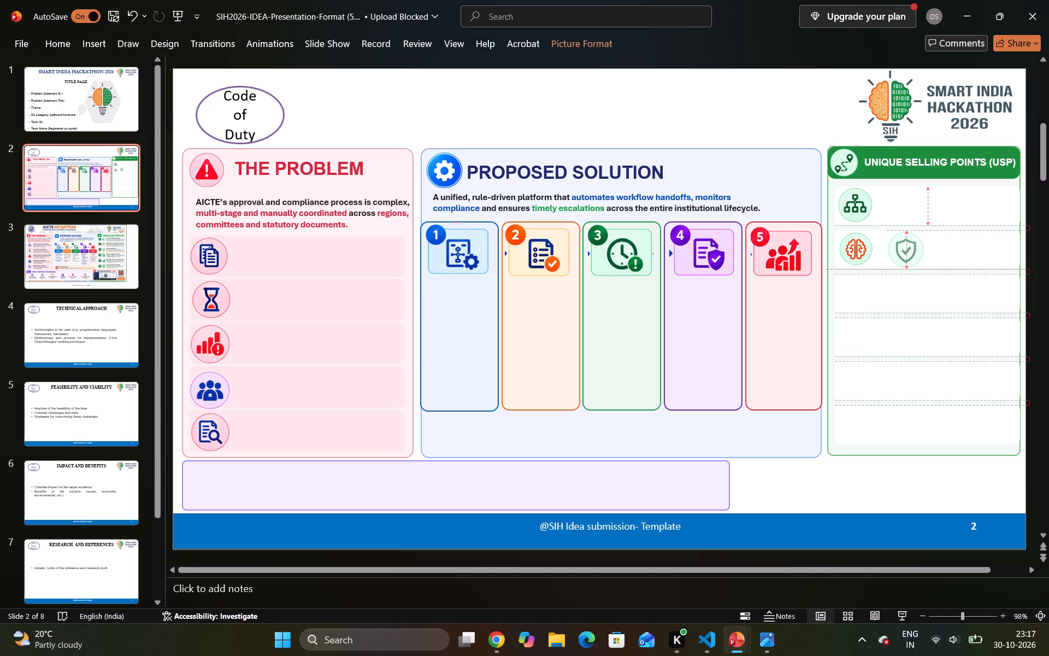
drag(926, 268, 916, 265)
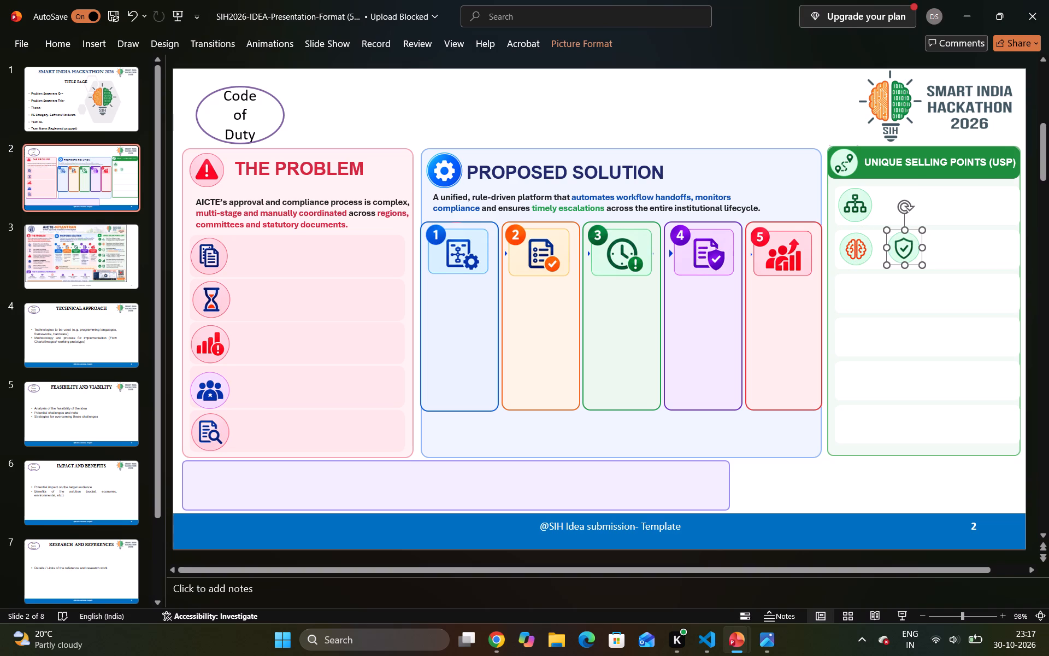
drag(906, 252, 859, 300)
click(769, 114)
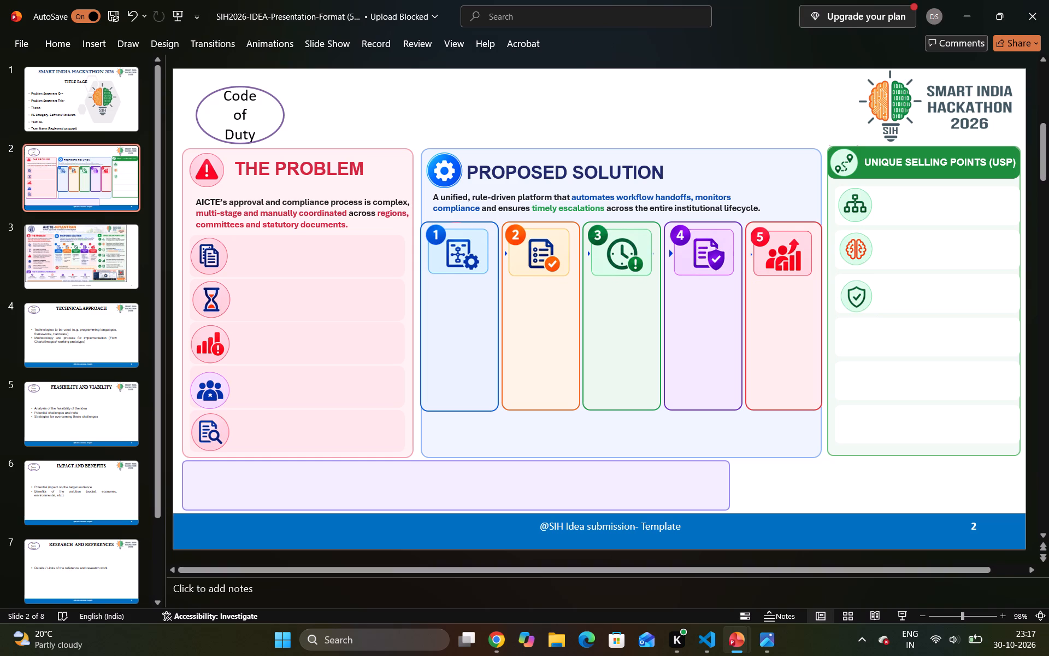
Insert the Modern Infographic Icon Sheet picture from the Downloads folder onto slide 2.
click(95, 43)
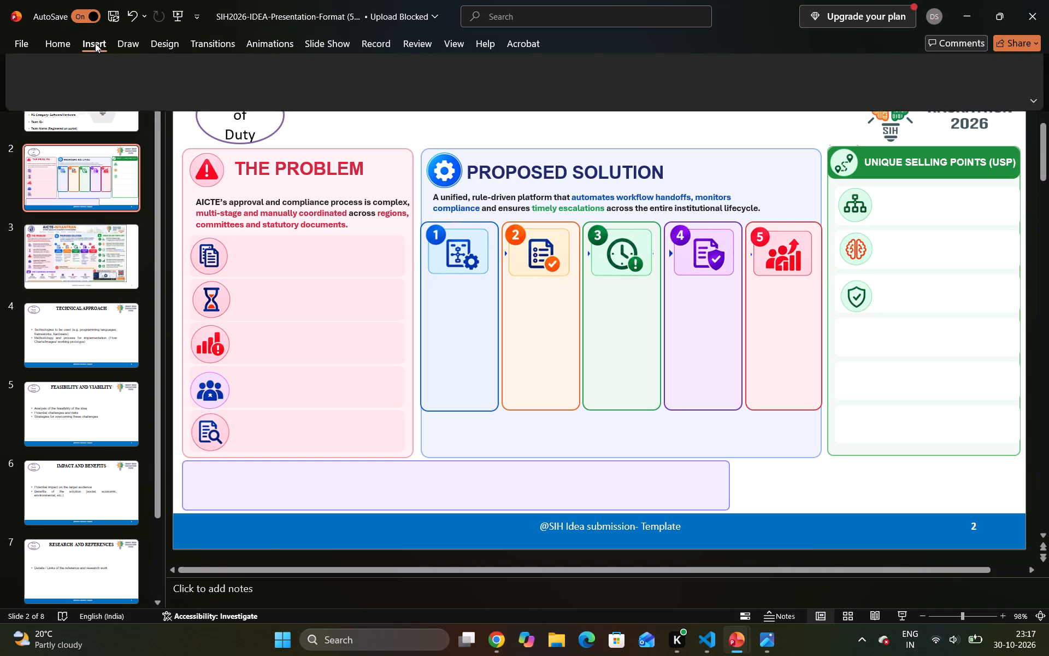
click(113, 99)
click(138, 147)
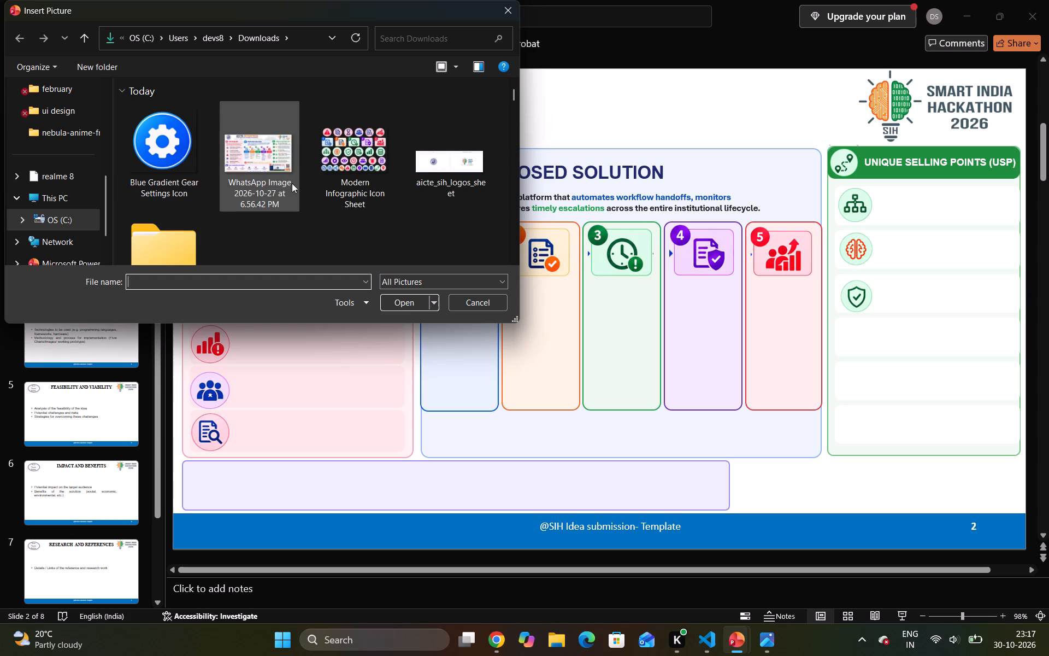
click(351, 165)
click(403, 295)
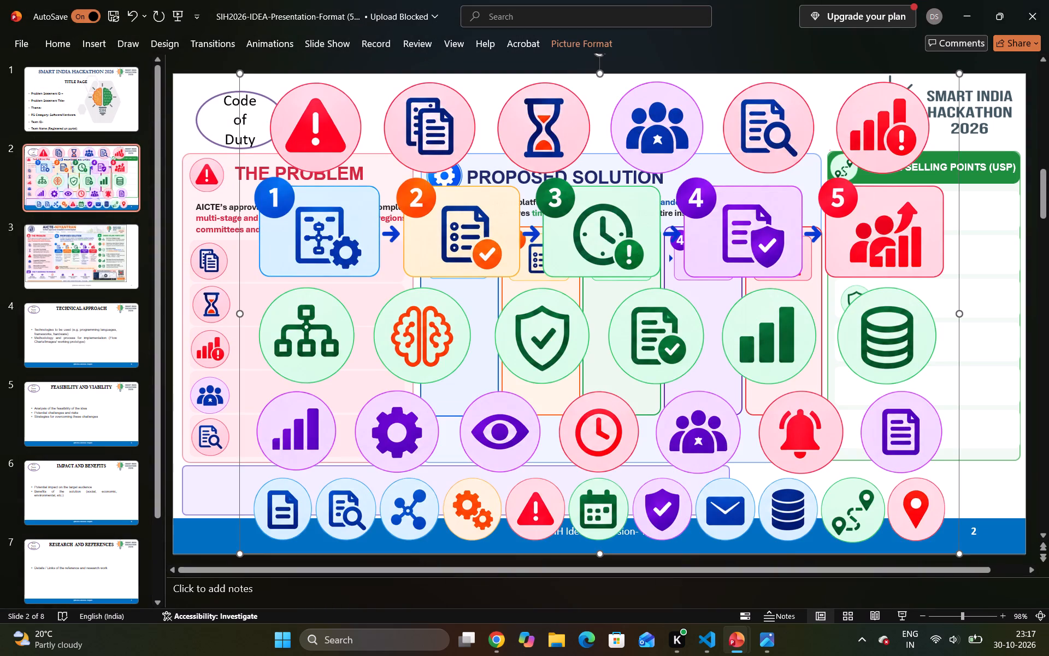
Crop the inserted icon sheet on all four sides to only the green document icon with the check mark in its third row.
click(584, 46)
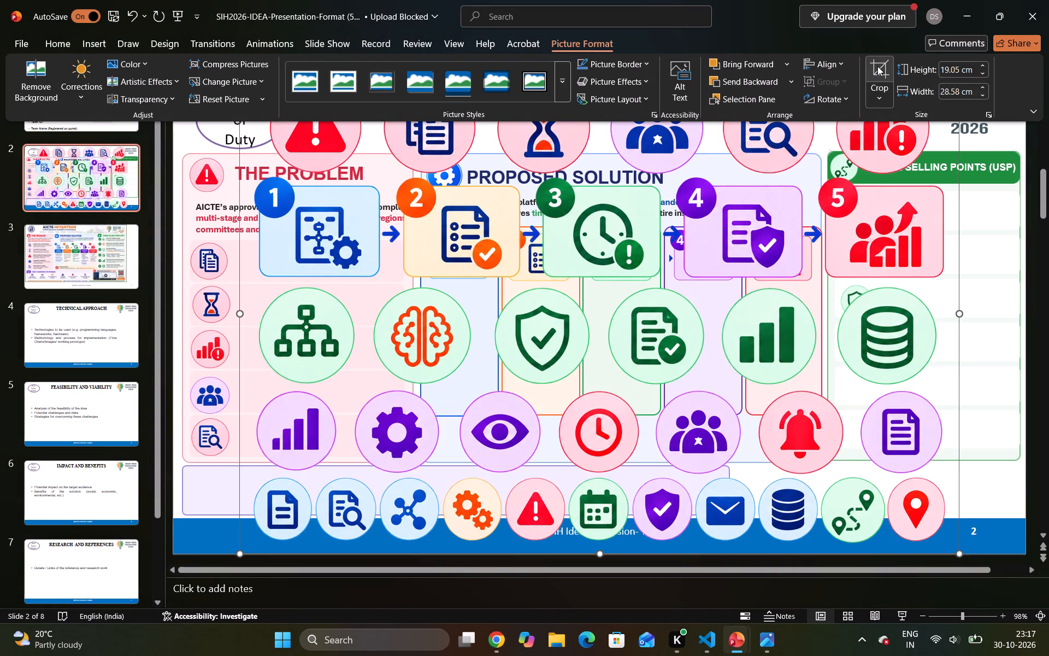
click(877, 66)
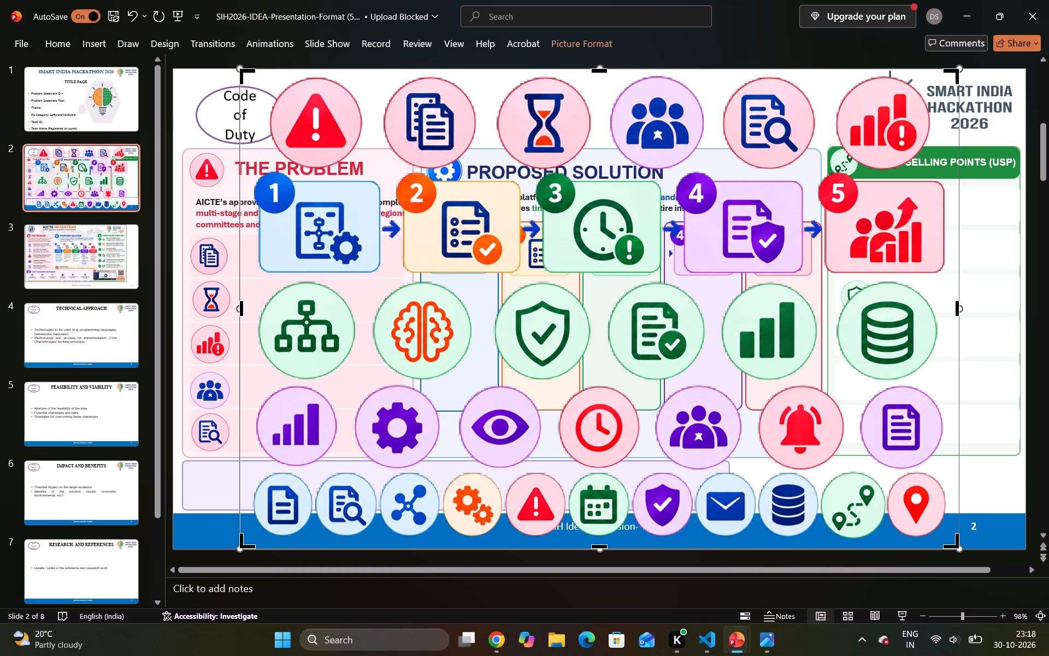
drag(955, 309, 711, 346)
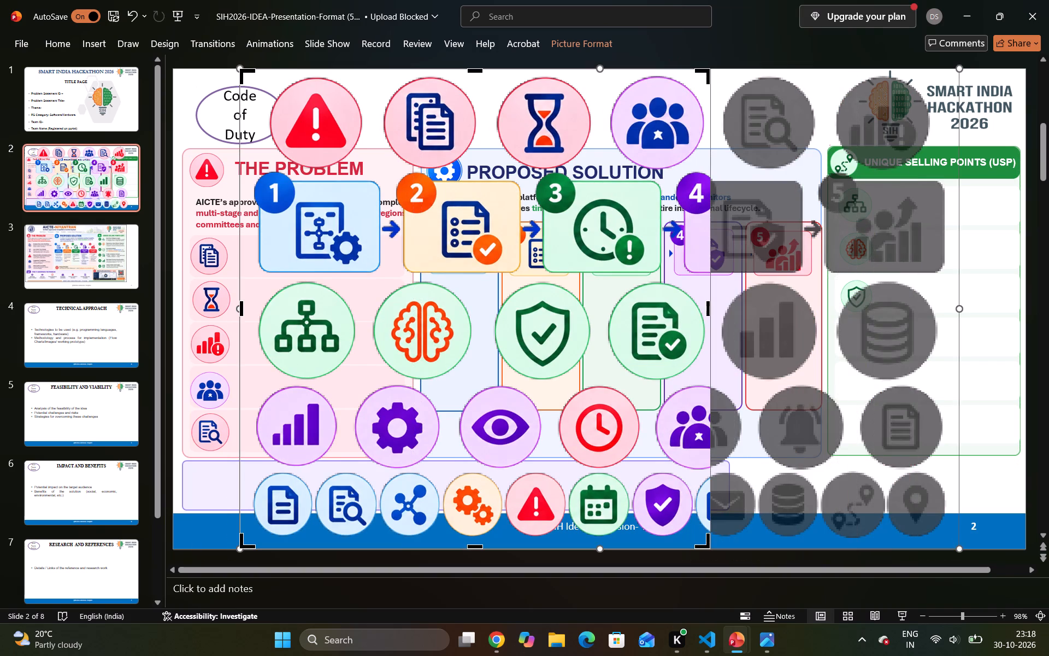
drag(241, 311, 514, 342)
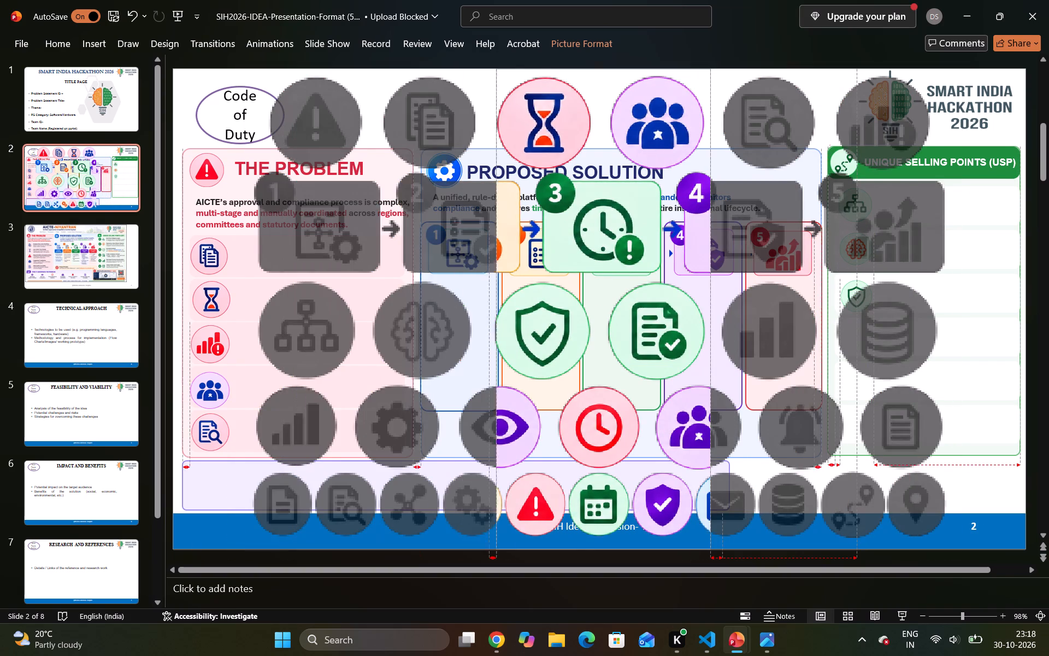
drag(514, 342, 623, 358)
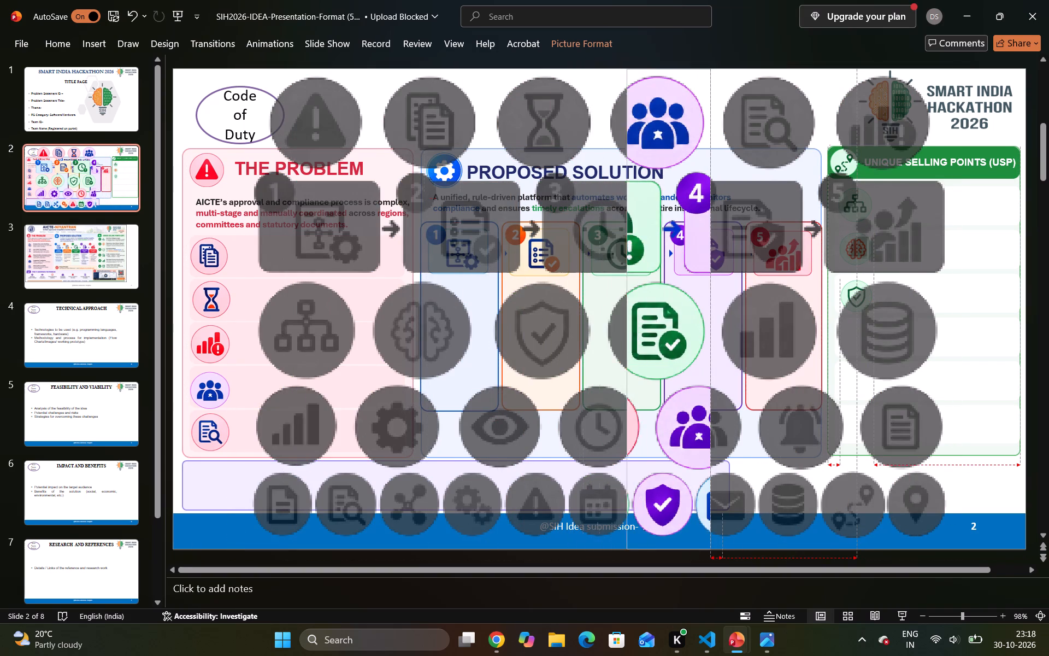
drag(623, 358, 605, 350)
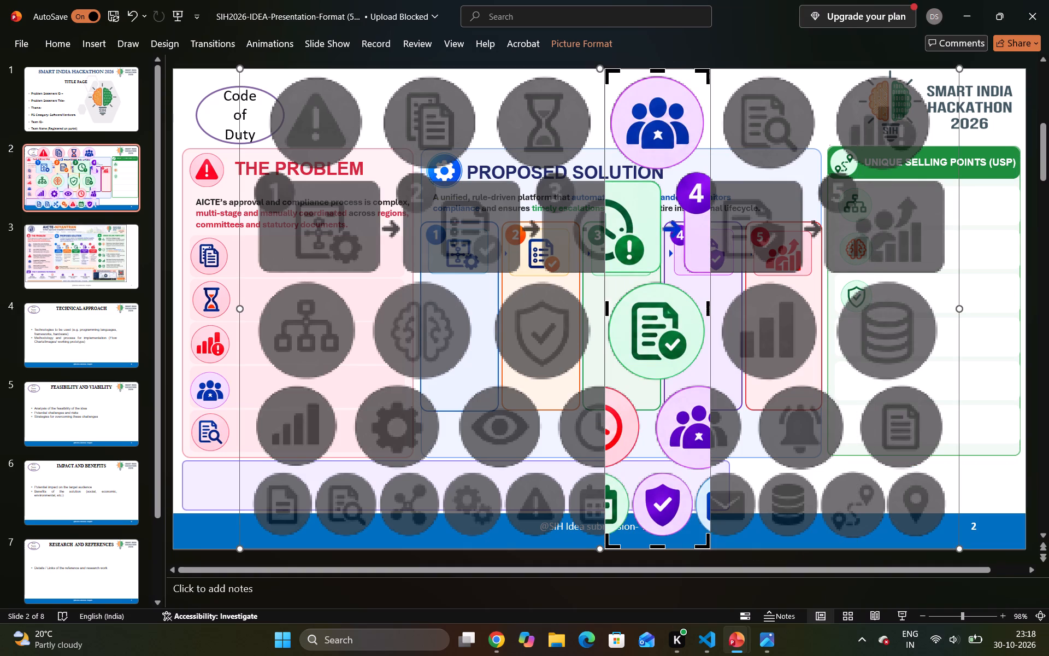
drag(656, 72, 646, 279)
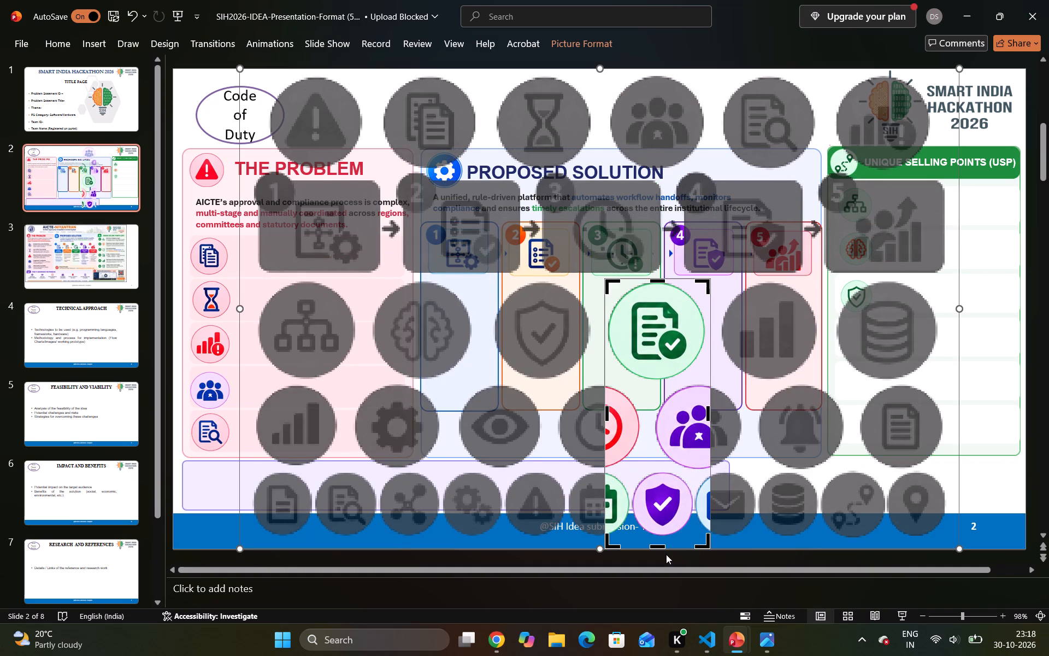
drag(658, 547, 667, 378)
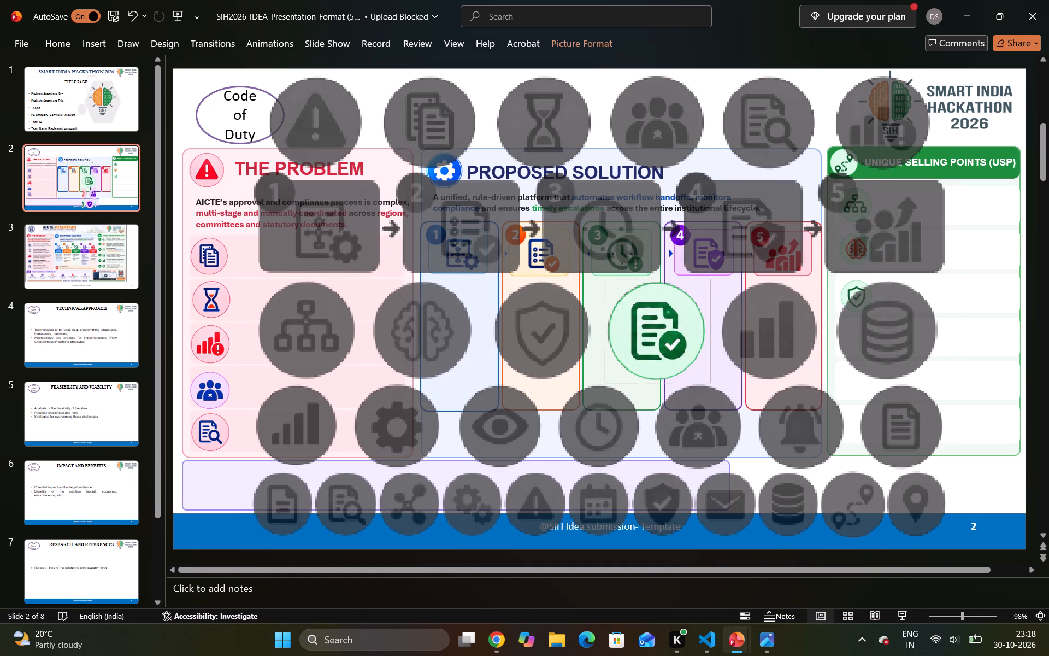
drag(667, 378, 666, 384)
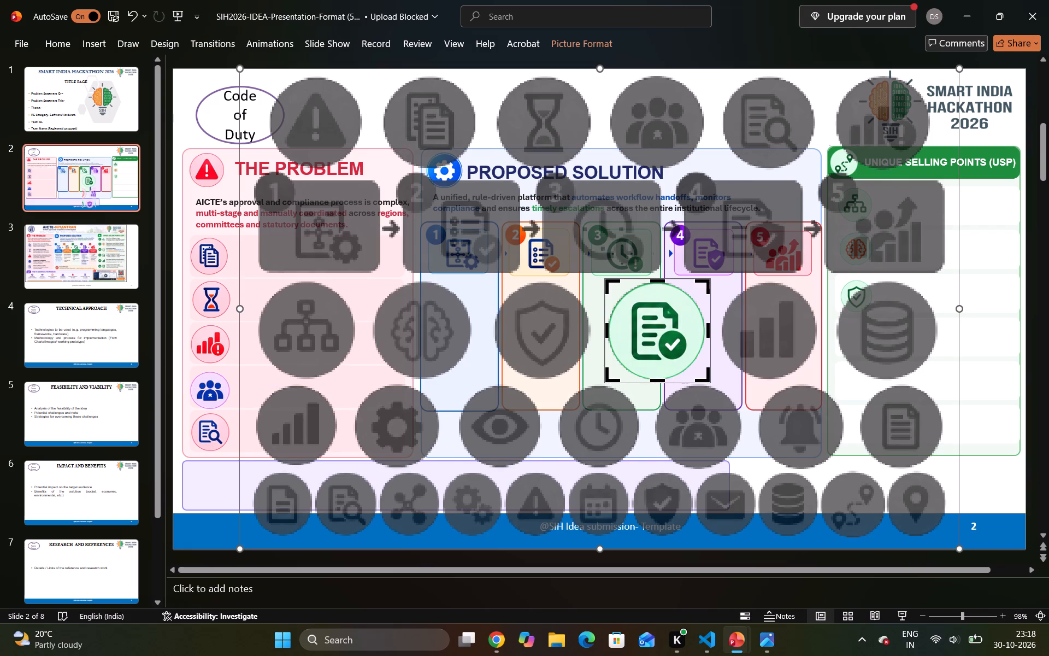
click(995, 494)
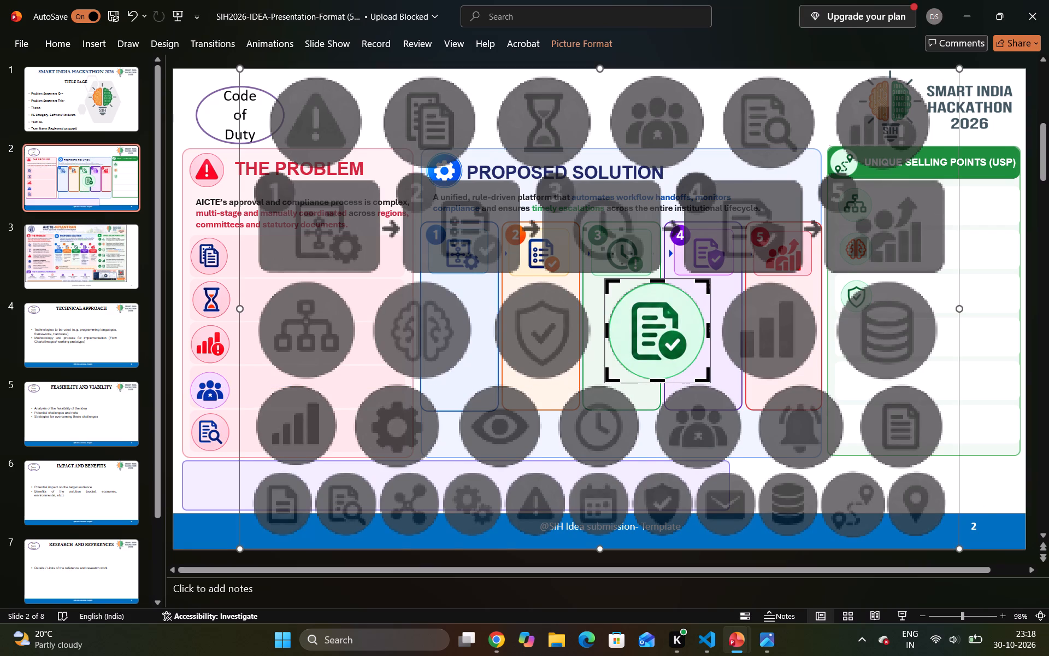
Shrink the green document icon to the size of the shield icon and place it at the start of the fourth white USP card.
click(669, 354)
drag(709, 381, 655, 335)
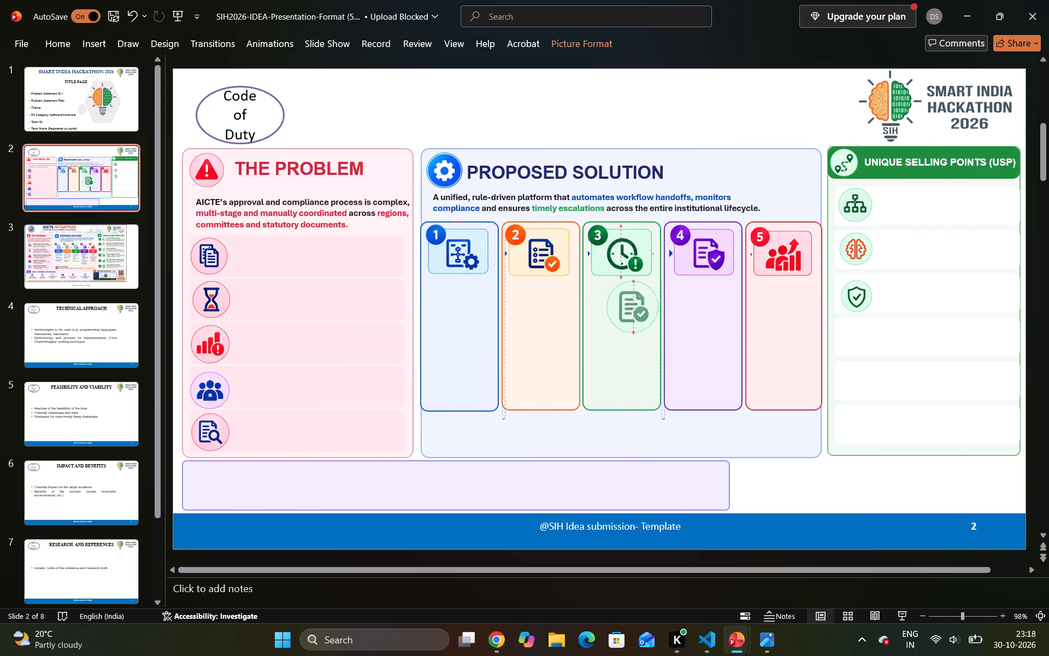
drag(655, 335, 647, 329)
drag(626, 312, 853, 356)
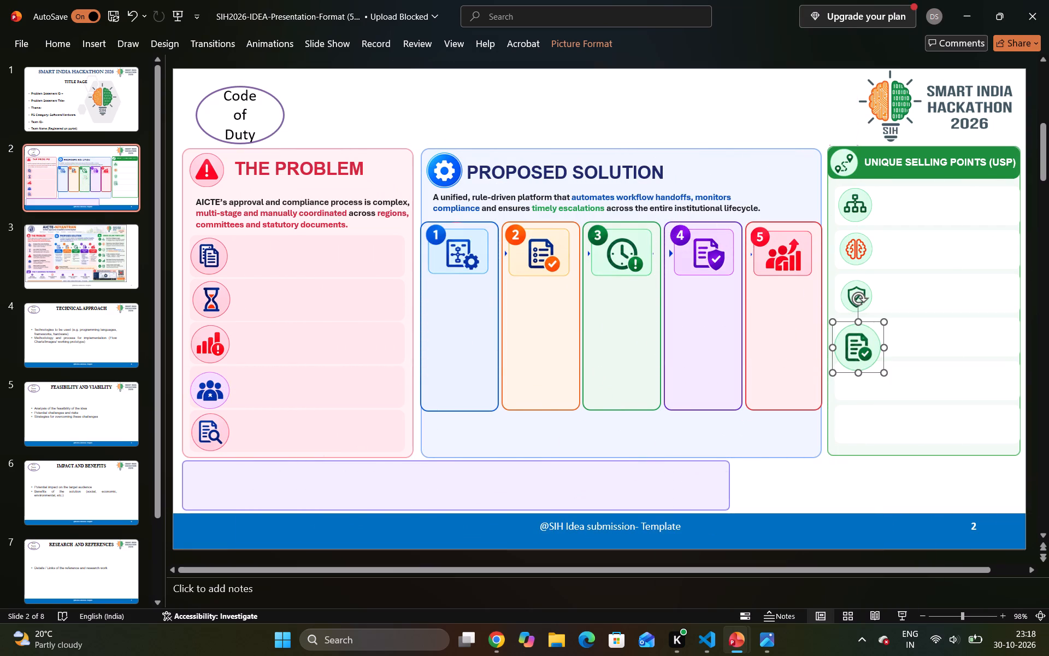
drag(882, 374, 858, 358)
drag(849, 338, 856, 337)
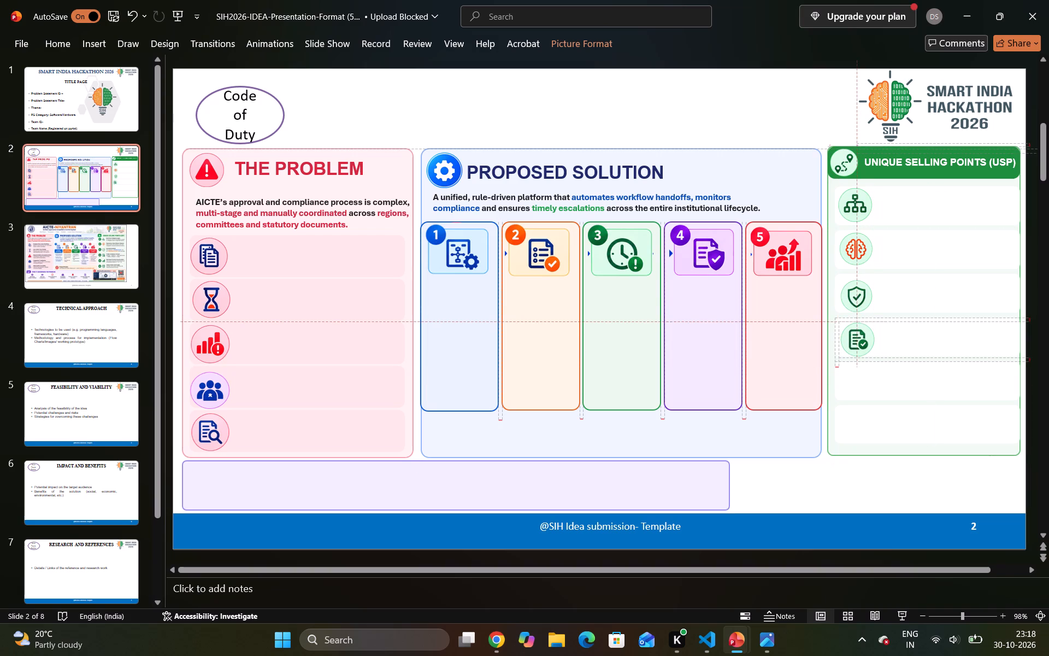
drag(856, 337, 856, 337)
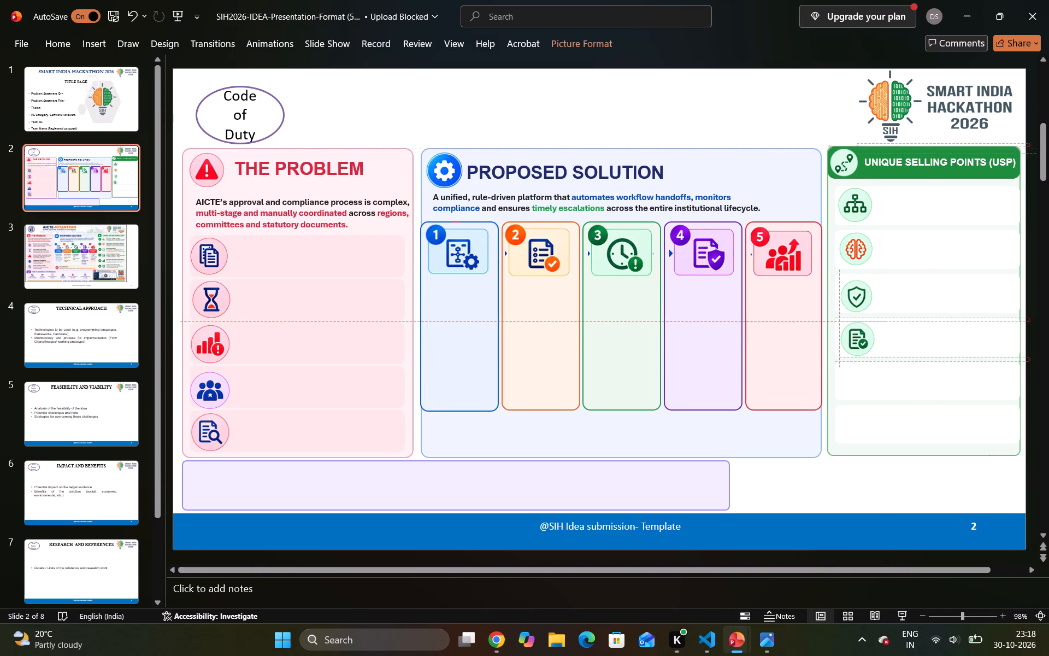
drag(856, 337, 856, 336)
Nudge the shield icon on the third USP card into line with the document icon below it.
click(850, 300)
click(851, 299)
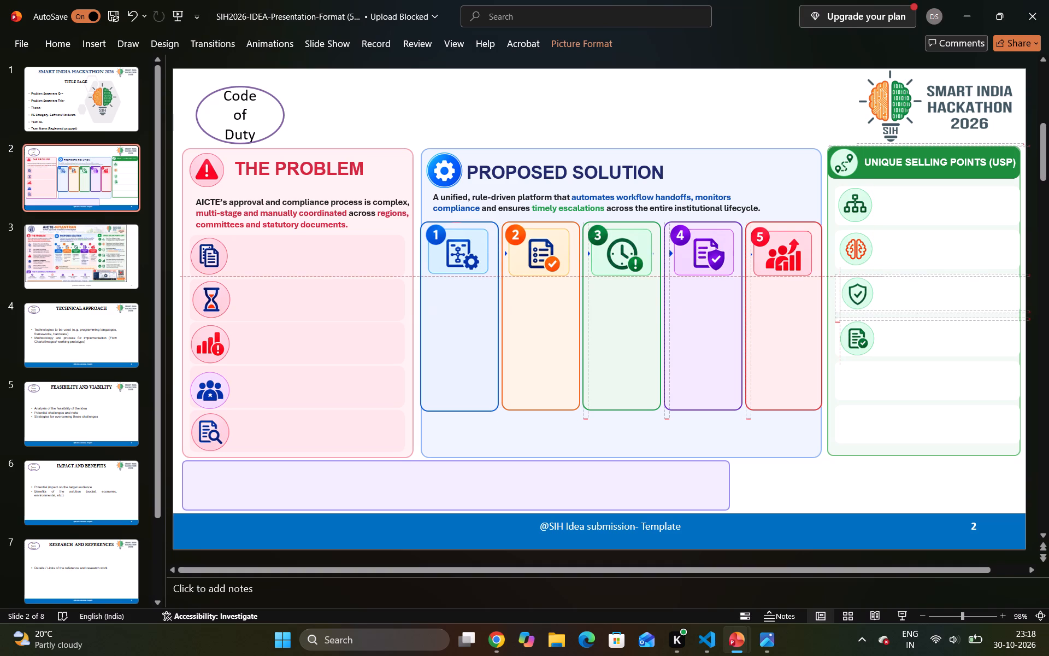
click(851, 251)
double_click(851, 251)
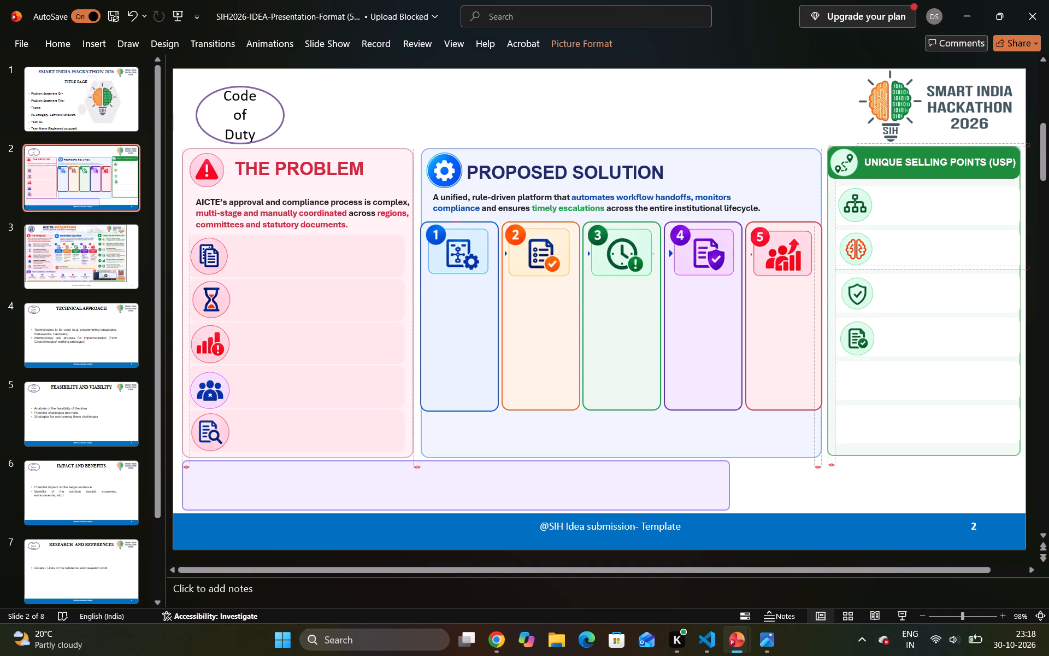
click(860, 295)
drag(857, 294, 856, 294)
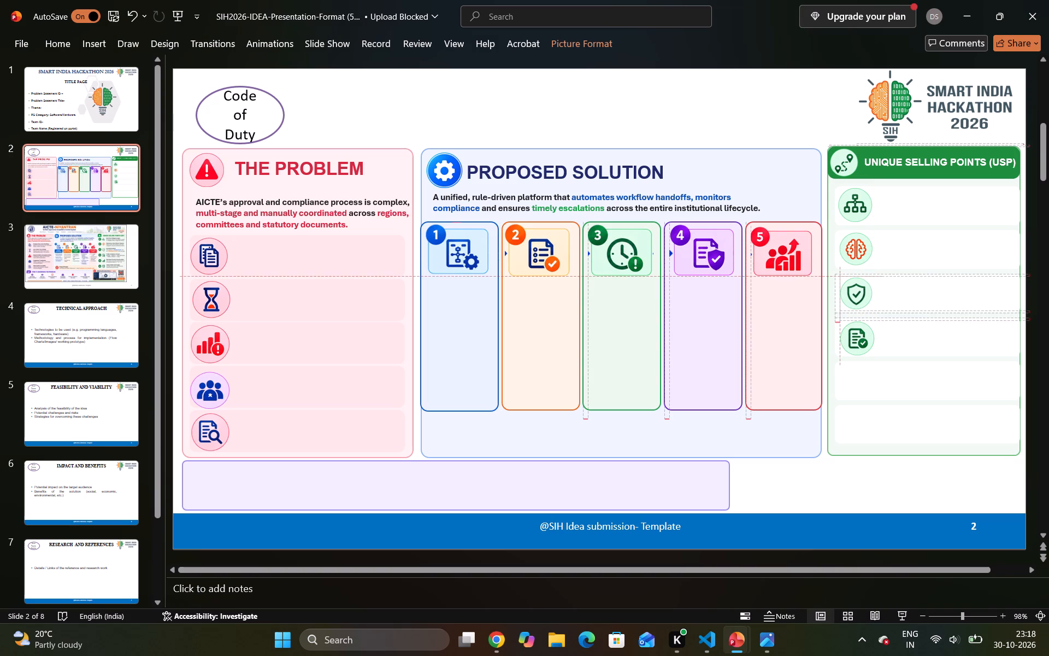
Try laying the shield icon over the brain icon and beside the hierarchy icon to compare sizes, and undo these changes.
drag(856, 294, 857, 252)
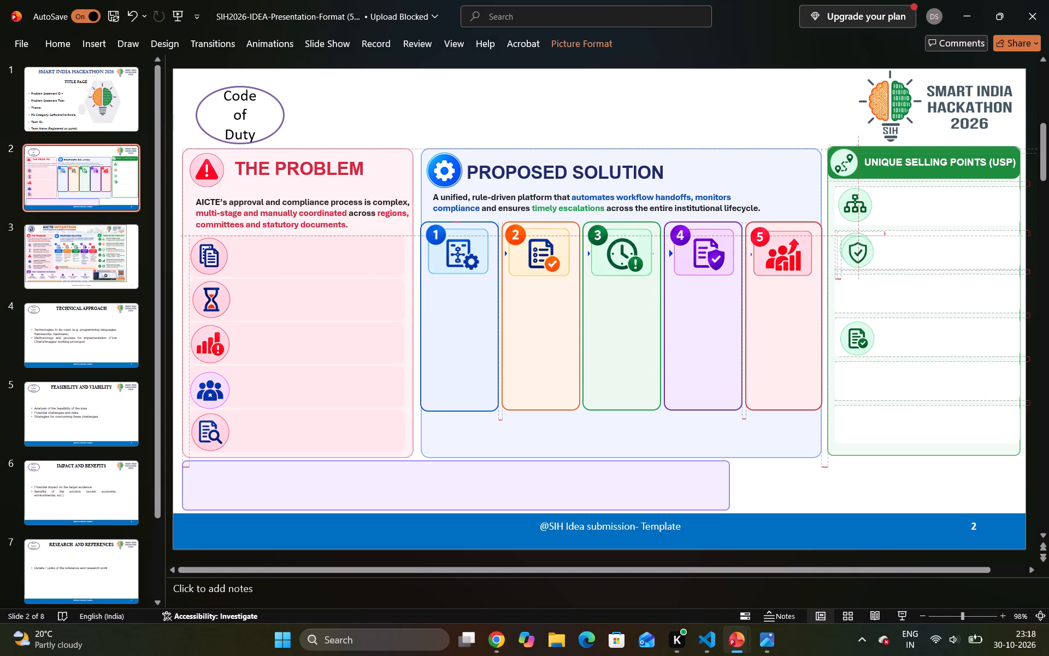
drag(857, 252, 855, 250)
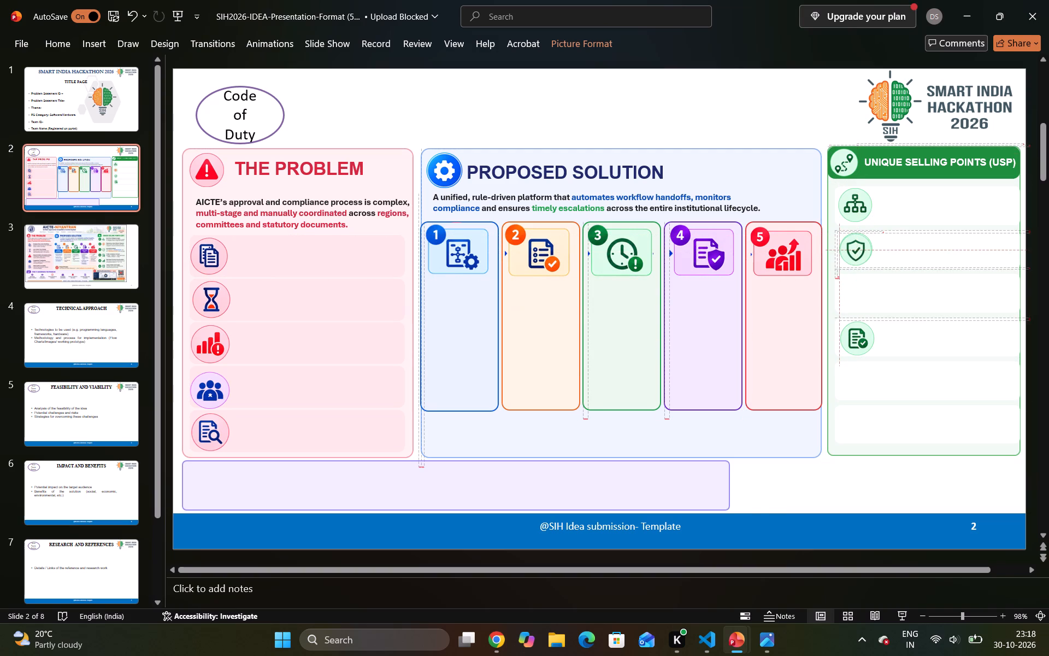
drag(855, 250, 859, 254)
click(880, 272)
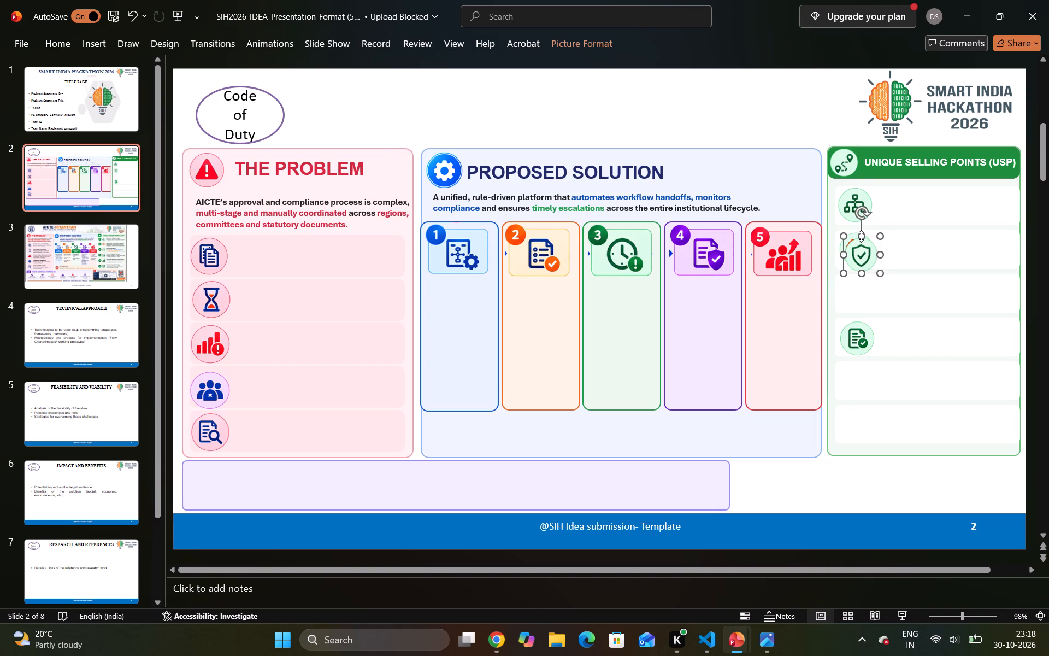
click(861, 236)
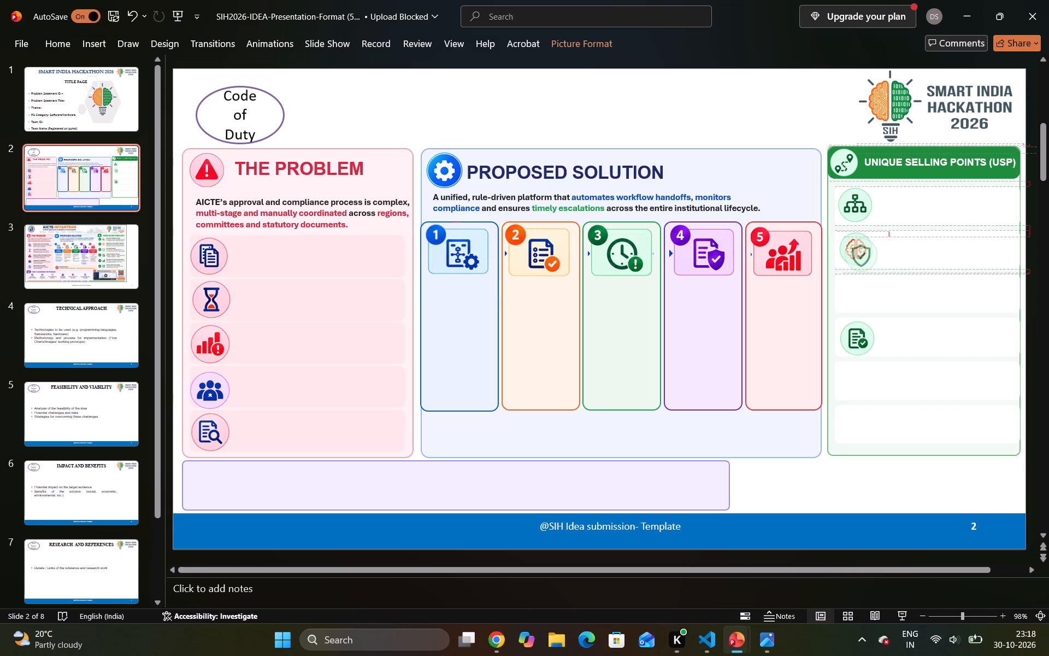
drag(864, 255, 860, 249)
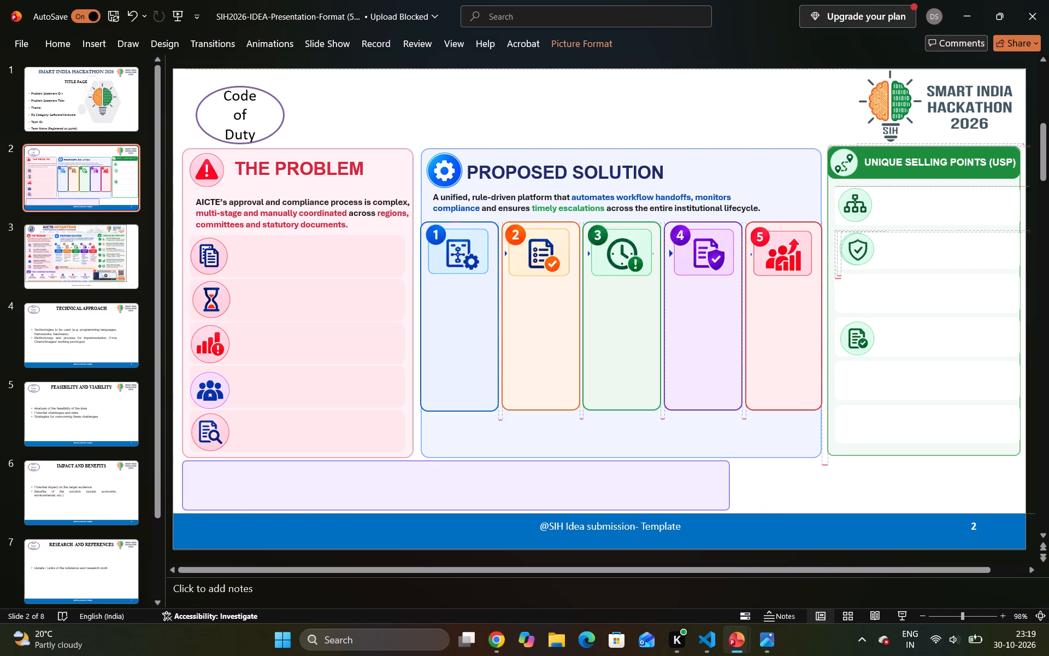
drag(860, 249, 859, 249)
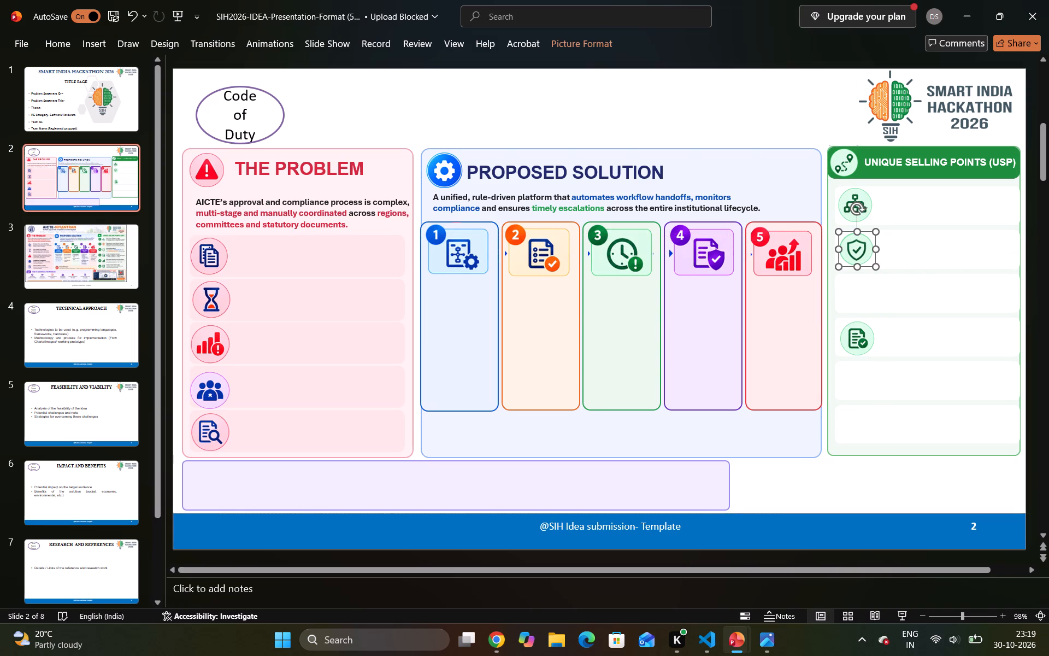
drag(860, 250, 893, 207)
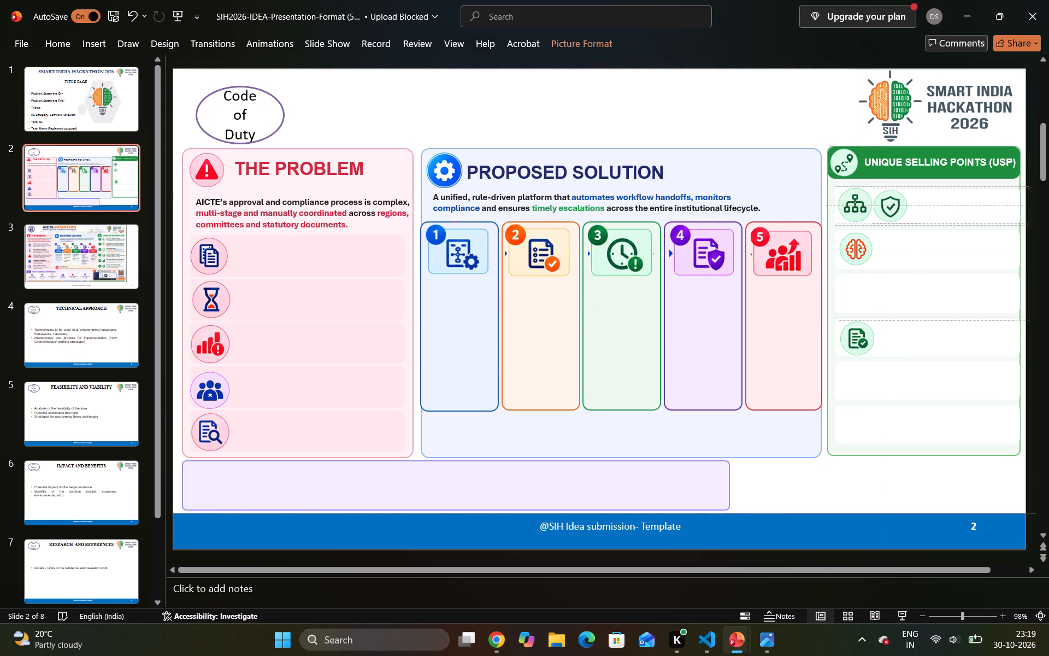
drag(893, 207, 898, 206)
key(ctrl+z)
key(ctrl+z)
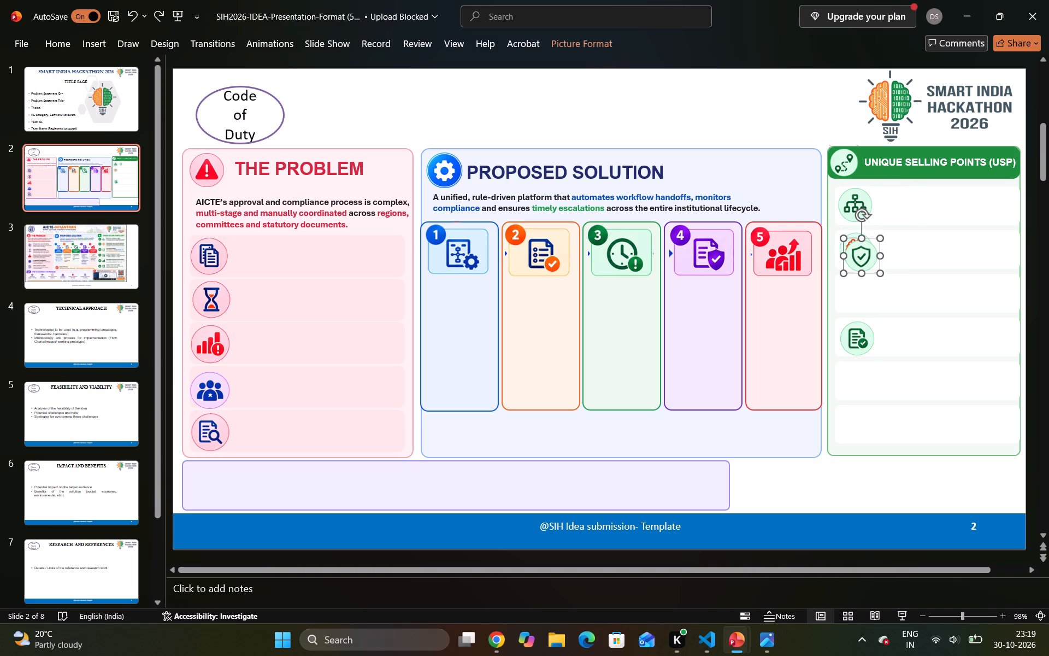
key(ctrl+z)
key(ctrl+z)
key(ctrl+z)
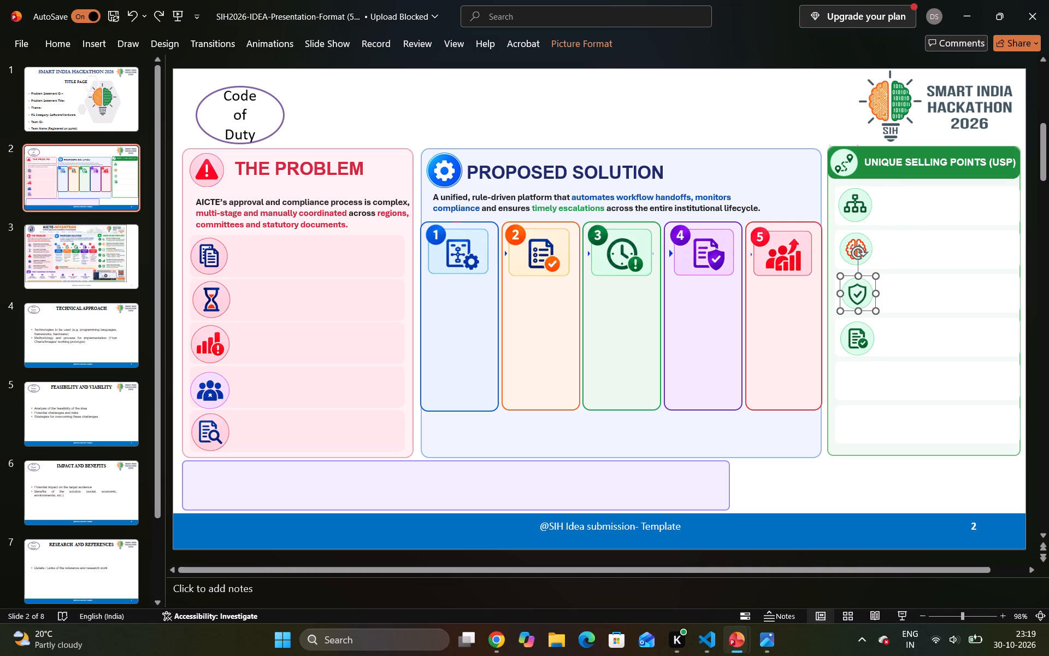
Enlarge the shield icon slightly beside the hierarchy icon for comparison and put it back at the start of the third USP card.
drag(856, 294, 895, 208)
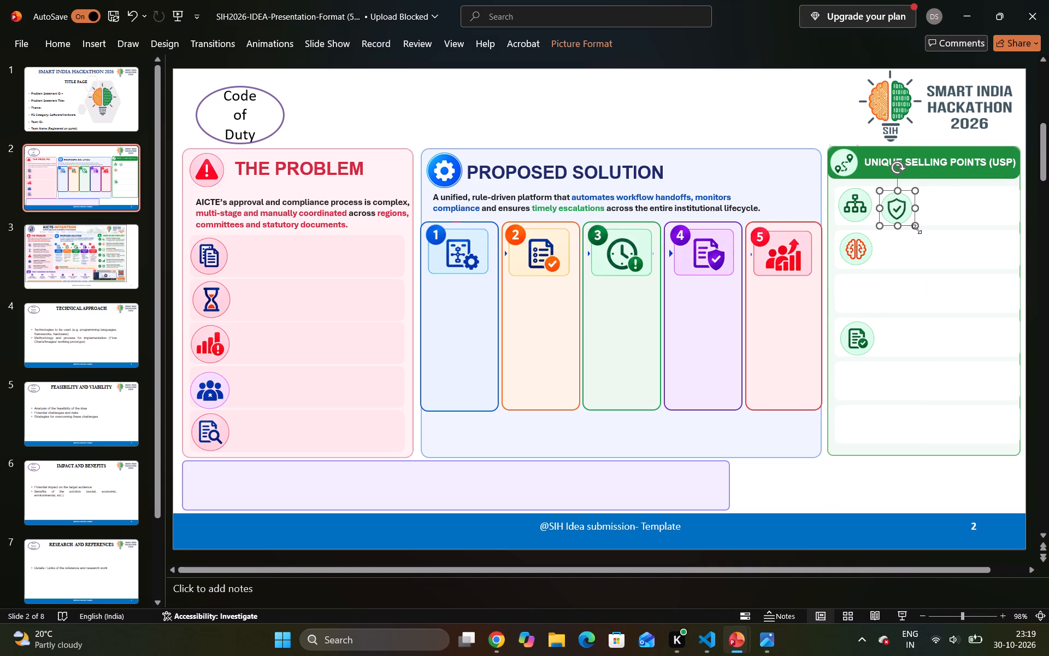
click(914, 224)
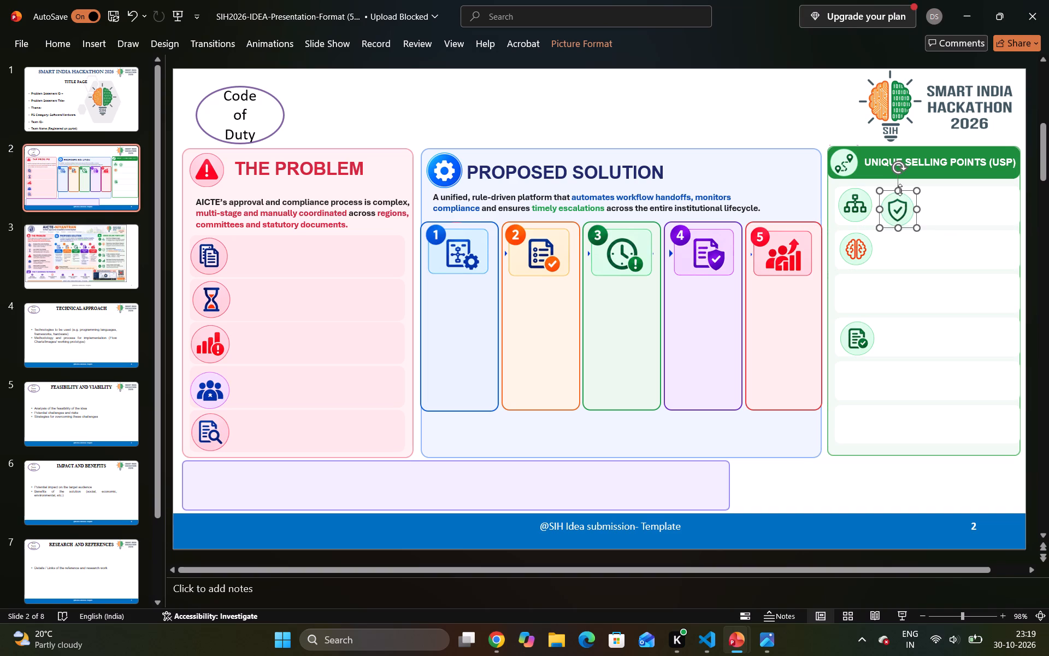
click(898, 190)
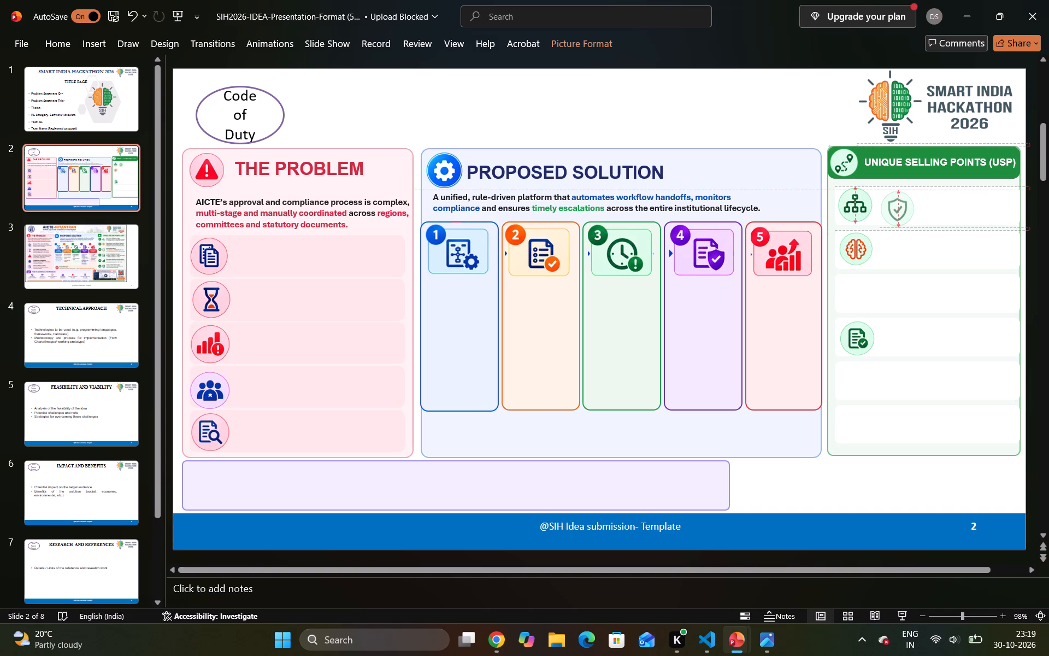
drag(900, 203, 860, 290)
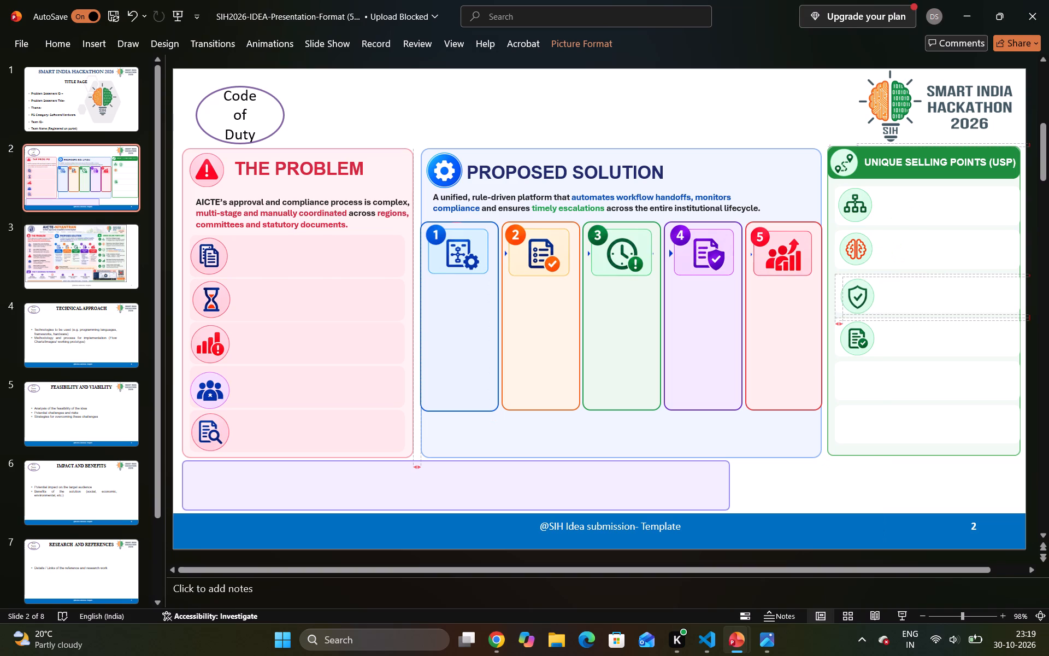
drag(860, 290, 860, 290)
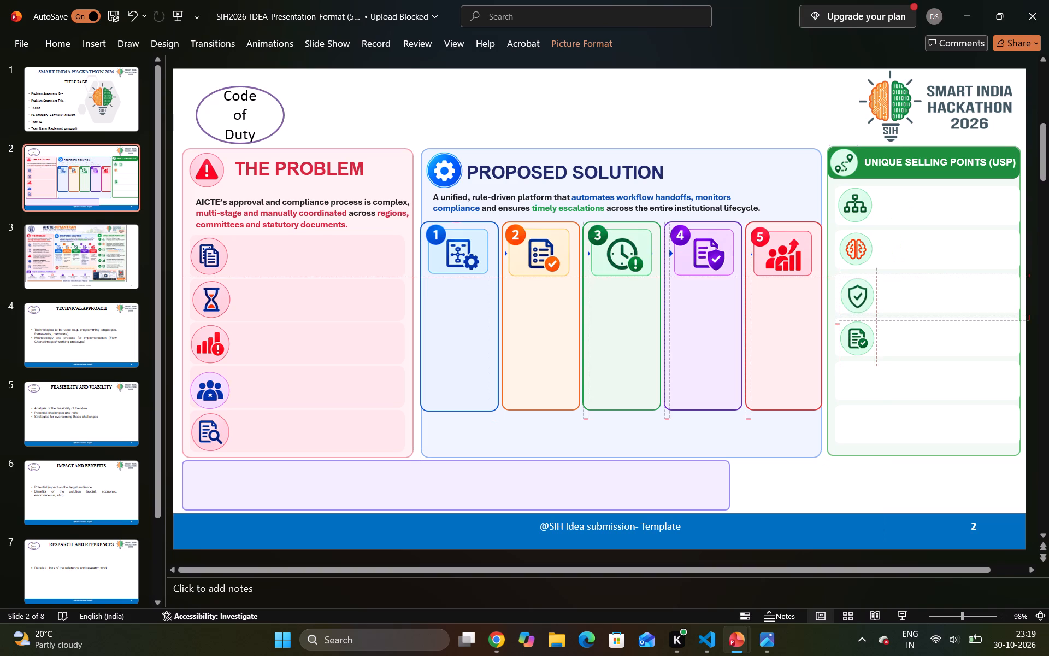
Enlarge the brain icon slightly beside the hierarchy icon for comparison and put it back at the start of the second USP card.
click(859, 245)
drag(863, 245, 865, 201)
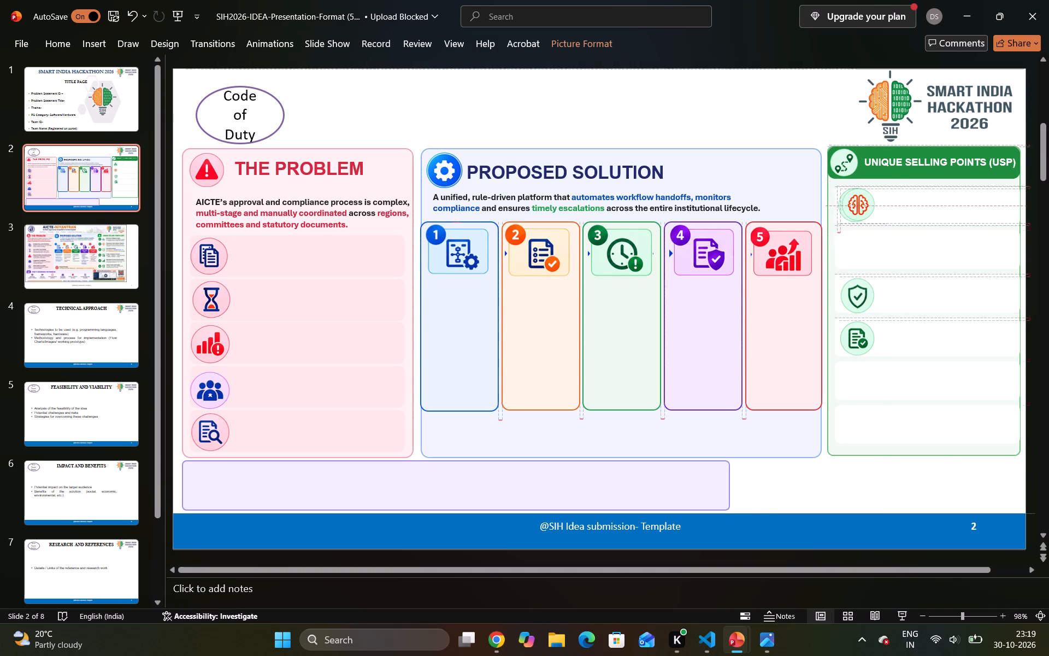
drag(865, 201, 863, 201)
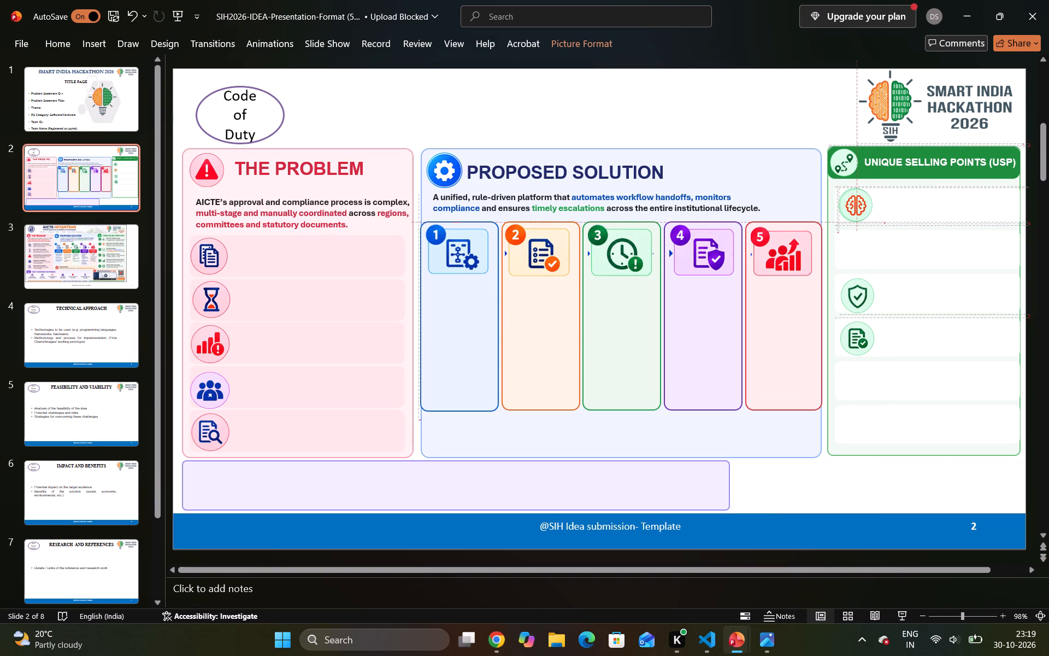
drag(863, 201, 903, 201)
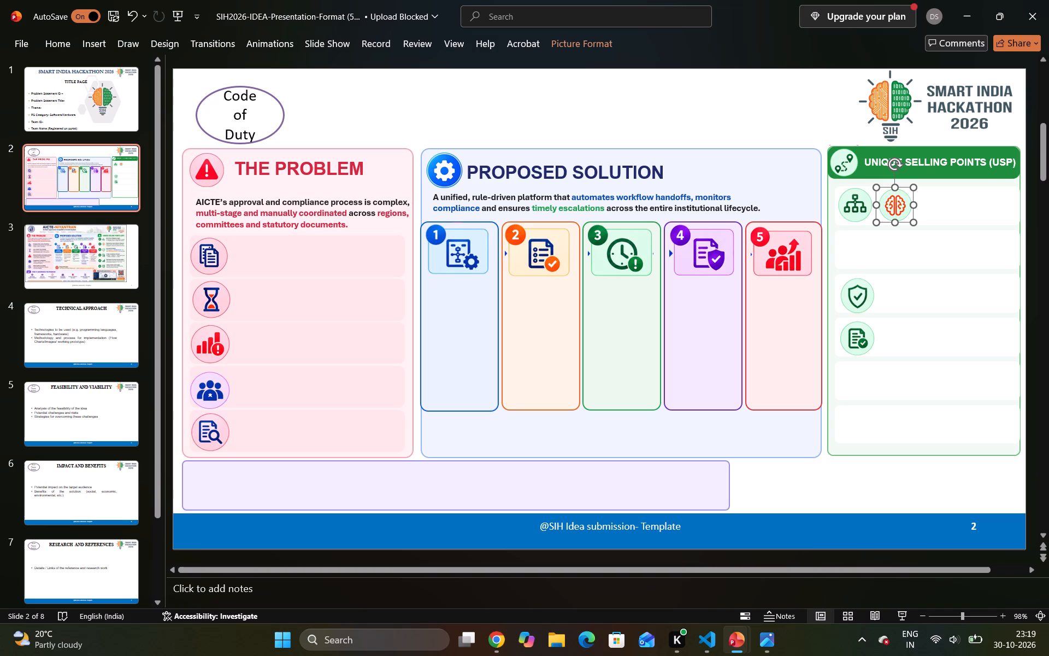
click(913, 223)
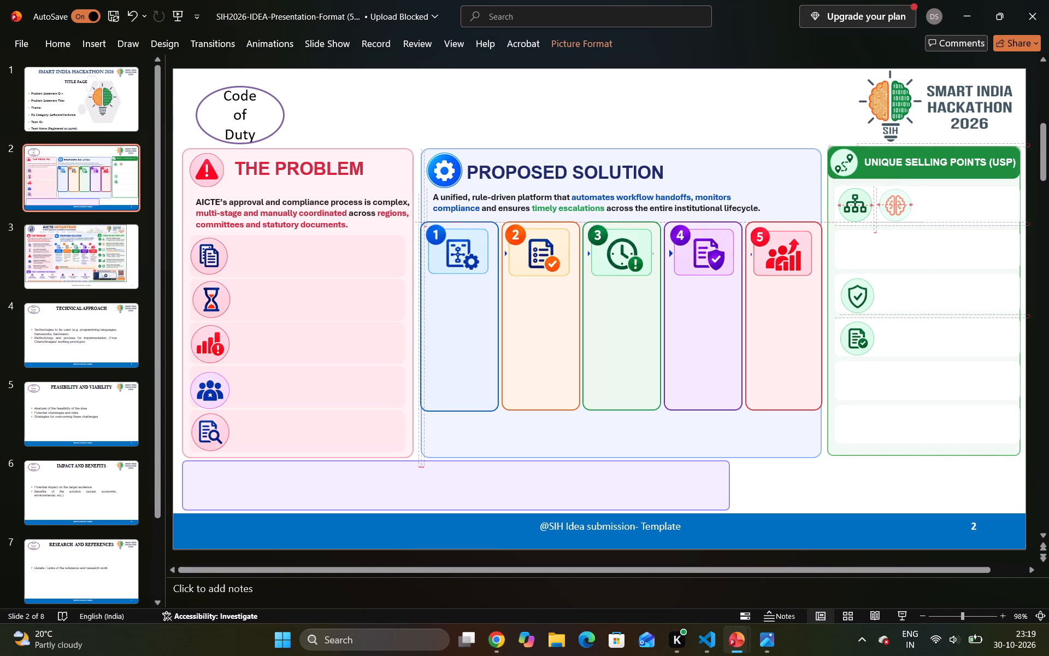
click(897, 188)
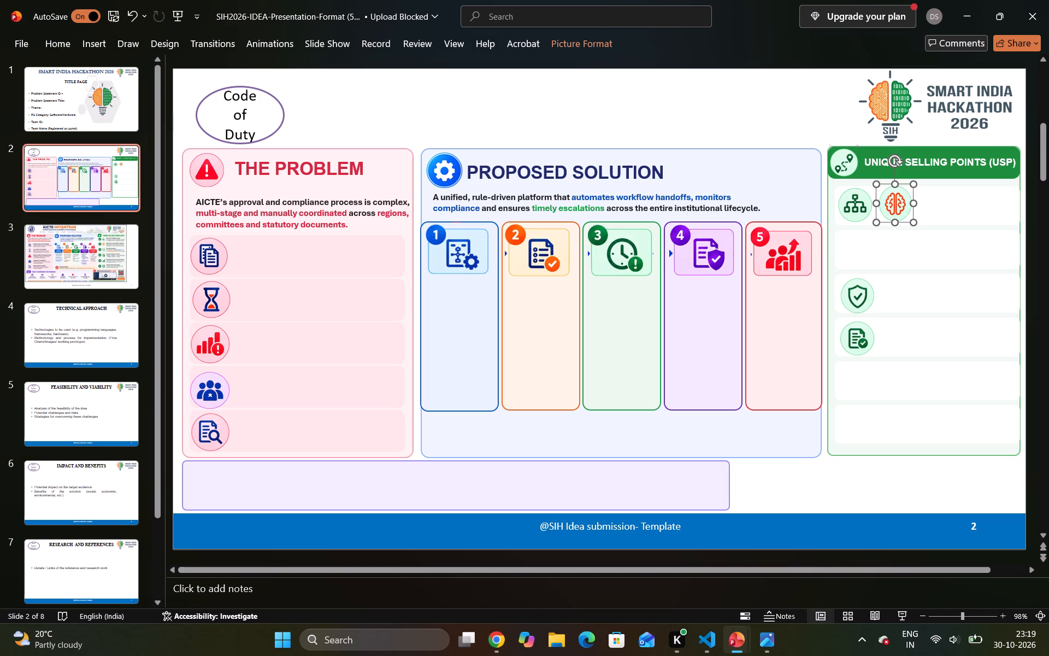
drag(898, 203, 859, 247)
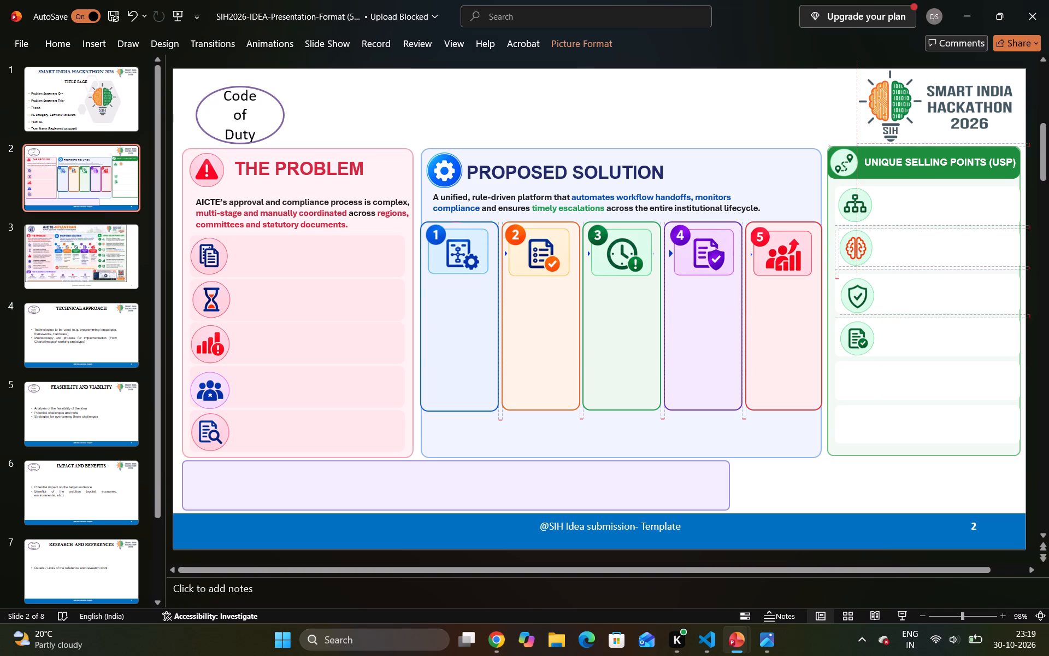
drag(859, 247, 860, 248)
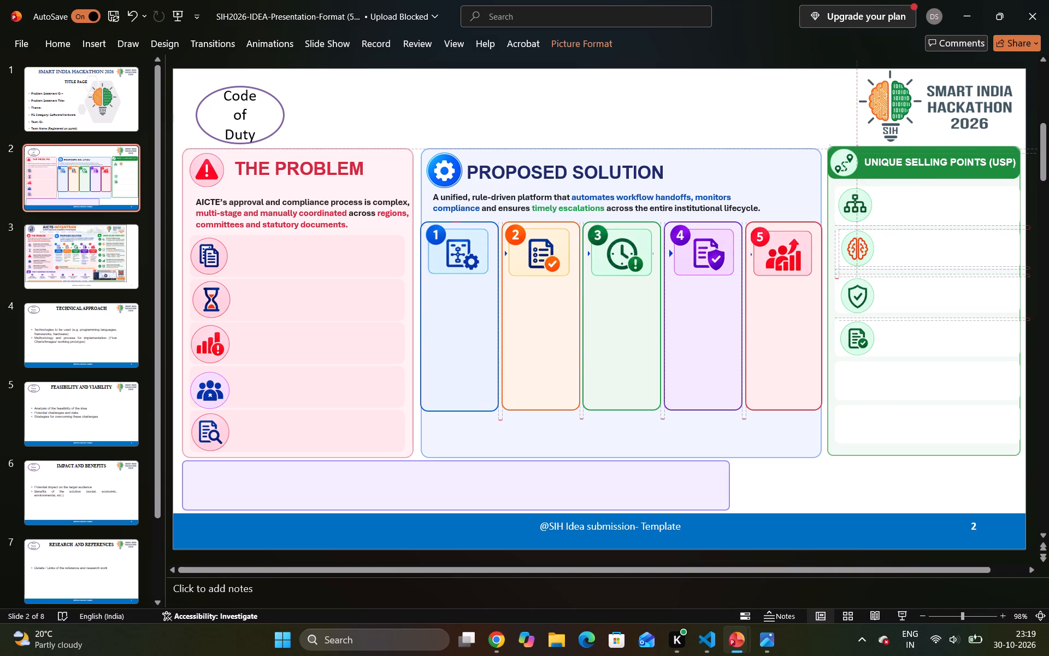
drag(860, 248, 859, 248)
drag(859, 248, 858, 247)
Nudge the shield and document icons on the third and fourth USP cards into line with the brain icon above them.
click(861, 294)
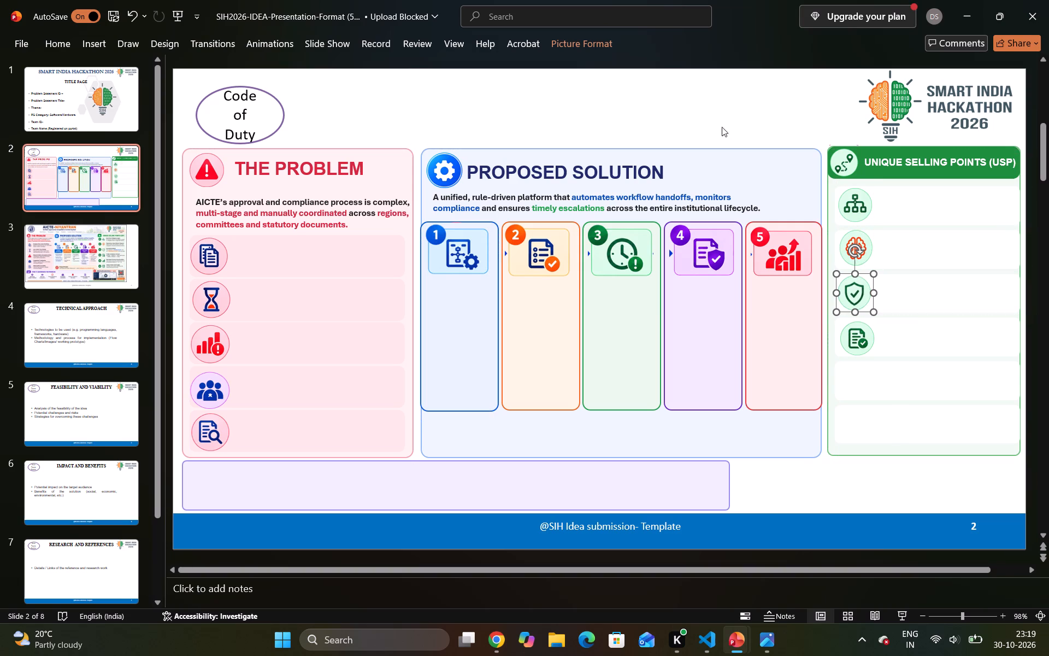
click(717, 111)
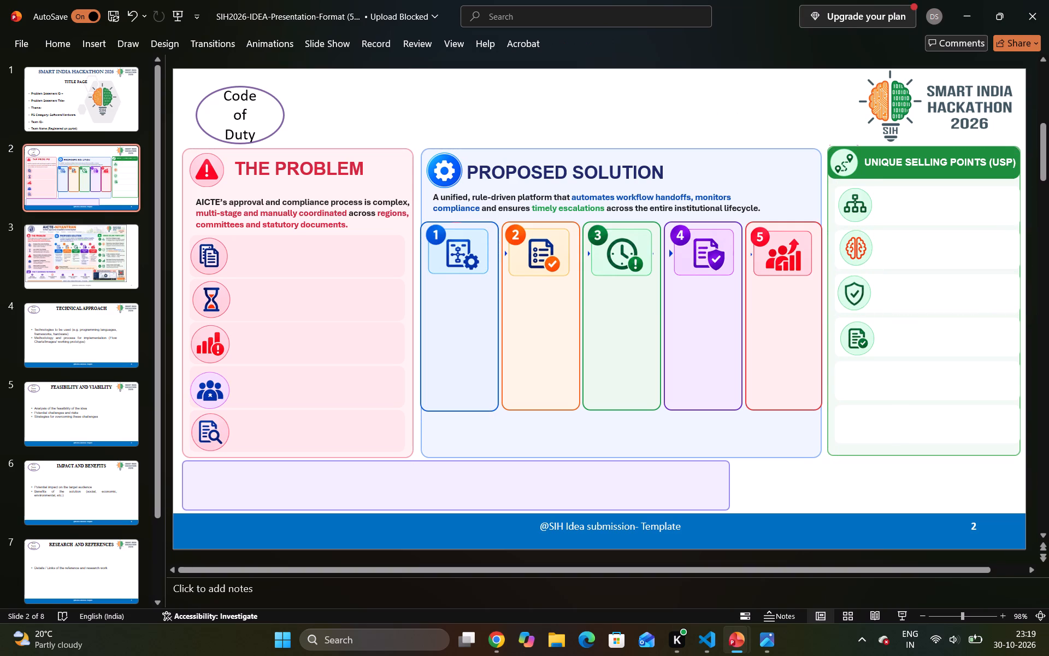
click(860, 338)
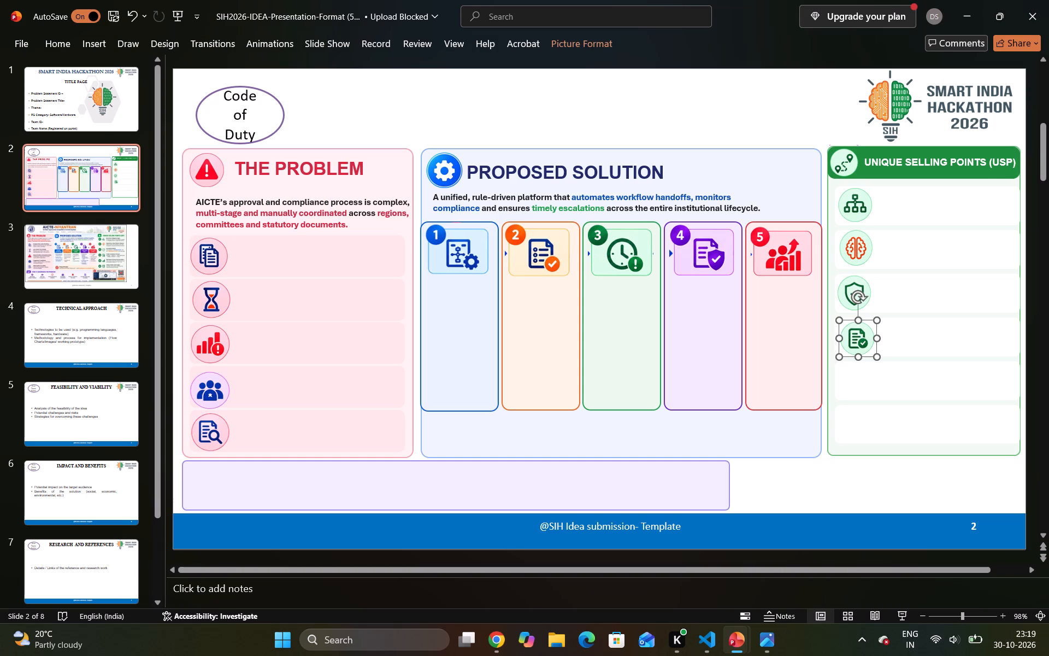
click(855, 341)
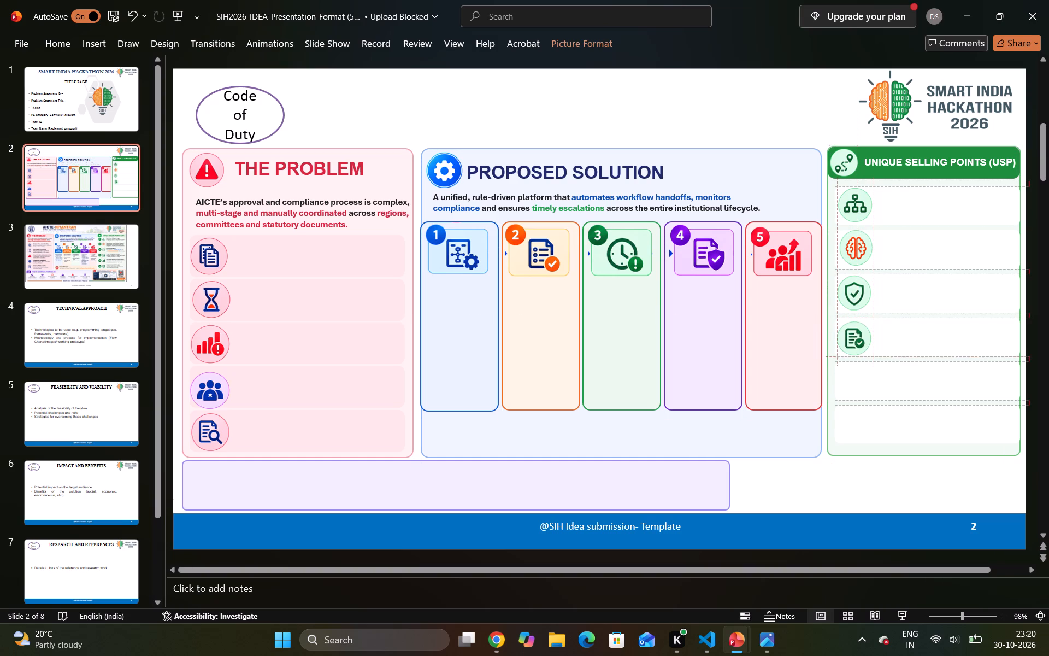
click(729, 119)
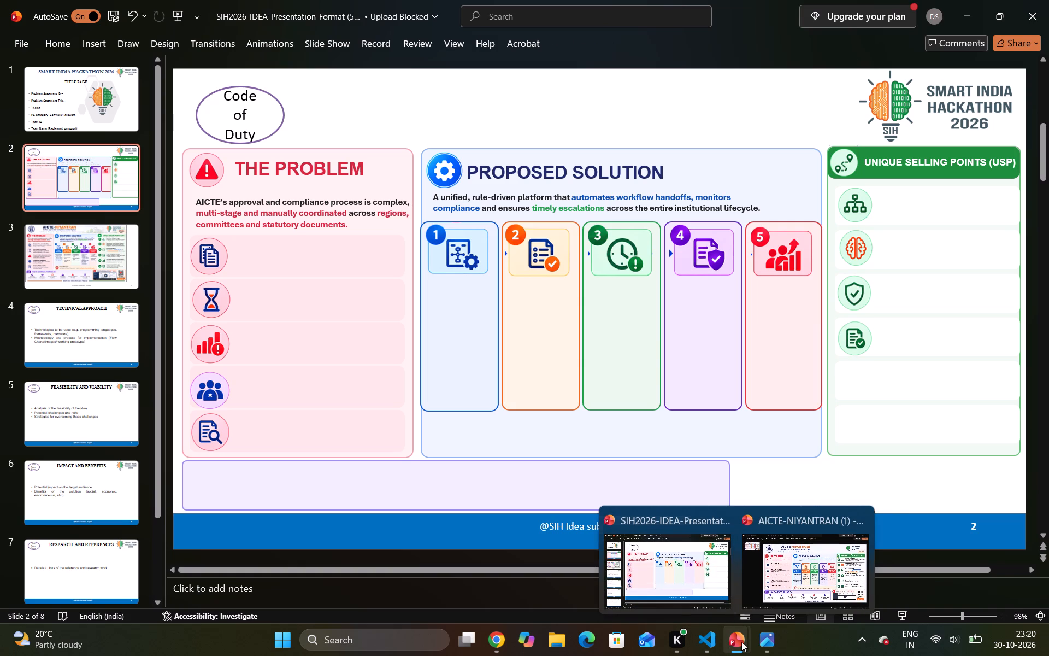
Insert the Modern Infographic Icon Sheet picture from the Downloads folder onto slide 2.
click(82, 38)
click(118, 86)
click(163, 145)
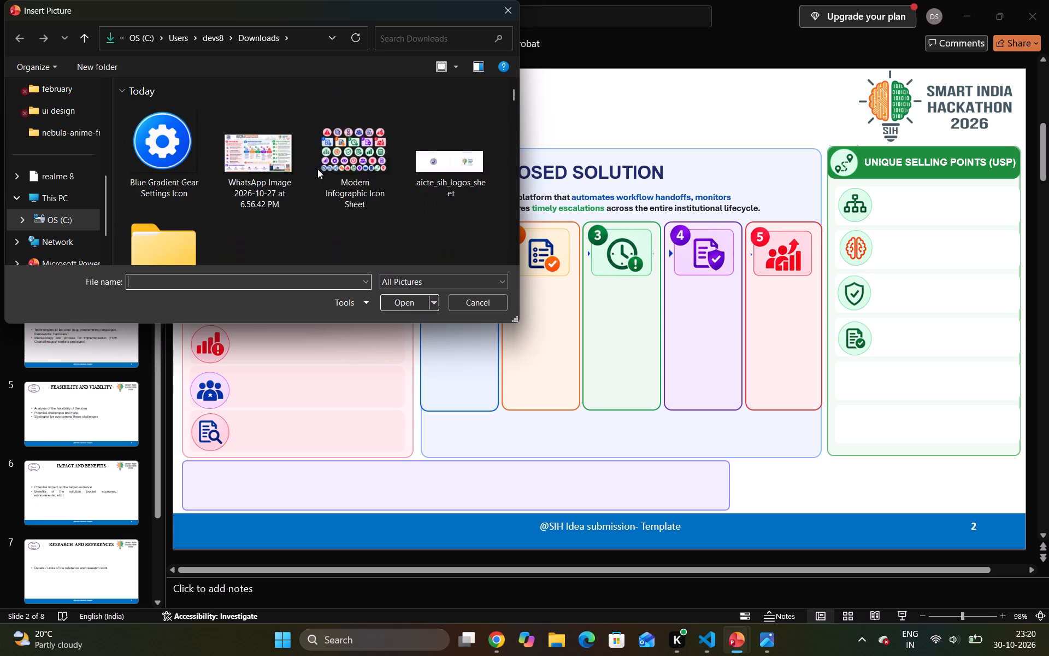
click(358, 157)
click(406, 298)
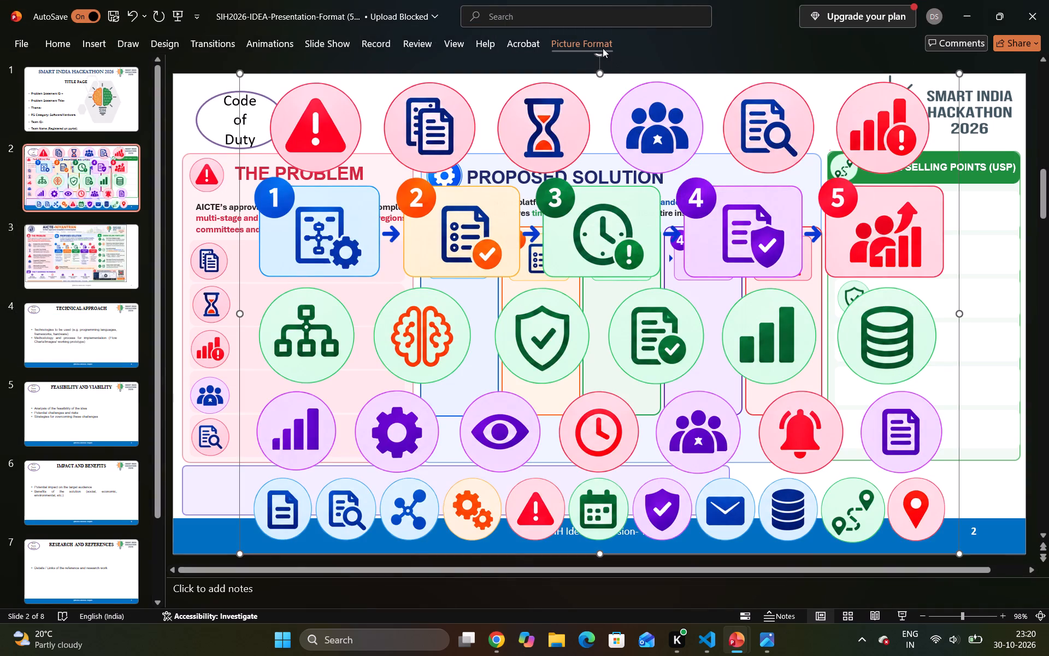
Crop the inserted icon sheet down to the green bar chart icon in its third row.
click(599, 44)
click(877, 67)
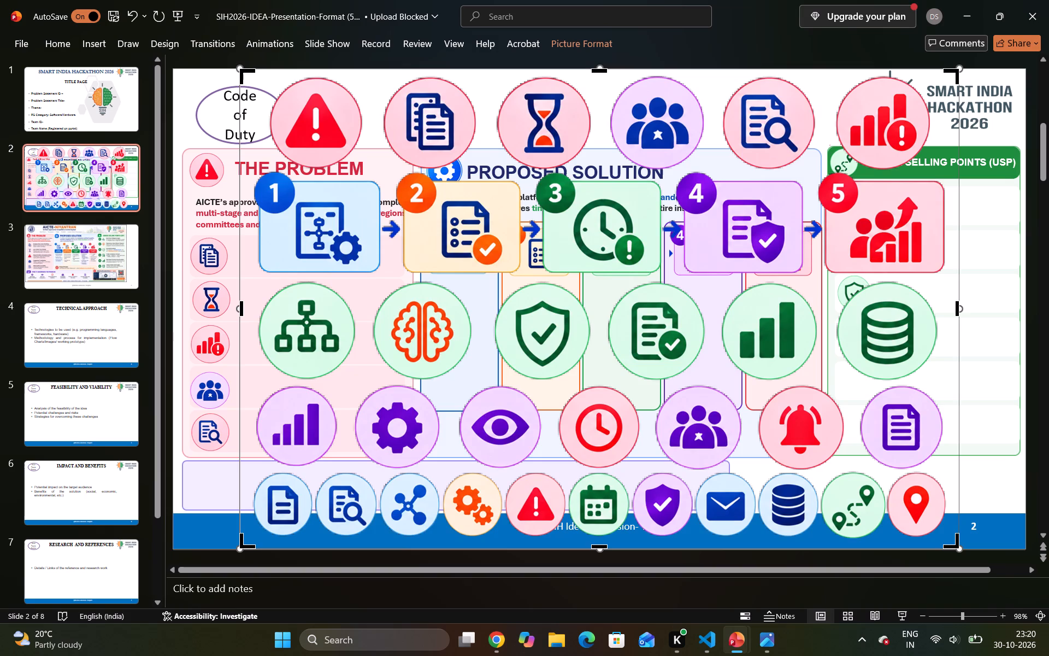
drag(241, 308, 728, 338)
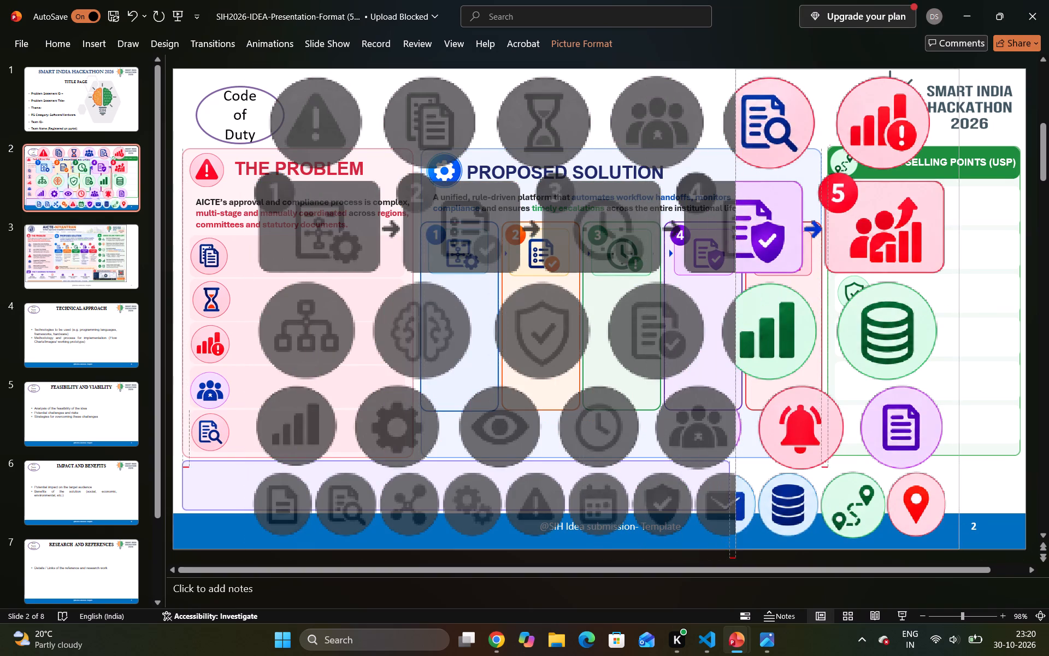
drag(728, 338, 713, 337)
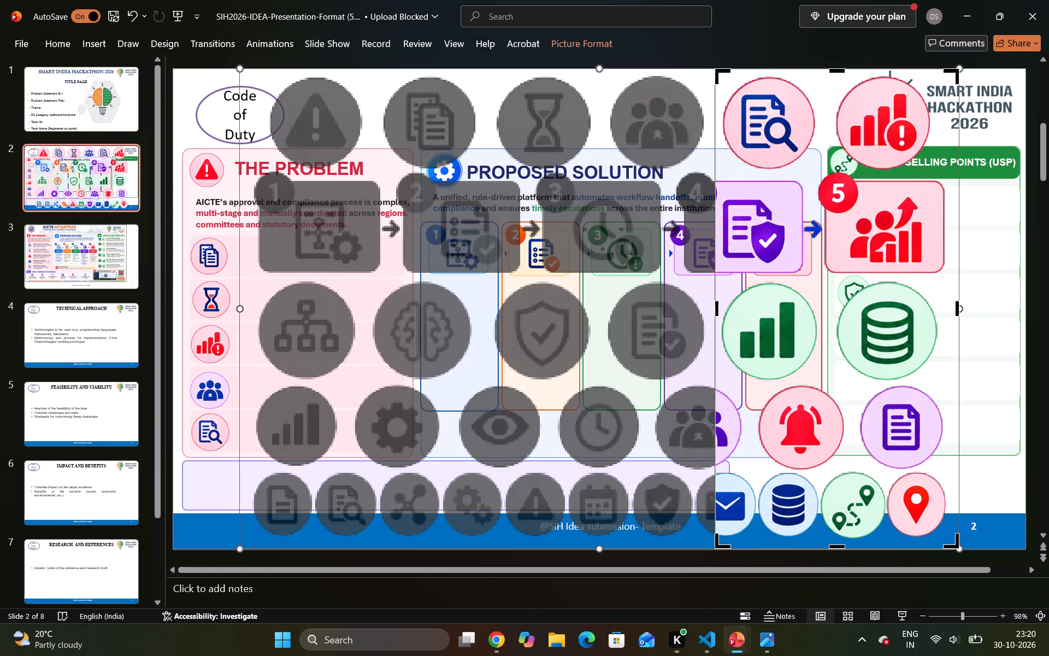
drag(955, 313, 823, 335)
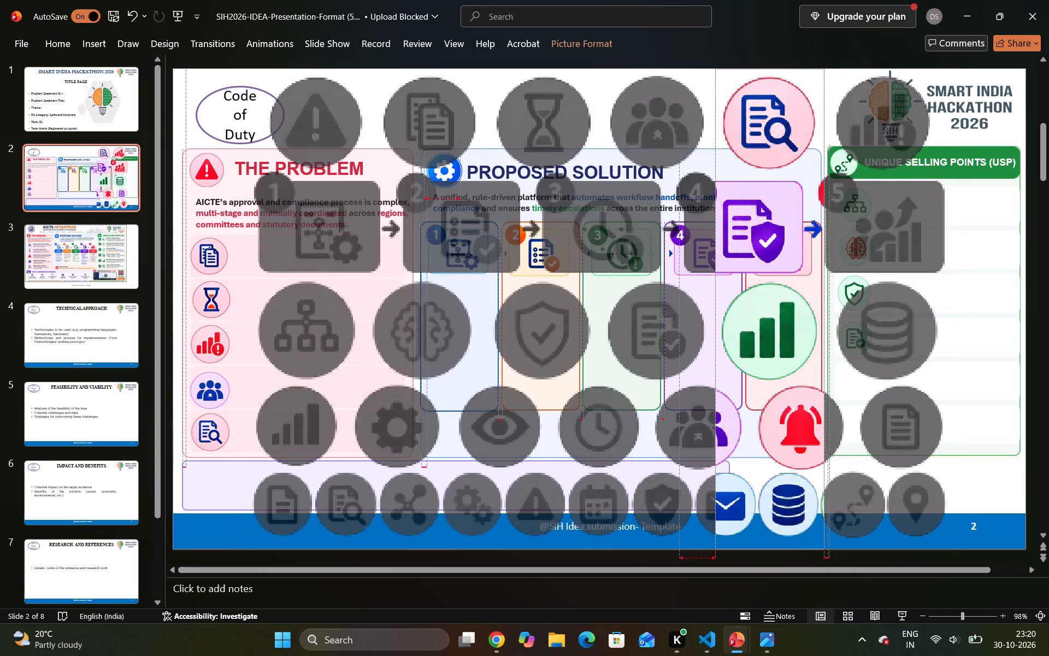
drag(823, 335, 823, 335)
drag(766, 70, 778, 114)
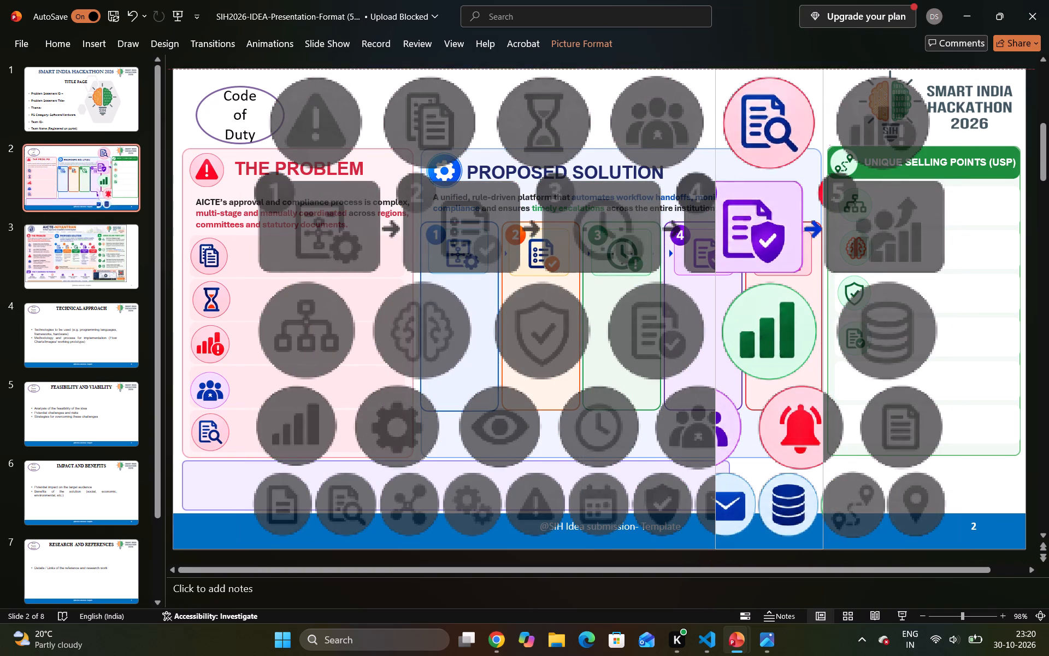
drag(778, 114, 793, 281)
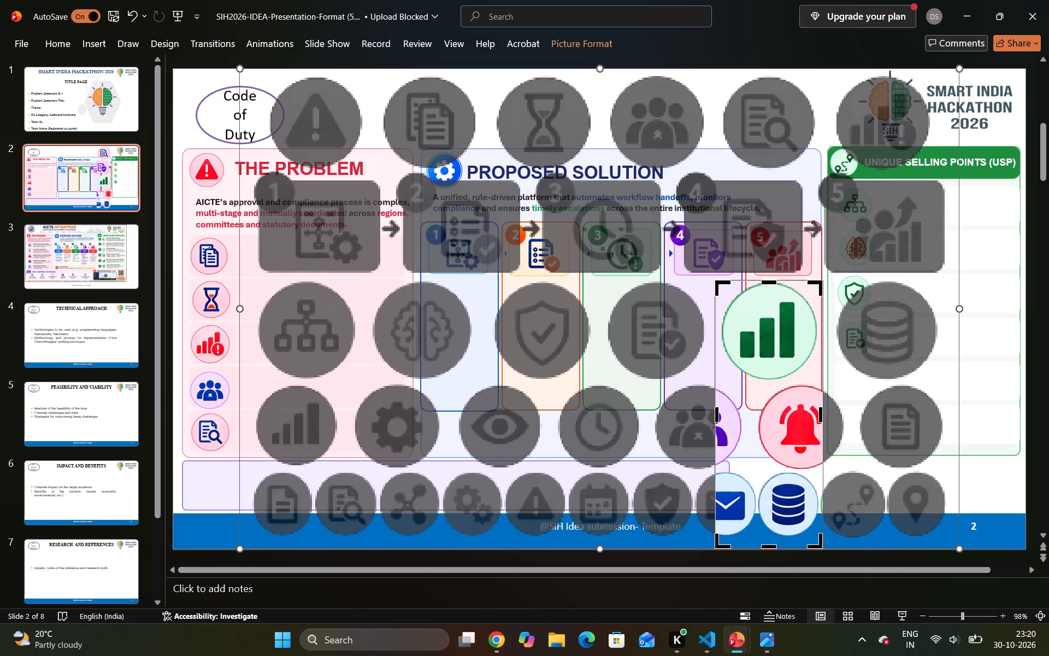
drag(768, 546, 772, 437)
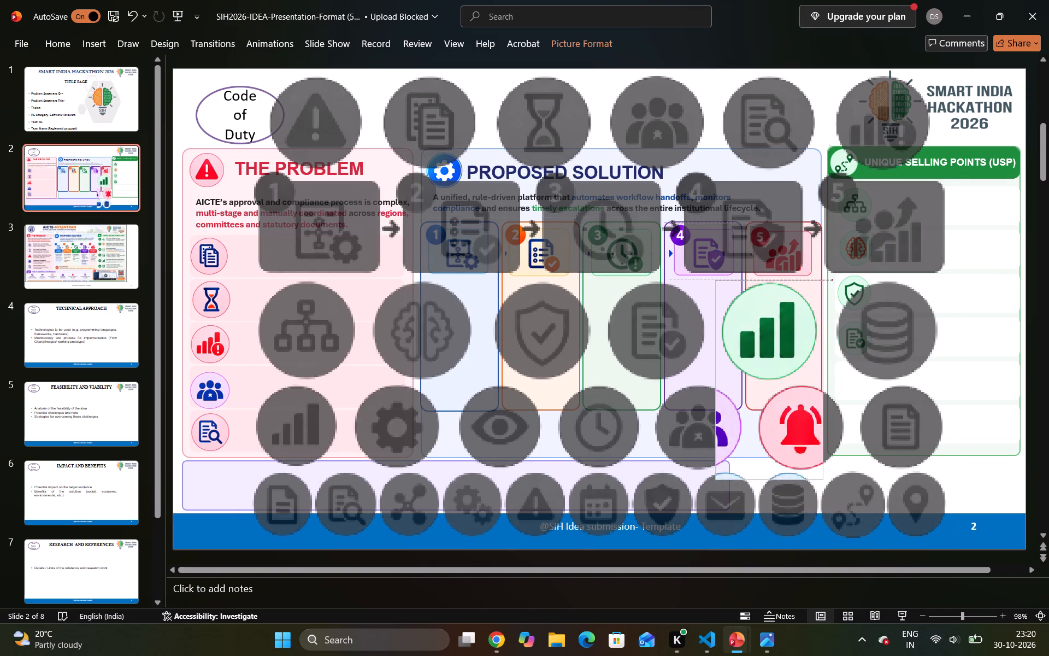
drag(772, 437, 769, 385)
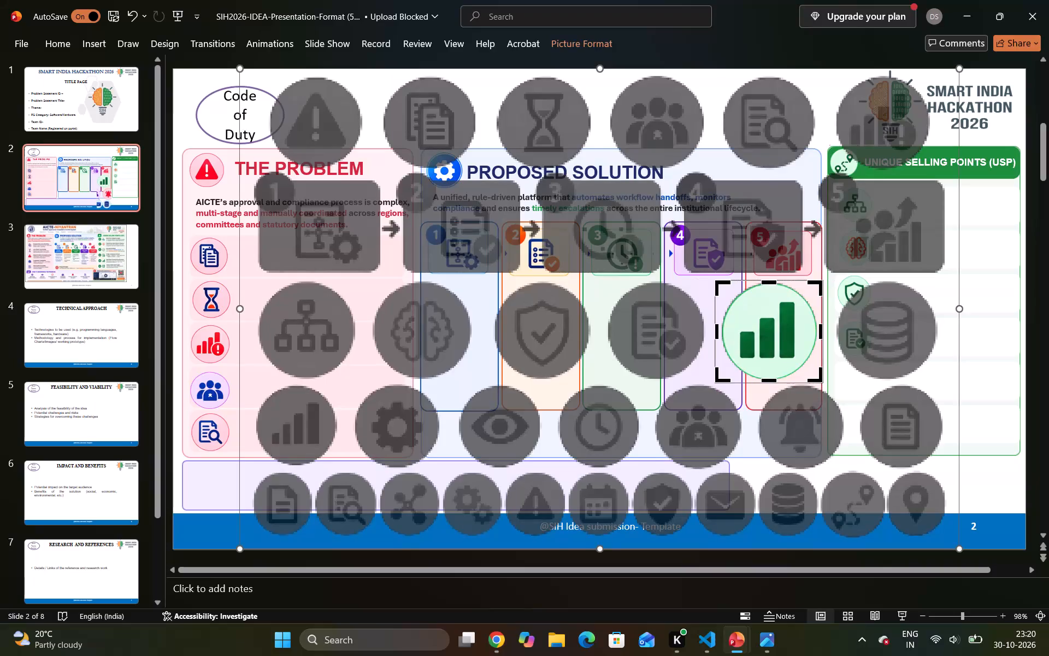
click(997, 494)
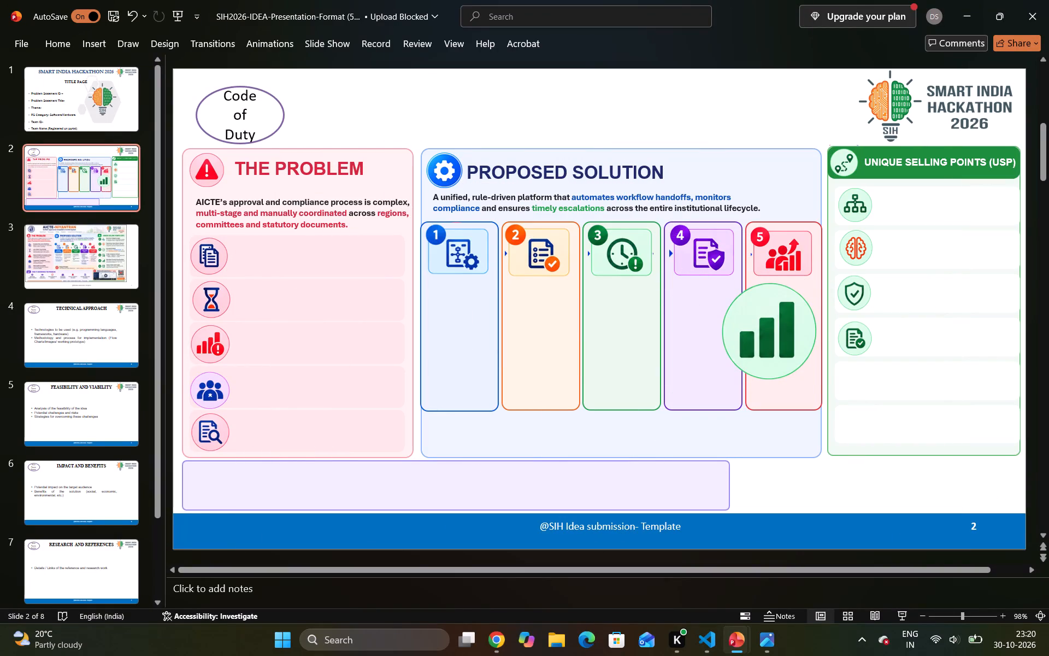
Shrink the green bar chart icon to the size of the document icon and place it at the start of the fifth USP card.
click(791, 352)
drag(823, 385, 785, 355)
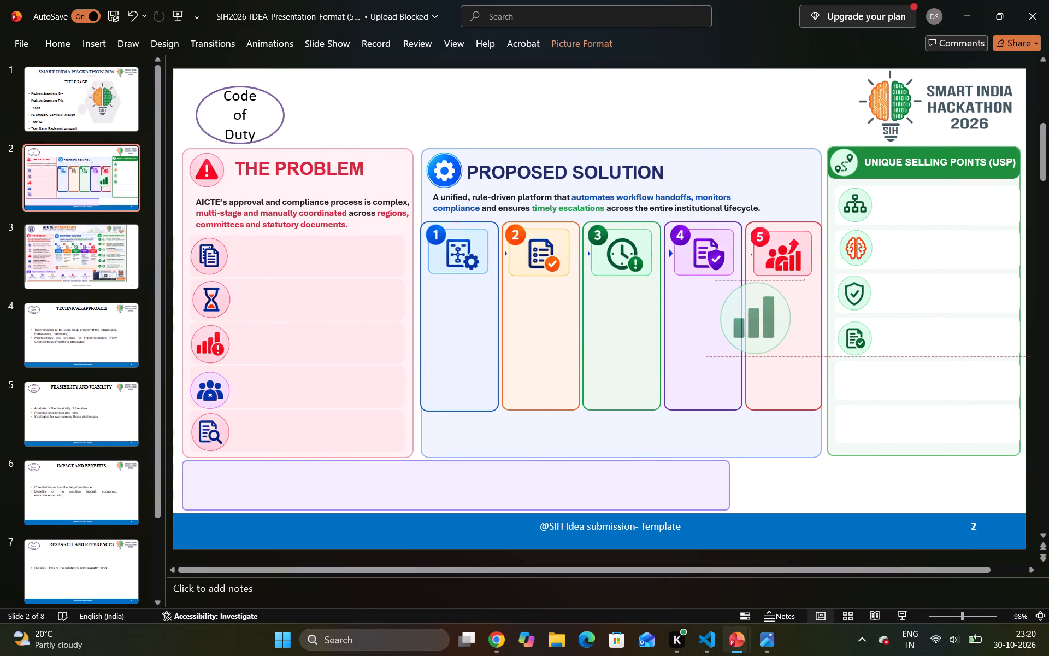
drag(785, 355, 754, 330)
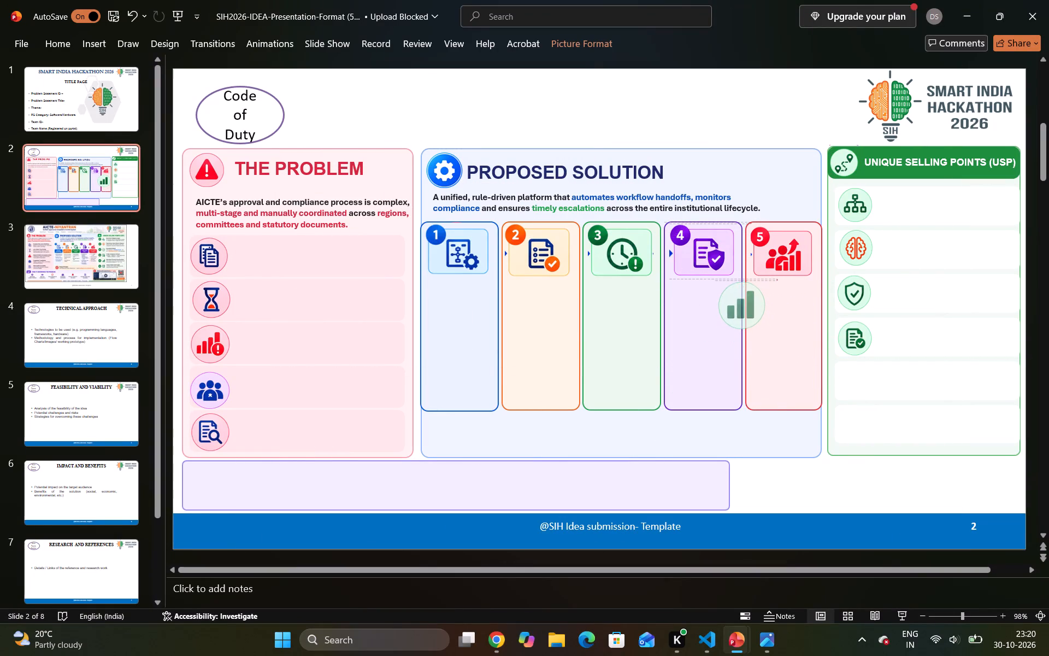
drag(754, 330, 753, 330)
drag(738, 311, 904, 372)
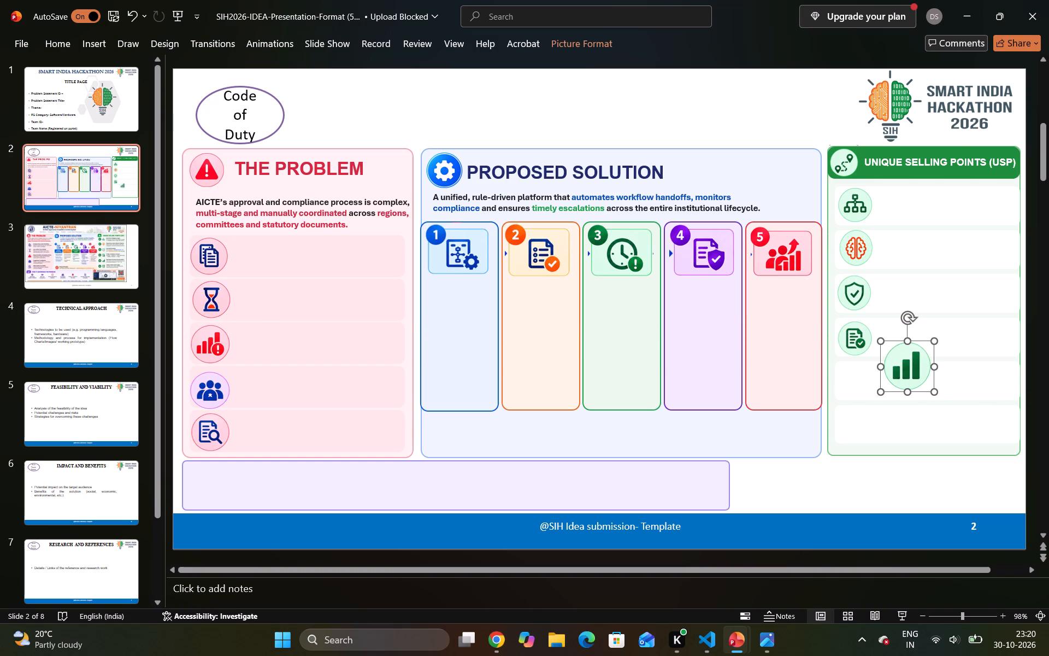
drag(934, 391, 916, 380)
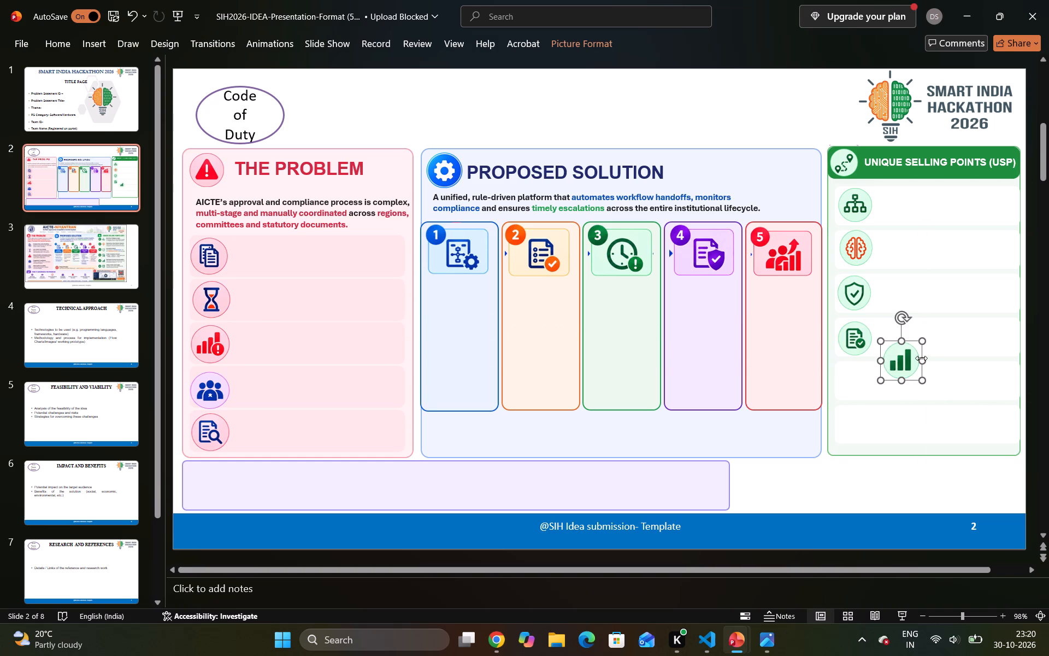
drag(921, 358, 927, 358)
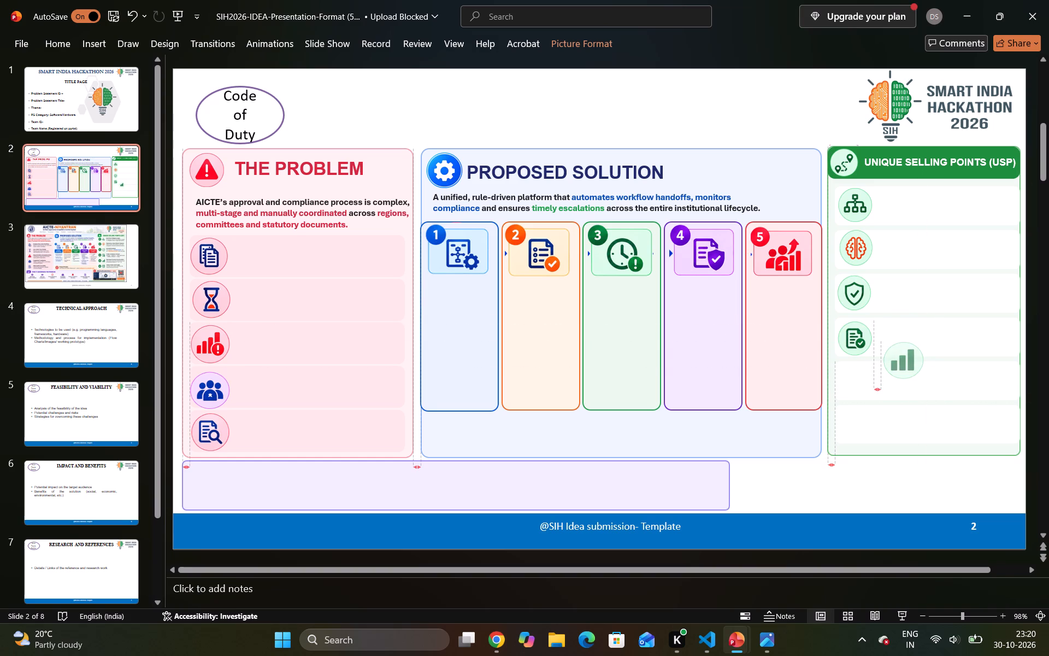
drag(927, 358, 929, 368)
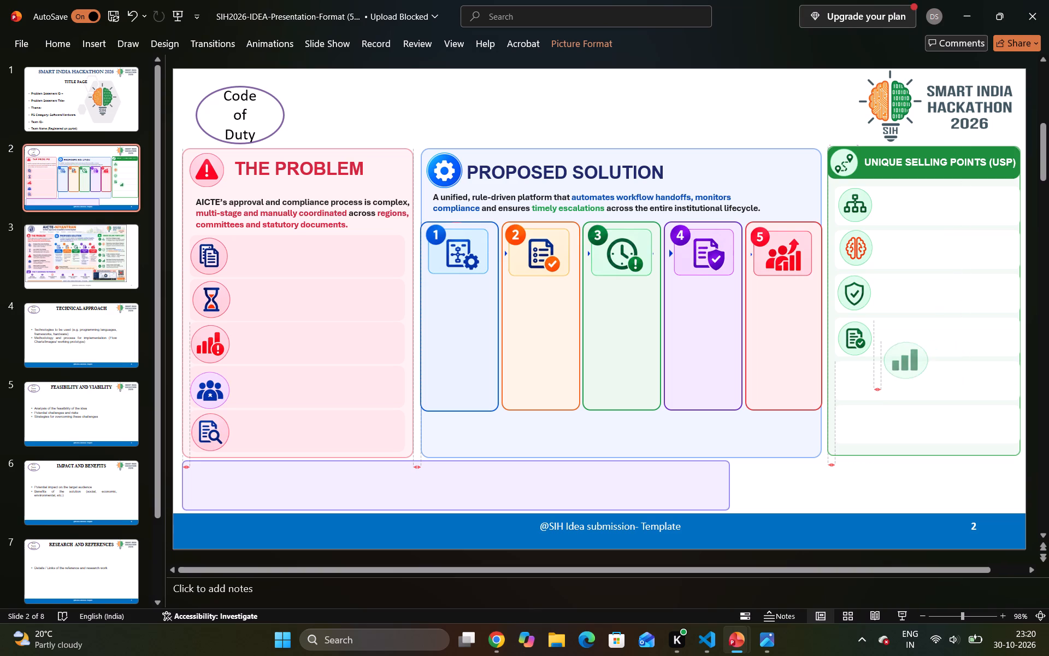
drag(929, 368, 915, 371)
drag(901, 357, 870, 389)
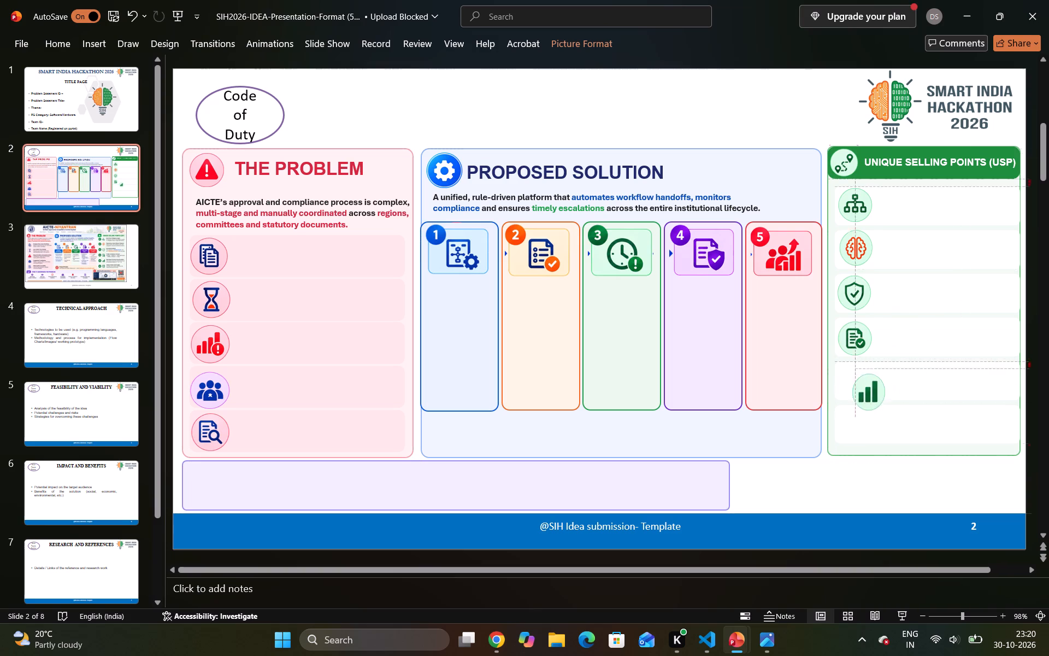
drag(870, 389, 858, 379)
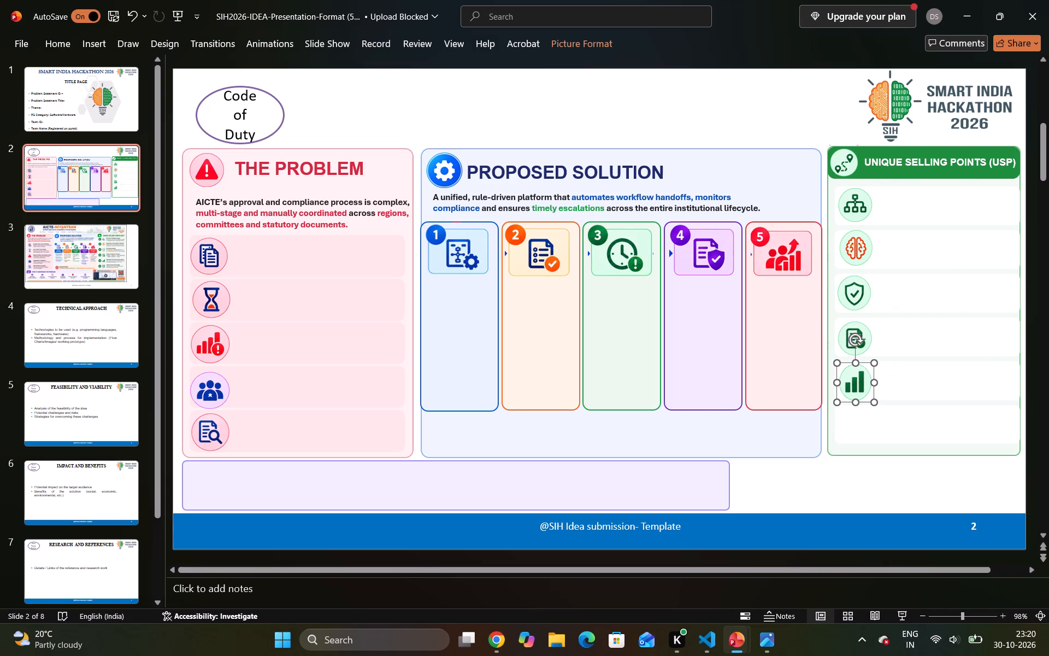
click(693, 119)
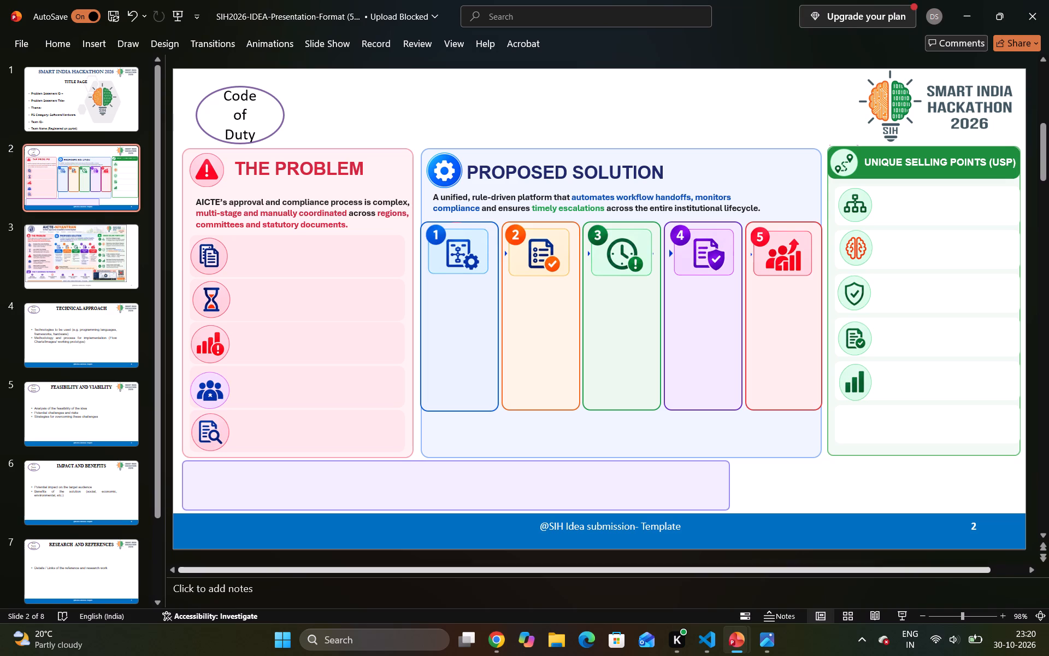
Insert the Modern Infographic Icon Sheet picture from the Downloads folder onto slide 2.
click(91, 44)
click(115, 84)
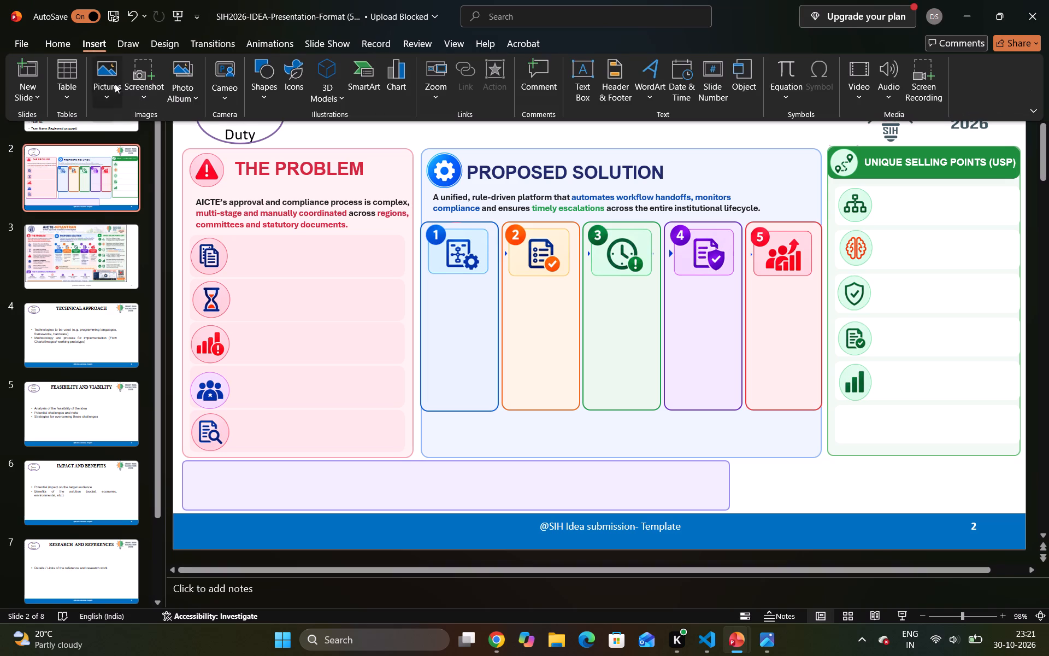
click(157, 138)
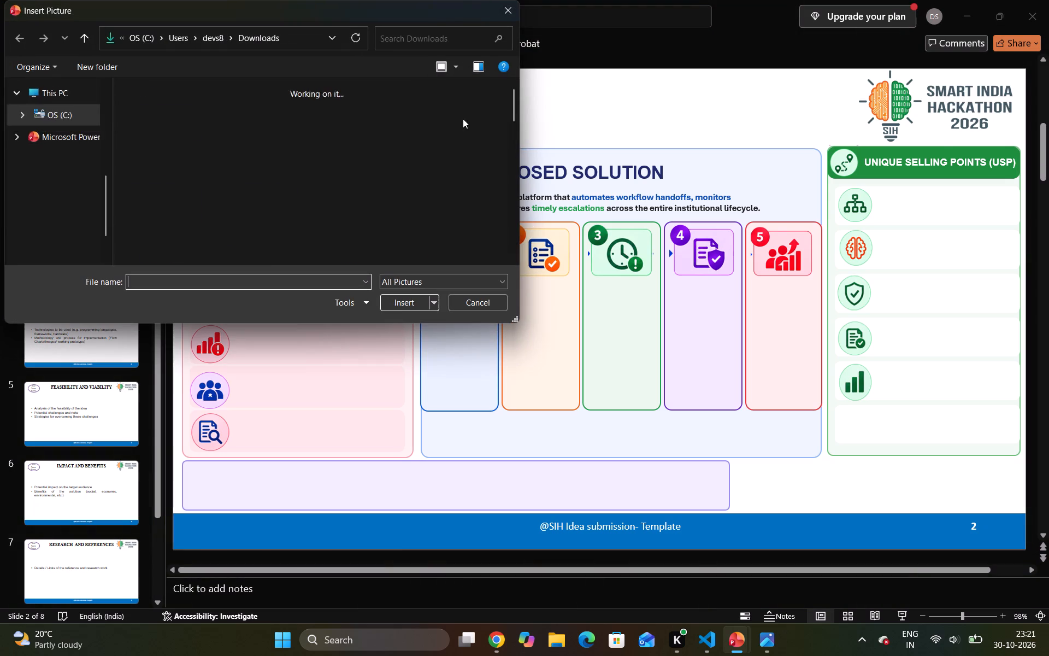
click(370, 156)
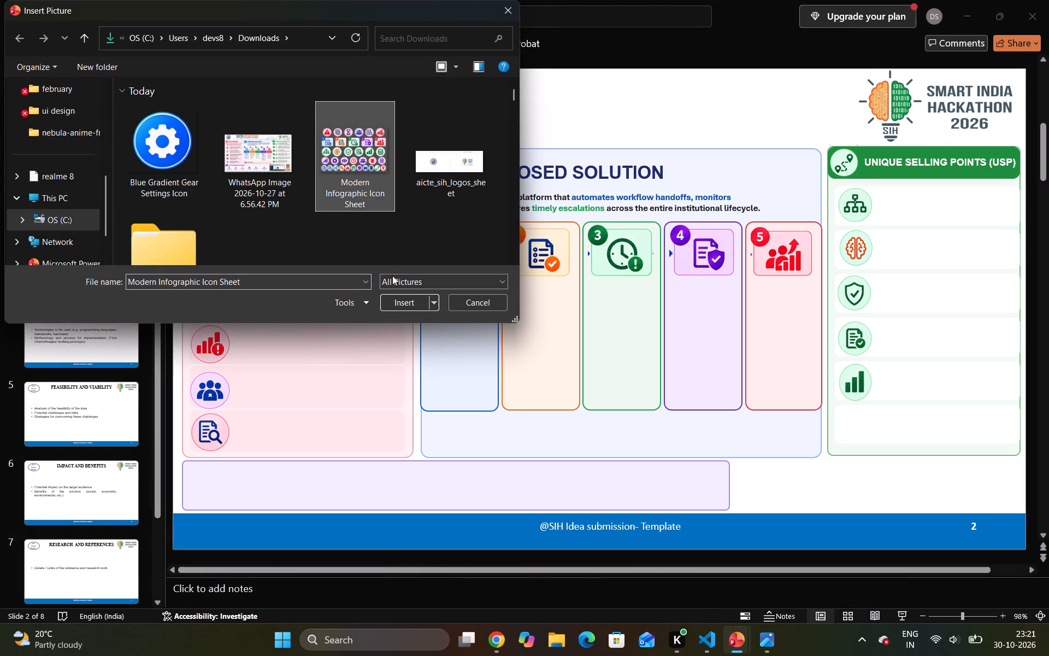
click(409, 300)
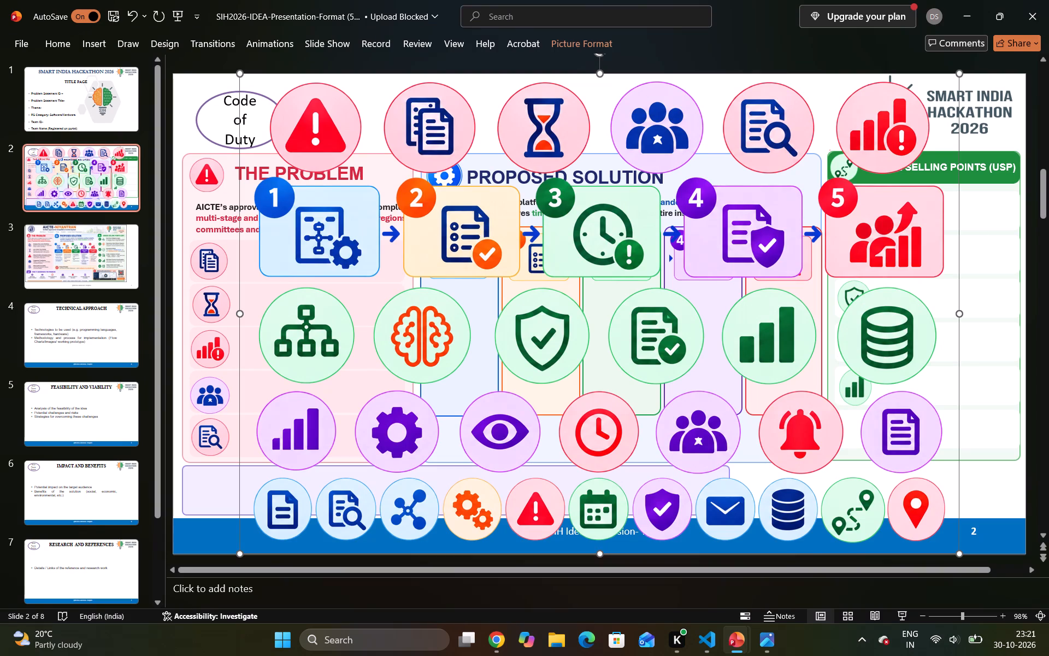
Crop the inserted icon sheet down to the green database icon at the end of its third row.
click(577, 41)
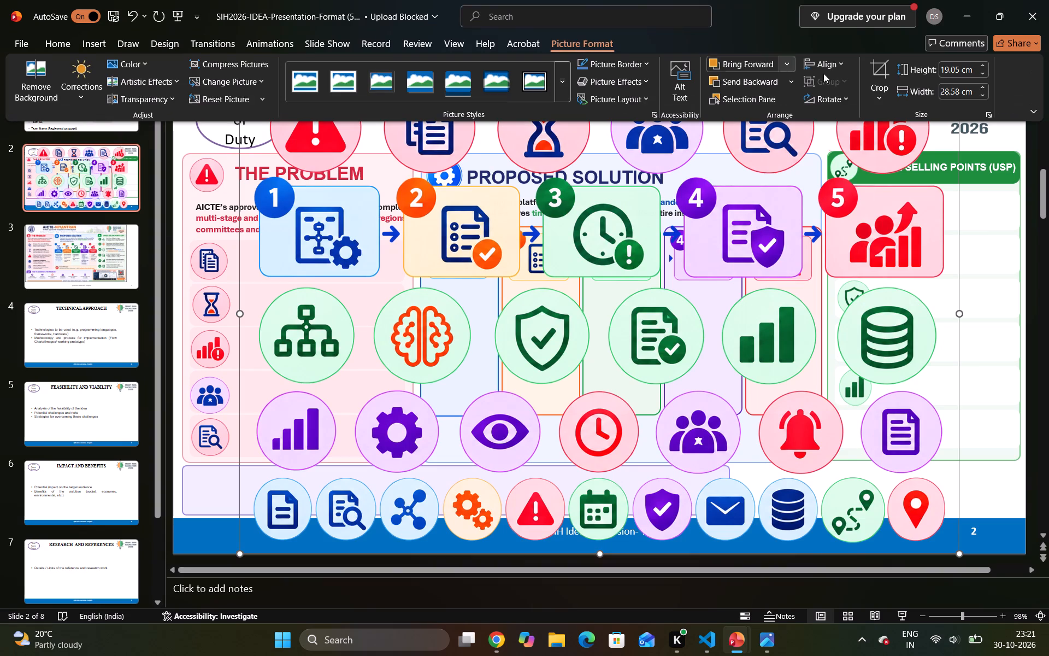
click(880, 76)
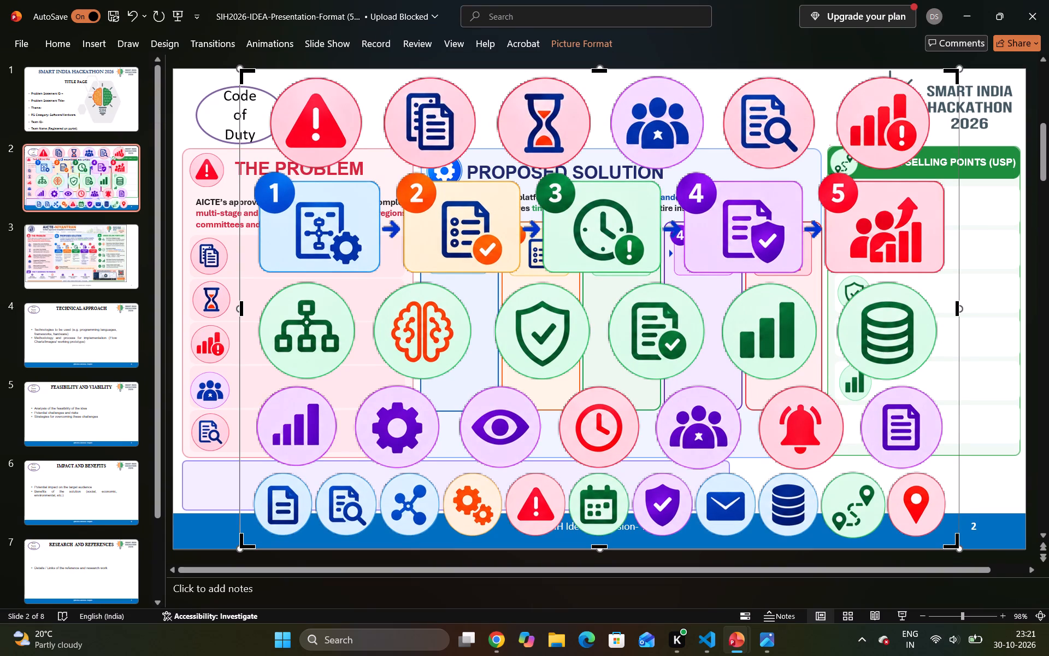
drag(958, 313, 939, 315)
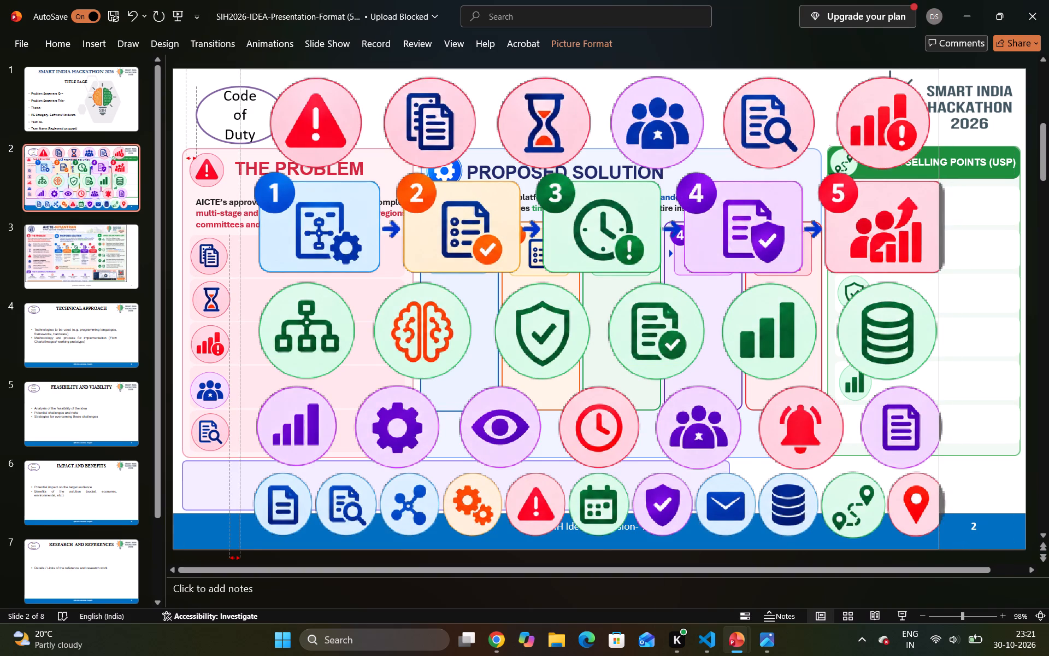
drag(243, 308, 452, 312)
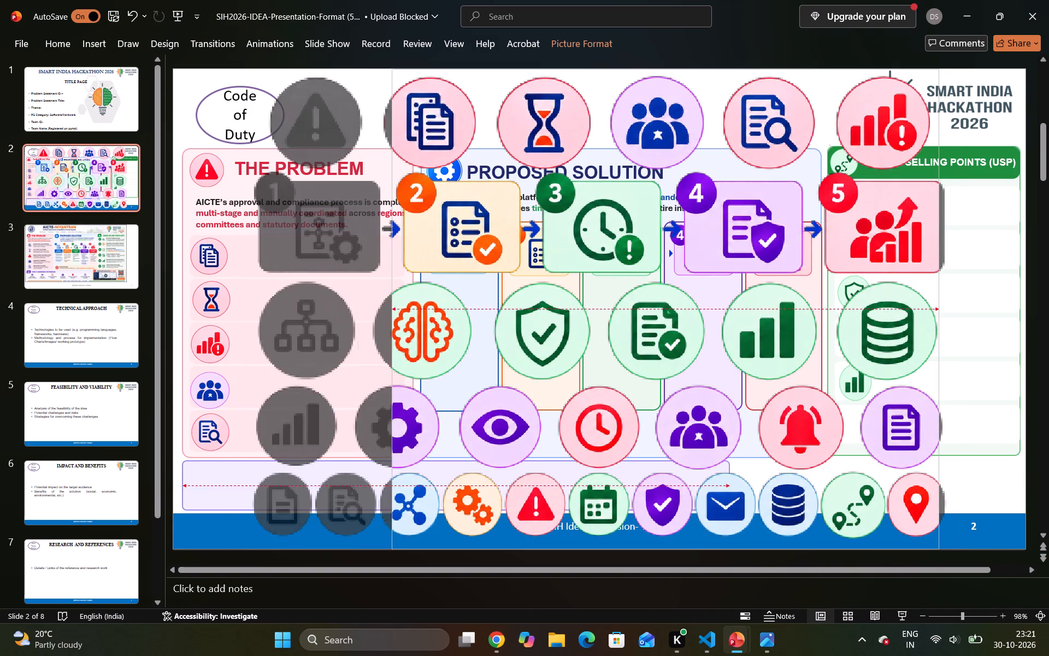
drag(452, 312, 804, 313)
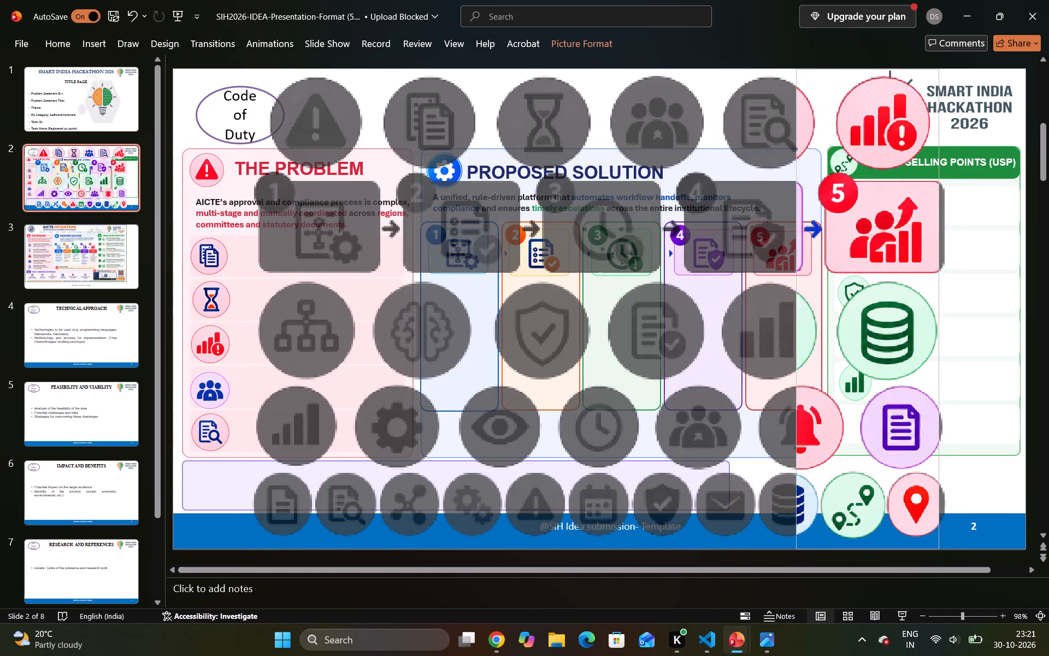
drag(804, 313, 829, 317)
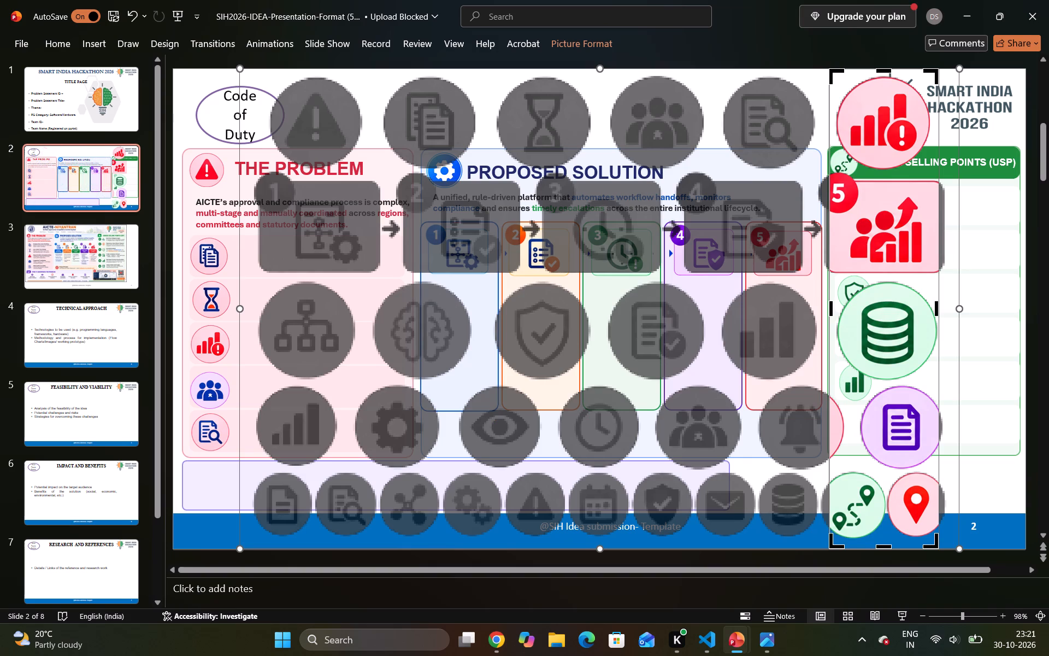
drag(882, 72, 887, 274)
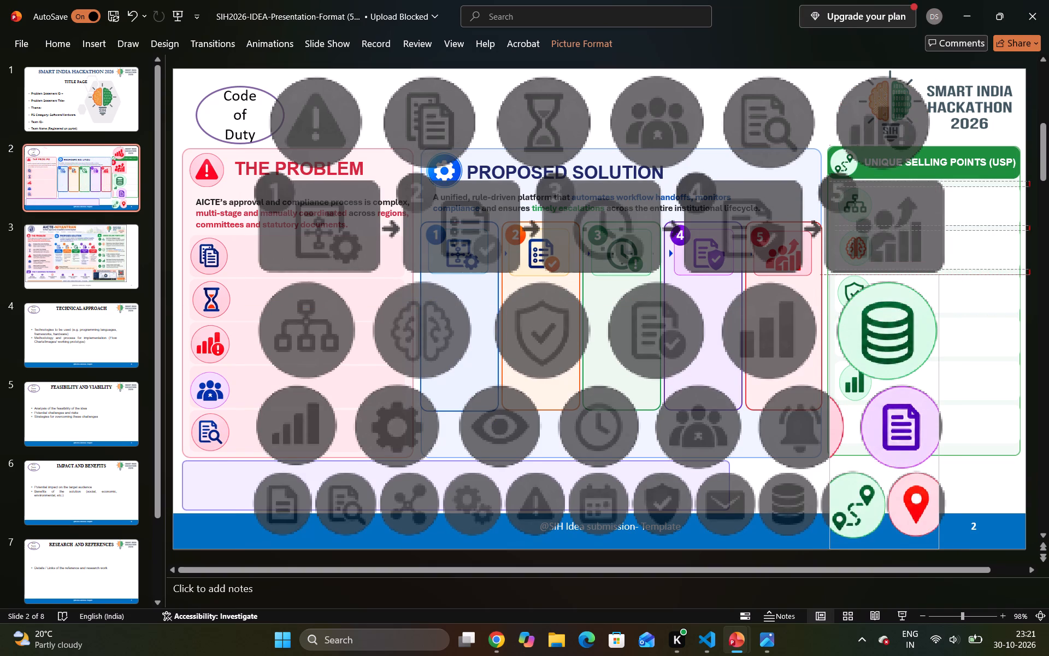
drag(887, 274, 888, 276)
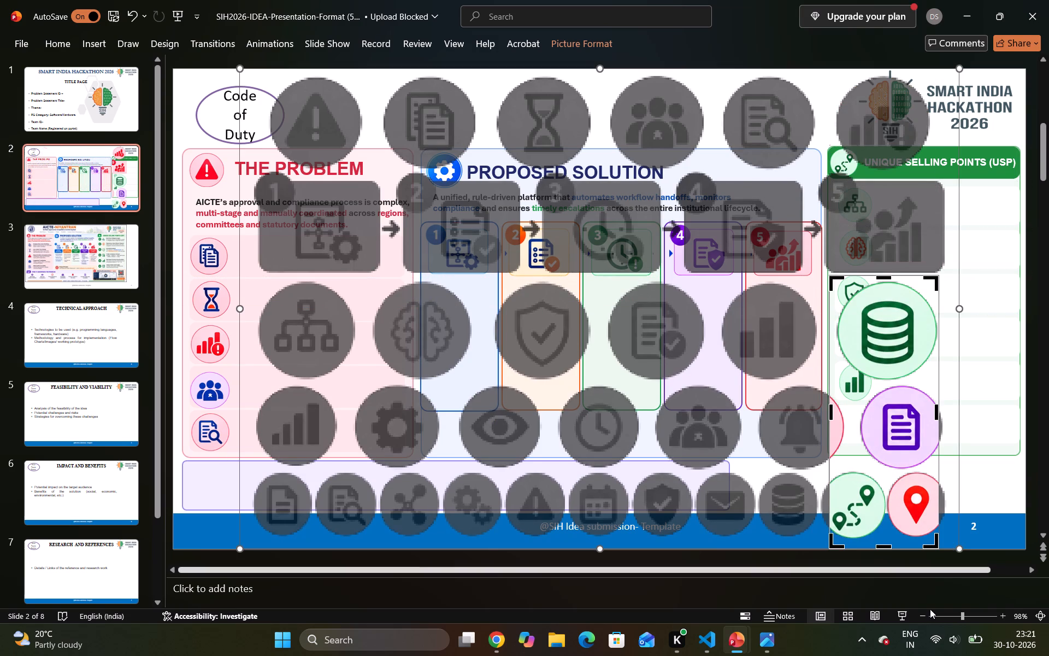
drag(885, 546, 892, 401)
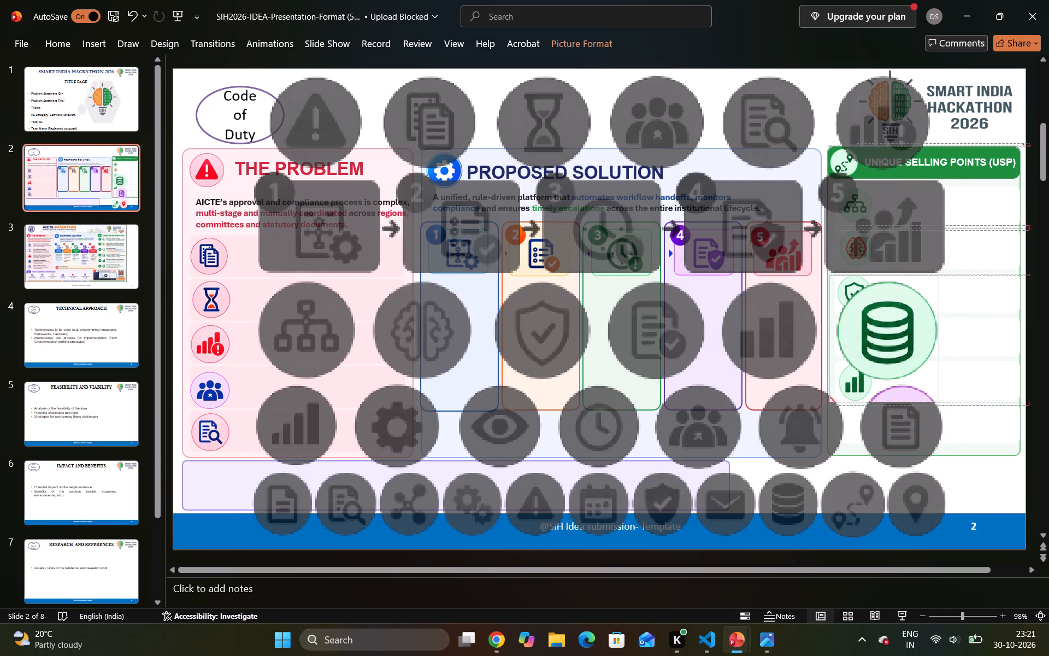
drag(892, 401, 898, 385)
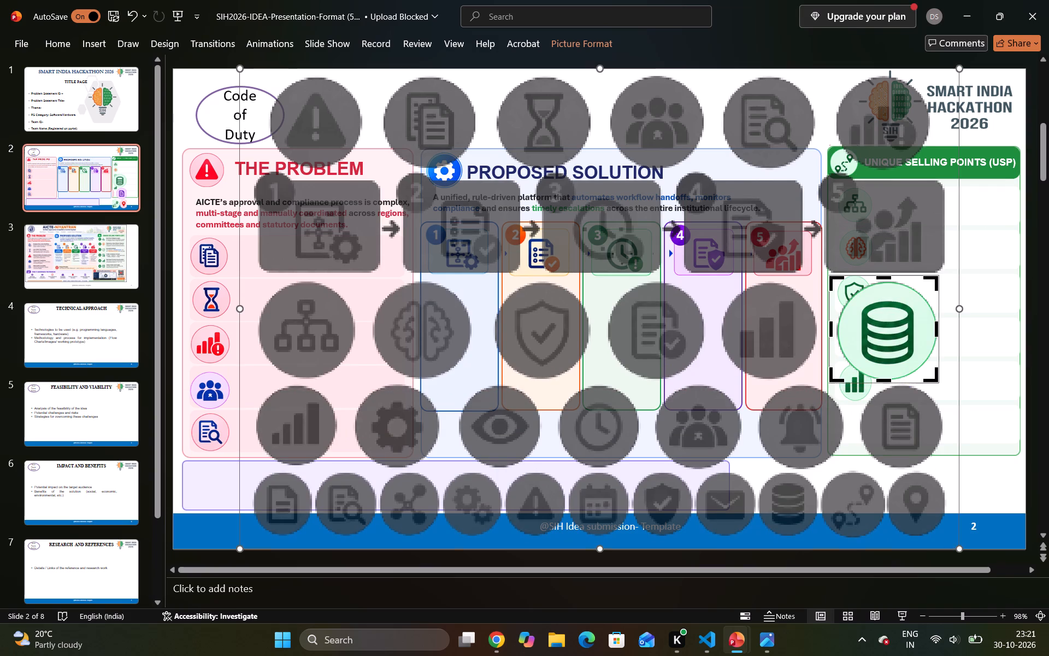
click(1007, 496)
Shrink the green database icon to about the size of the other icons on the USP cards.
click(882, 304)
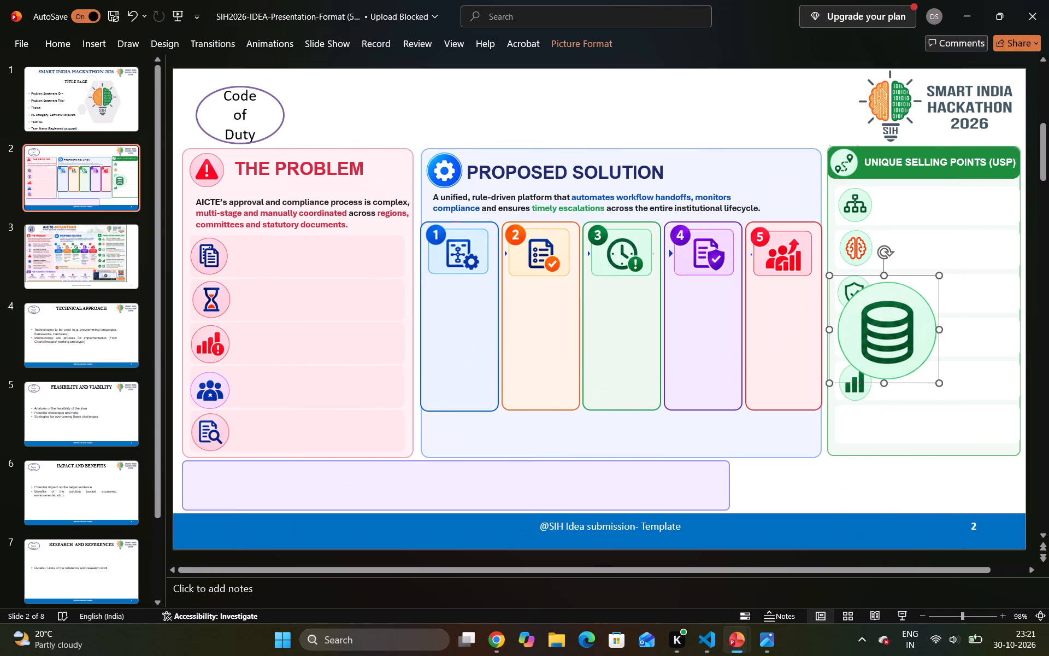
drag(939, 385, 872, 330)
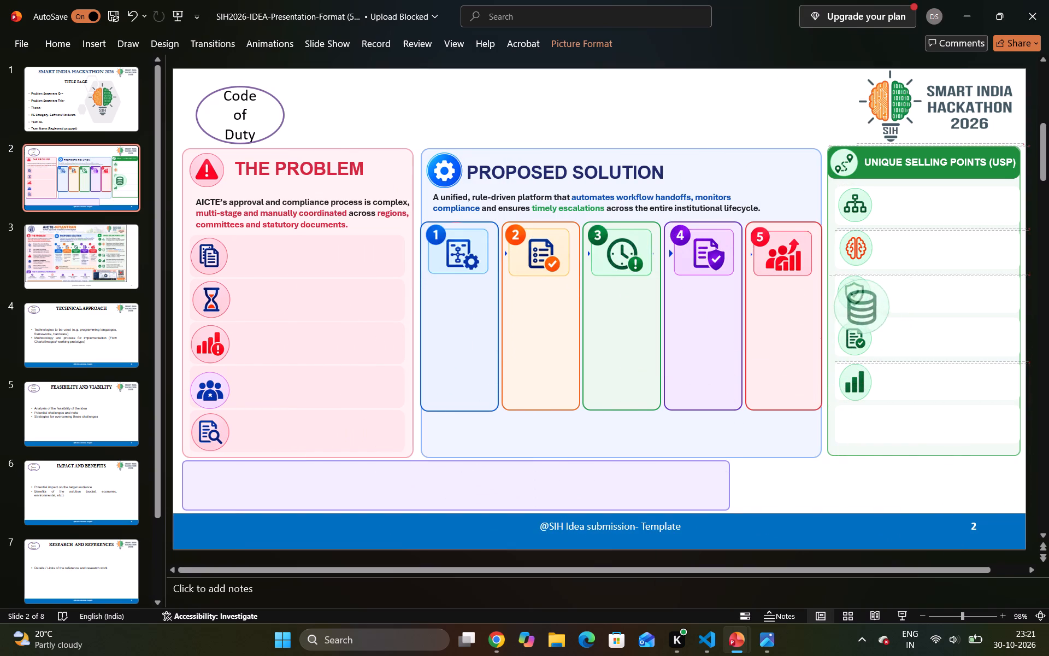
drag(872, 330, 868, 326)
drag(846, 294, 918, 422)
drag(954, 458, 934, 444)
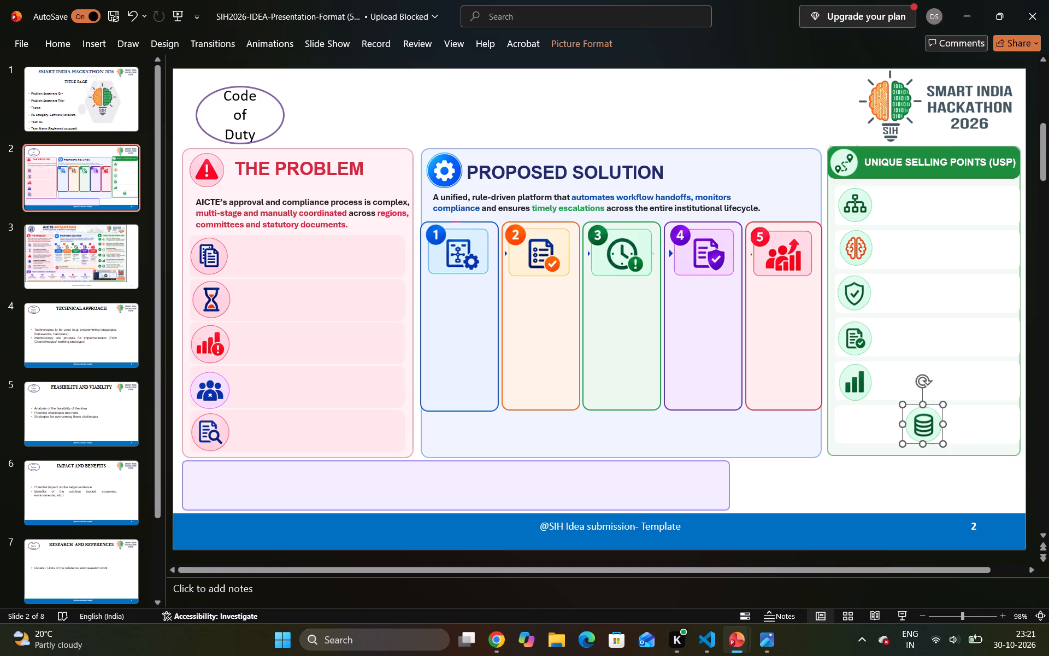
drag(942, 426, 948, 426)
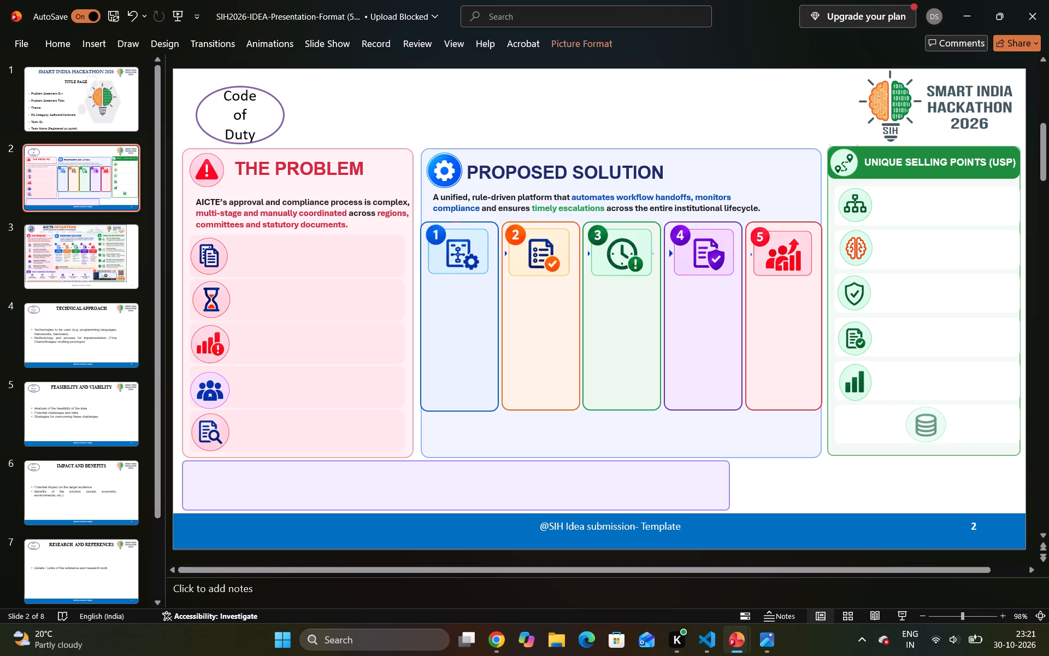
drag(948, 426, 932, 431)
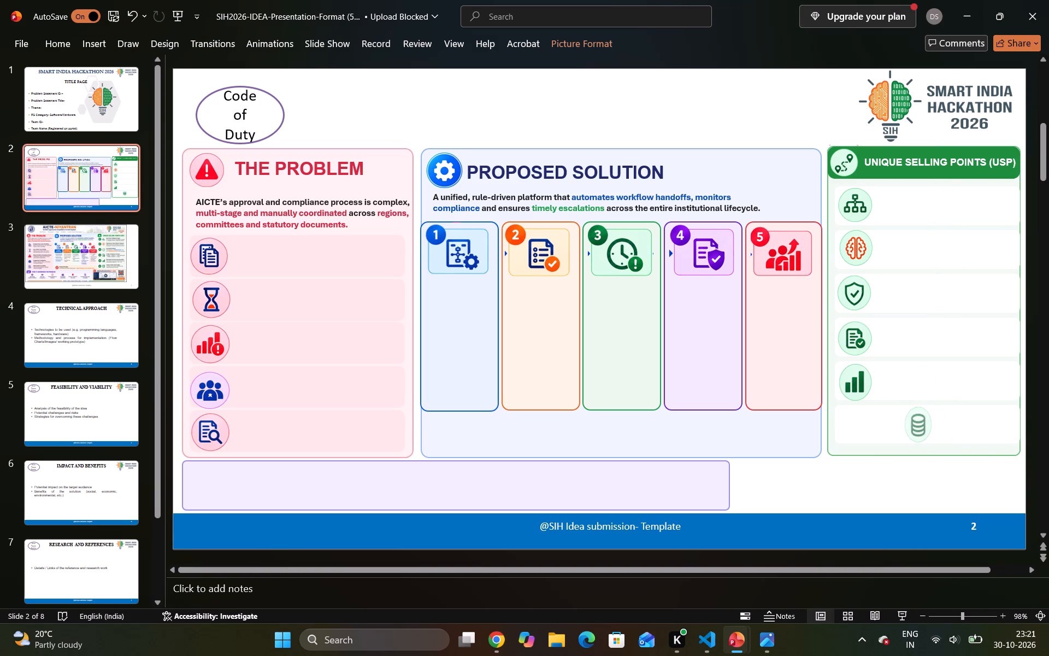
drag(932, 431, 941, 435)
drag(929, 434, 905, 395)
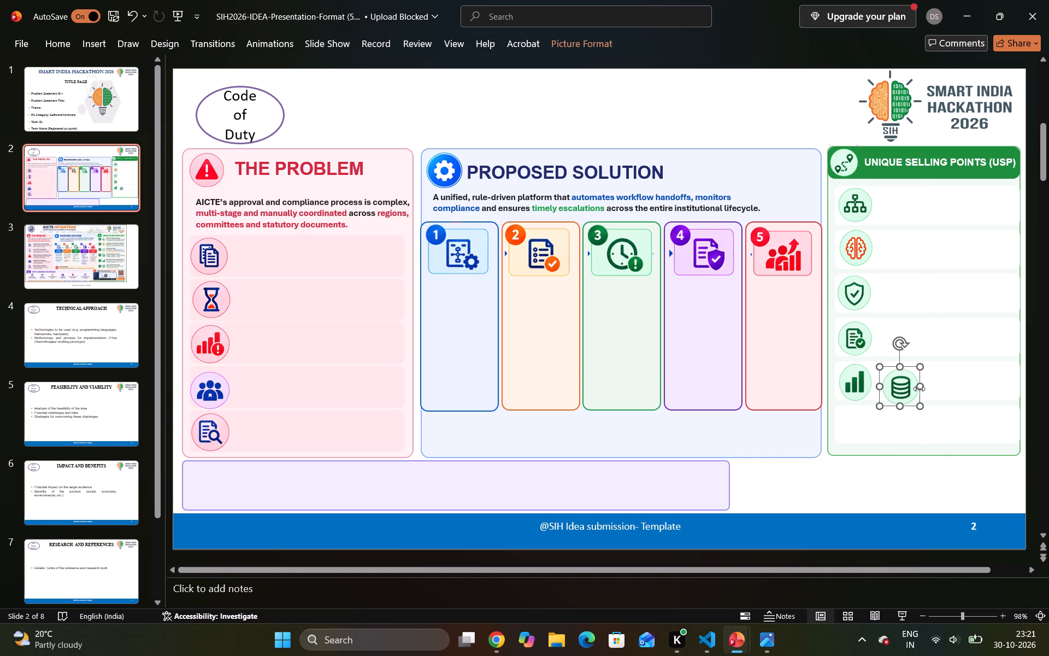
click(919, 389)
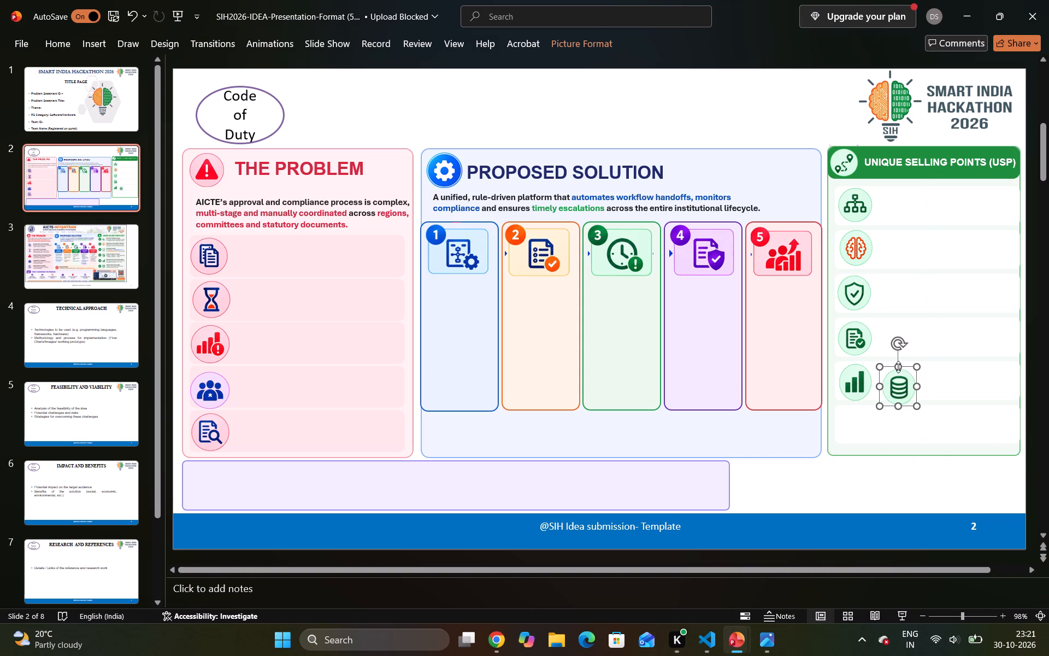
click(898, 367)
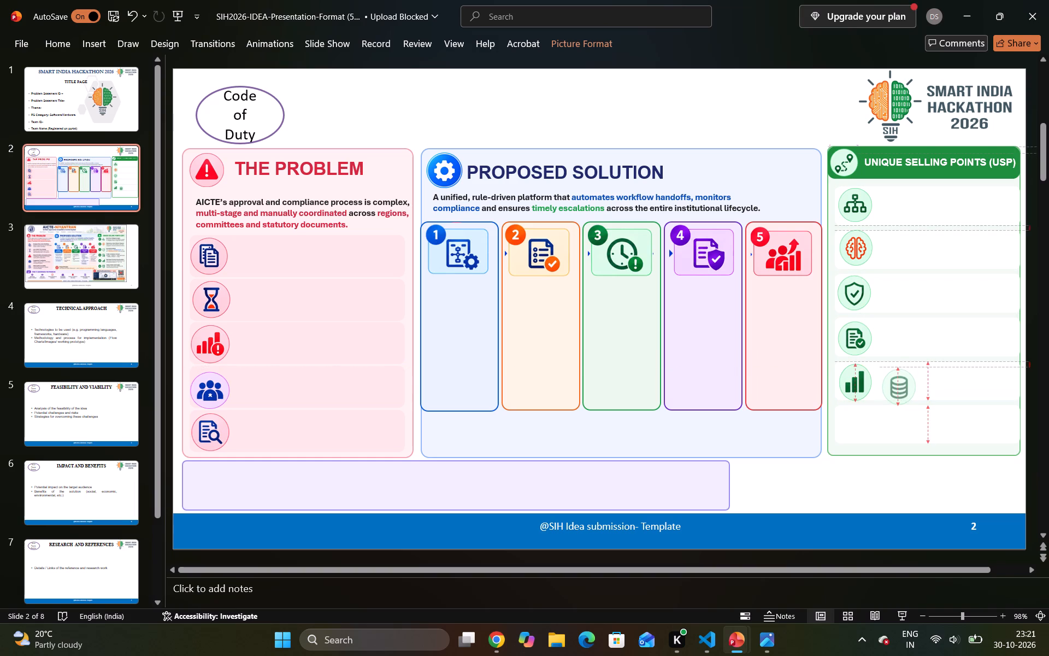
Place the database icon at the start of the sixth USP card, in line with the bar chart icon above it.
drag(903, 385, 861, 419)
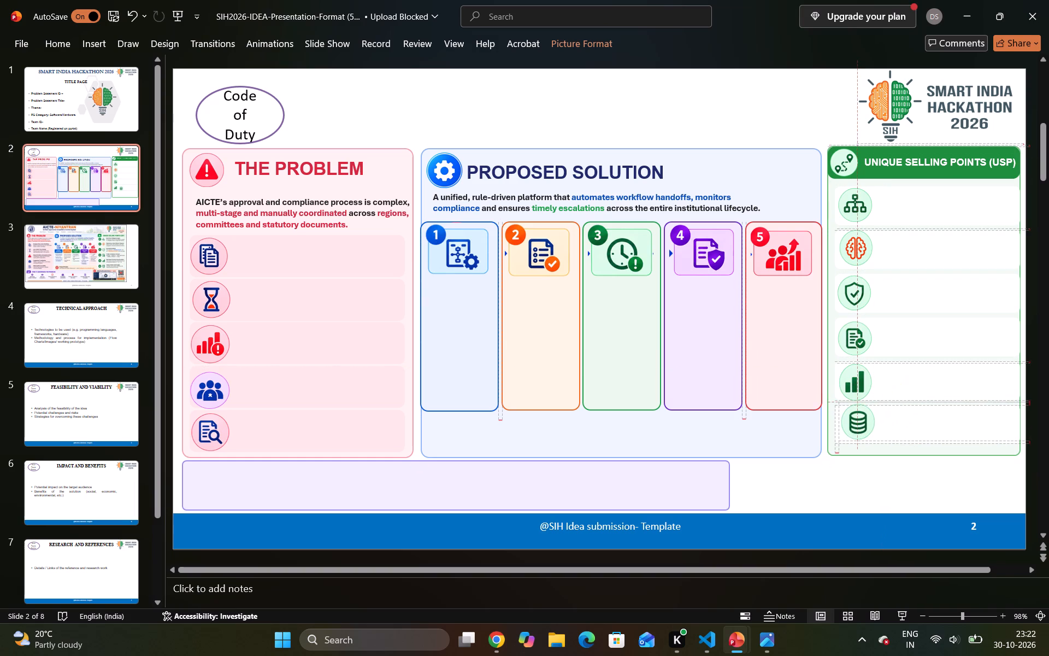
drag(861, 419, 861, 421)
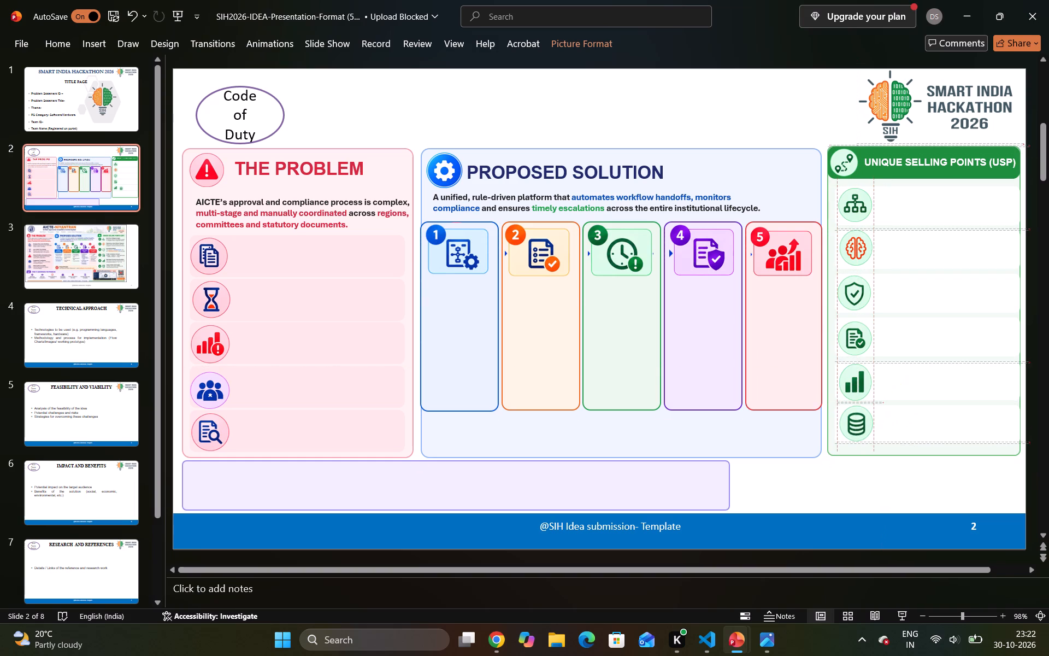
drag(861, 421, 861, 421)
click(721, 114)
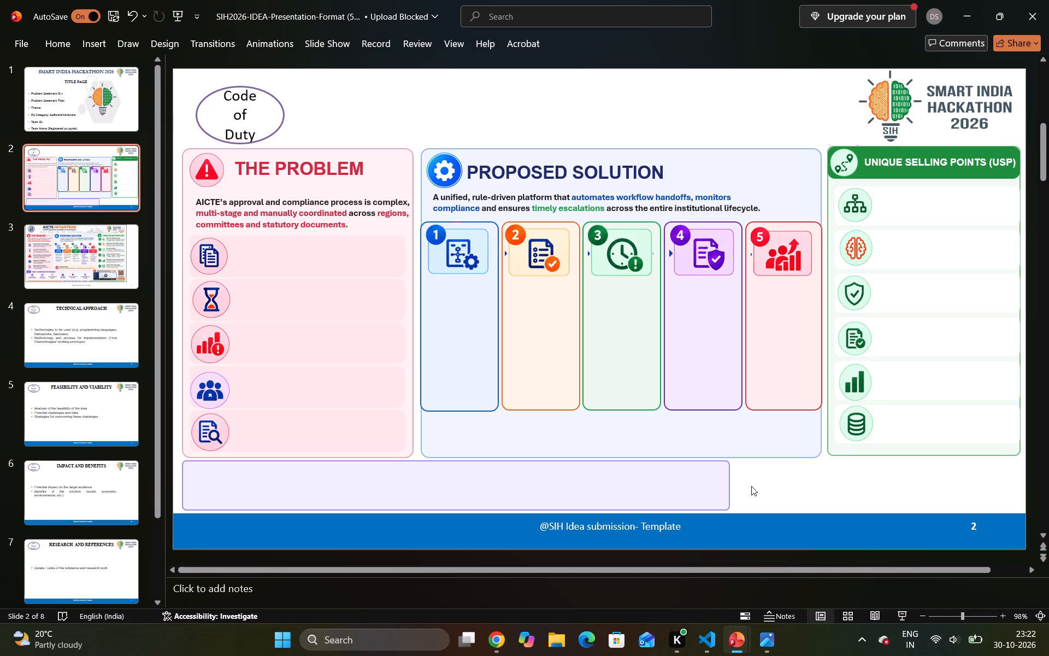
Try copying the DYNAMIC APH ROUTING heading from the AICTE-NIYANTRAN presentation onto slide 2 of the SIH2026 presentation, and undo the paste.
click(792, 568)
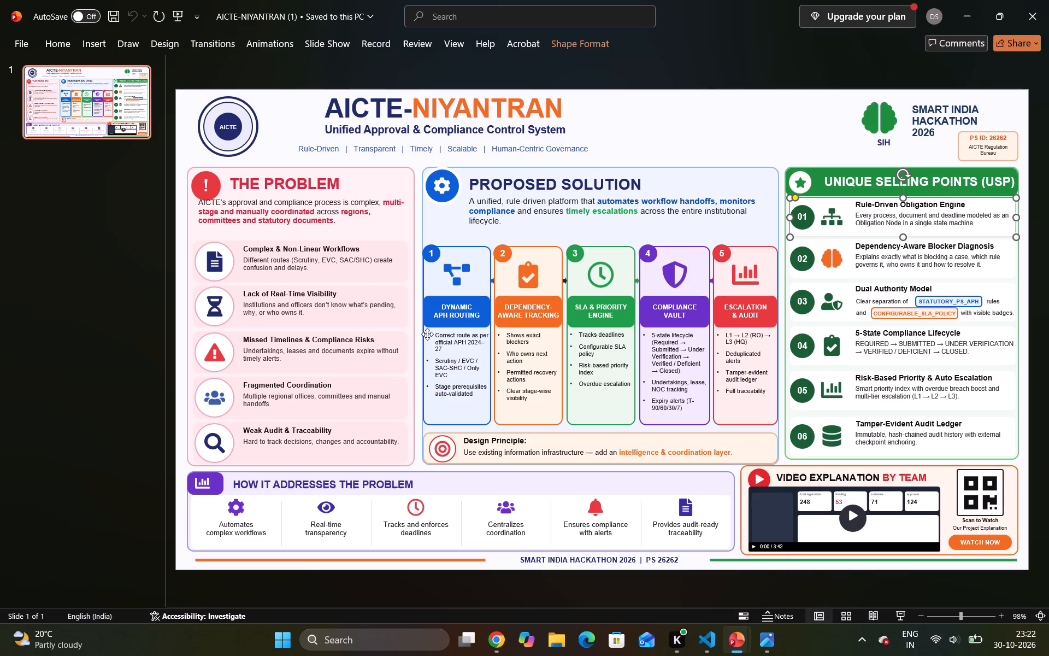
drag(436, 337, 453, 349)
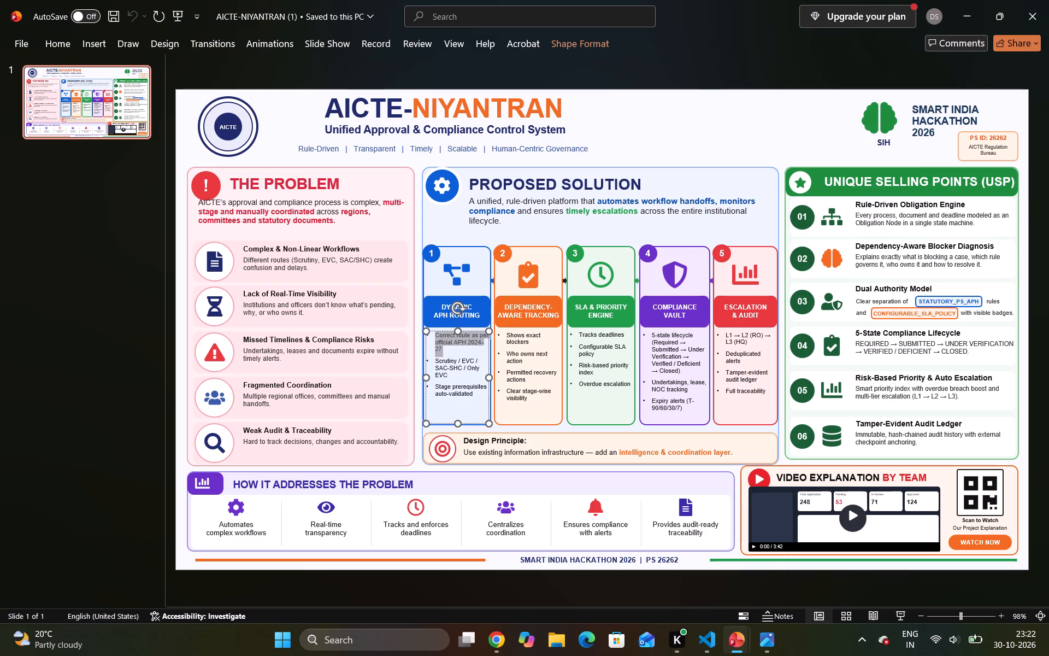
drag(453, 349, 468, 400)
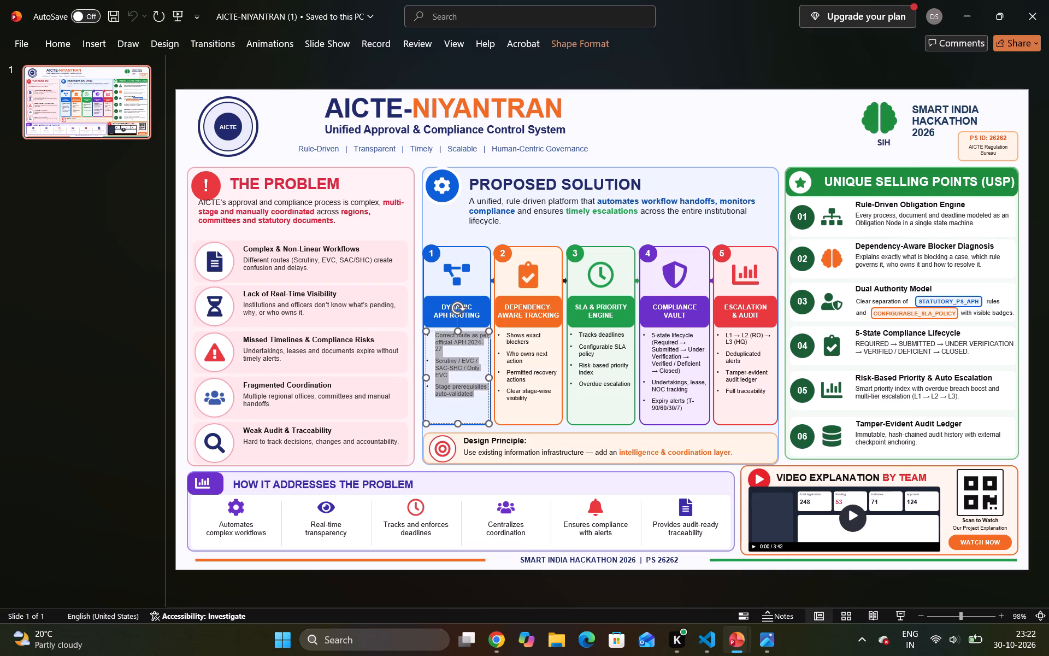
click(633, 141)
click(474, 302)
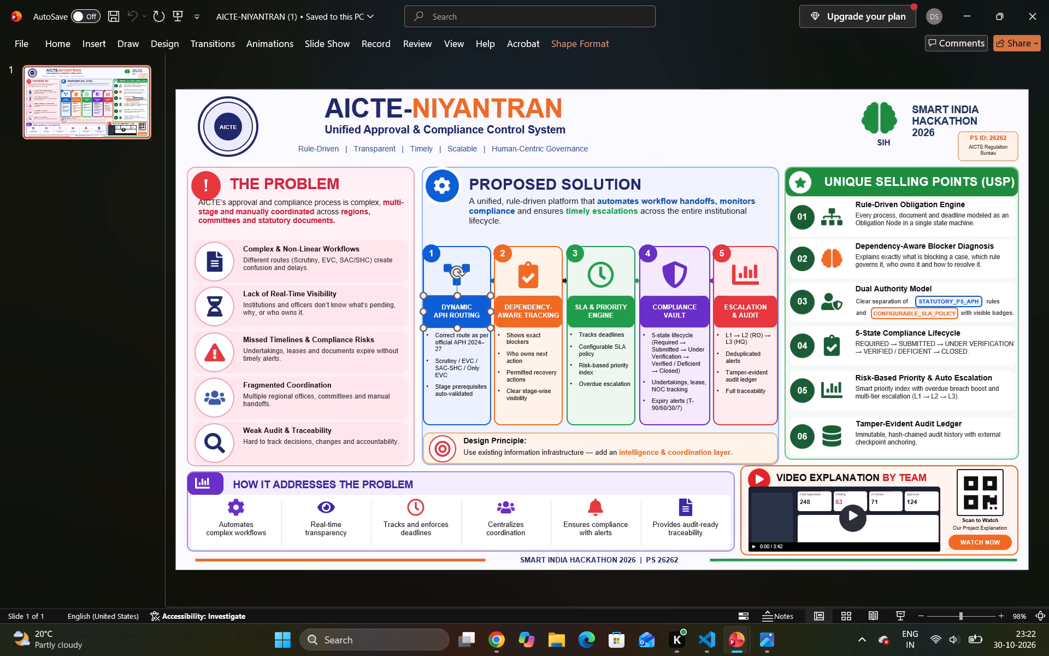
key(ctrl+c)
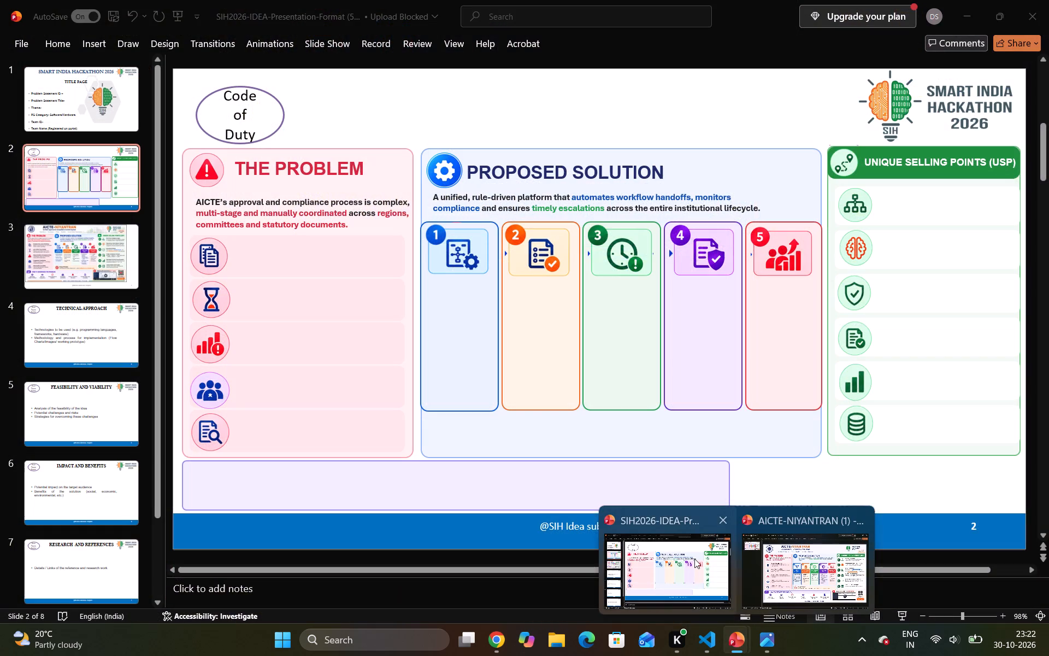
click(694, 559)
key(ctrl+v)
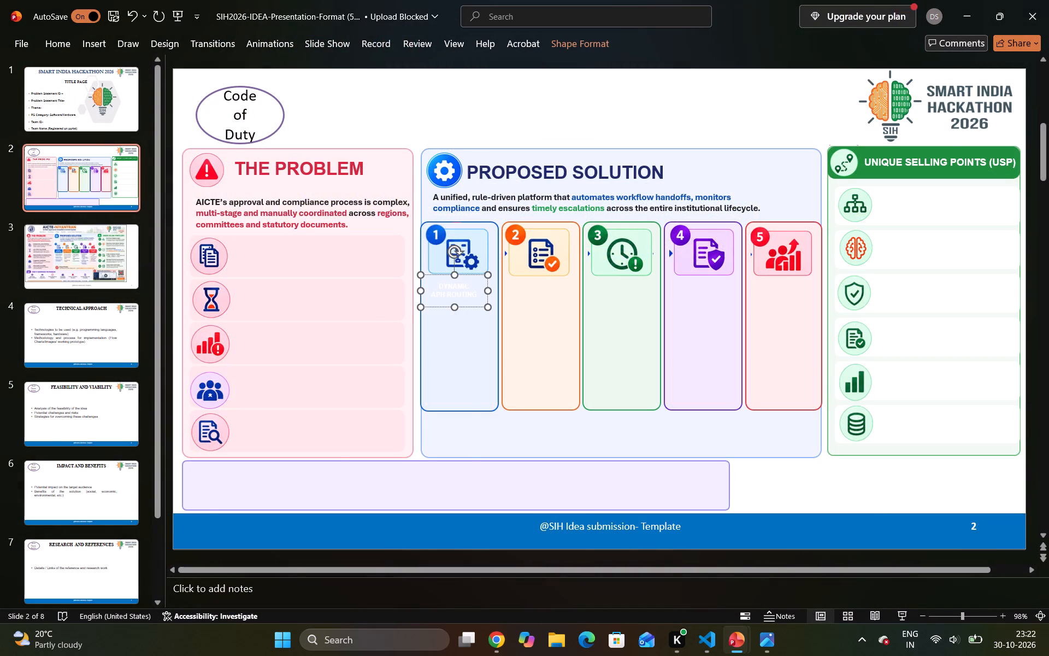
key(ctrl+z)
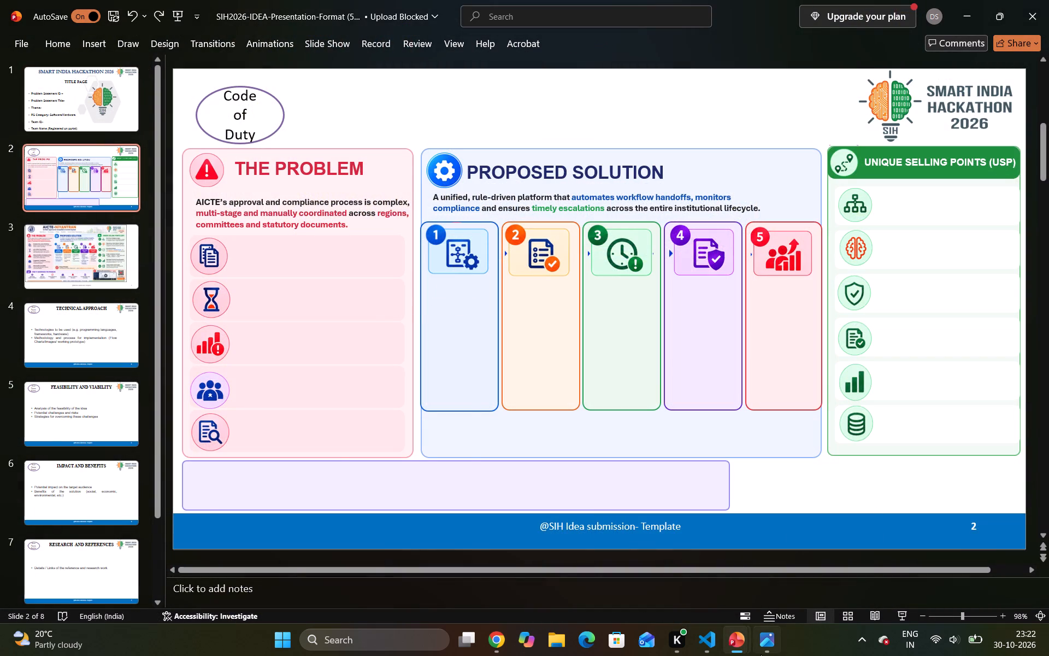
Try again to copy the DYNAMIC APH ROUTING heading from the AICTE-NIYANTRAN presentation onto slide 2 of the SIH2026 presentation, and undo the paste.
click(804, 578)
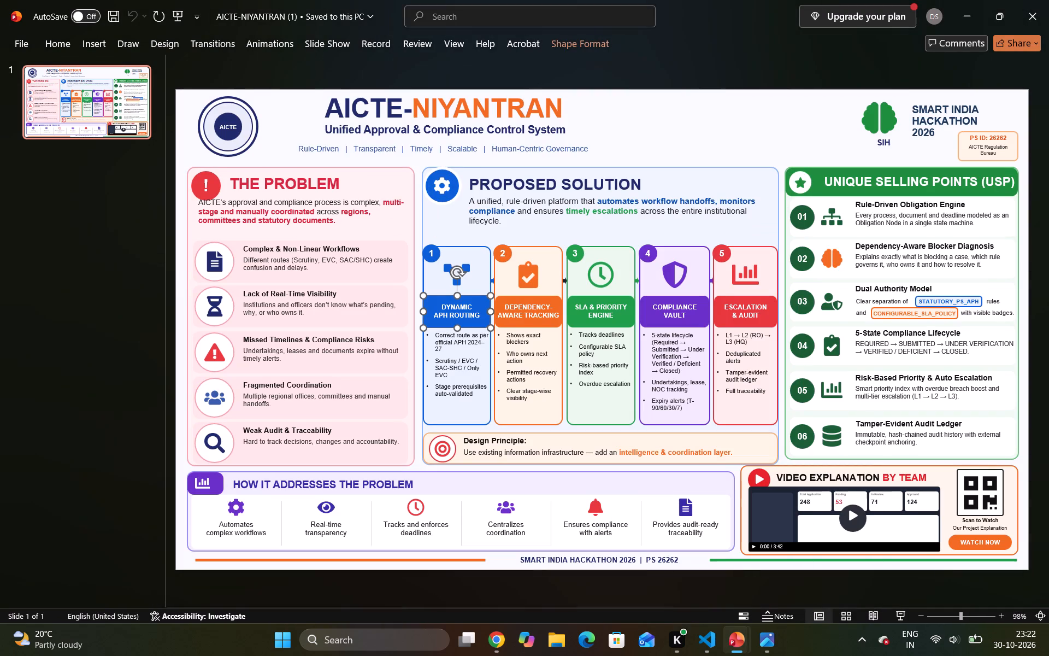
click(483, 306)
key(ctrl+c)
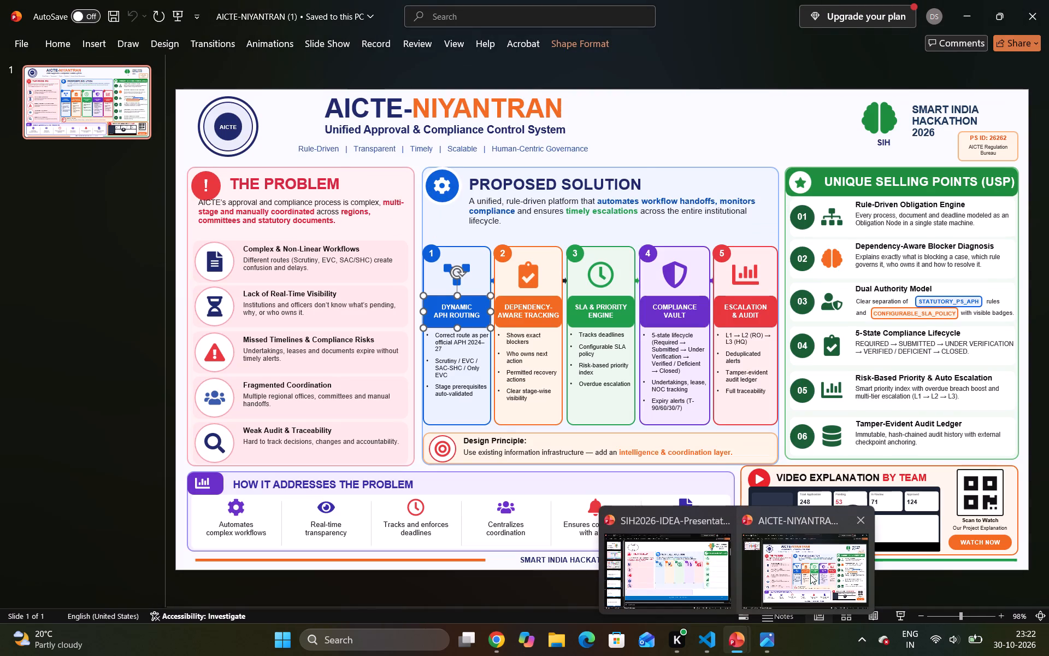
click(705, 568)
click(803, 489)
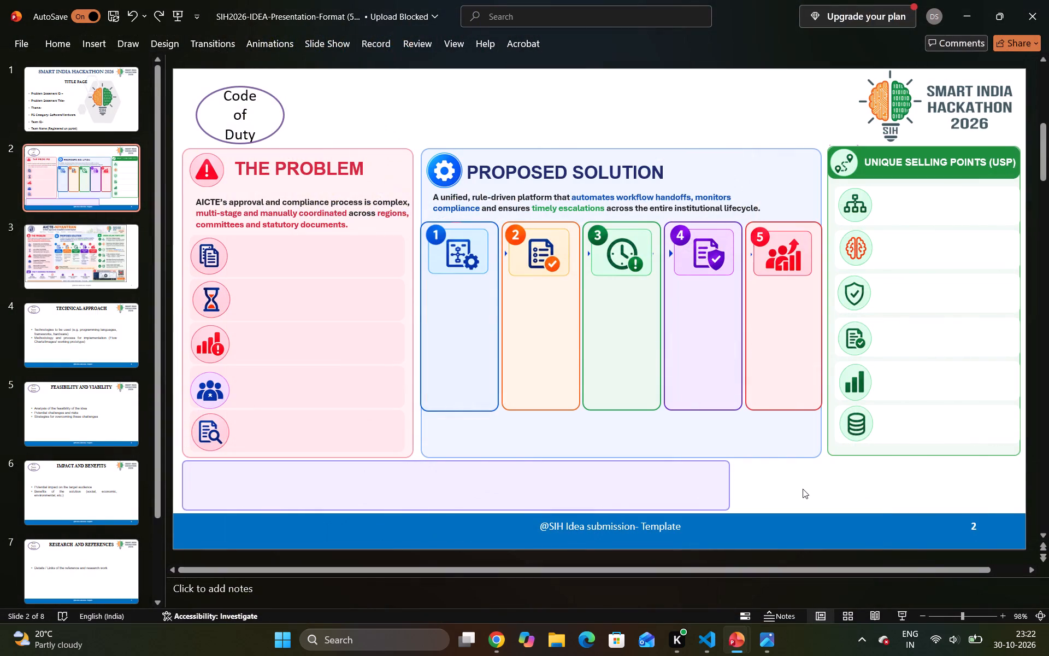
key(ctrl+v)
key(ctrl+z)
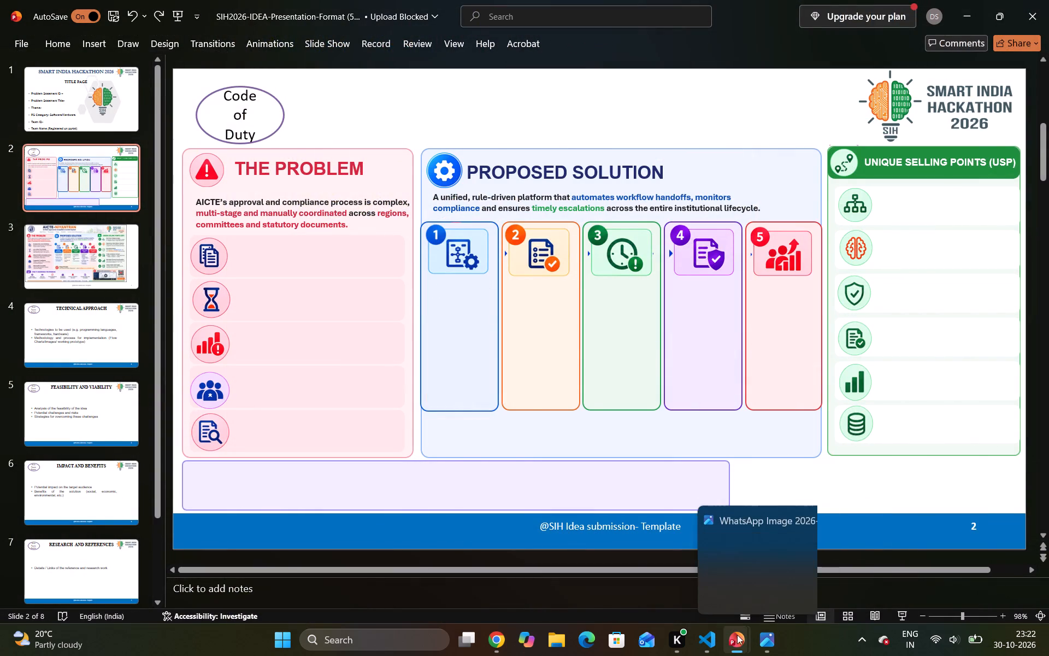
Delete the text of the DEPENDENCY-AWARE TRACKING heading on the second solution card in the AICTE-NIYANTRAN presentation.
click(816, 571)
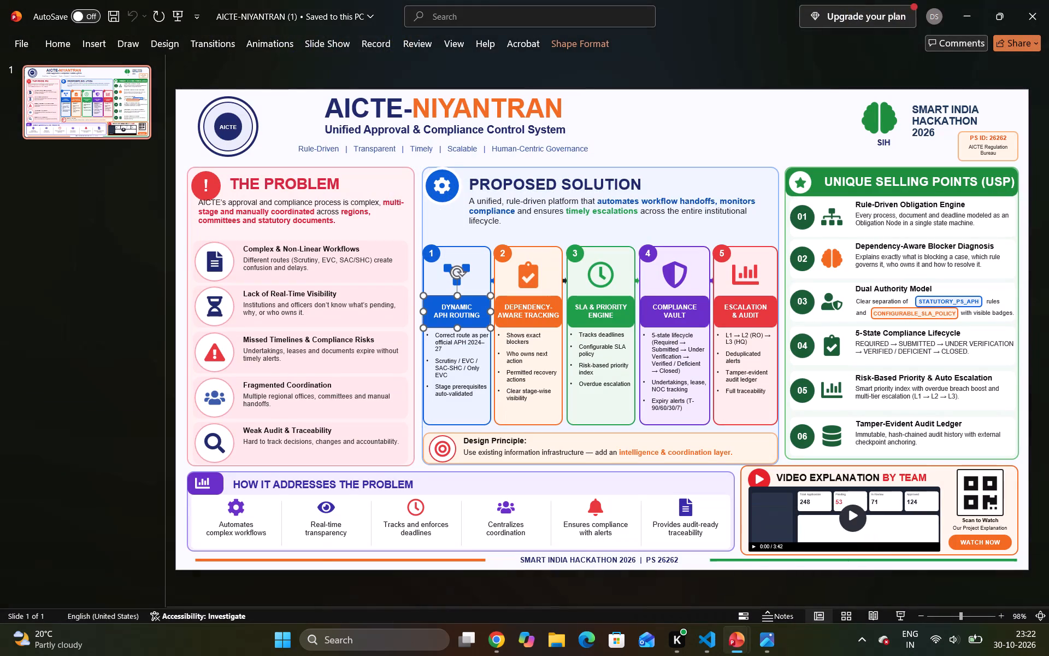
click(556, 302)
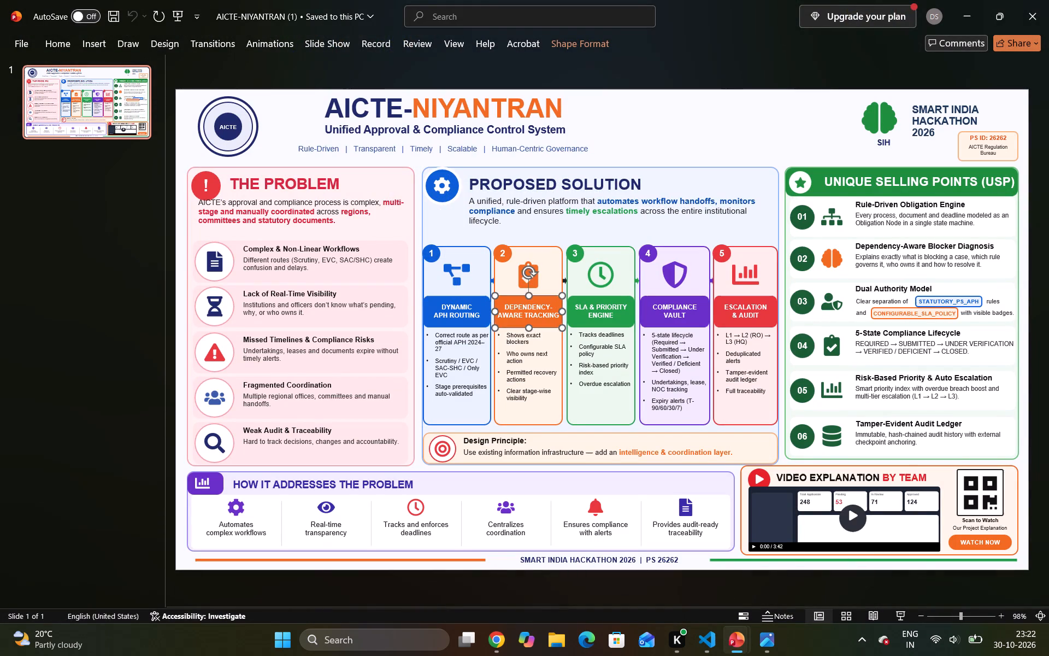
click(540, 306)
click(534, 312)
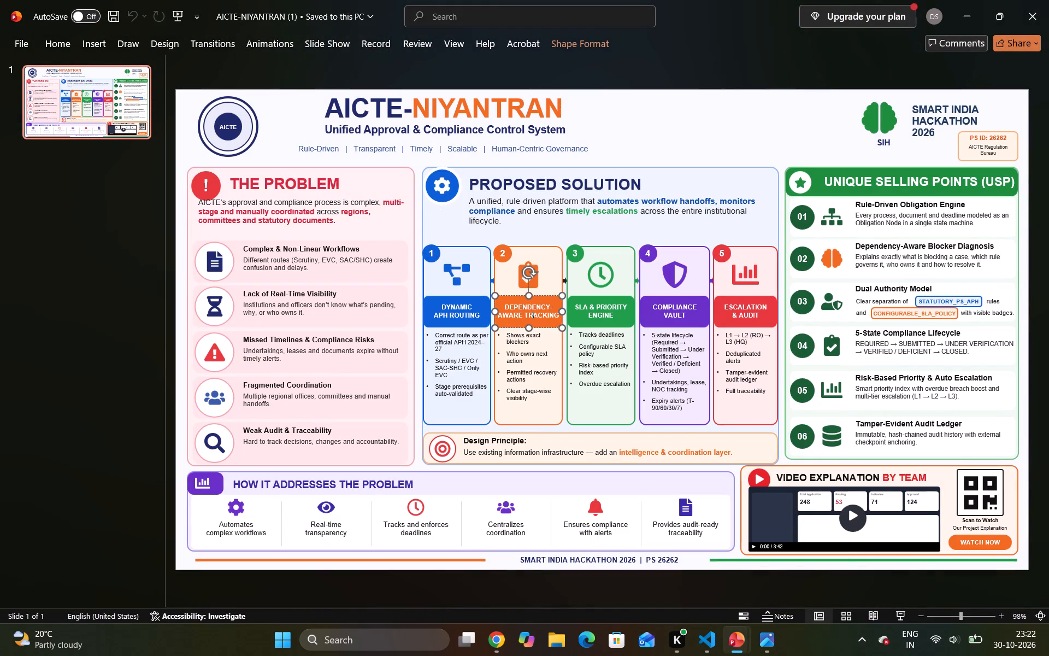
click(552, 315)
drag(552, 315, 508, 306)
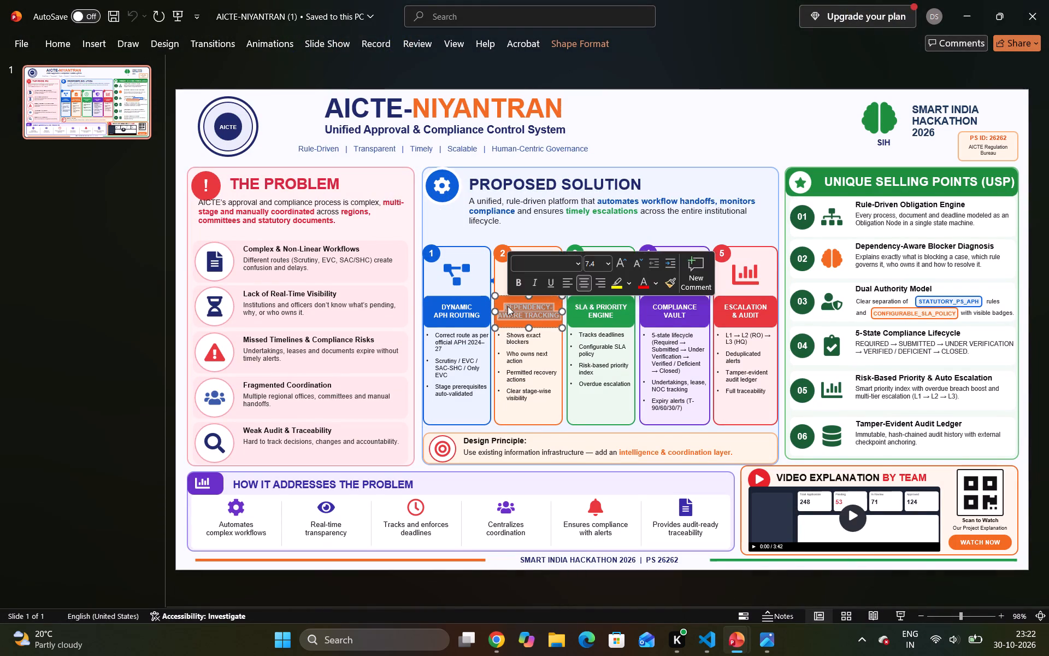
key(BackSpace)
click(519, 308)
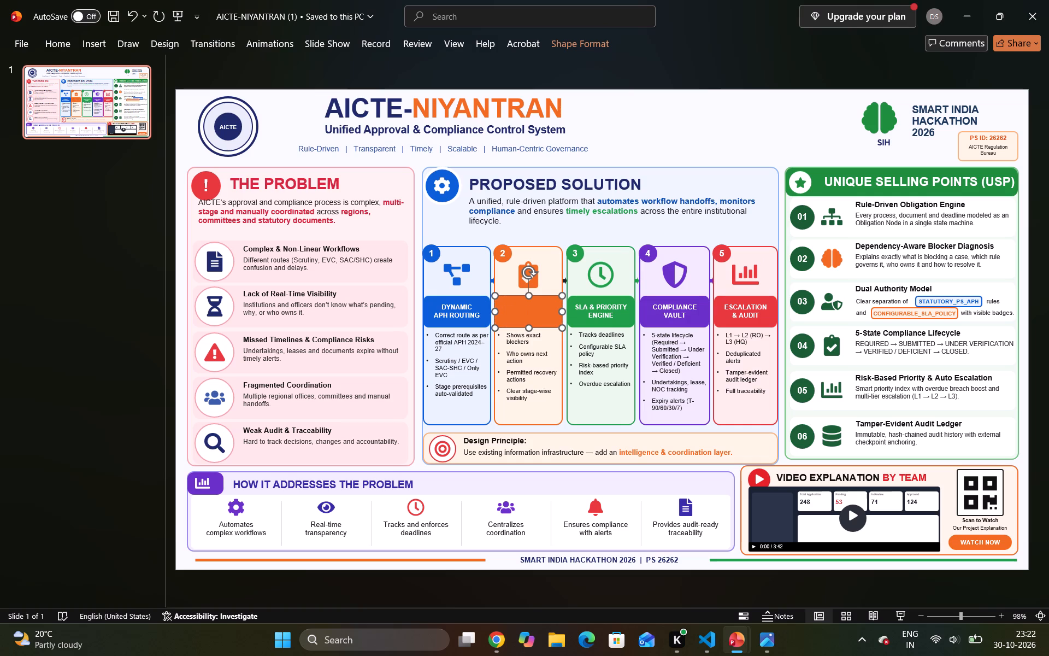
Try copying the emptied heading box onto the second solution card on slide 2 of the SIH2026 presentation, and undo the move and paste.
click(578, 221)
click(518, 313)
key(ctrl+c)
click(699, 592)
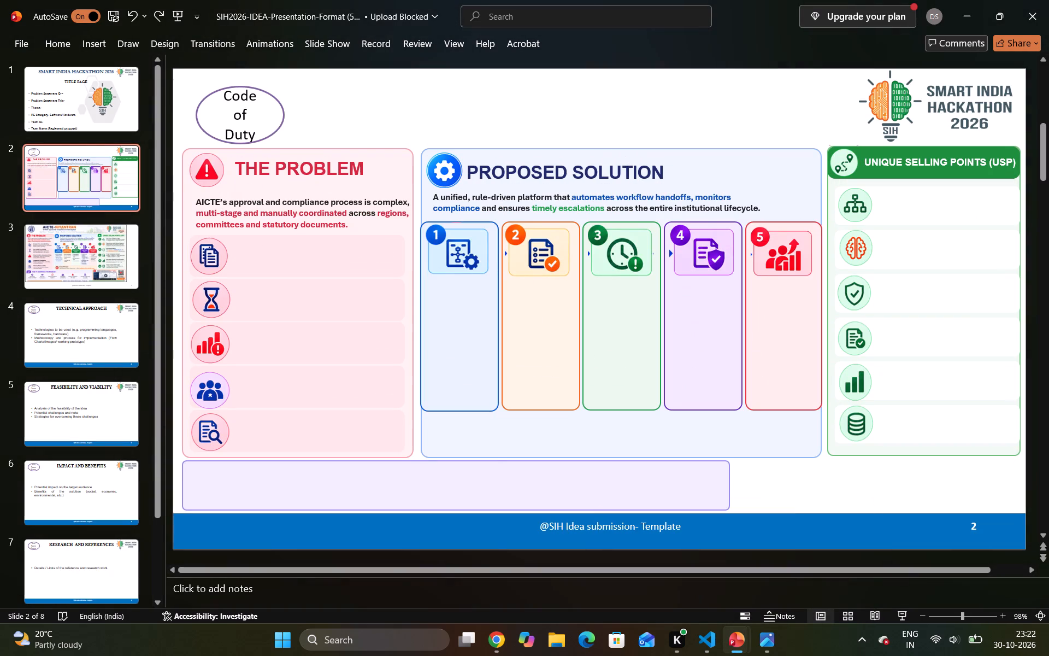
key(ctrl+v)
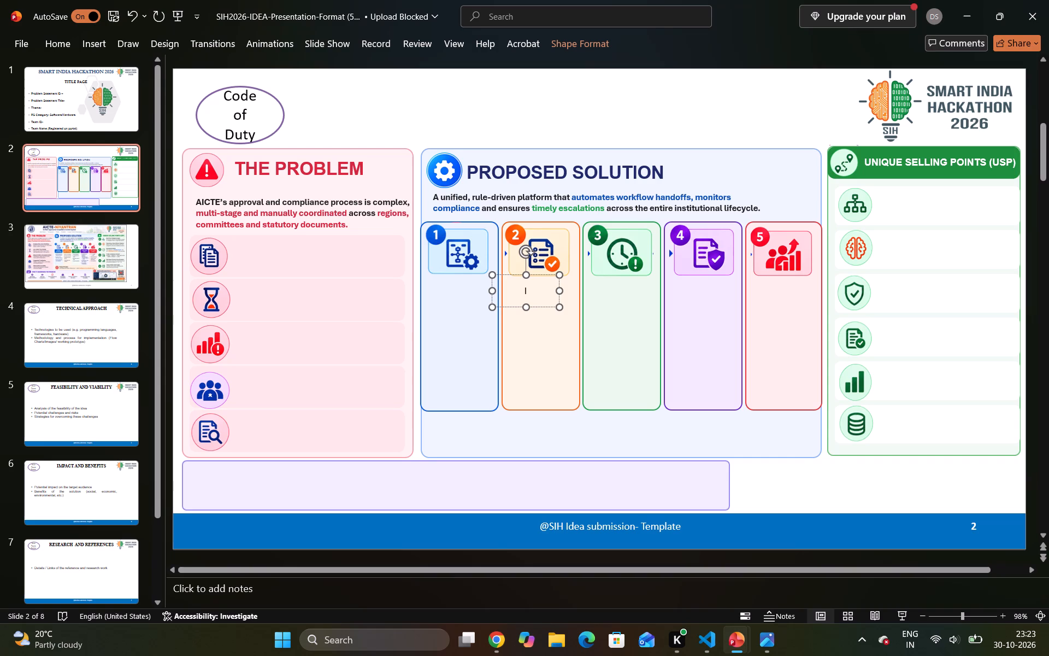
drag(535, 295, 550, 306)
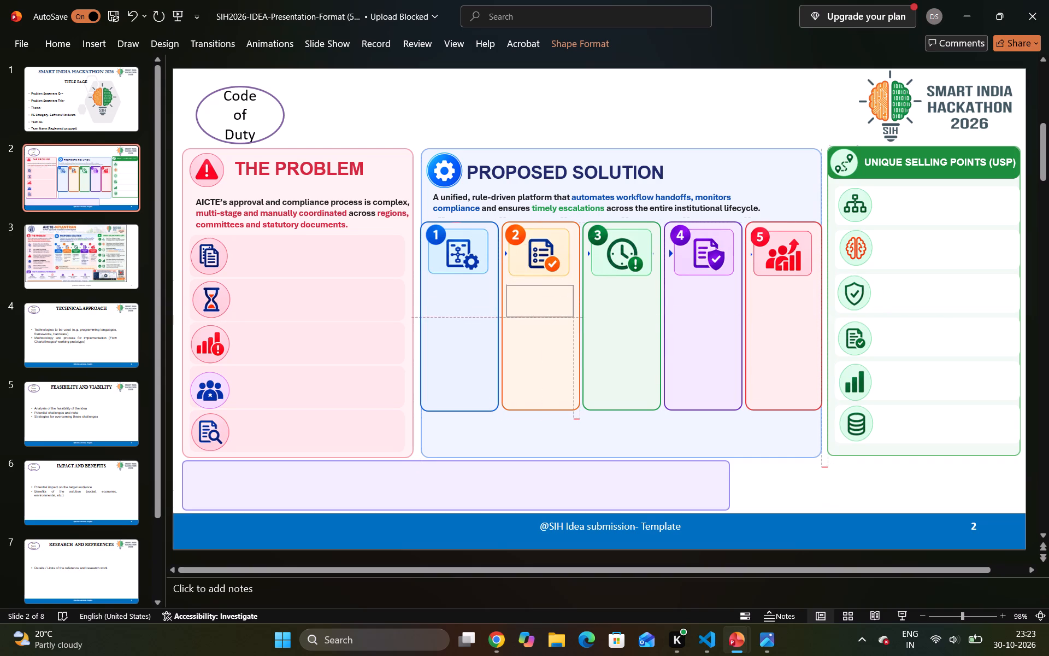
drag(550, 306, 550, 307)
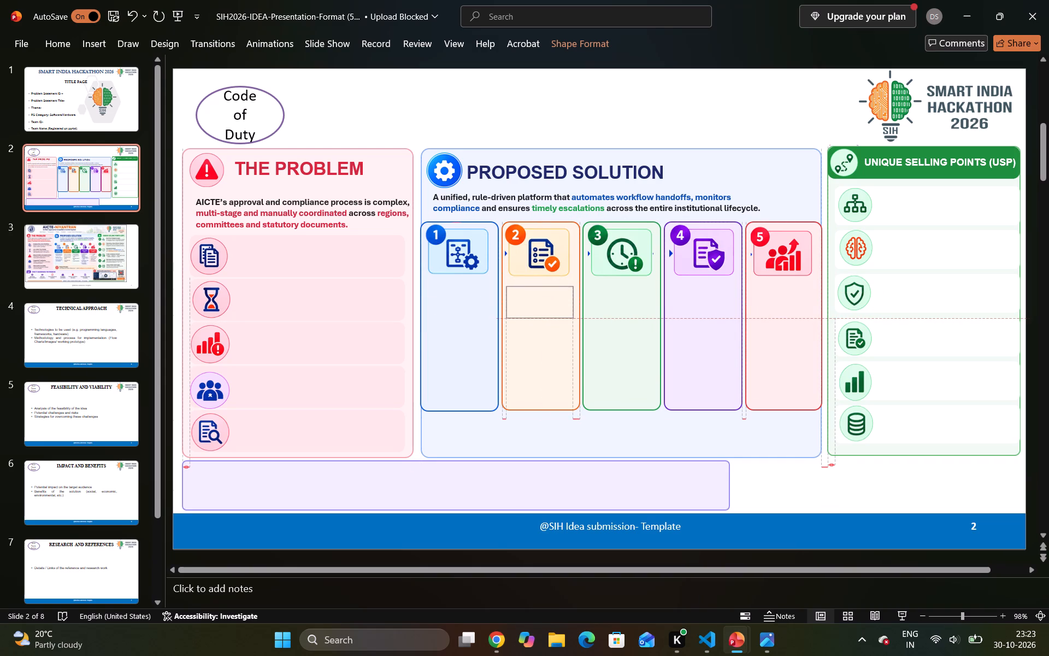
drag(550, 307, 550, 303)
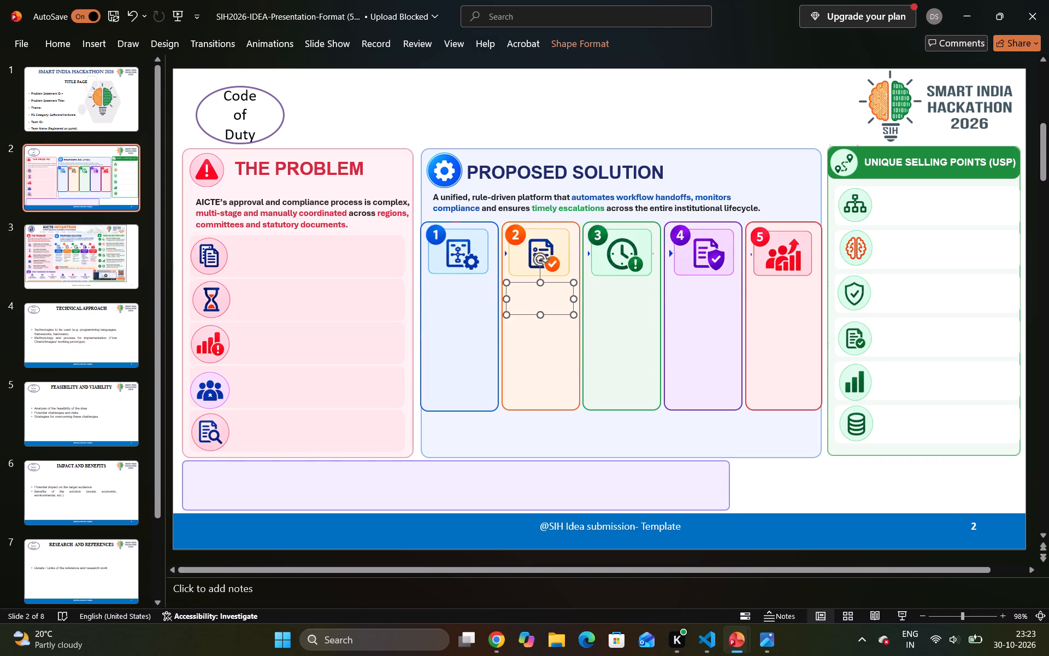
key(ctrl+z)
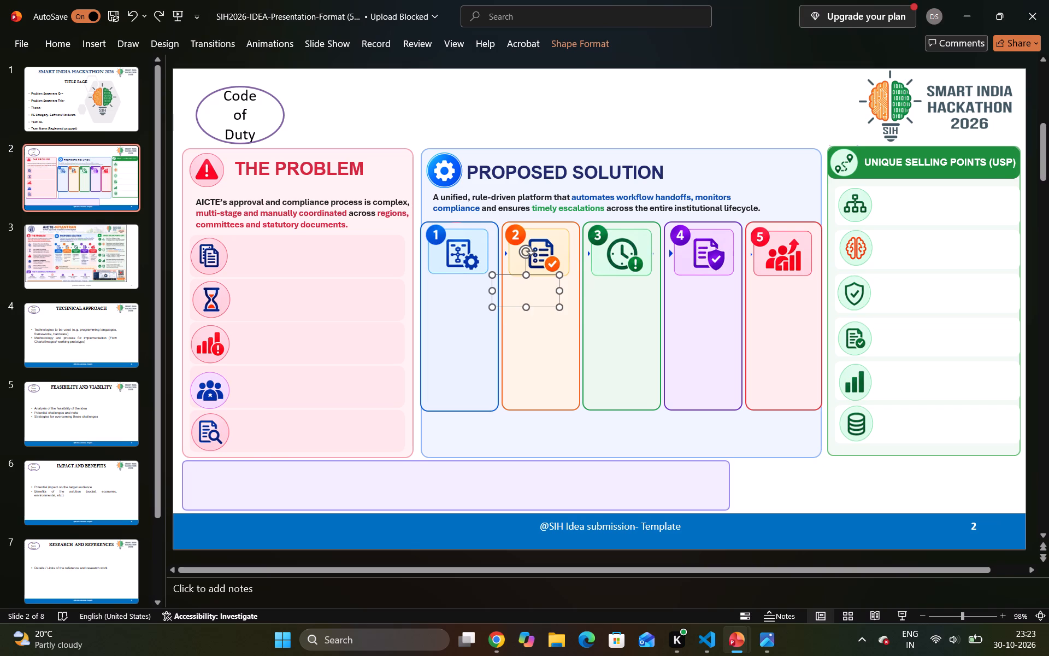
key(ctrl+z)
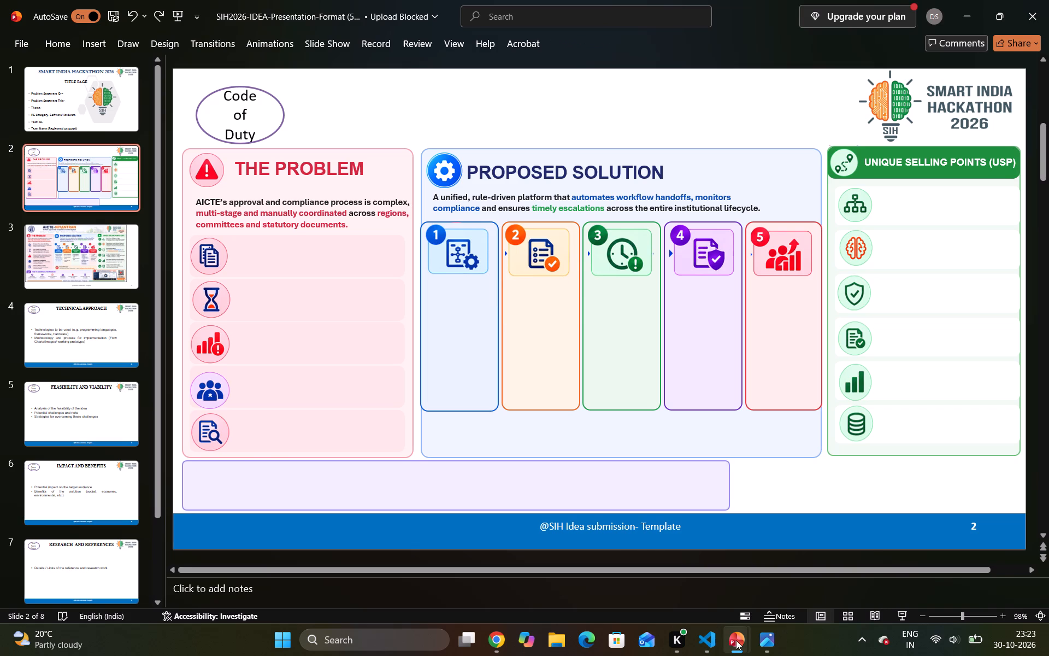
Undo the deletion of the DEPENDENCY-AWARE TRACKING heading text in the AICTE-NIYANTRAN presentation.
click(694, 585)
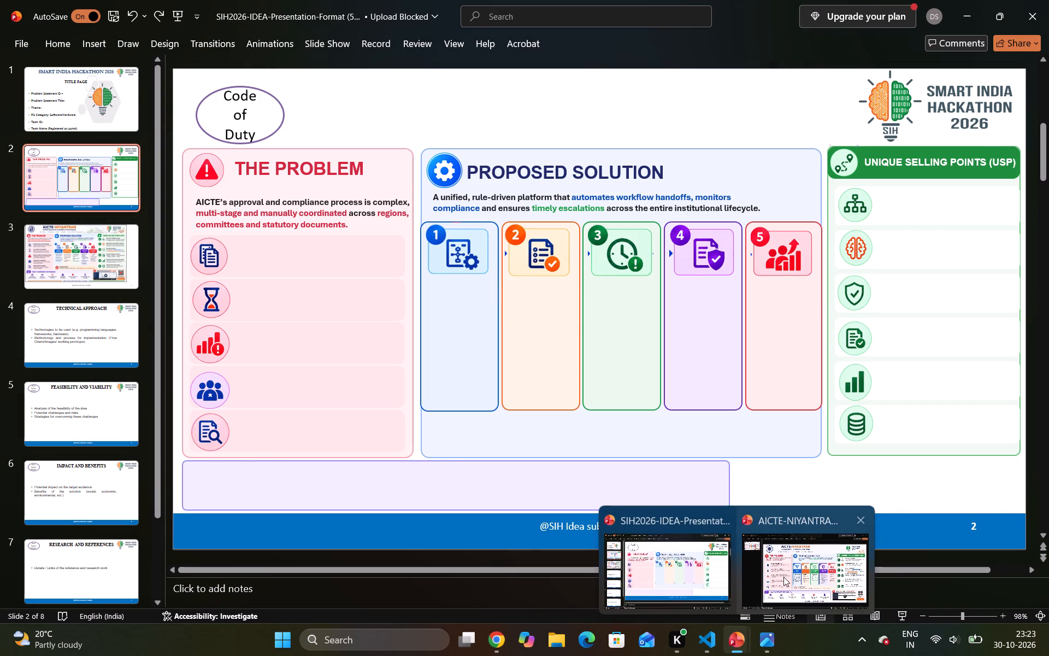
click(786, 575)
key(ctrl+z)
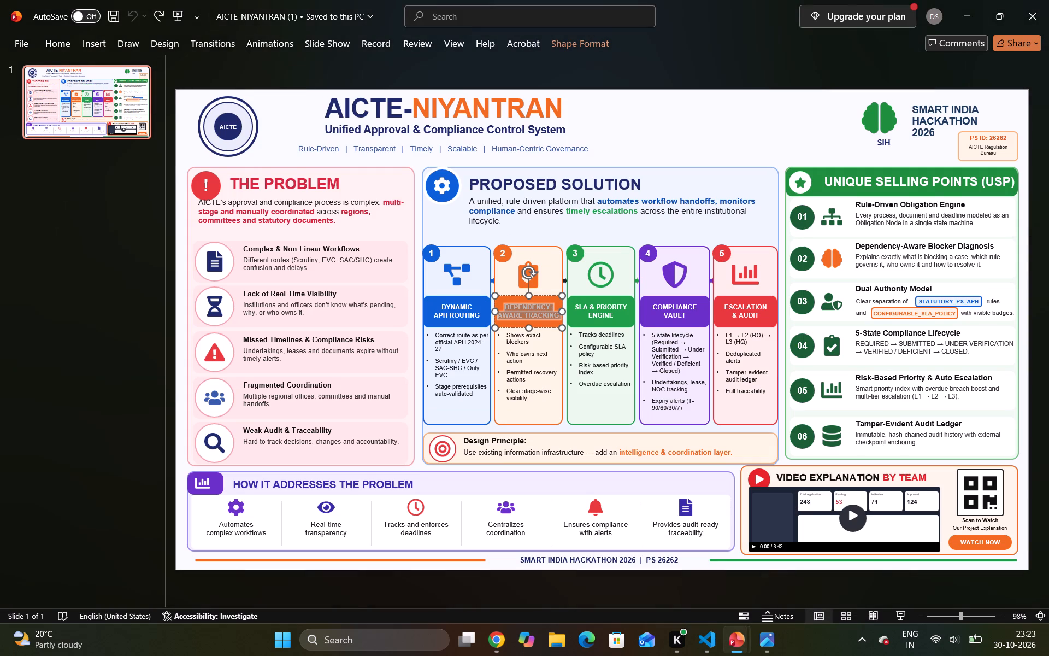
Move the ESCALATION & AUDIT text off its red banner, and move the banner up above the Proposed Solution section.
click(681, 124)
click(627, 320)
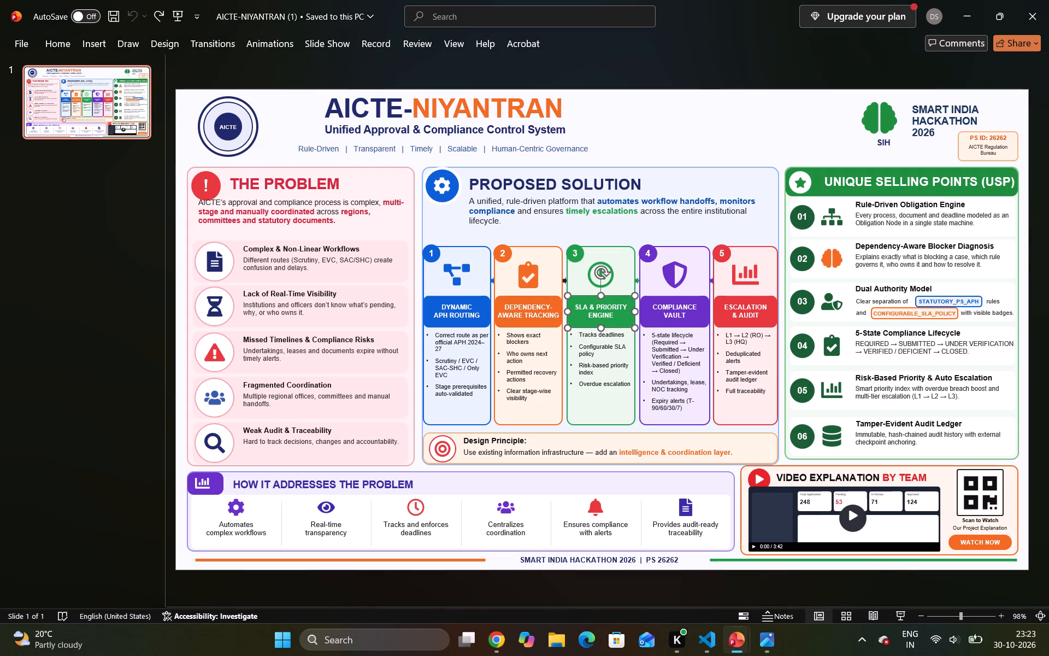
click(686, 324)
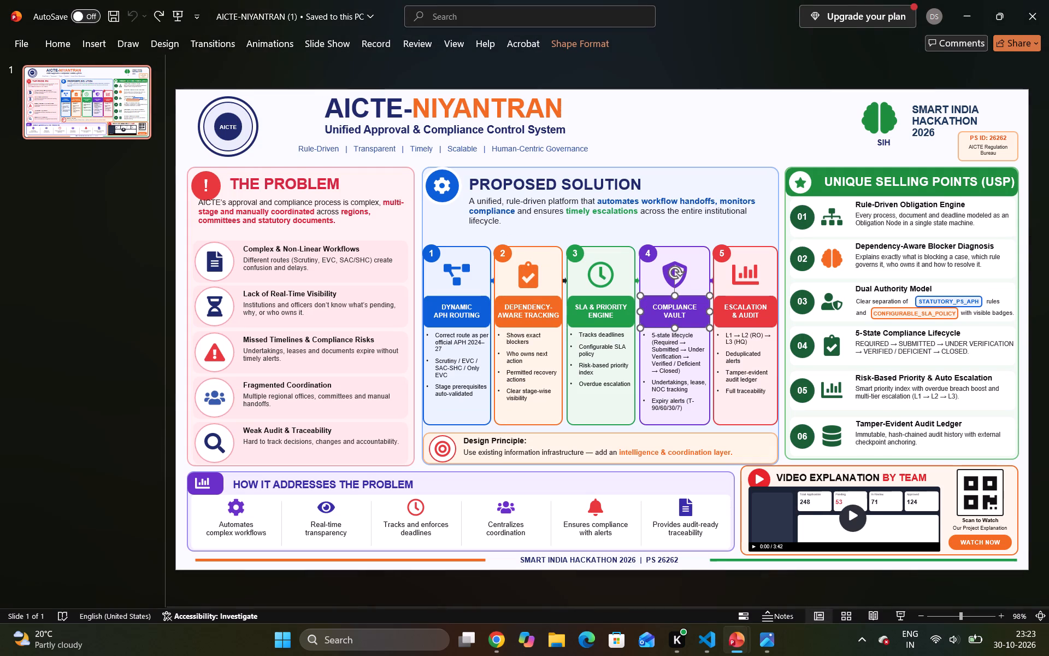
click(751, 322)
drag(764, 325, 764, 320)
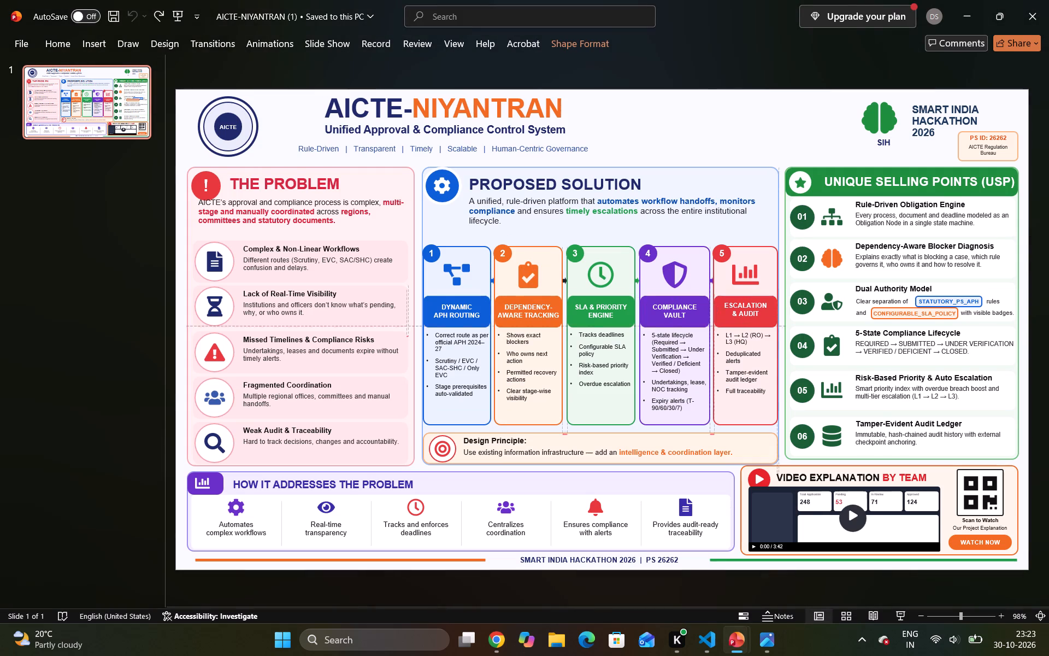
drag(764, 320, 750, 212)
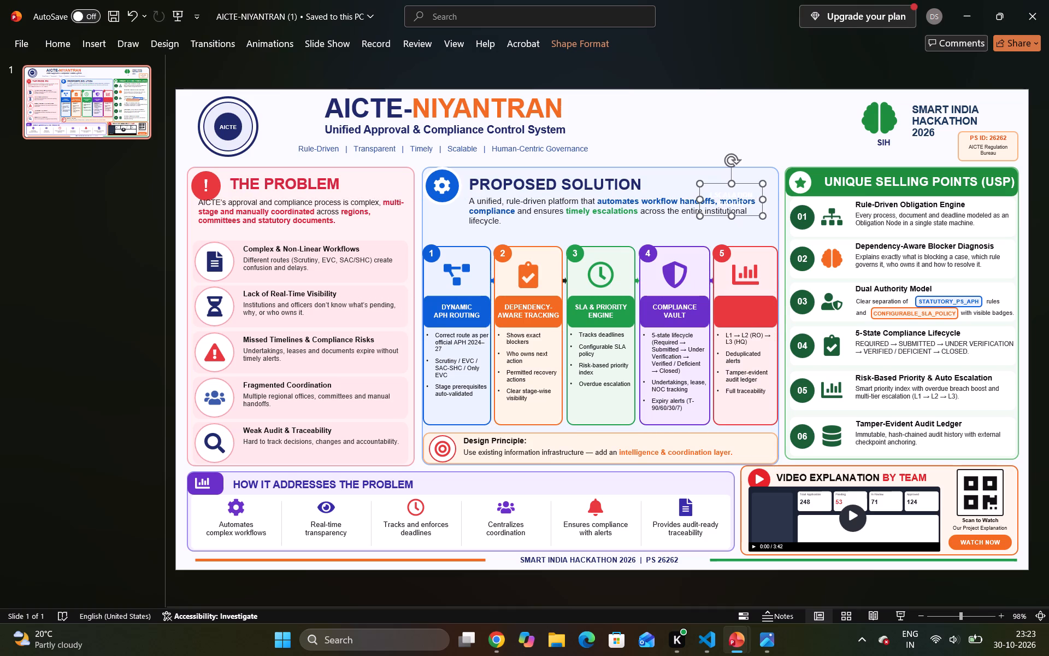
click(755, 317)
drag(748, 317, 740, 149)
click(736, 143)
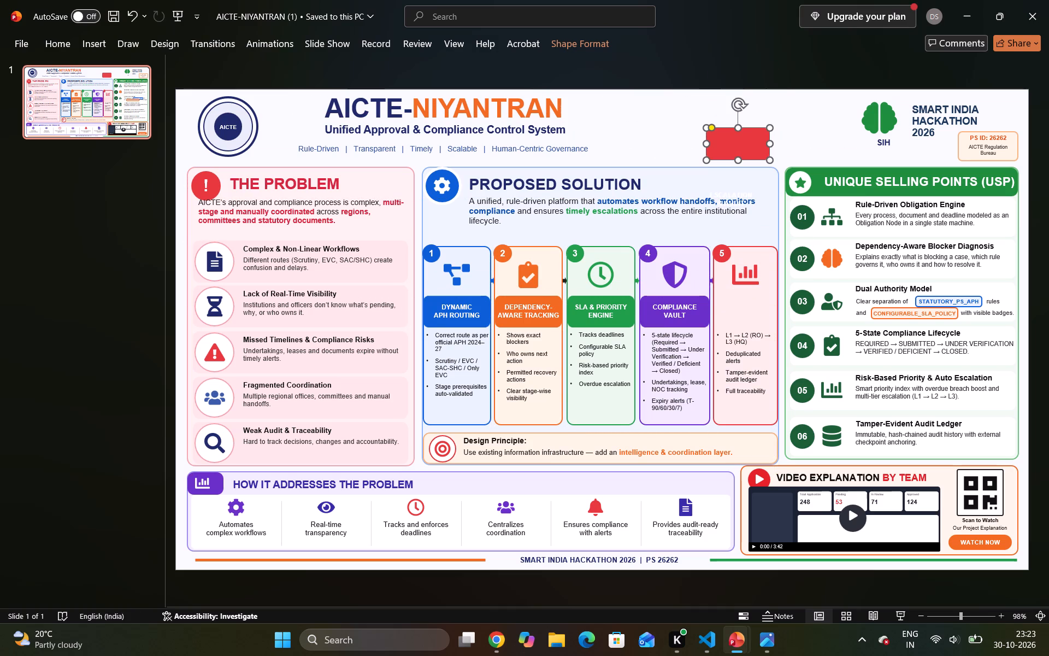
Copy the red banner onto slide 2 of the SIH2026 presentation and place it on the fifth solution card, just below the icon.
key(ctrl+c)
click(800, 559)
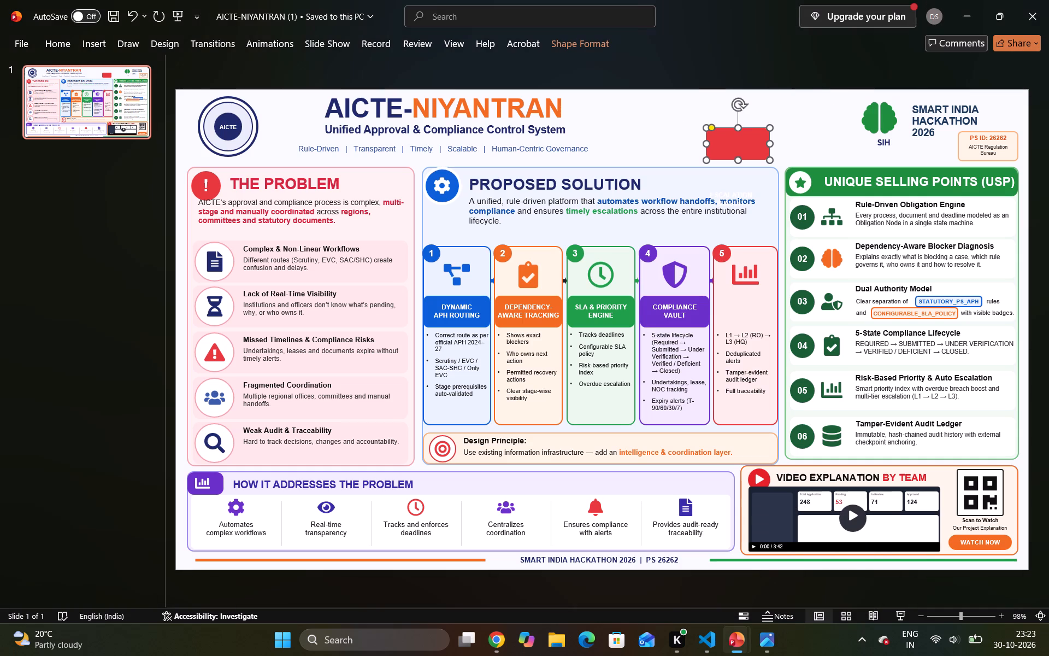
click(701, 582)
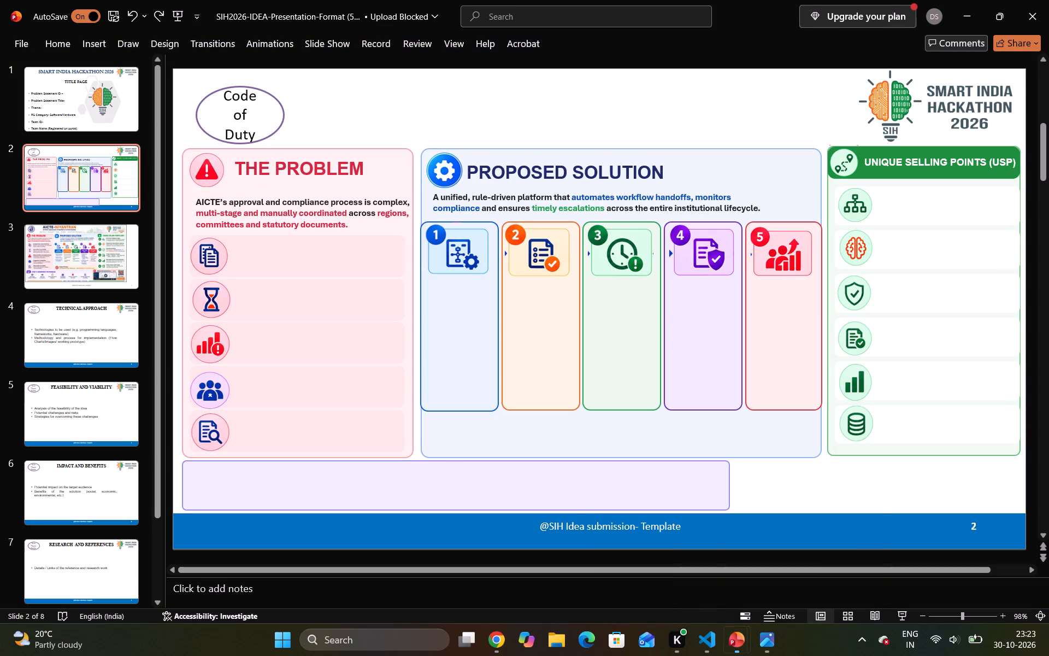
key(ctrl+v)
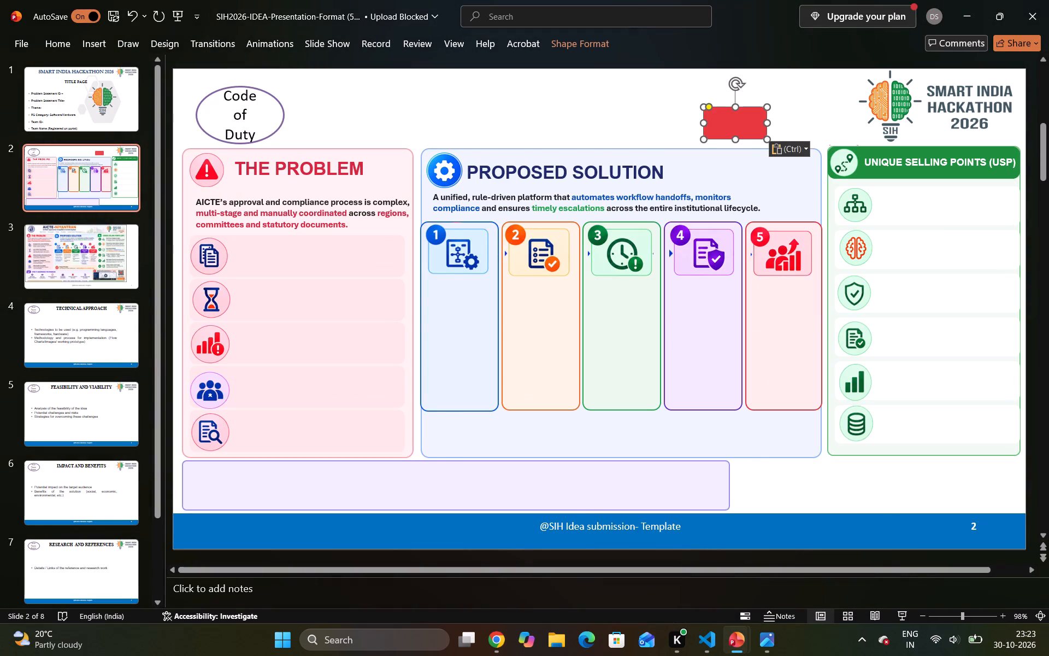
drag(732, 127, 778, 307)
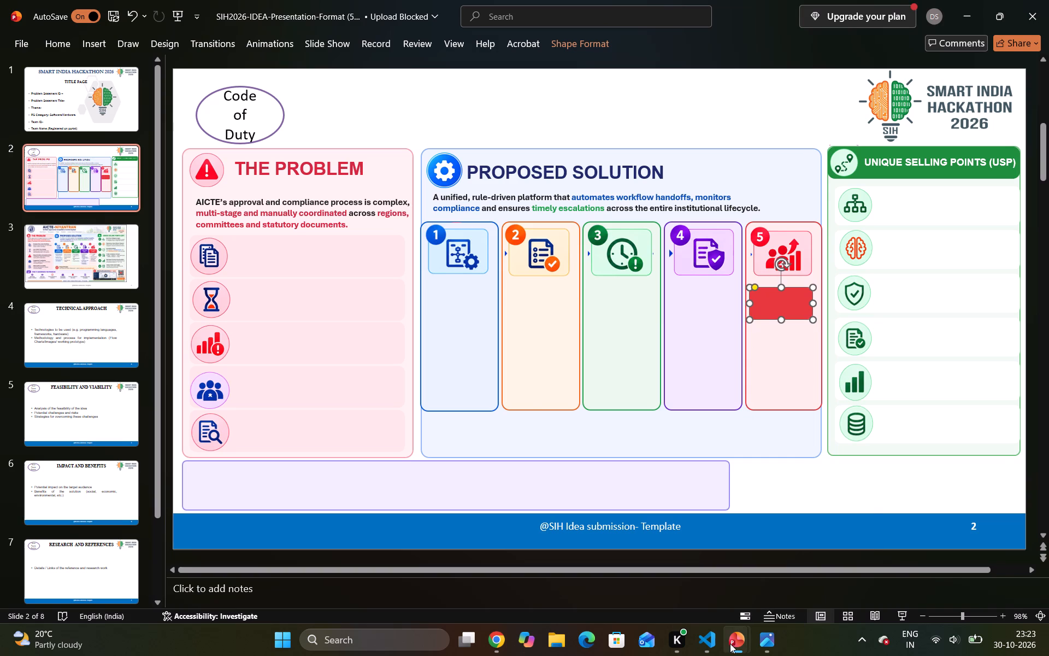
Undo the moves of the red banner and the ESCALATION & AUDIT text in the AICTE-NIYANTRAN presentation.
click(783, 587)
key(ctrl+z)
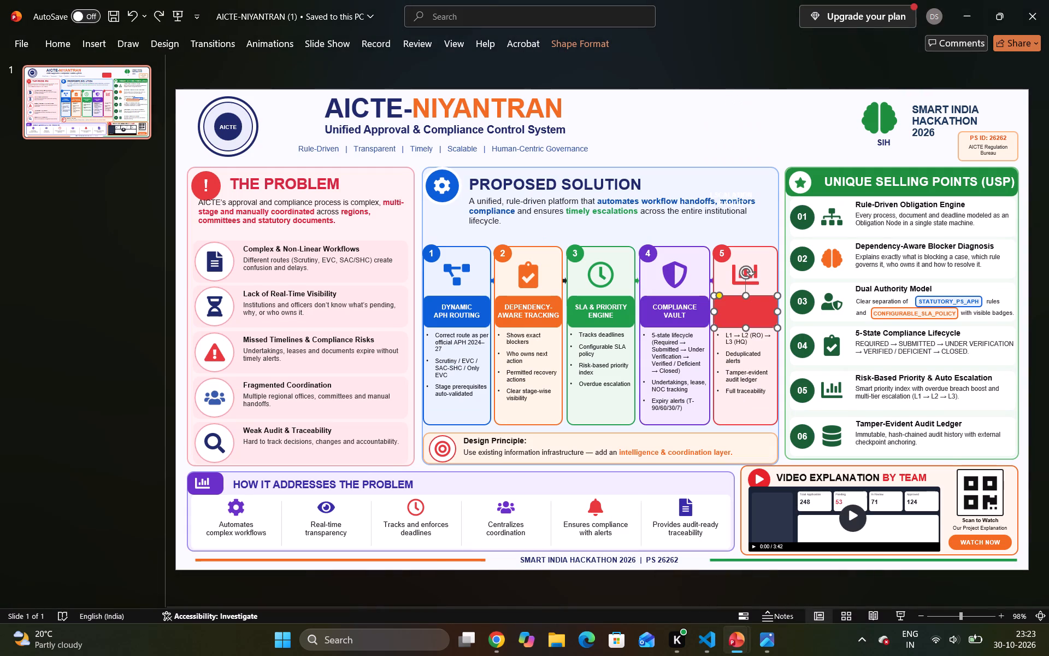
key(ctrl+z)
Move the COMPLIANCE VAULT text off its purple banner, and move the banner up above the Proposed Solution section.
click(666, 303)
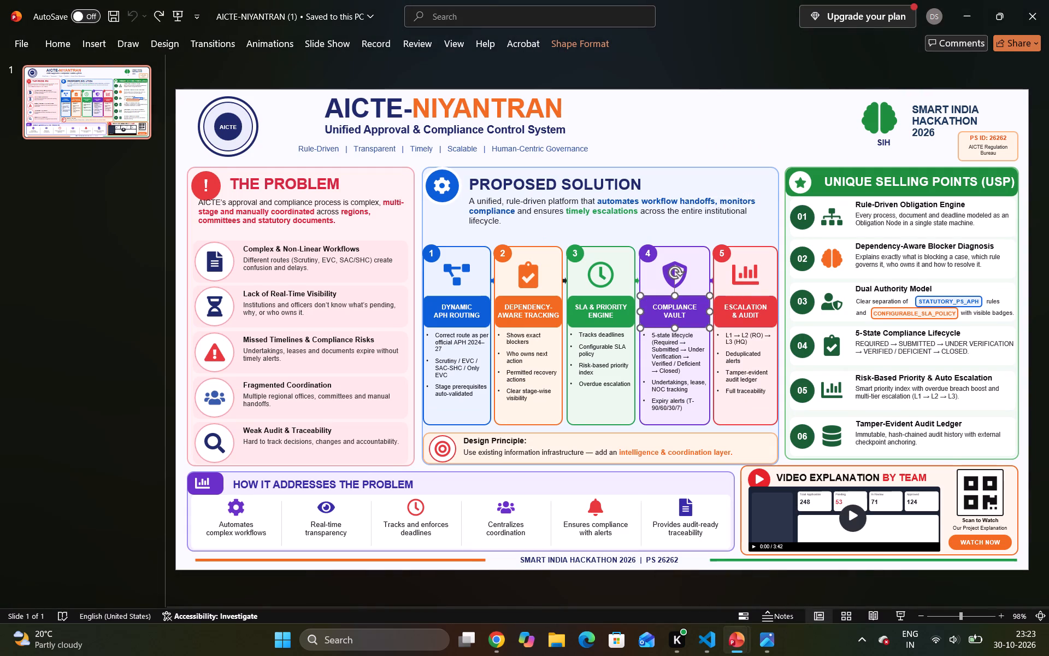
click(672, 308)
click(674, 311)
click(733, 313)
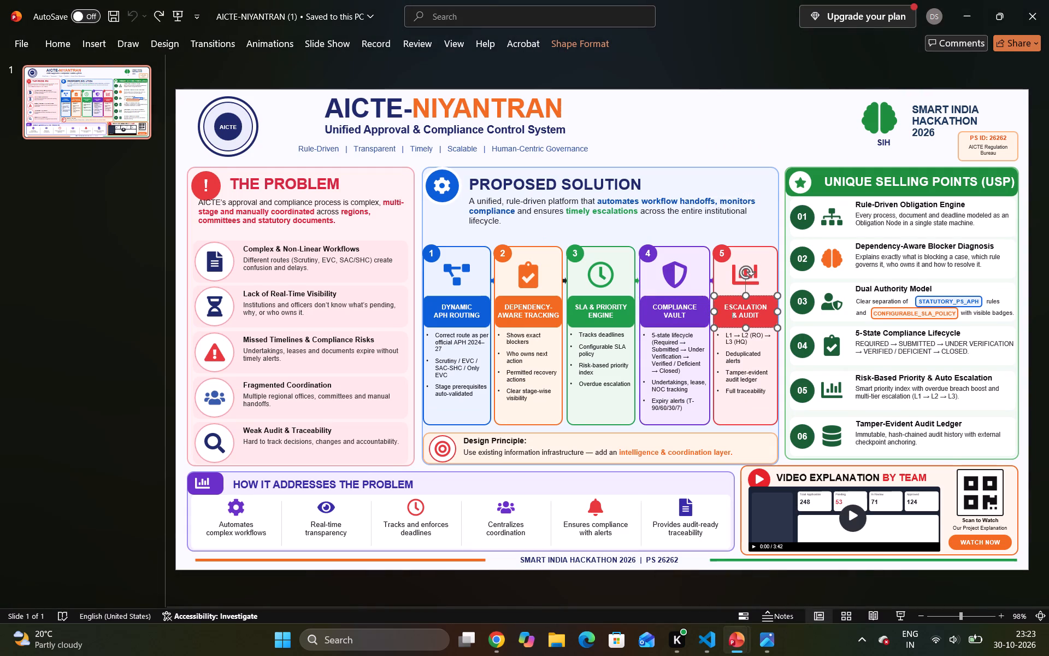
click(736, 308)
double_click(685, 306)
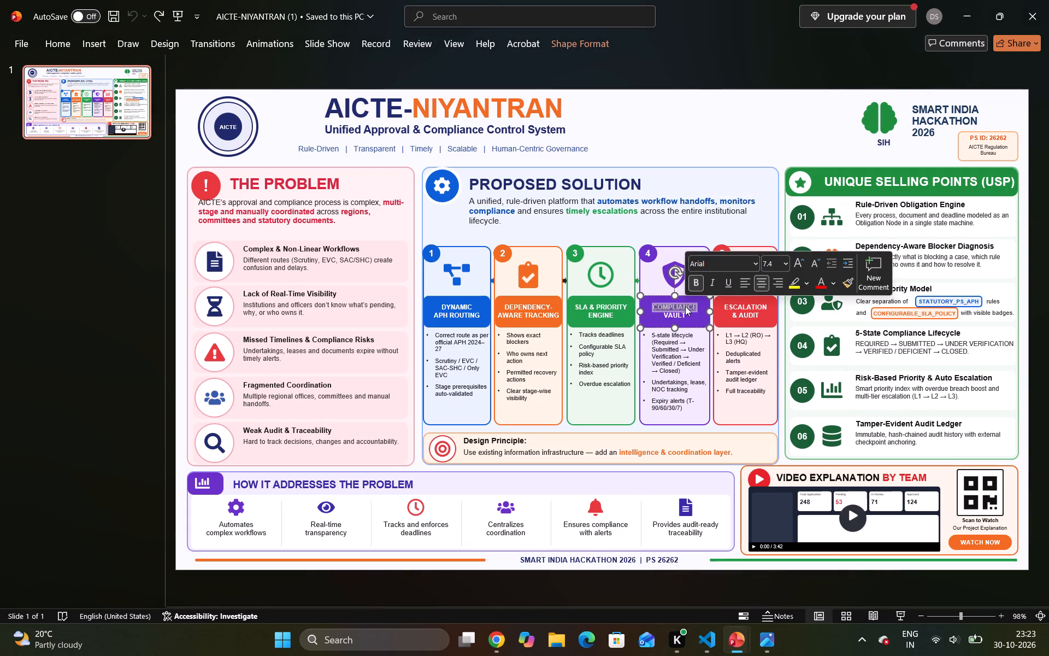
click(683, 316)
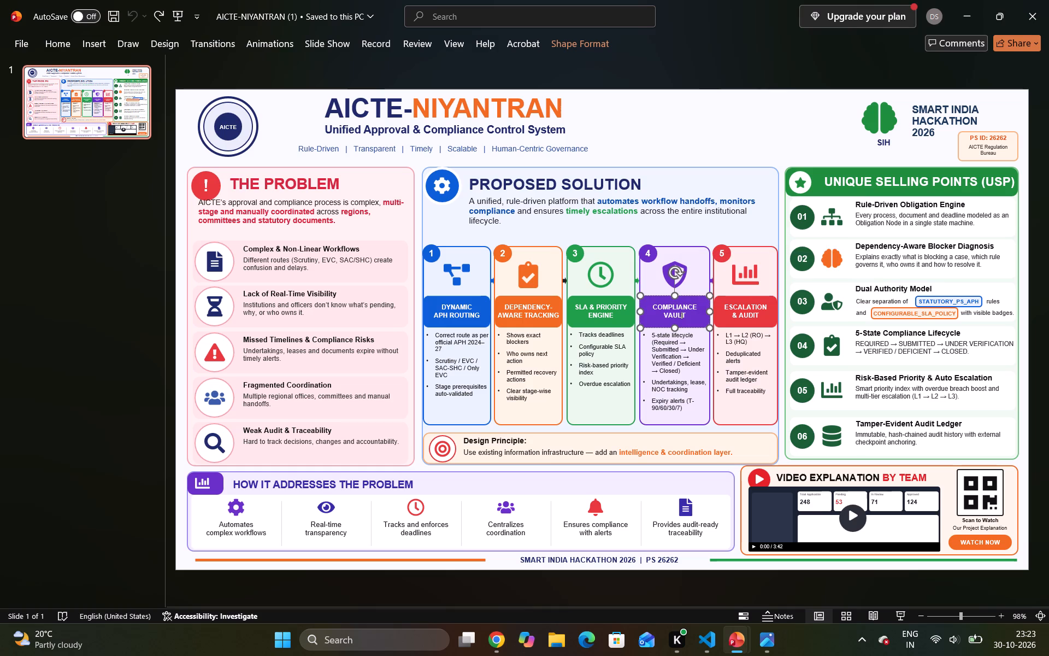
drag(692, 322, 694, 191)
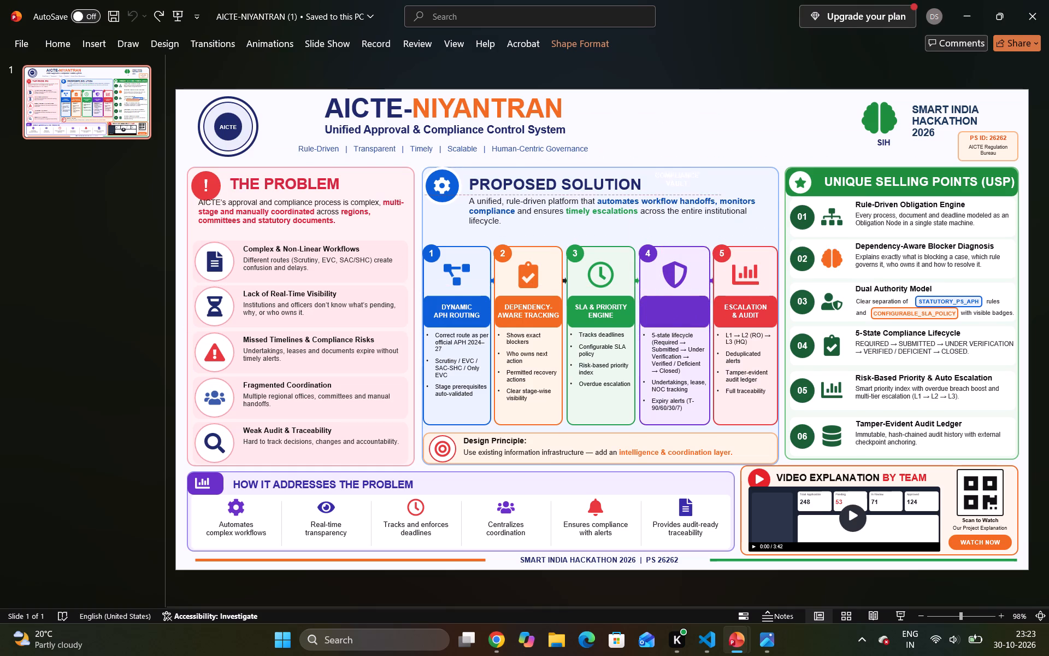
drag(694, 191, 650, 194)
drag(650, 194, 522, 215)
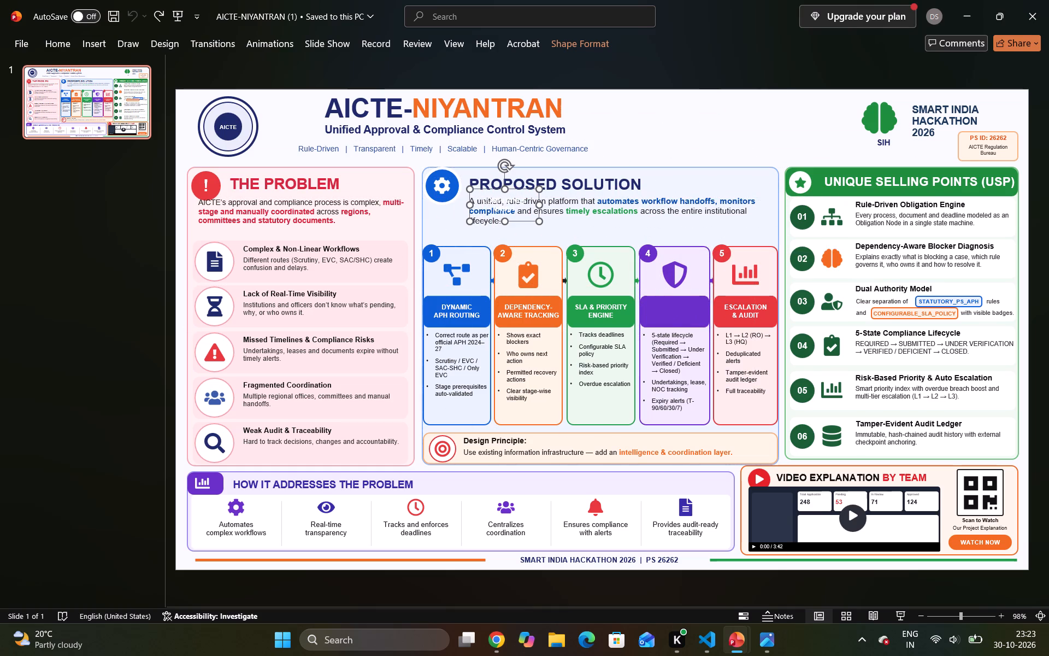
click(621, 324)
click(676, 319)
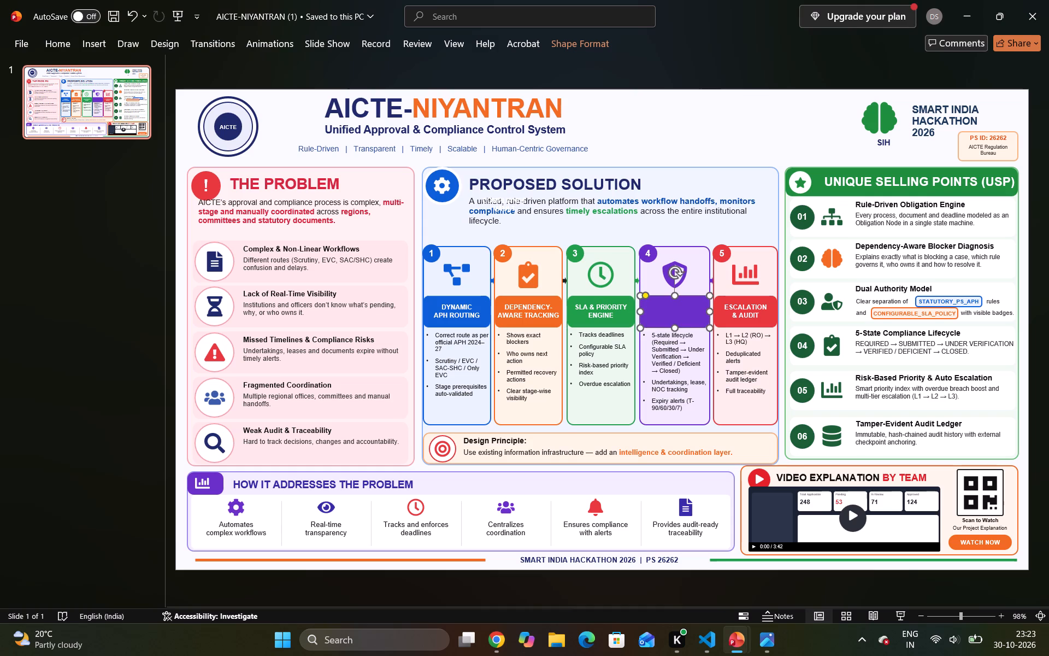
drag(685, 320, 711, 157)
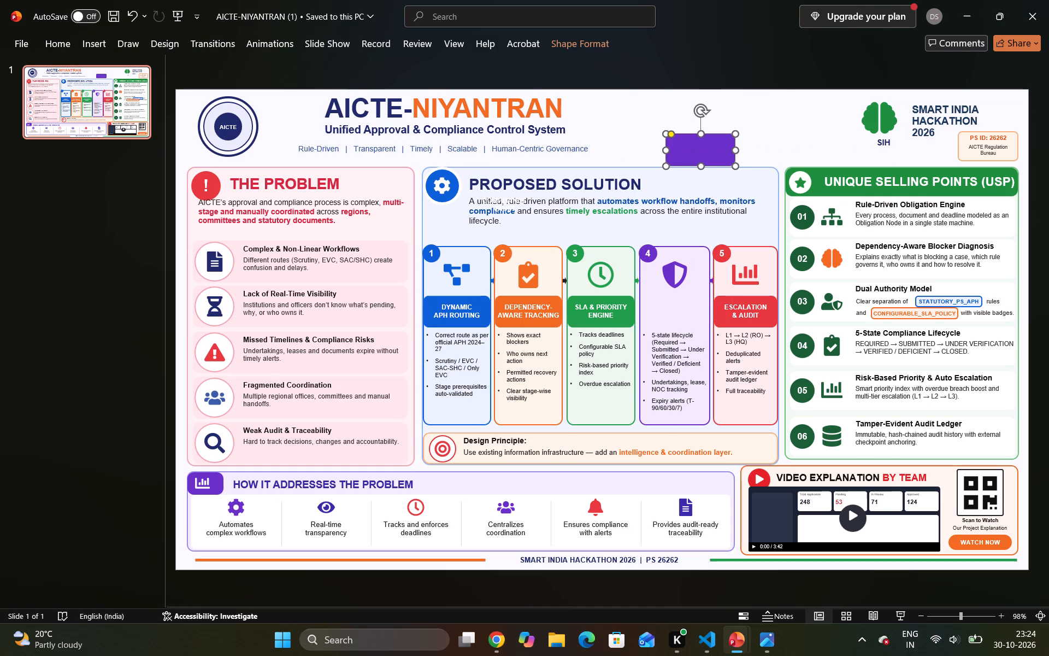
Copy the purple banner onto slide 2 of the SIH2026 presentation and place it on the fourth solution card, just below the icon.
key(ctrl+c)
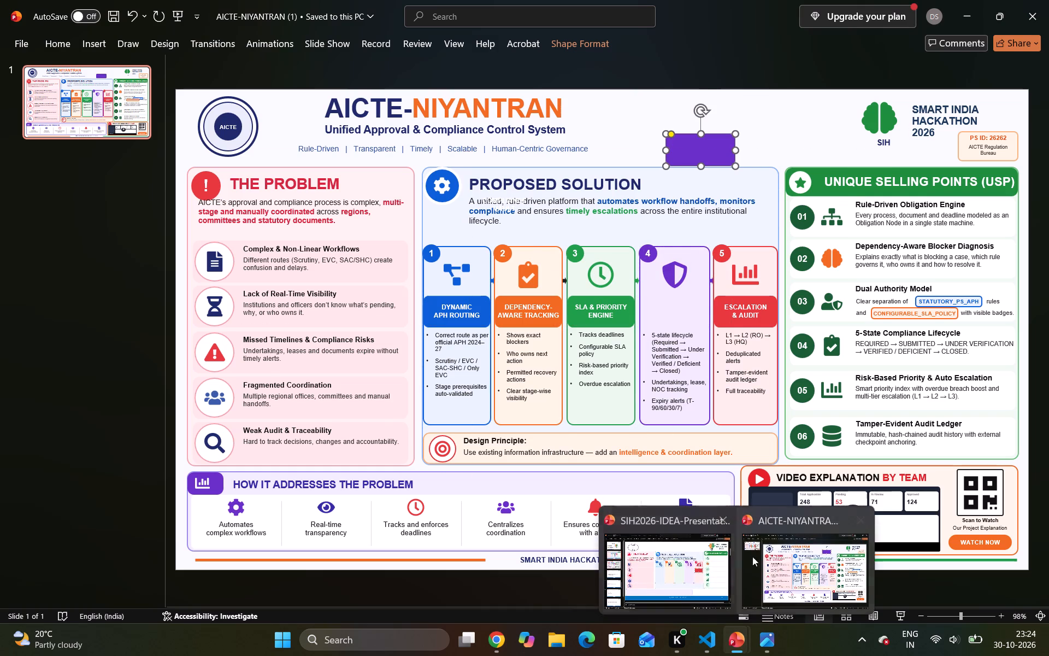
click(699, 577)
key(ctrl+v)
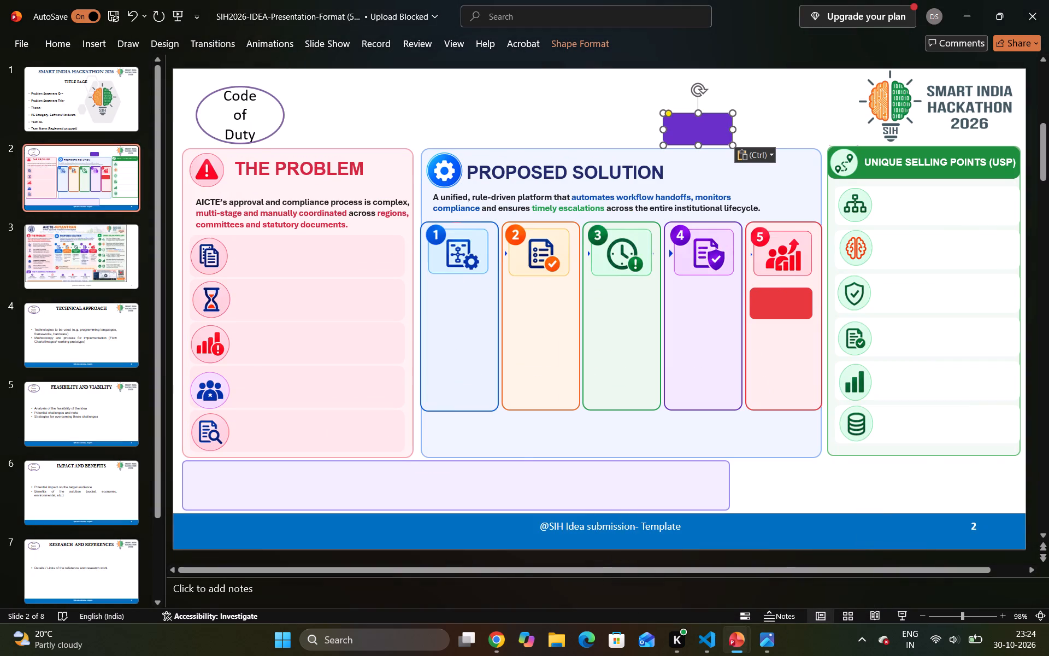
drag(688, 132, 697, 295)
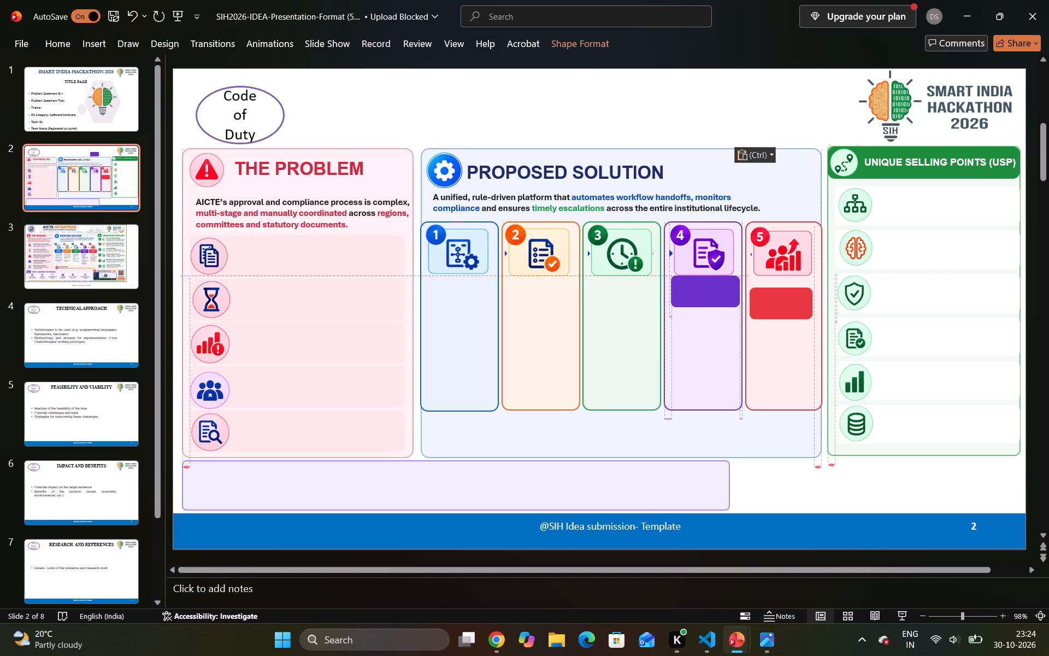
drag(697, 295, 696, 303)
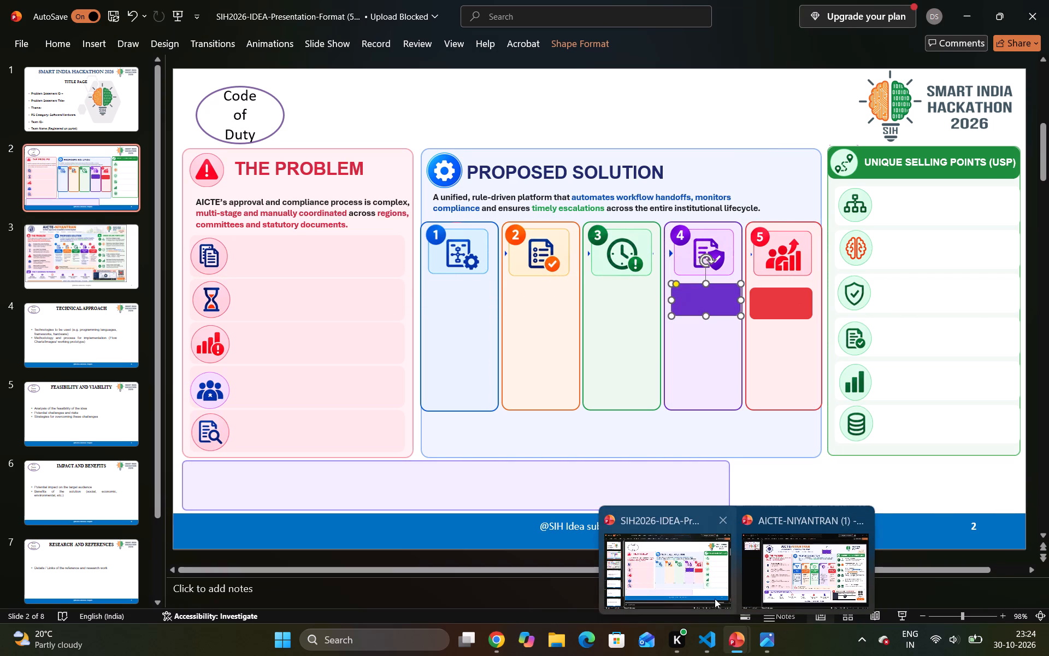
Undo the moves of the purple banner and the COMPLIANCE VAULT text in the AICTE-NIYANTRAN presentation.
click(791, 553)
key(ctrl+z)
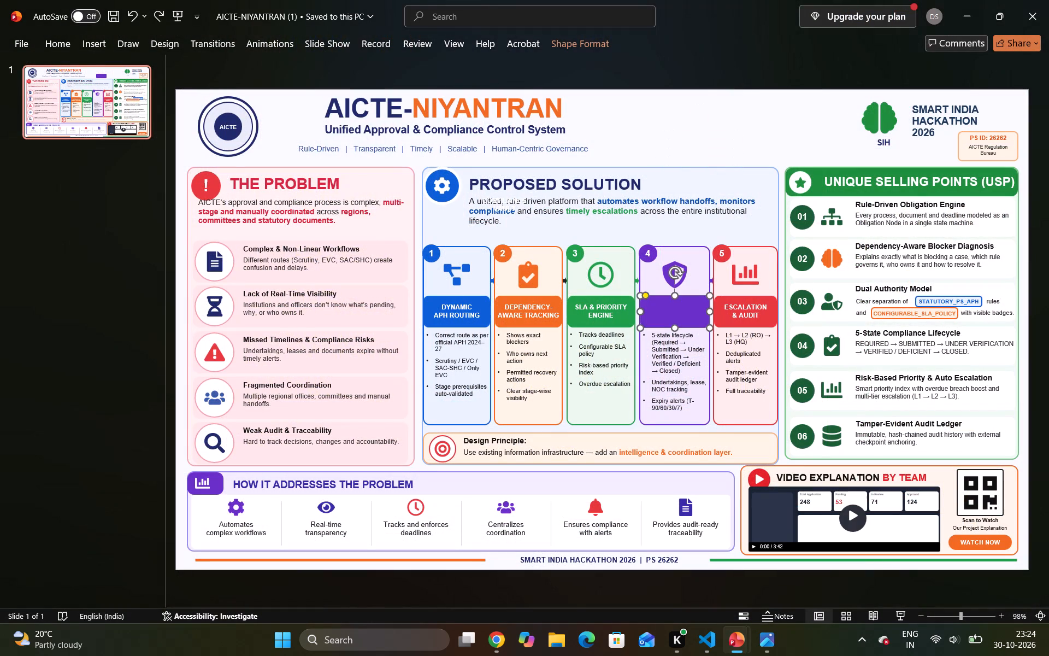
key(ctrl+z)
Move the SLA & PRIORITY ENGINE text off its green banner, up over the Proposed Solution heading.
click(616, 314)
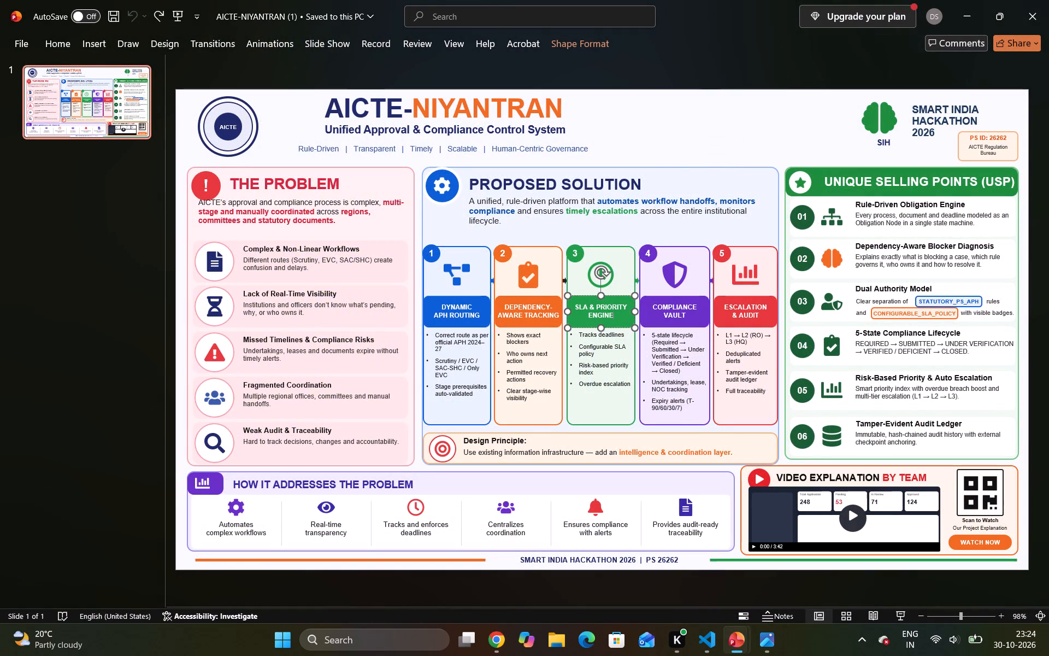
click(603, 312)
drag(618, 322, 617, 279)
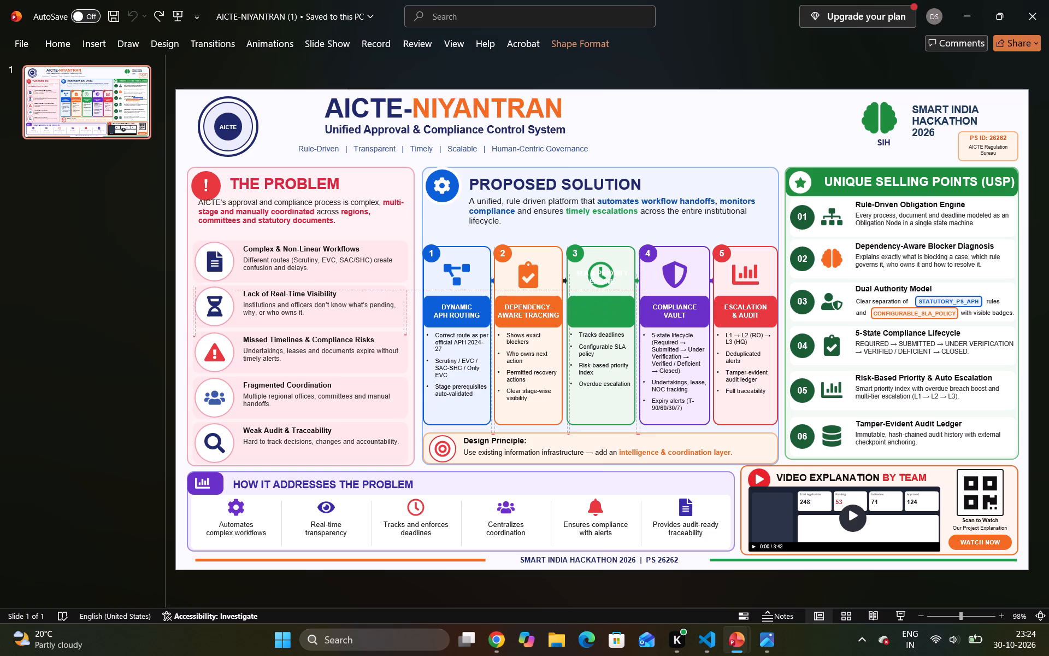
drag(617, 279, 616, 200)
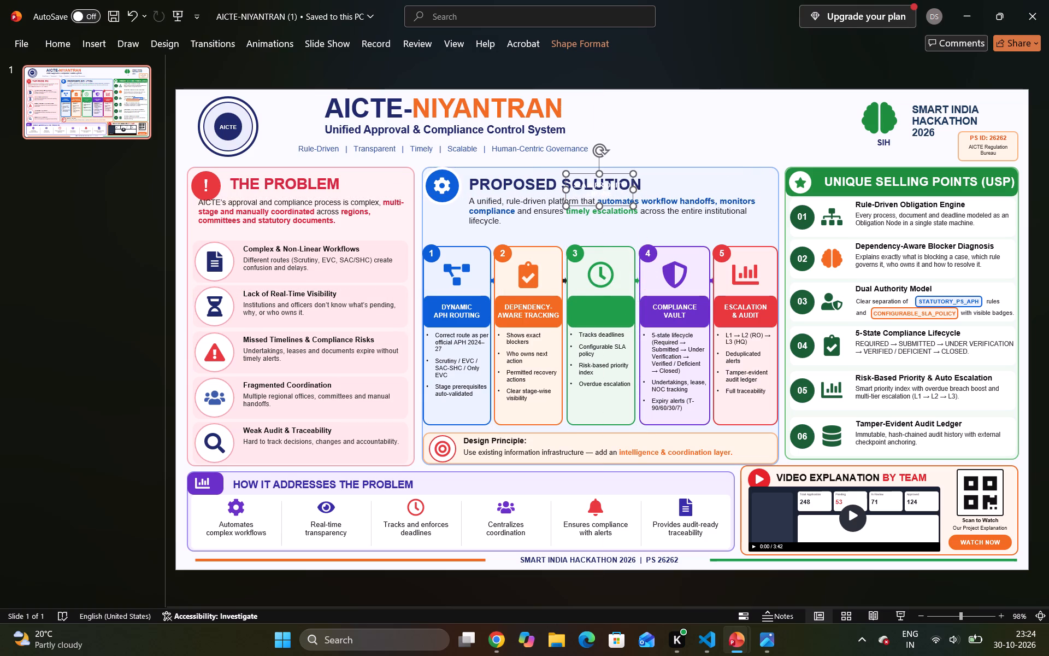
Copy the green banner onto slide 2 of the SIH2026 presentation and place it on the third solution card, just below the icon.
click(610, 310)
key(ctrl+c)
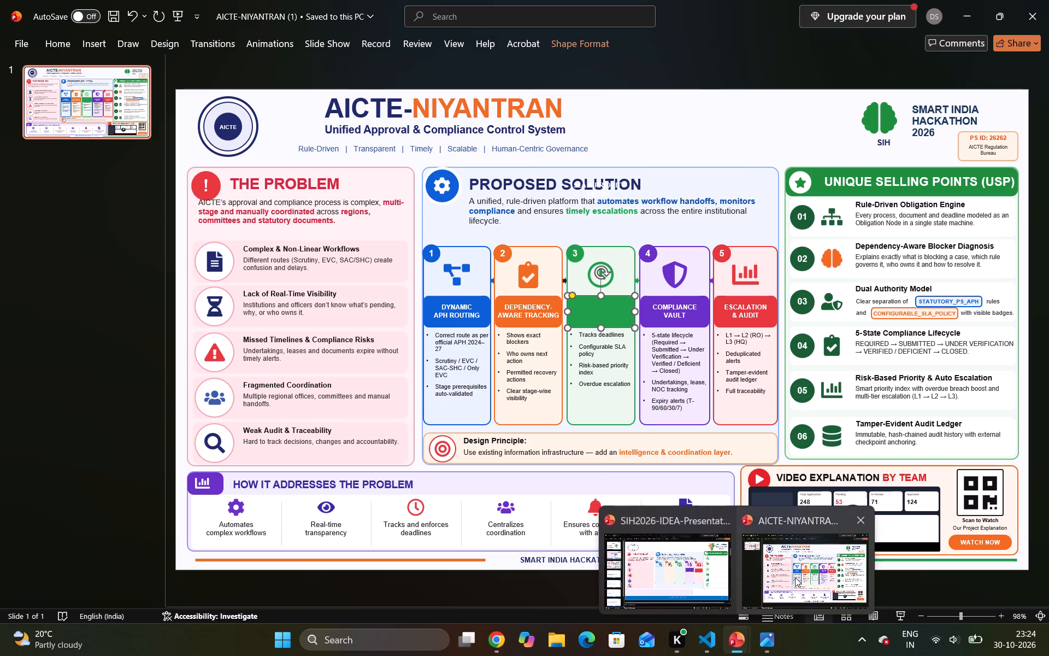
click(795, 577)
click(711, 571)
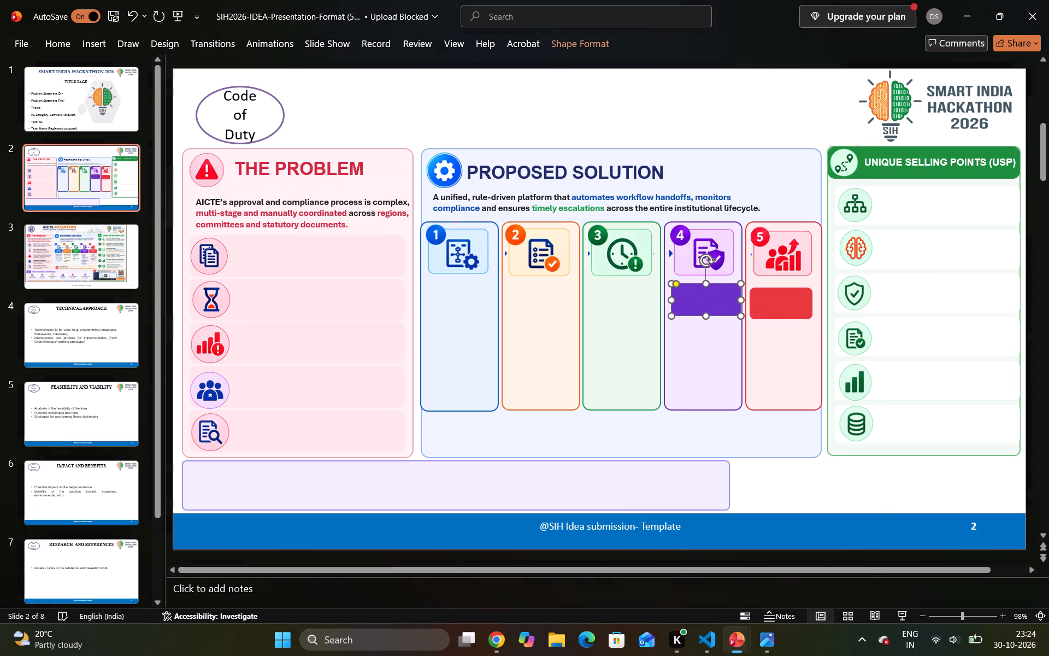
key(ctrl+v)
drag(598, 283, 621, 295)
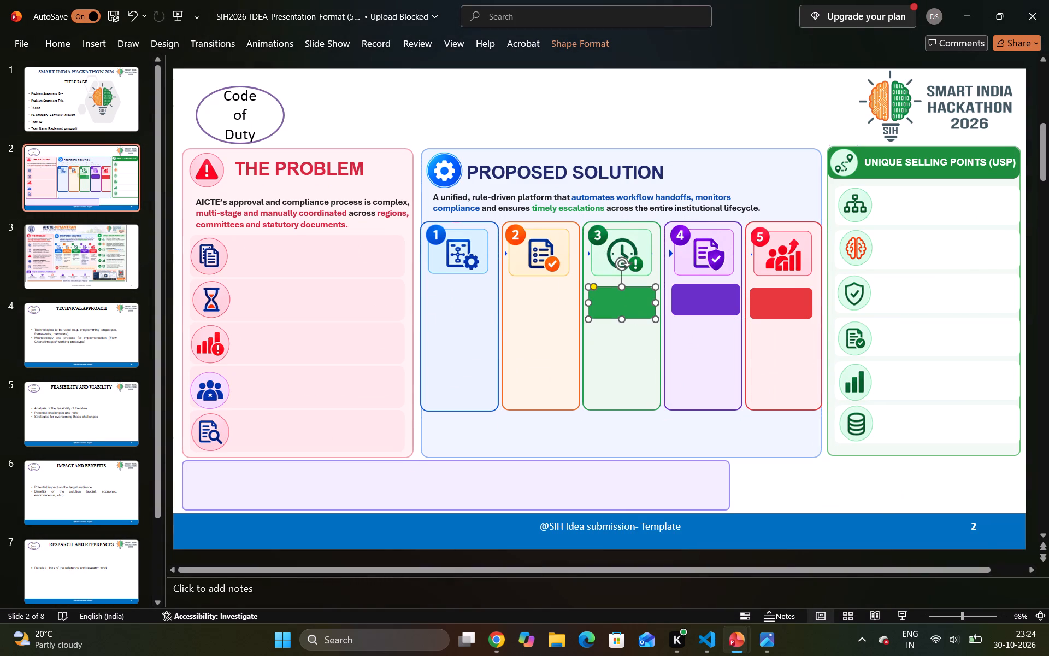
Undo the move of the SLA & PRIORITY ENGINE text in the AICTE-NIYANTRAN presentation.
click(795, 584)
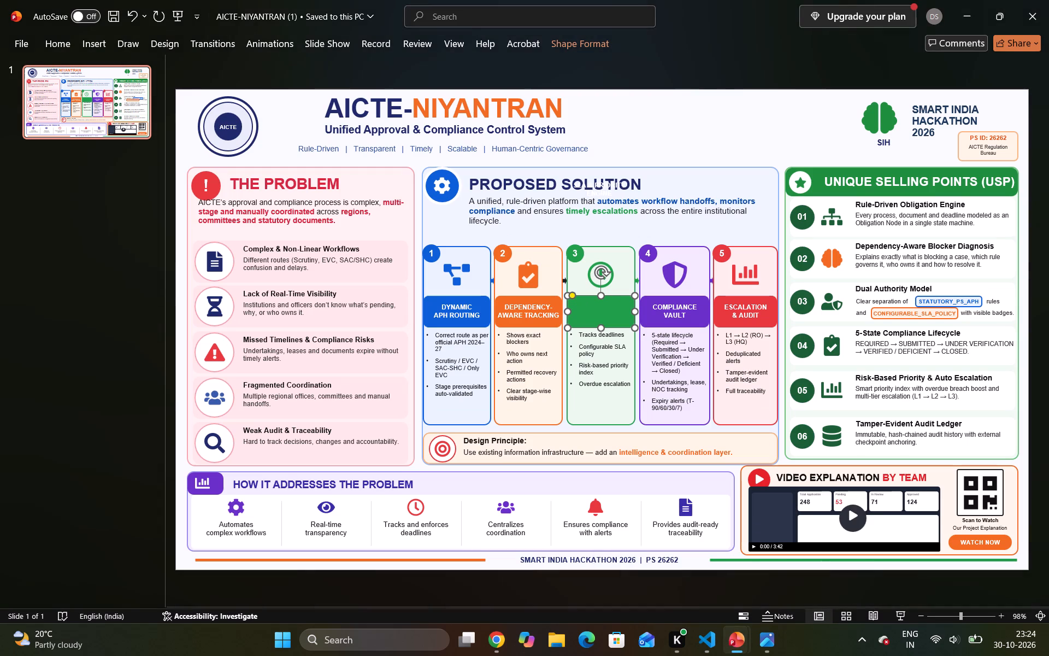
key(ctrl+z)
Move the DEPENDENCY-AWARE TRACKING text off its orange banner, up over the Proposed Solution heading.
click(546, 307)
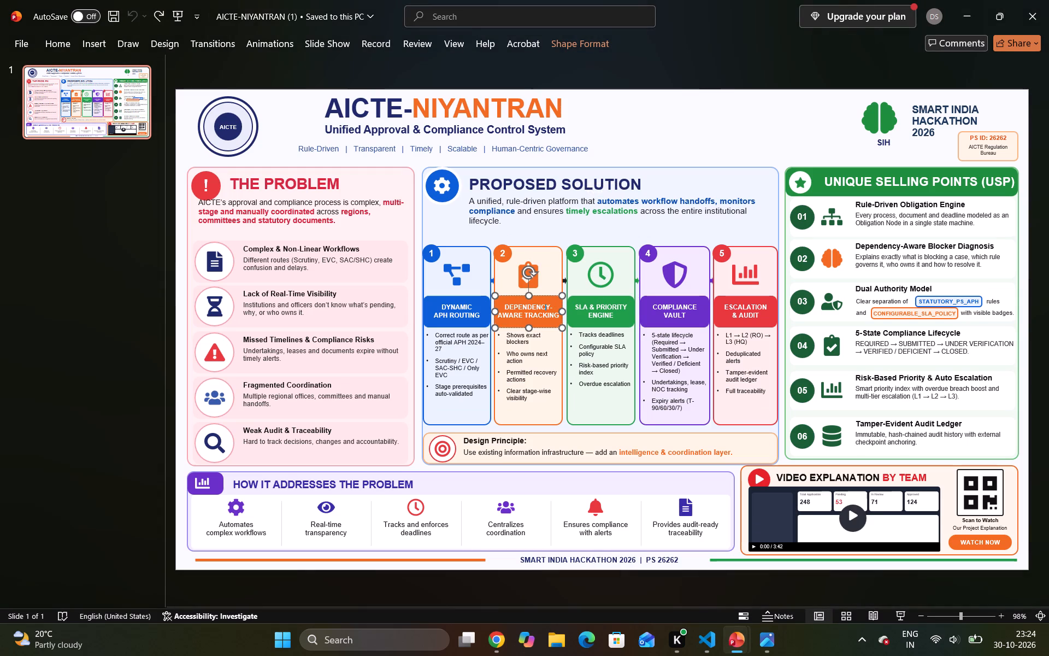
drag(537, 317, 547, 250)
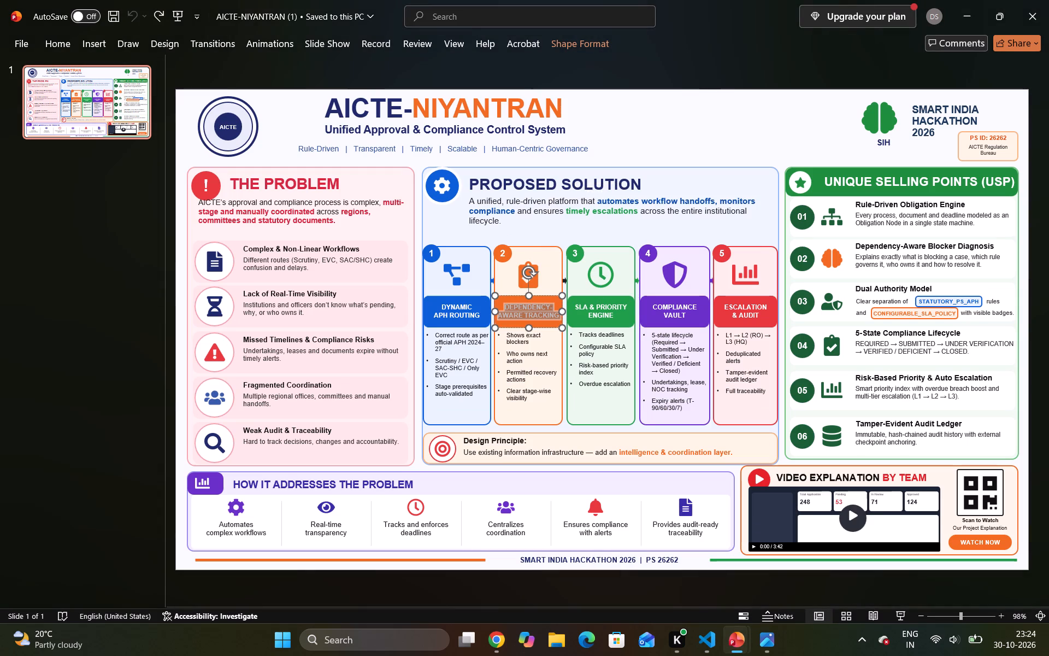
drag(540, 320, 558, 185)
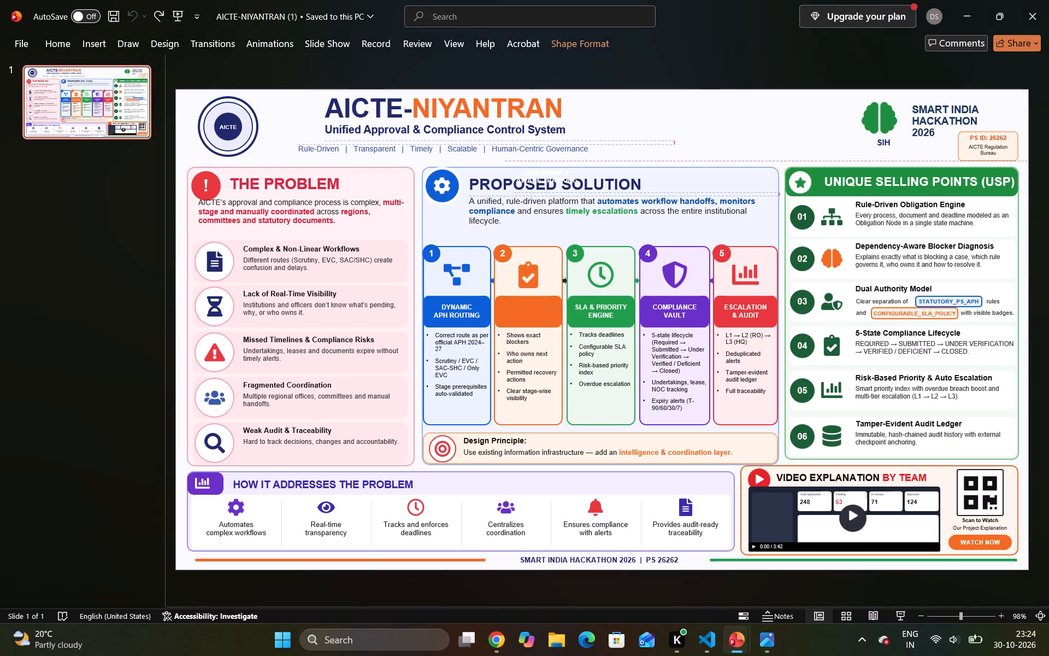
drag(558, 185, 558, 187)
Copy the orange banner onto slide 2 of the SIH2026 presentation and place it on the second solution card, just below the icon.
click(529, 310)
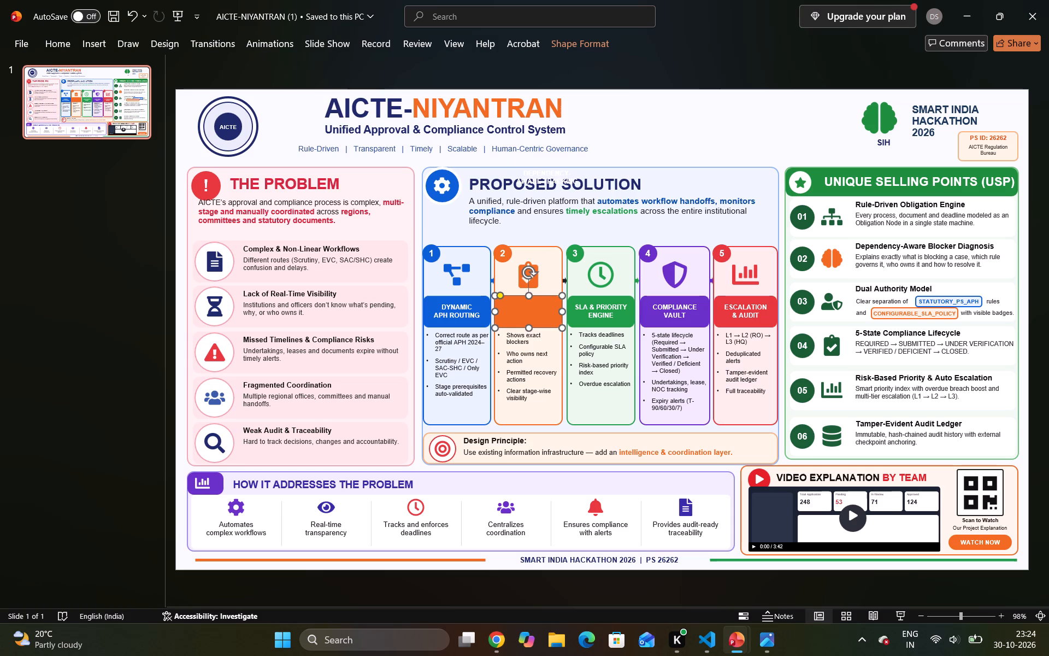
key(ctrl+c)
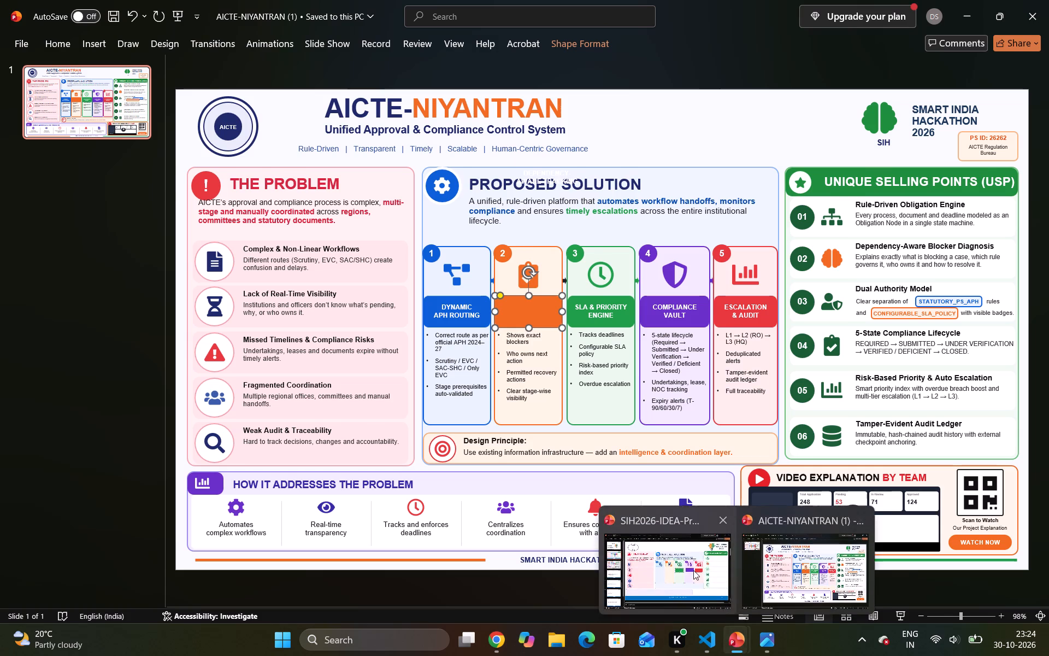
click(693, 570)
key(ctrl+v)
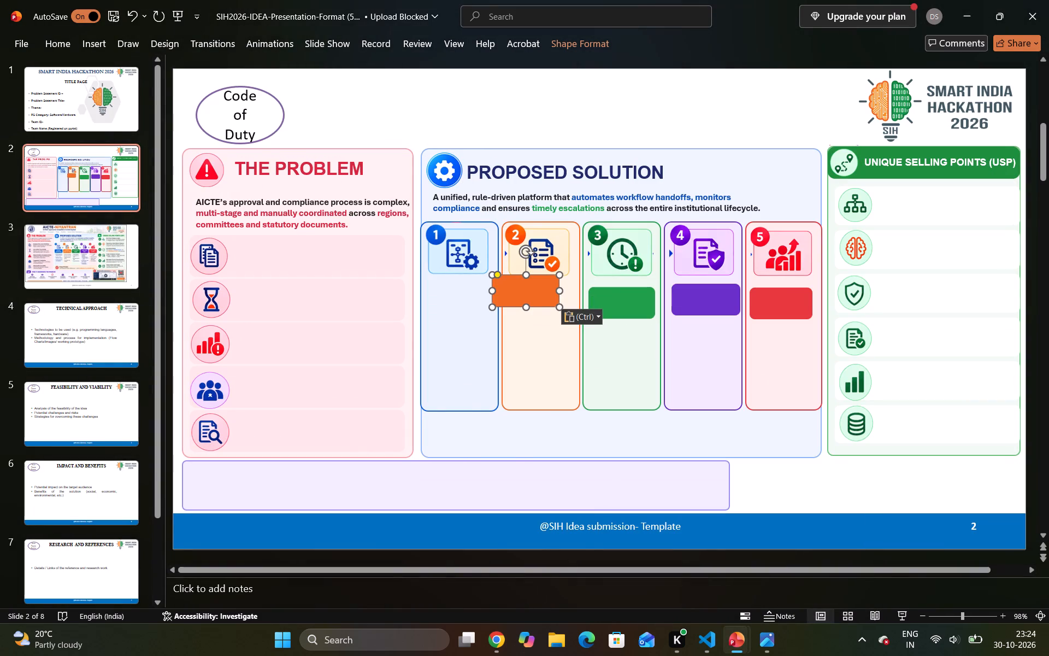
drag(532, 297, 546, 302)
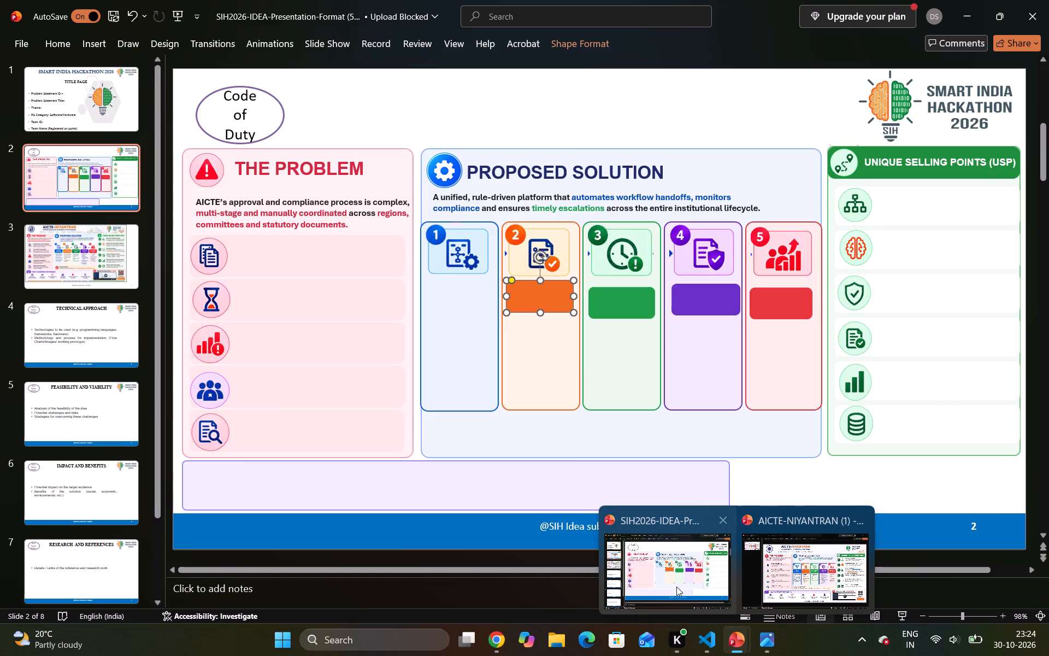
In the AICTE-NIYANTRAN presentation, move the DYNAMIC APH ROUTING text off its banner, and undo that move and the DEPENDENCY-AWARE TRACKING text's move.
click(780, 574)
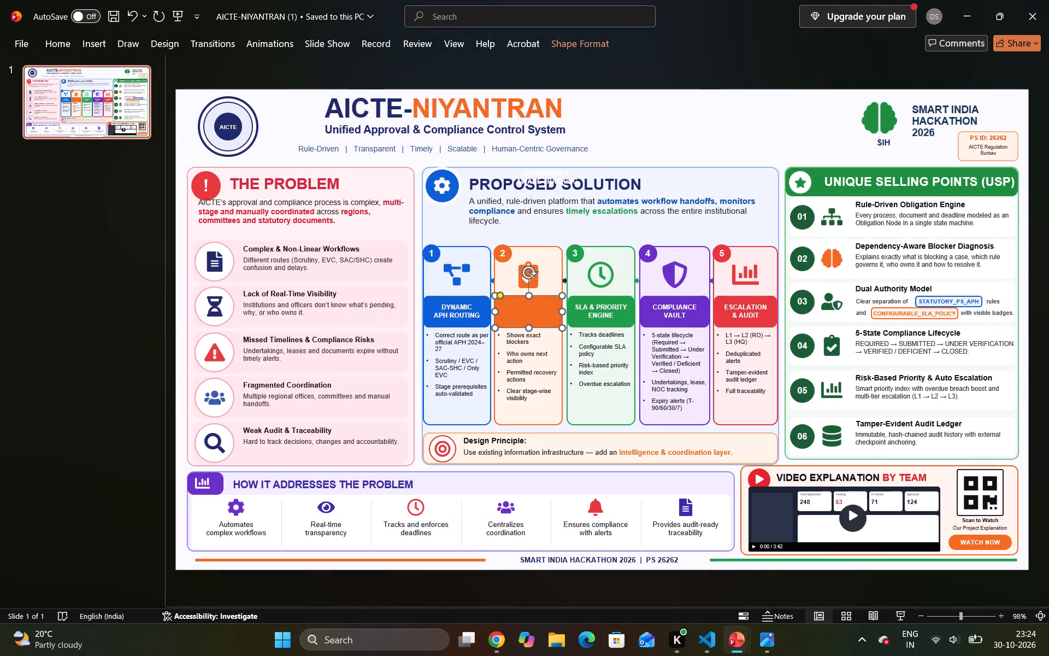
click(482, 324)
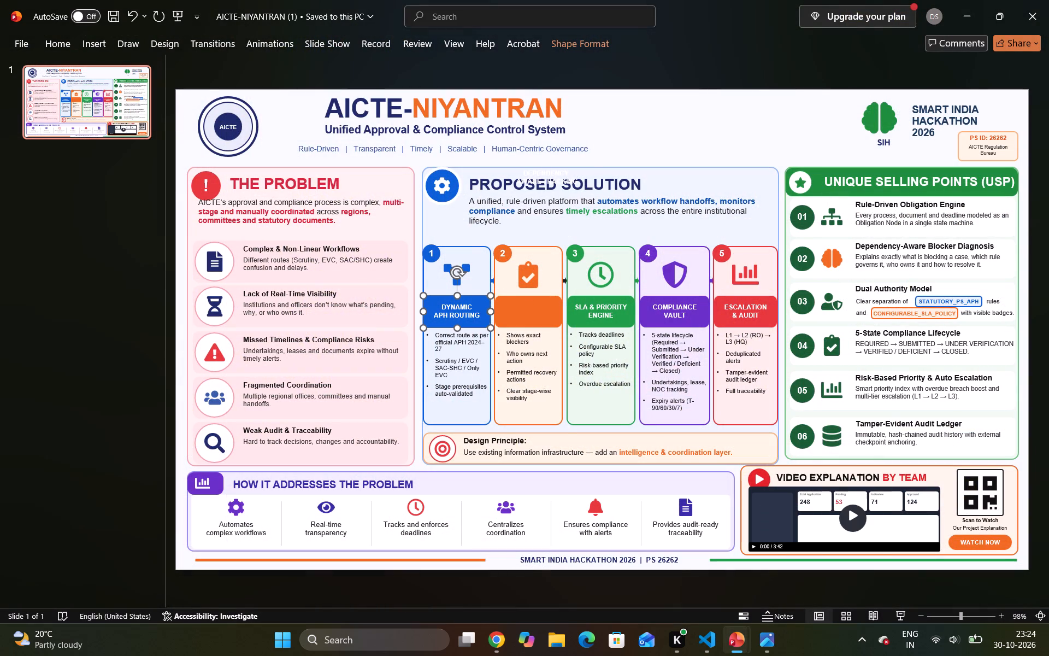
drag(479, 329, 502, 265)
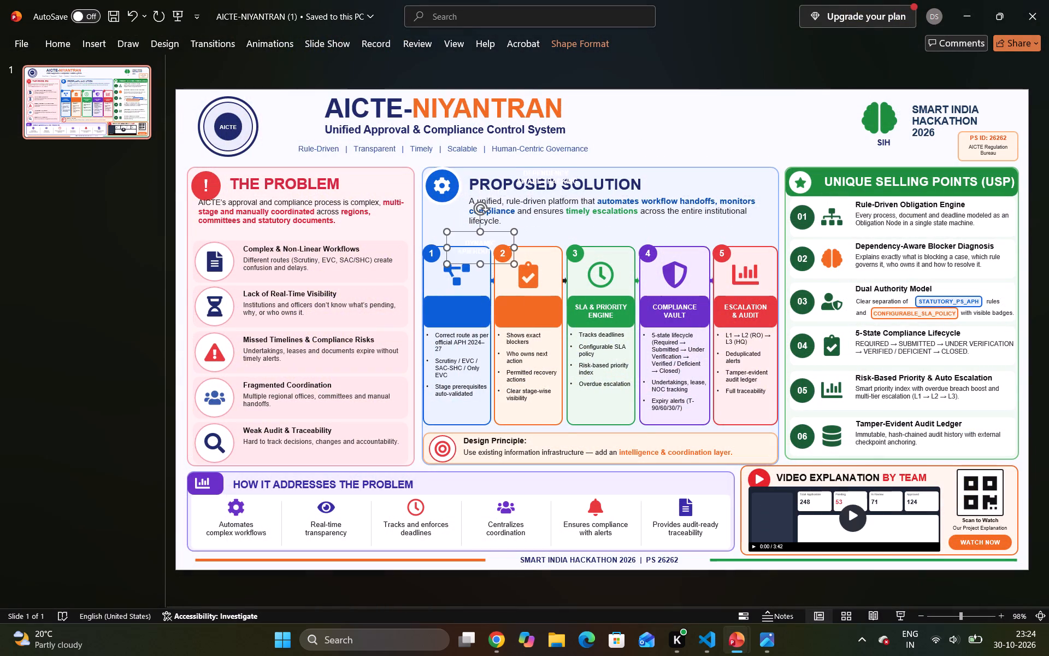
key(ctrl+z)
key(ctrl+z)
Move the DYNAMIC APH ROUTING text off its blue banner, up over the Proposed Solution description.
click(460, 315)
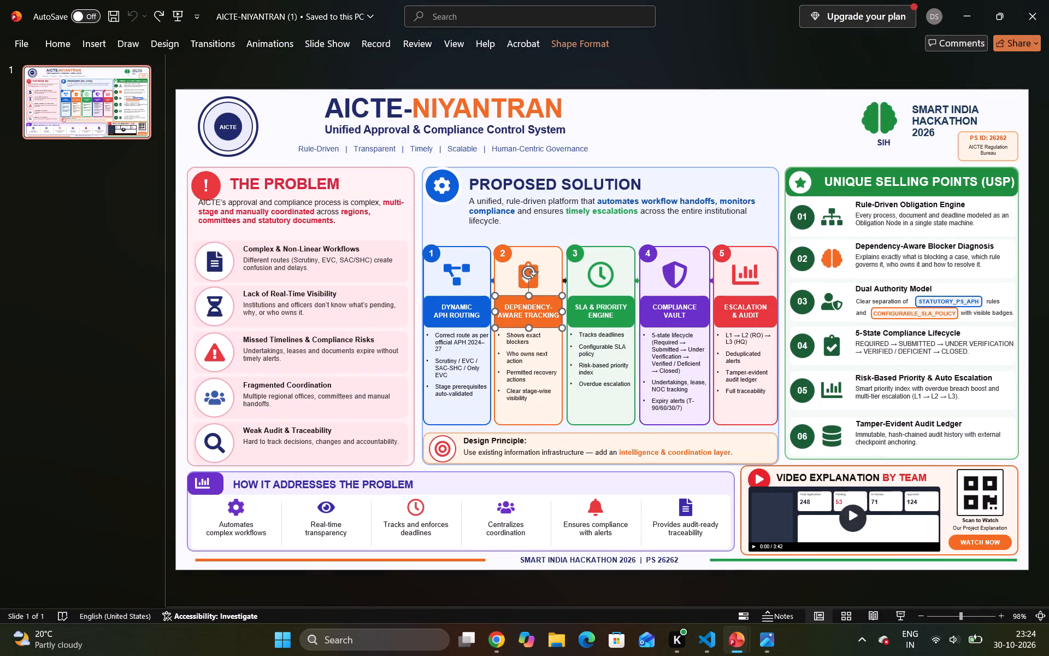
drag(470, 324, 485, 222)
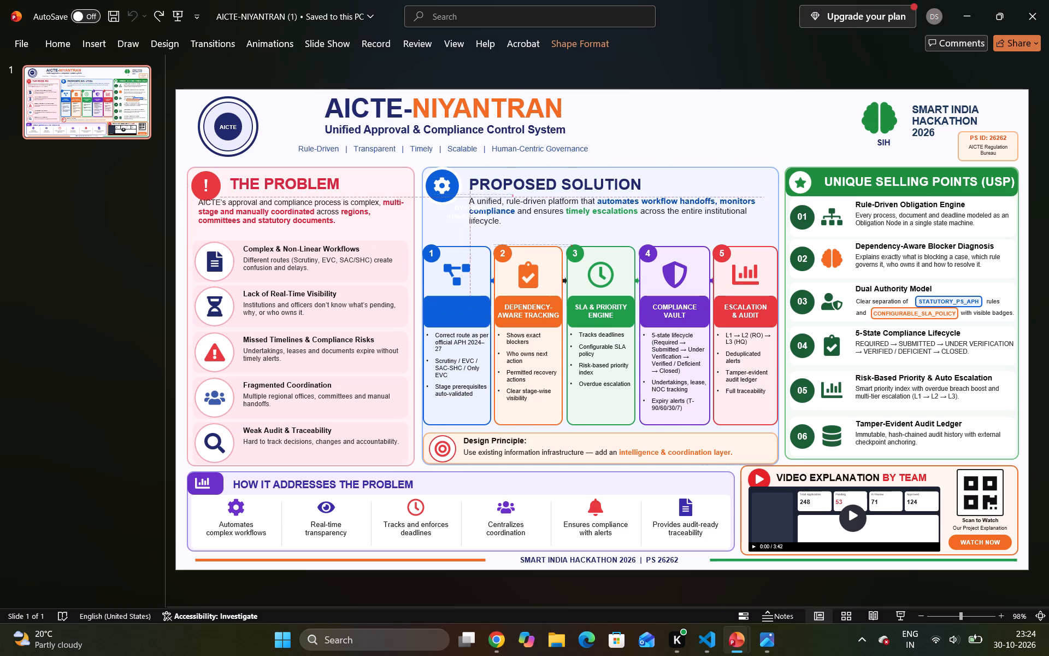
drag(485, 222, 497, 207)
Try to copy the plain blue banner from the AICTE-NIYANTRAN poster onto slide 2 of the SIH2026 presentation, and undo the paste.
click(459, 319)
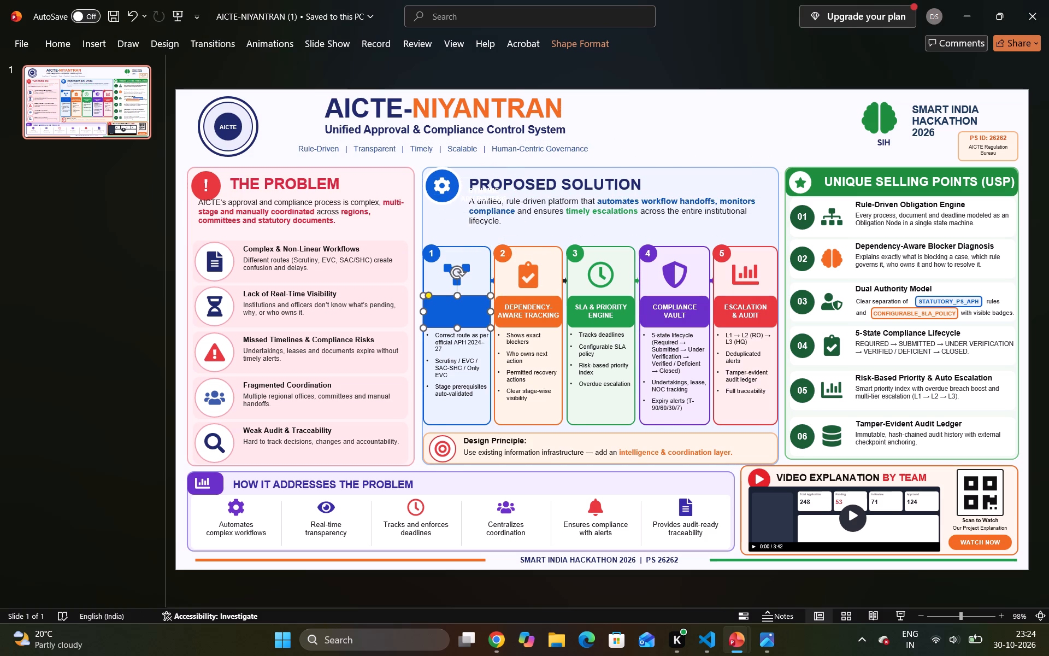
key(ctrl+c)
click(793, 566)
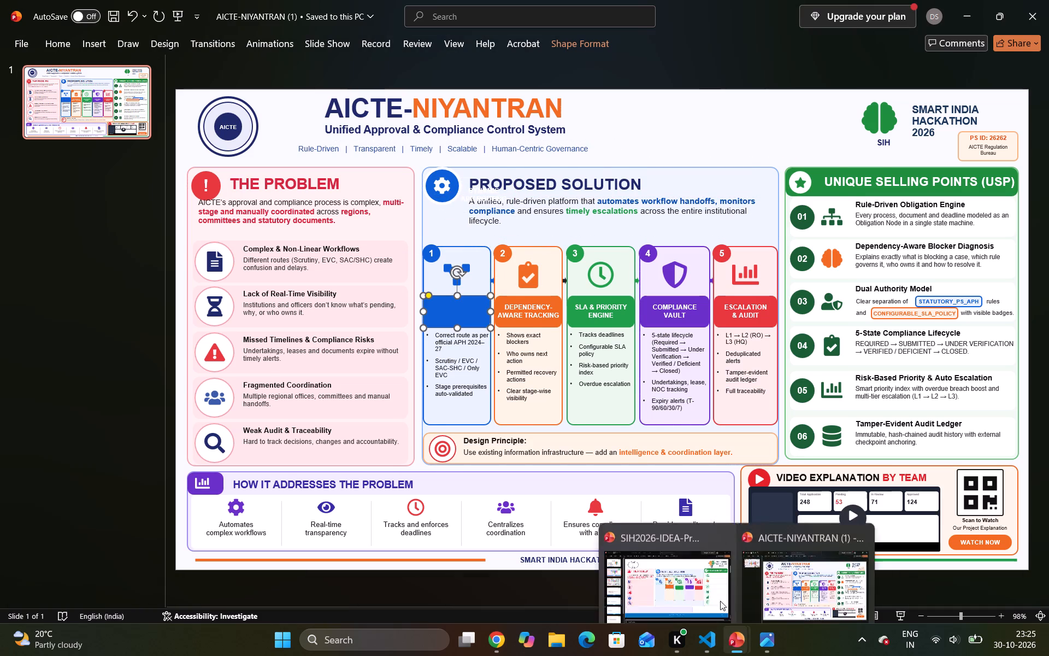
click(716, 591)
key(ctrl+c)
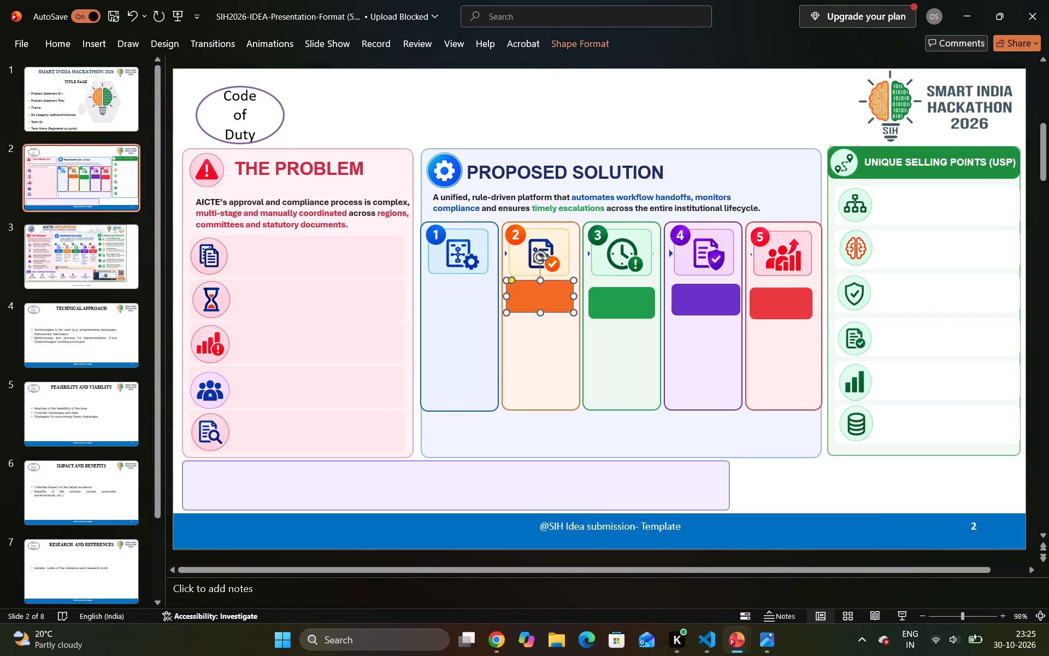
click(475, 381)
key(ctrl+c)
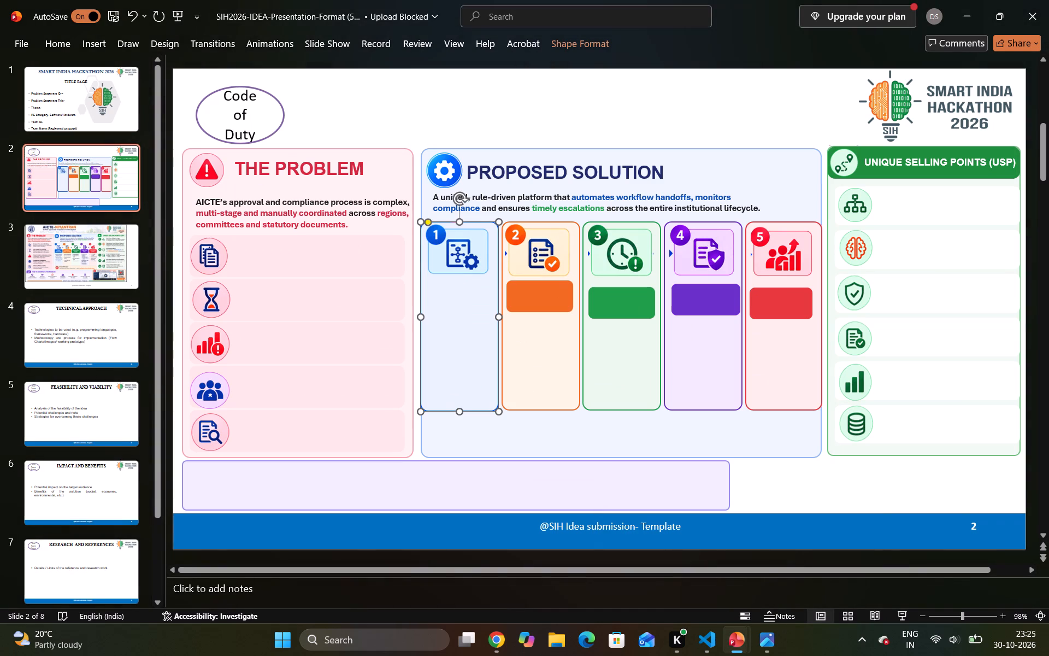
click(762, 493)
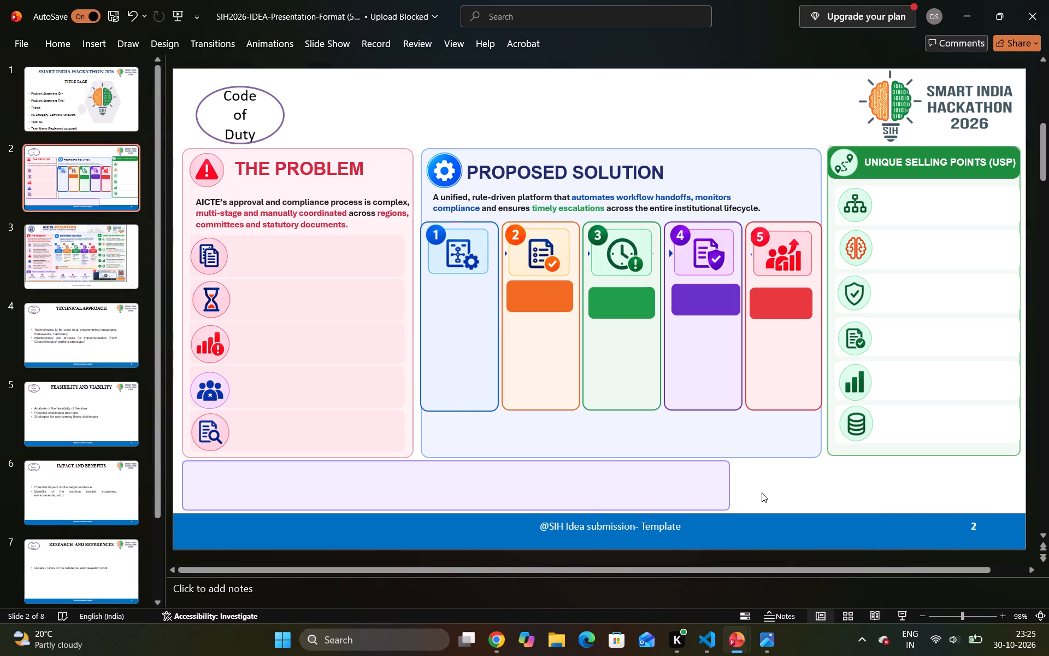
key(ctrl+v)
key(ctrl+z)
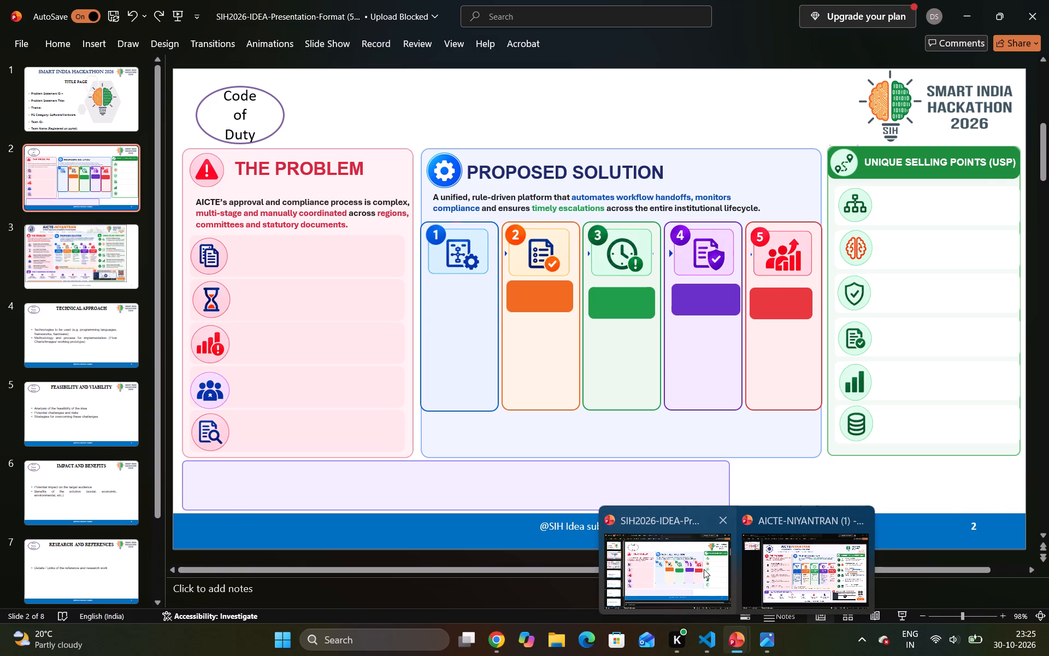
Copy the blue banner from the AICTE-NIYANTRAN presentation onto slide 2 of the SIH2026 presentation, placing it just below the first solution card's icon.
click(795, 557)
key(ctrl+c)
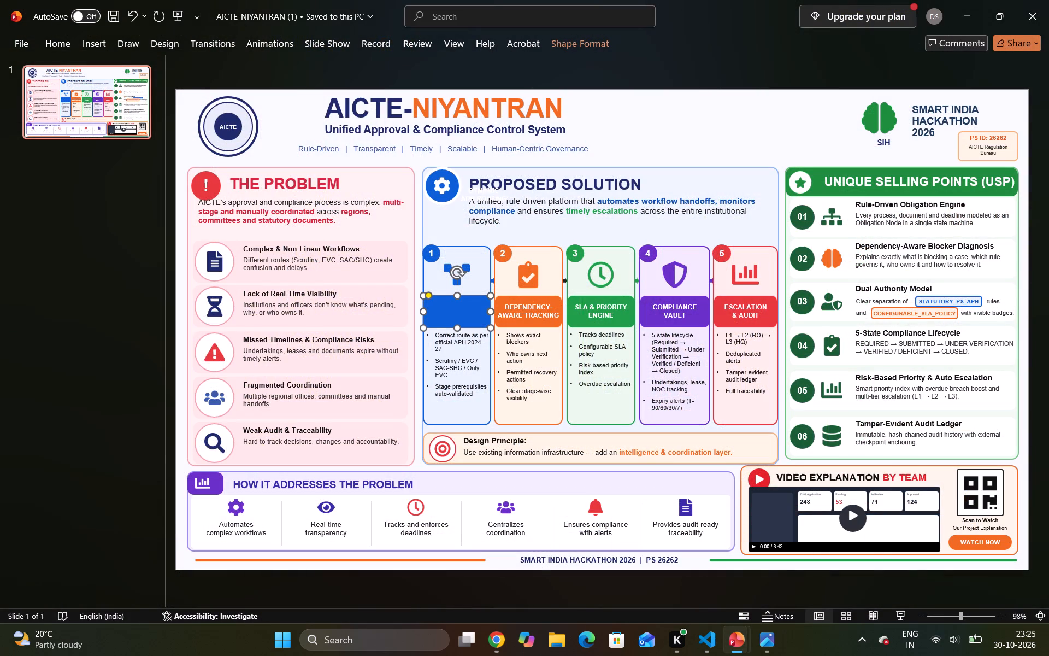
click(712, 593)
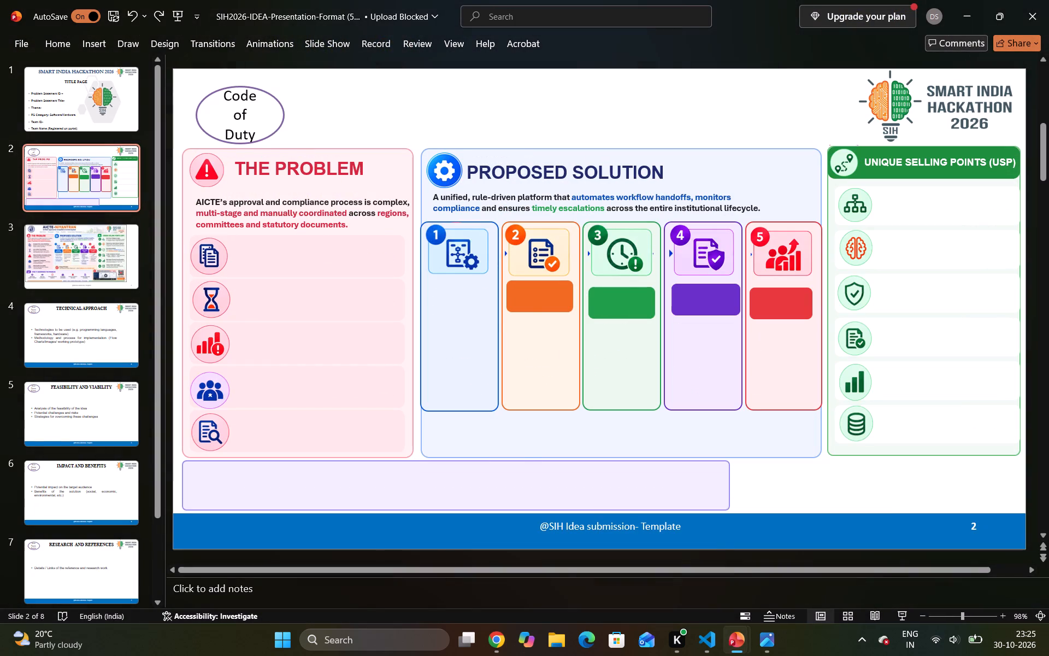
key(ctrl+v)
drag(455, 291, 463, 298)
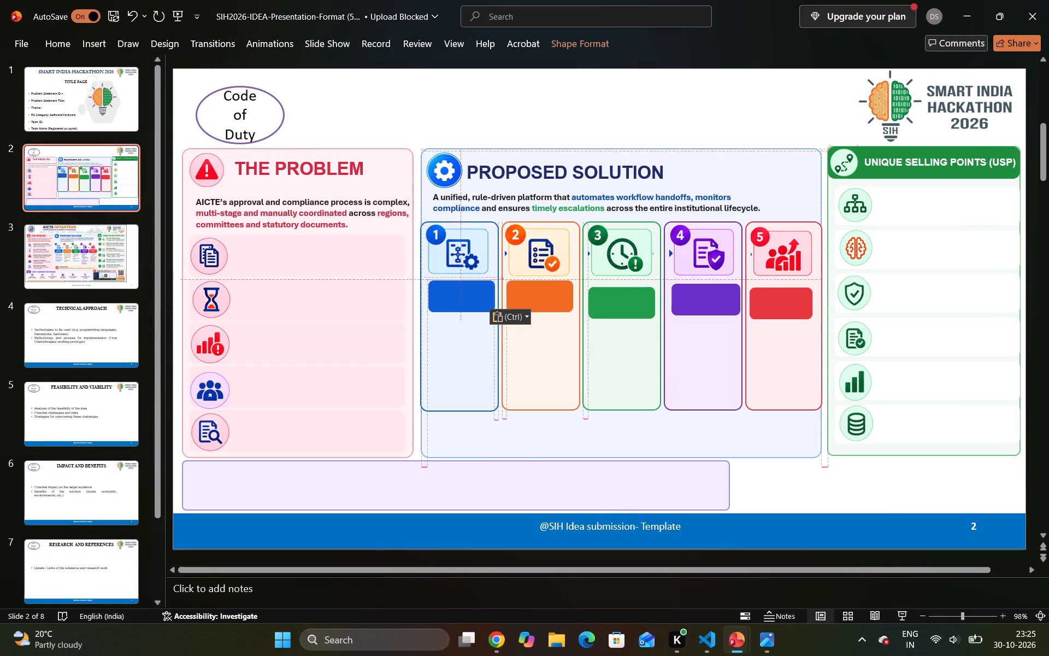
drag(463, 298, 459, 301)
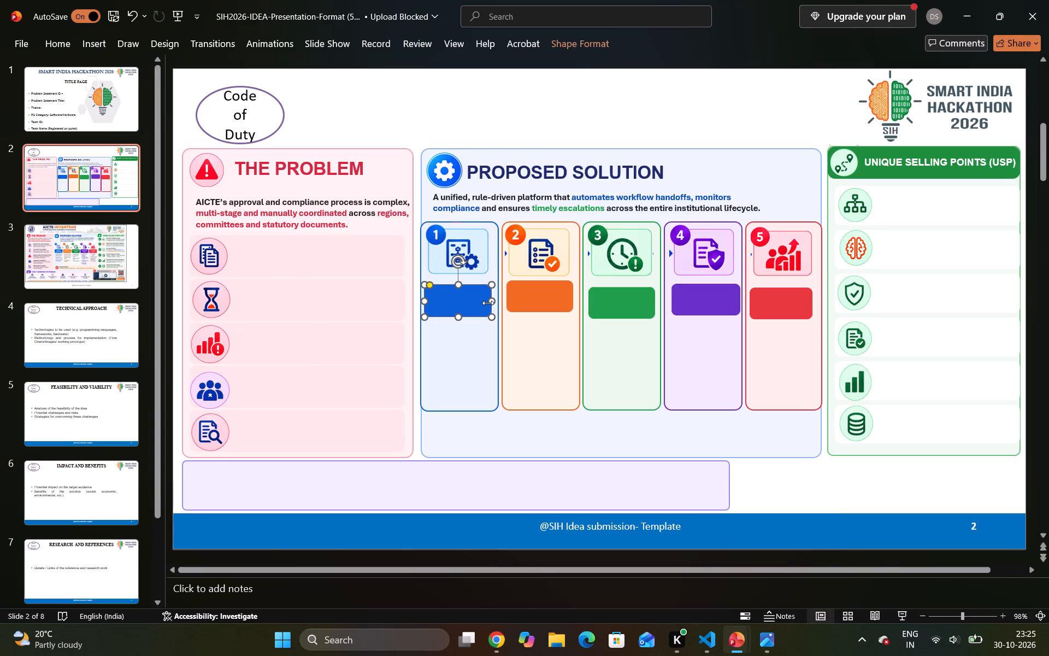
Widen the blue banner on both sides so it spans nearly the full width of the first solution card.
drag(490, 301, 499, 299)
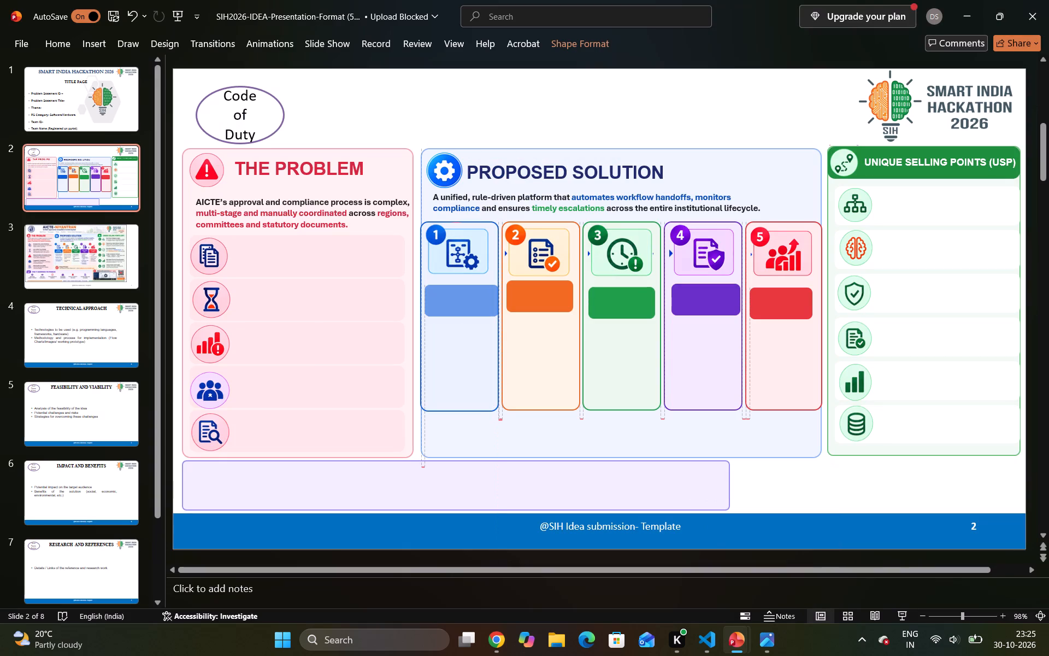
drag(499, 299, 497, 298)
drag(497, 298, 497, 298)
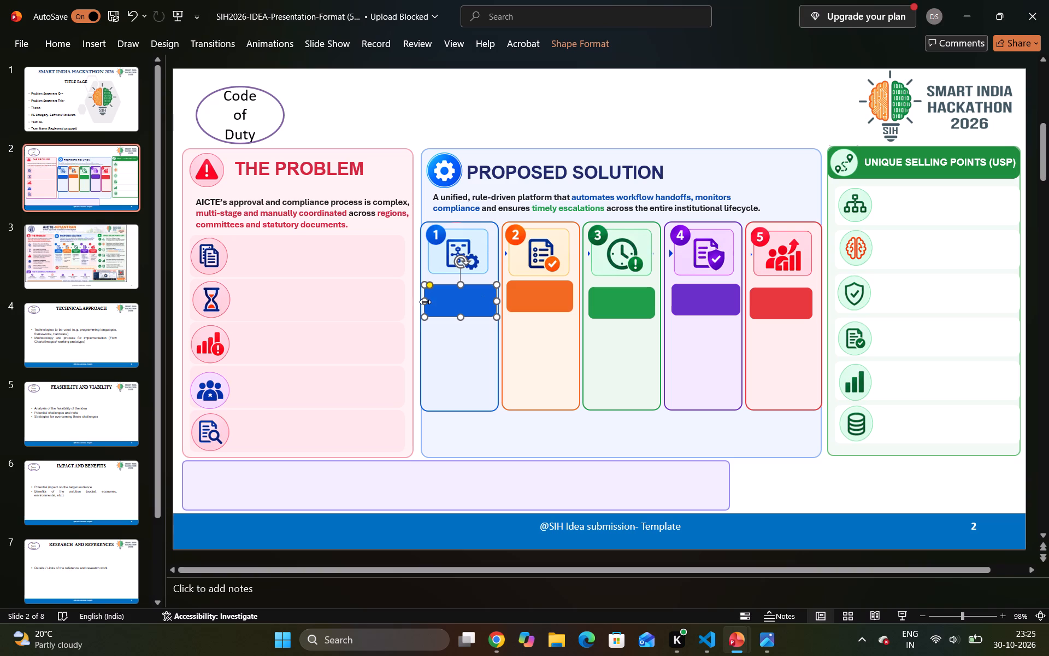
click(425, 302)
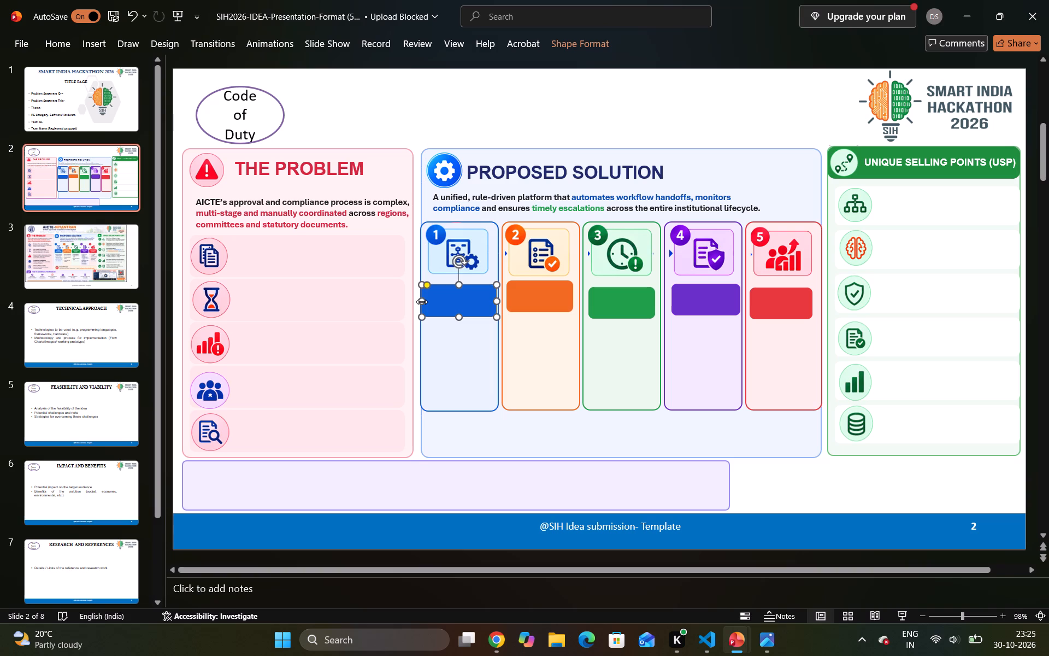
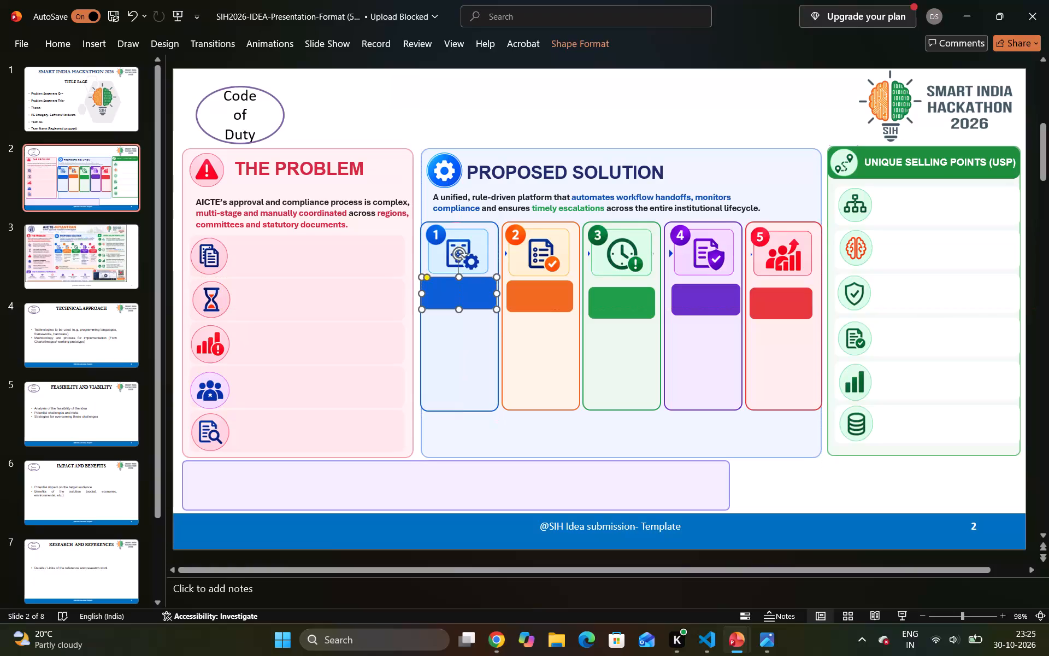
Widen the orange banner on both sides to nearly fill the second solution card and move it up just below the card's icon.
click(544, 306)
click(575, 296)
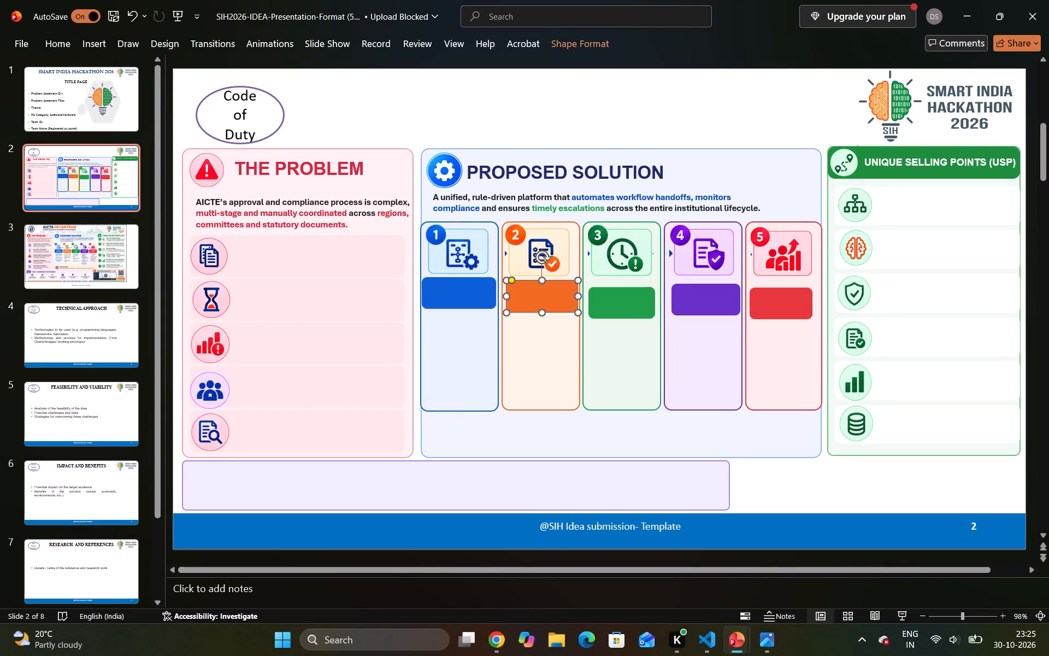
click(505, 297)
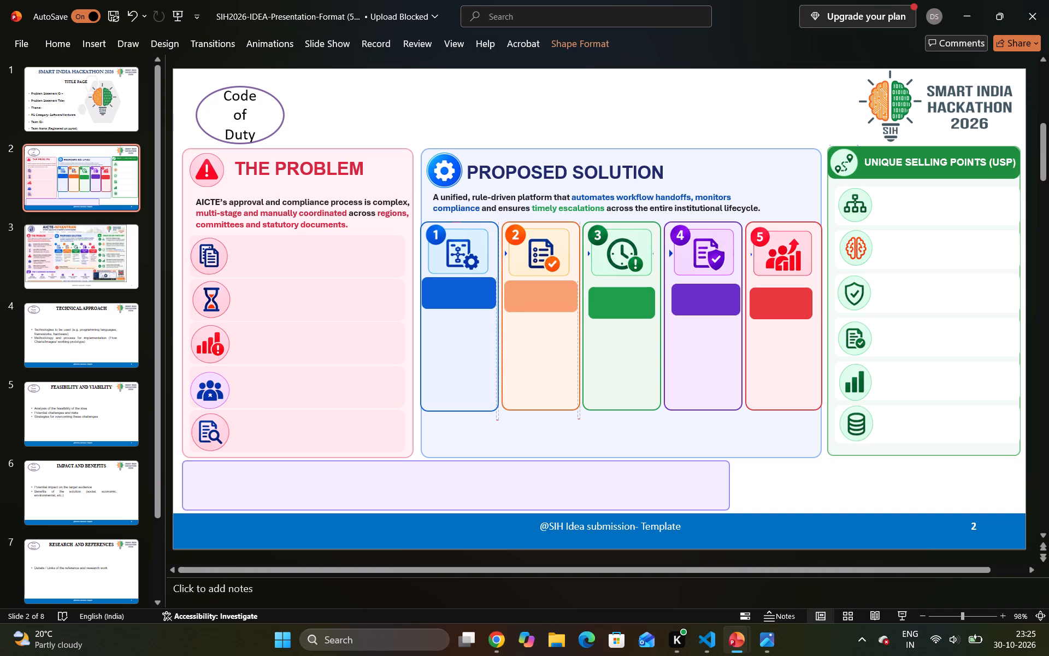
click(541, 295)
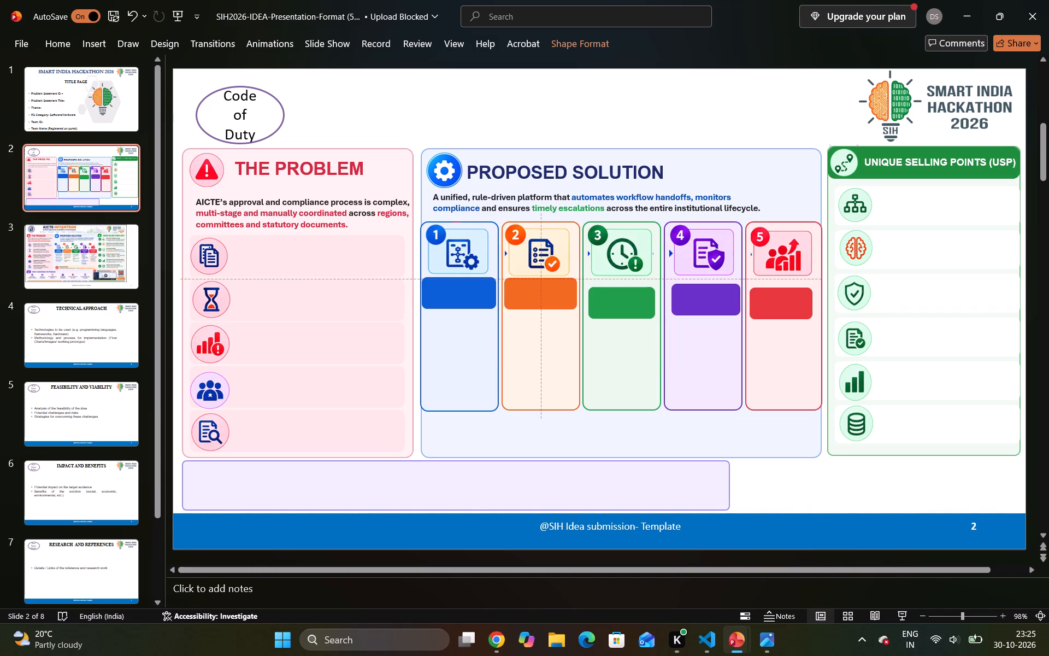
Slightly shorten the second solution card's icon picture from its bottom edge so it clears the orange banner.
click(540, 261)
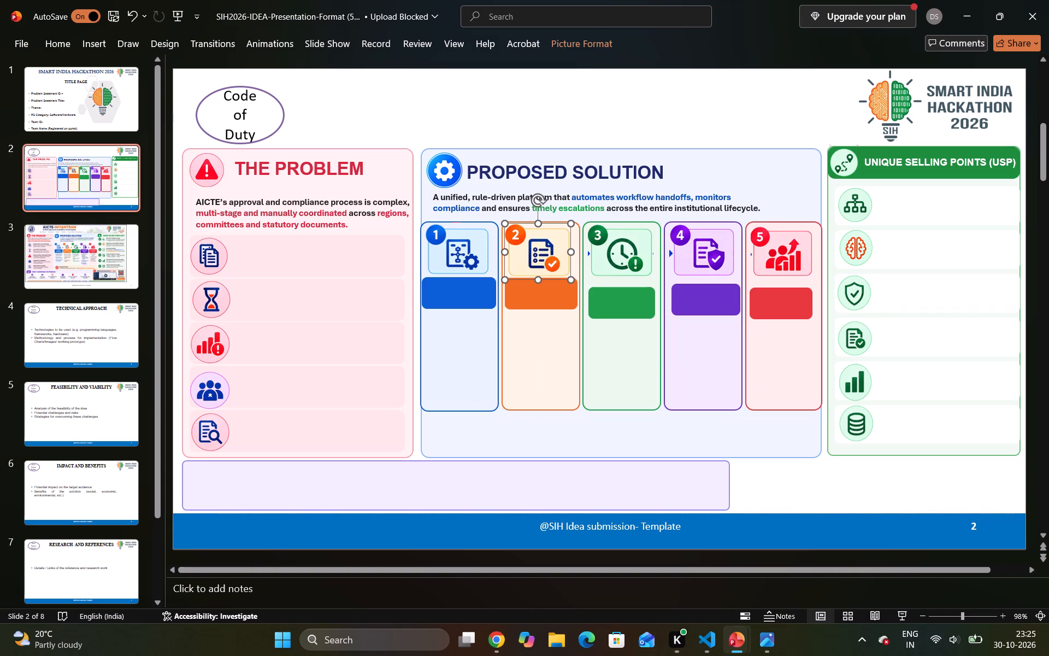
click(536, 278)
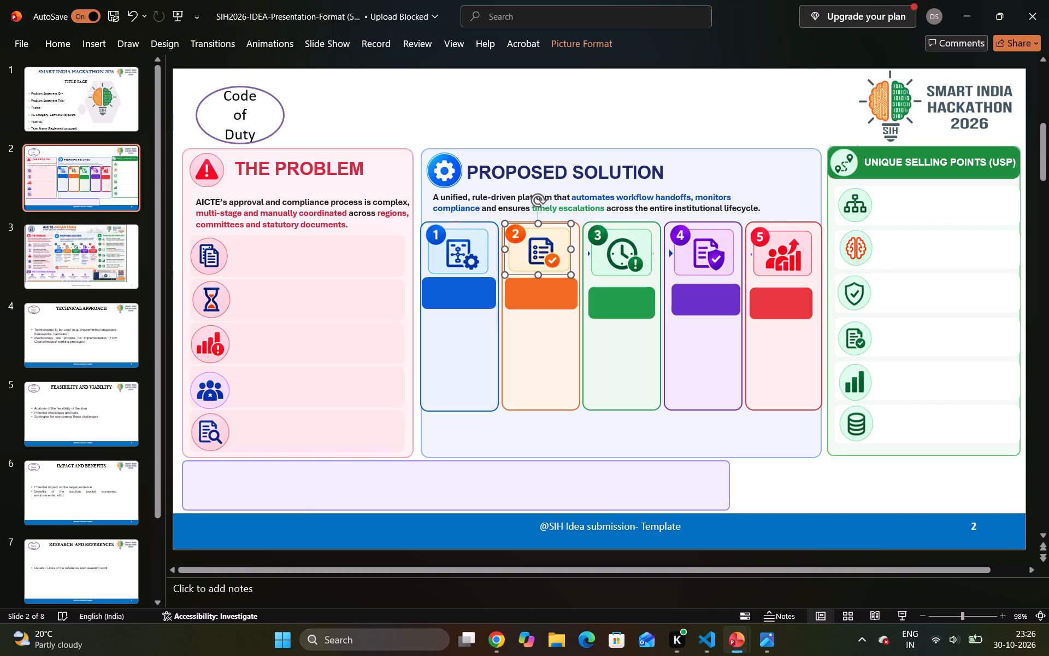
click(705, 124)
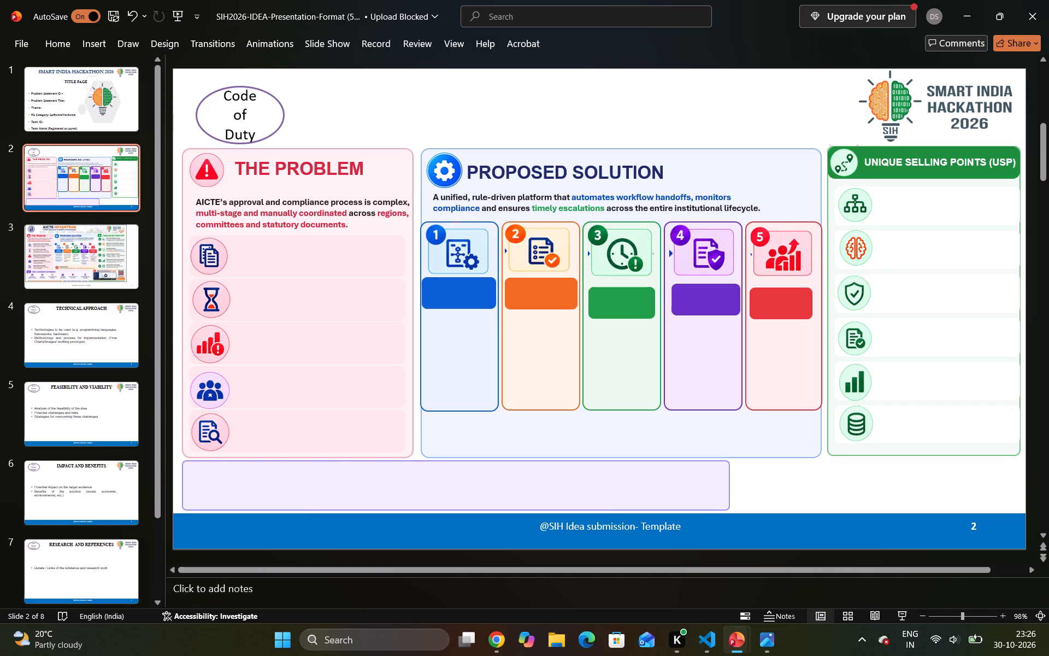
Widen the green banner on both sides so it spans nearly the full width of the third solution card.
click(621, 306)
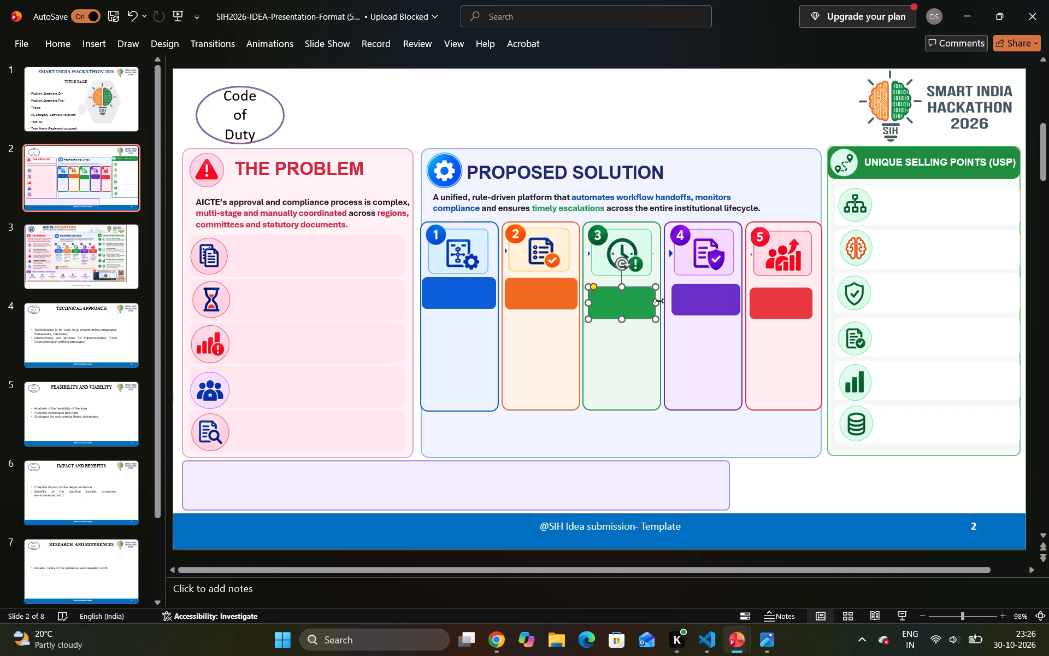
click(656, 302)
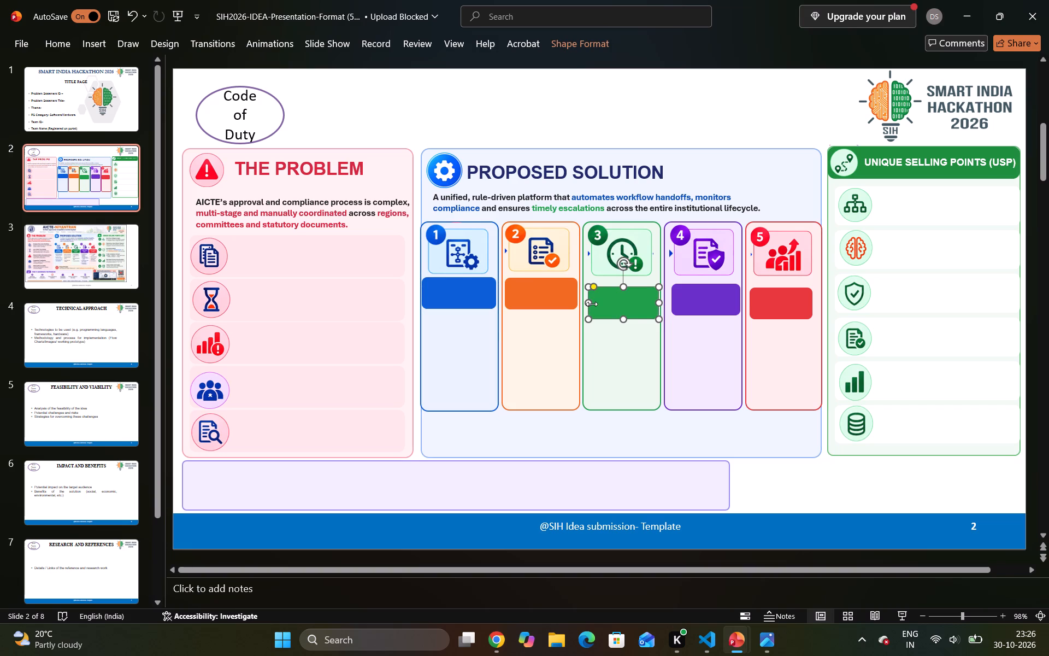
drag(592, 304, 587, 305)
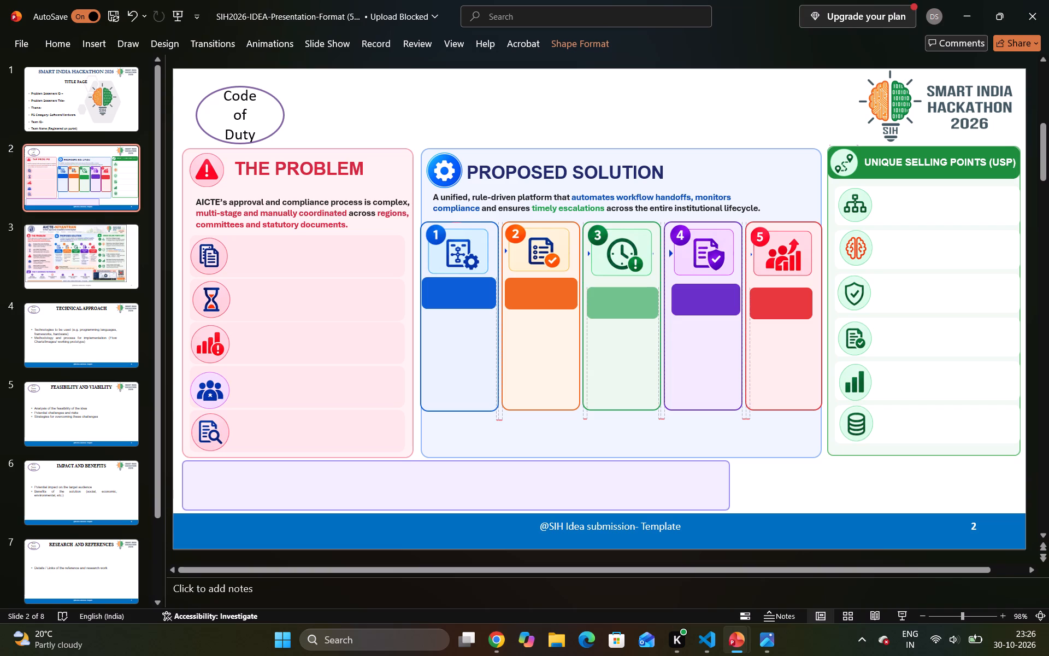
drag(587, 305, 583, 306)
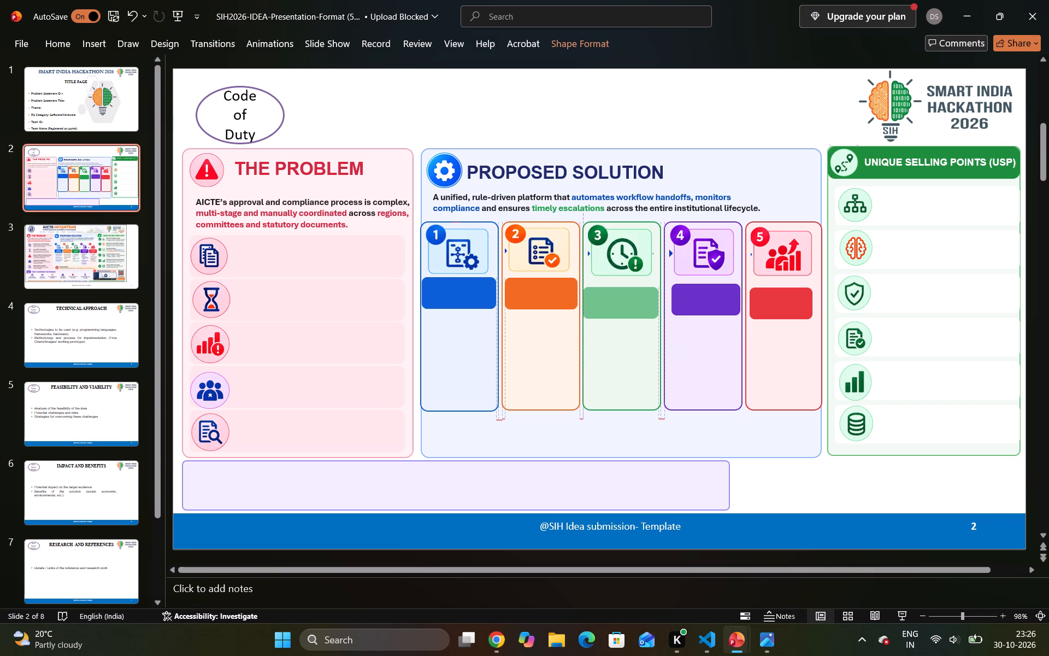
drag(583, 306, 585, 306)
drag(585, 306, 585, 307)
drag(585, 307, 586, 307)
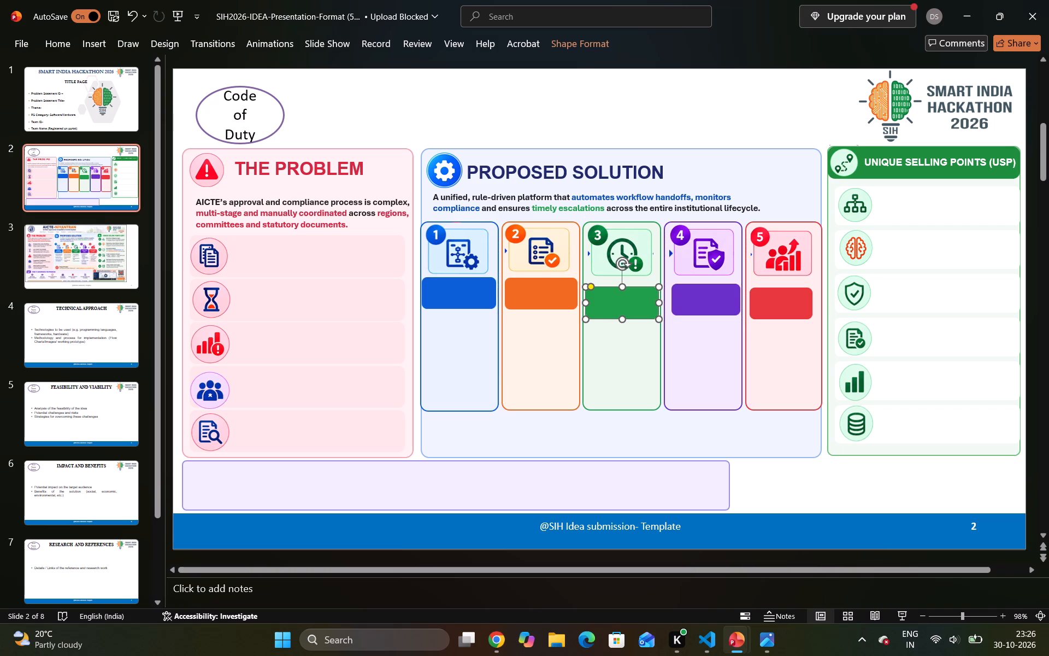
Extend the orange banner's left edge slightly towards the second solution card's border.
click(517, 303)
click(506, 292)
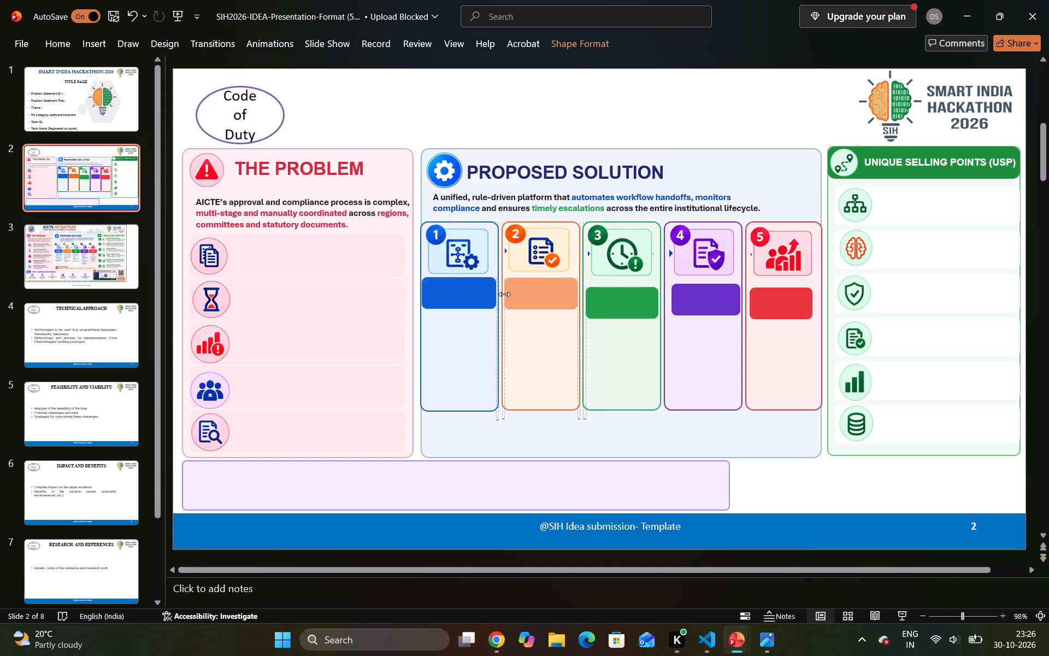
click(549, 126)
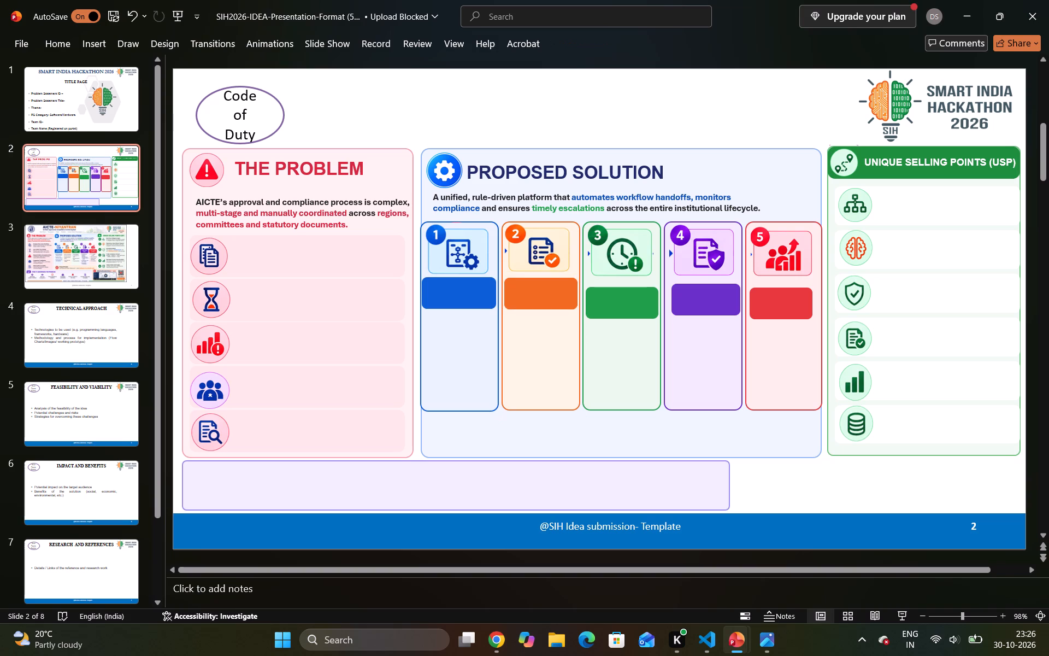
Move the green banner up just below the third card's icon, centred in the card and level with the orange banner.
click(617, 312)
drag(616, 309, 613, 301)
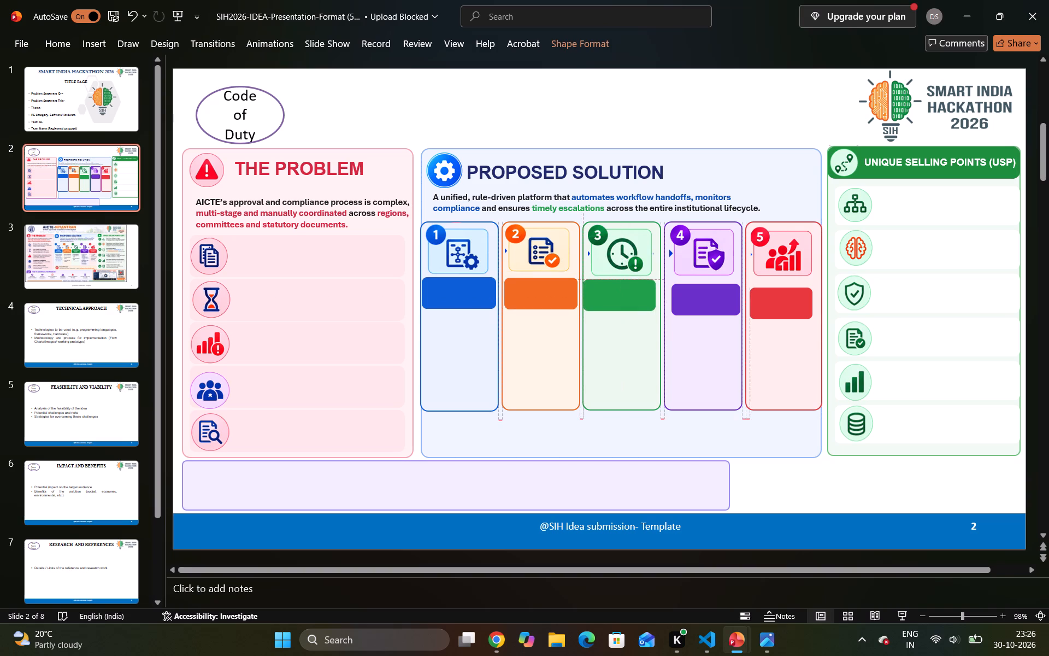
drag(613, 301, 615, 301)
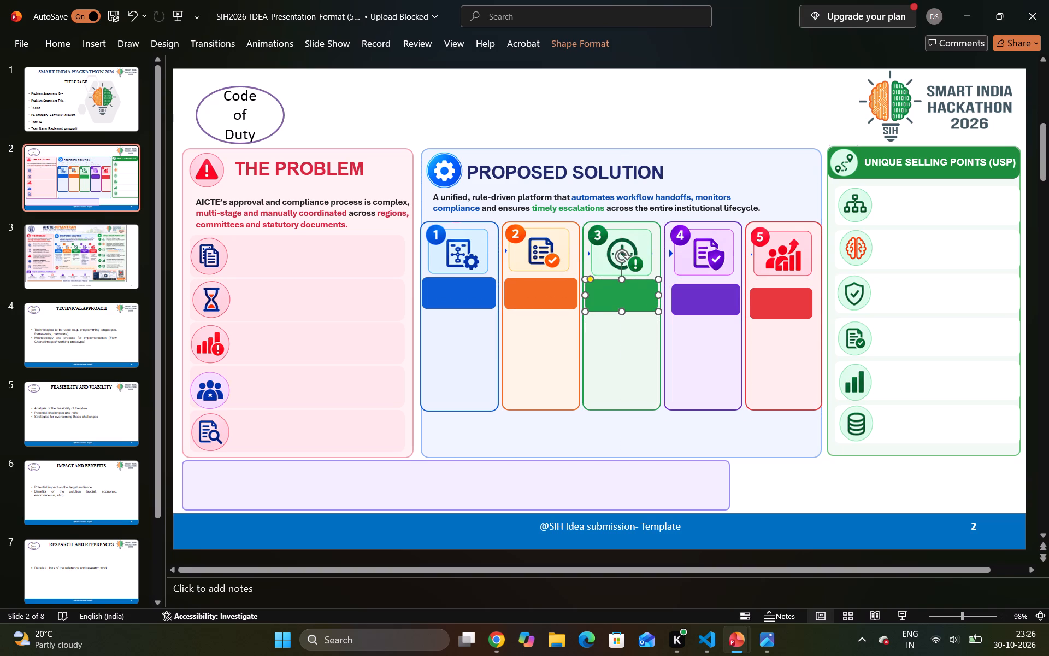
click(667, 118)
Widen the purple banner leftwards to nearly fill the fourth solution card and move it up level with the neighbouring banners.
click(704, 300)
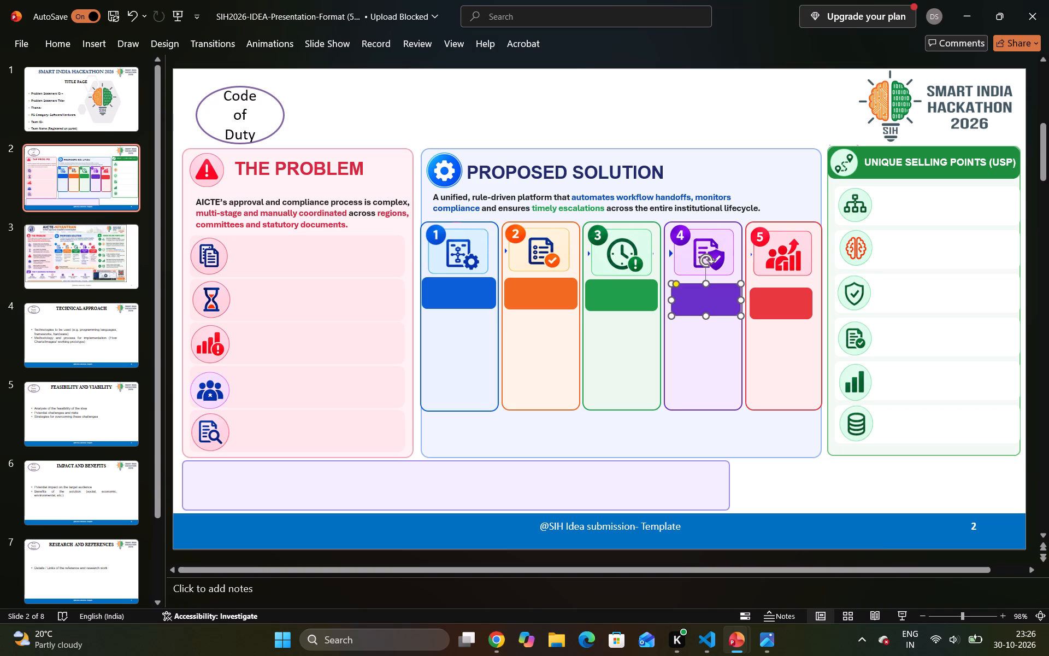
drag(671, 301, 663, 302)
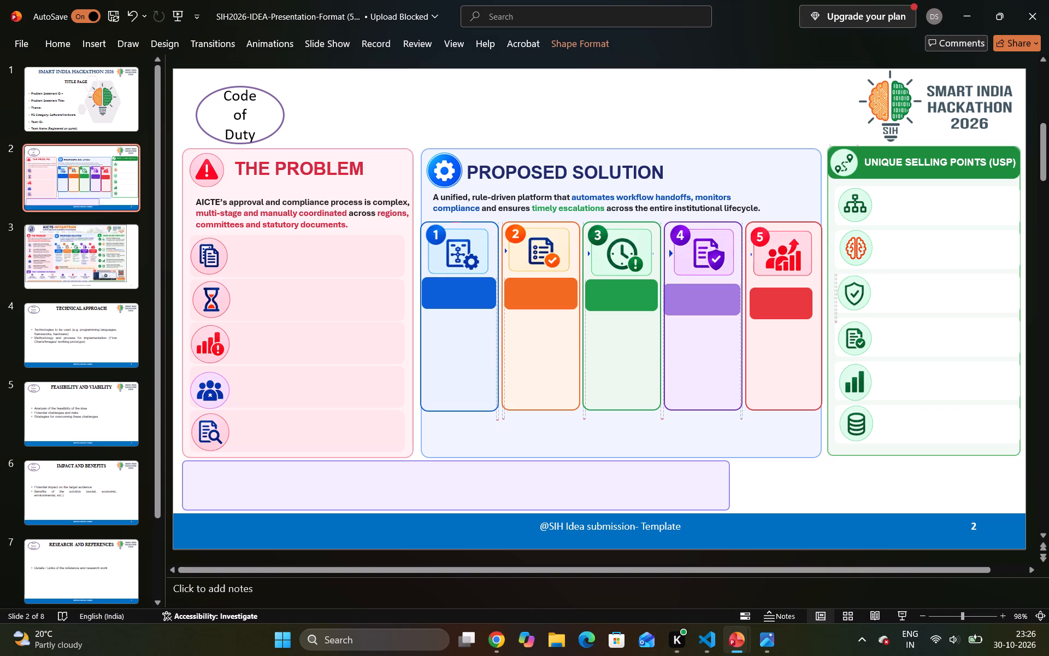
drag(663, 302, 666, 303)
drag(666, 303, 667, 303)
click(741, 299)
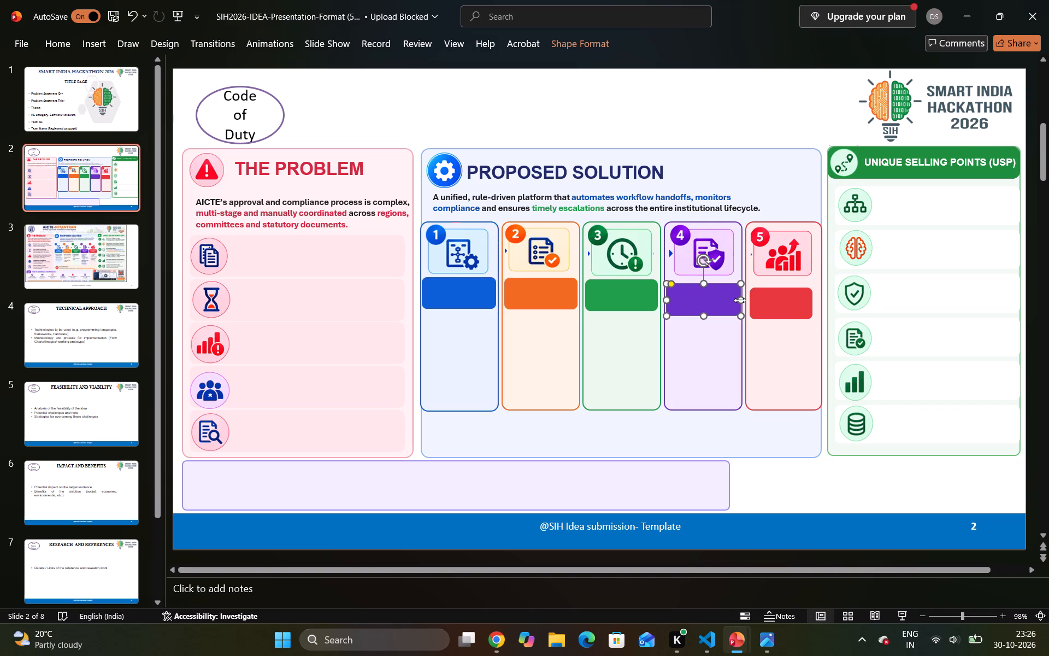
drag(711, 300, 712, 295)
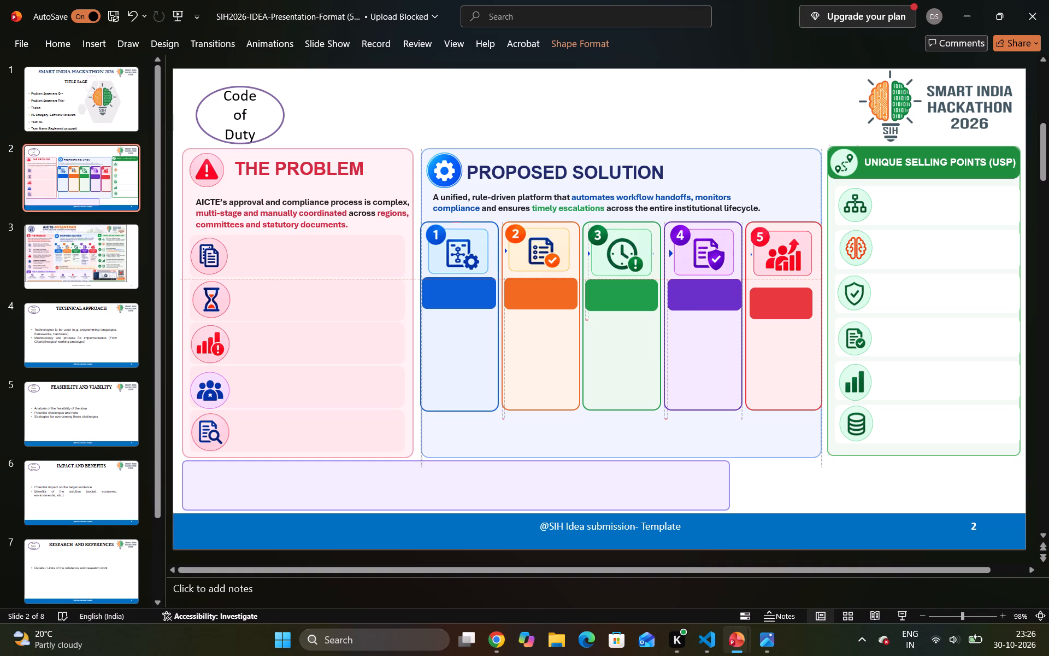
drag(712, 295, 711, 295)
drag(711, 295, 711, 294)
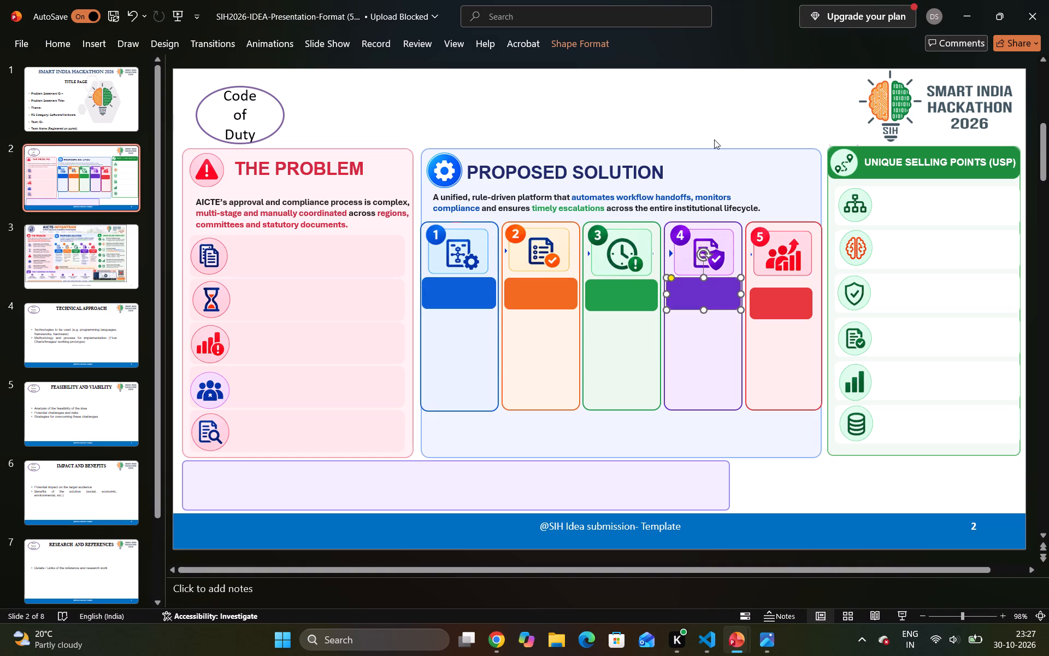
click(714, 139)
Slightly shorten the fifth solution card's icon picture from its bottom edge to make room for the red banner.
click(793, 303)
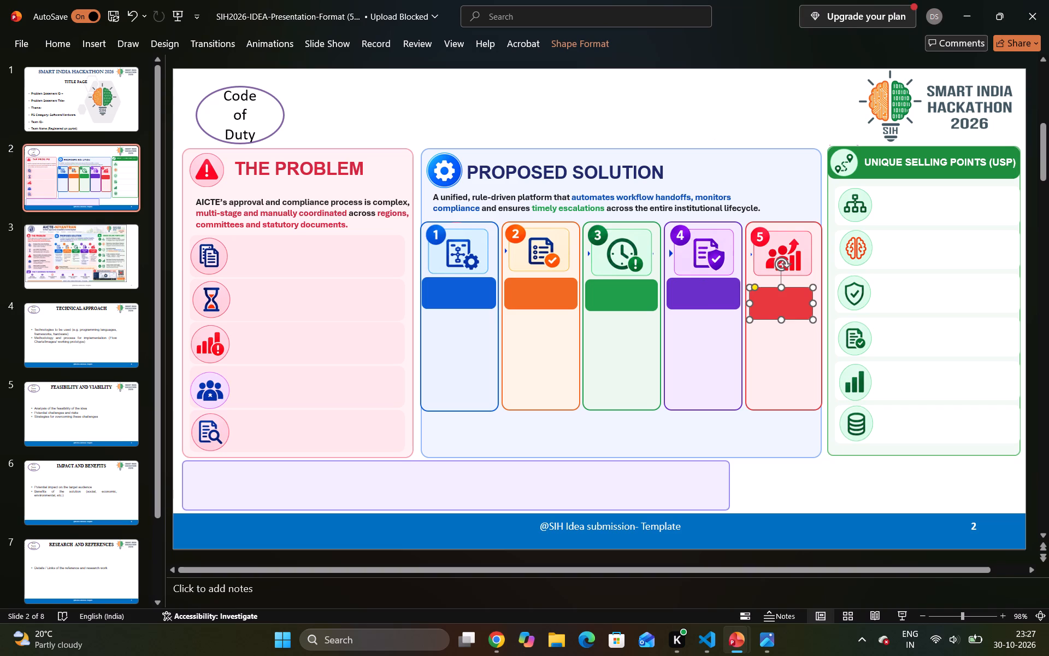
click(798, 252)
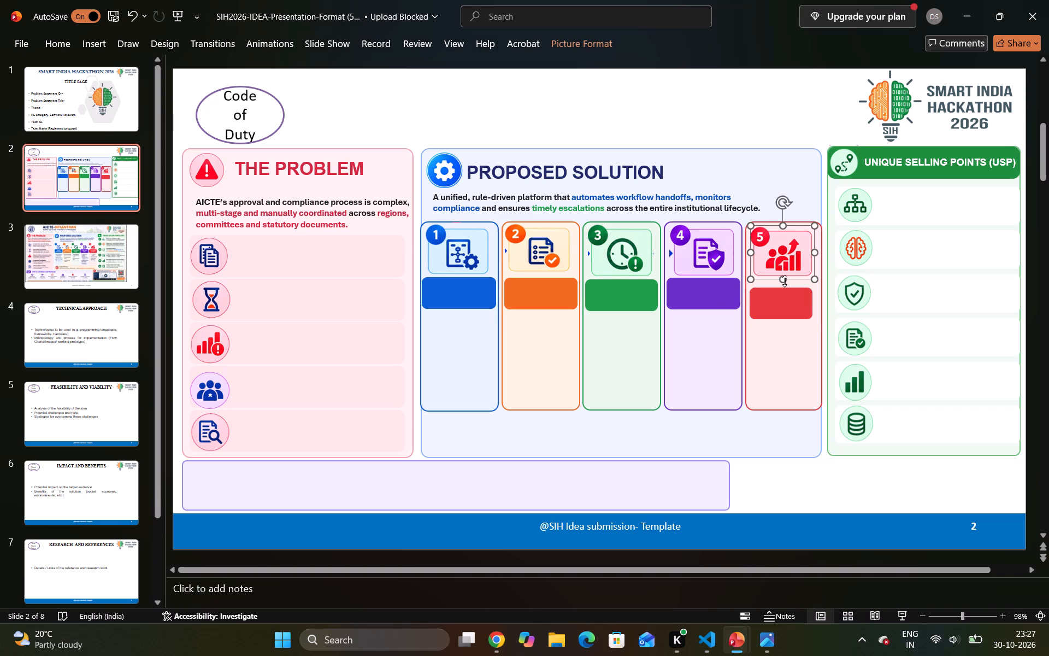
drag(785, 281, 785, 277)
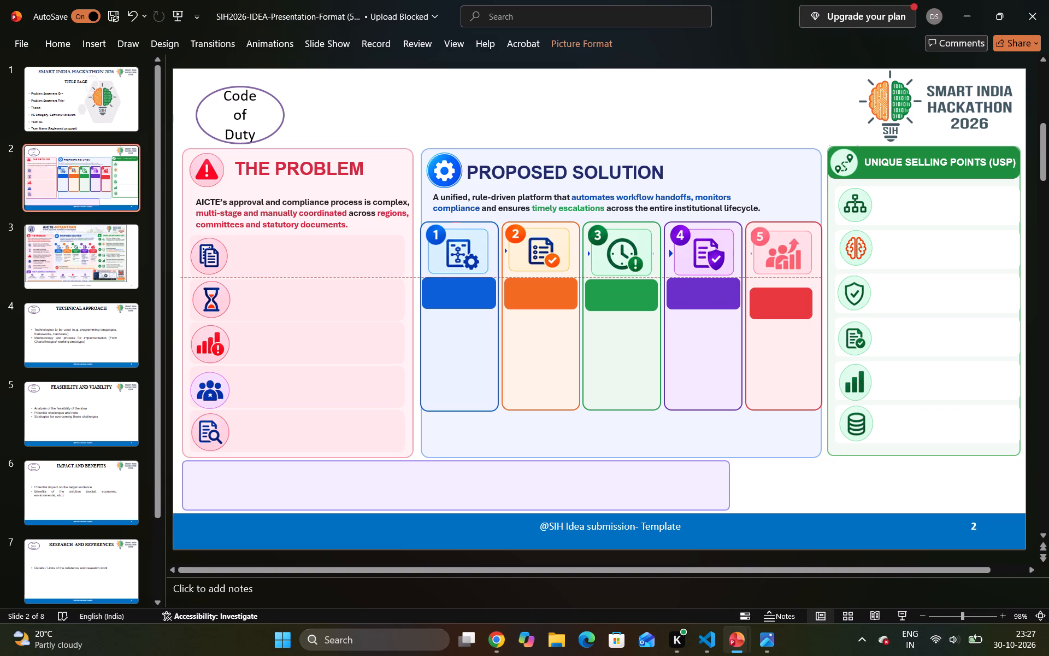
drag(785, 277, 785, 276)
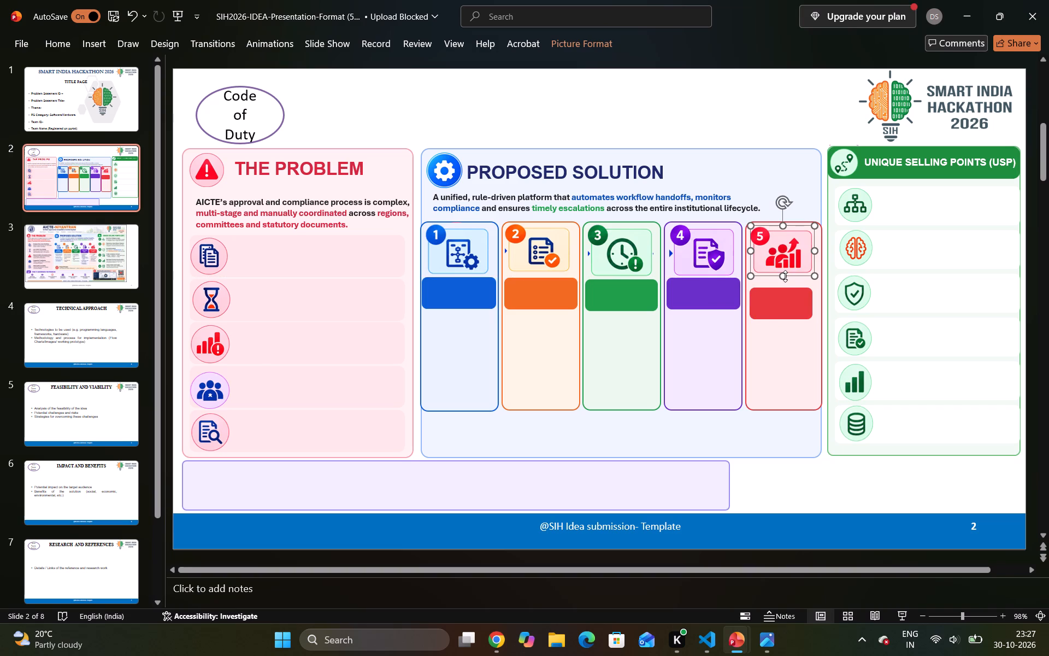
click(785, 121)
Widen the red banner rightwards to nearly fill the fifth solution card and move it up level with the purple banner.
click(786, 300)
drag(814, 304, 817, 303)
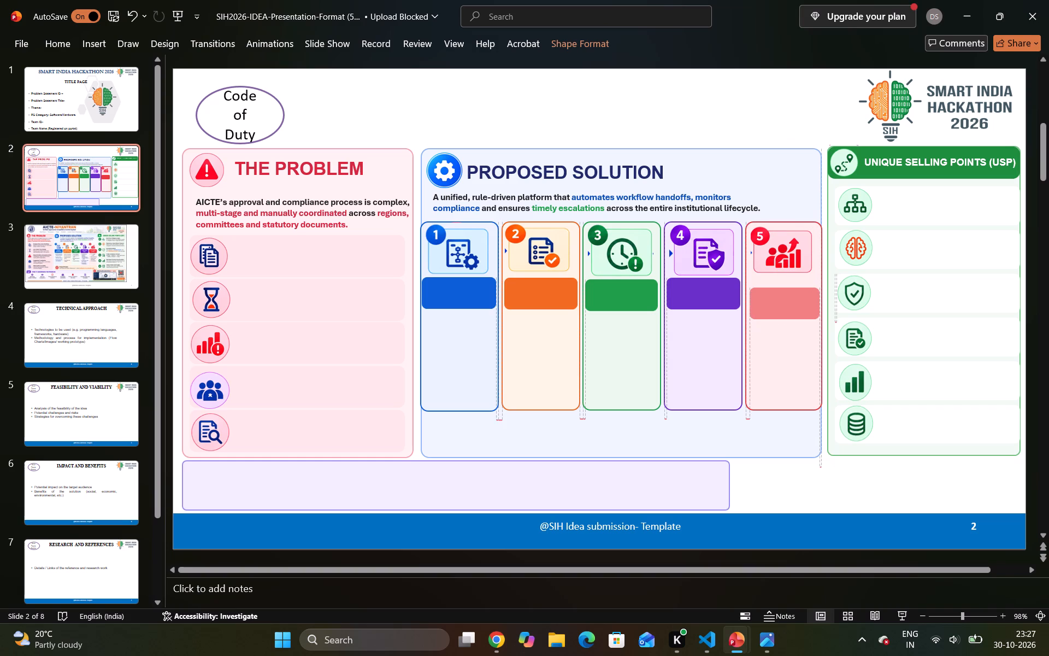
drag(817, 303, 821, 303)
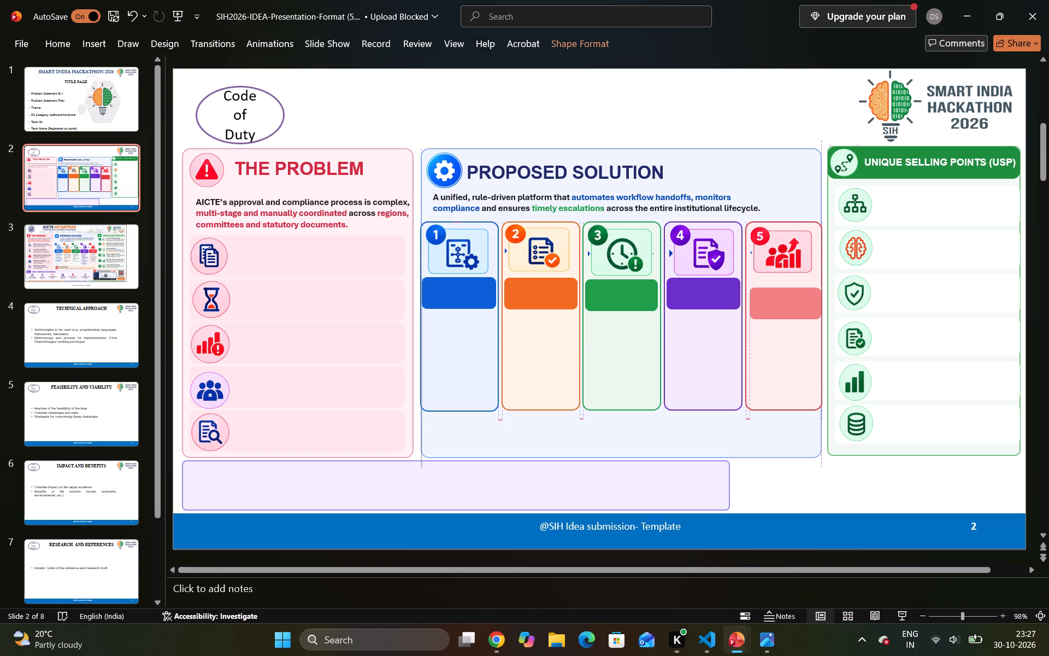
drag(821, 303, 820, 303)
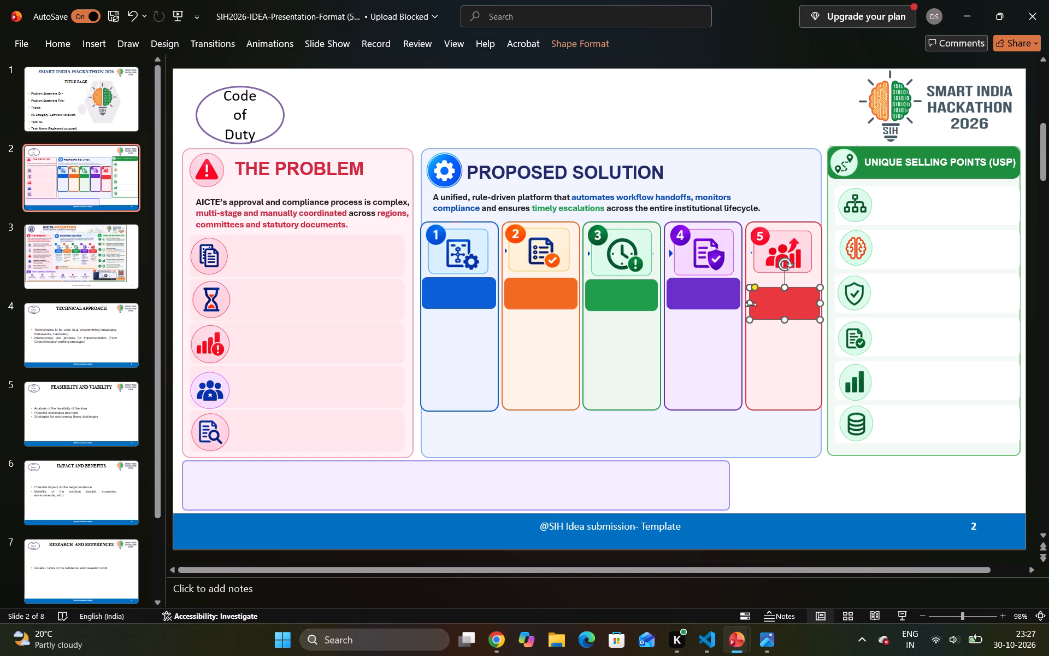
click(751, 304)
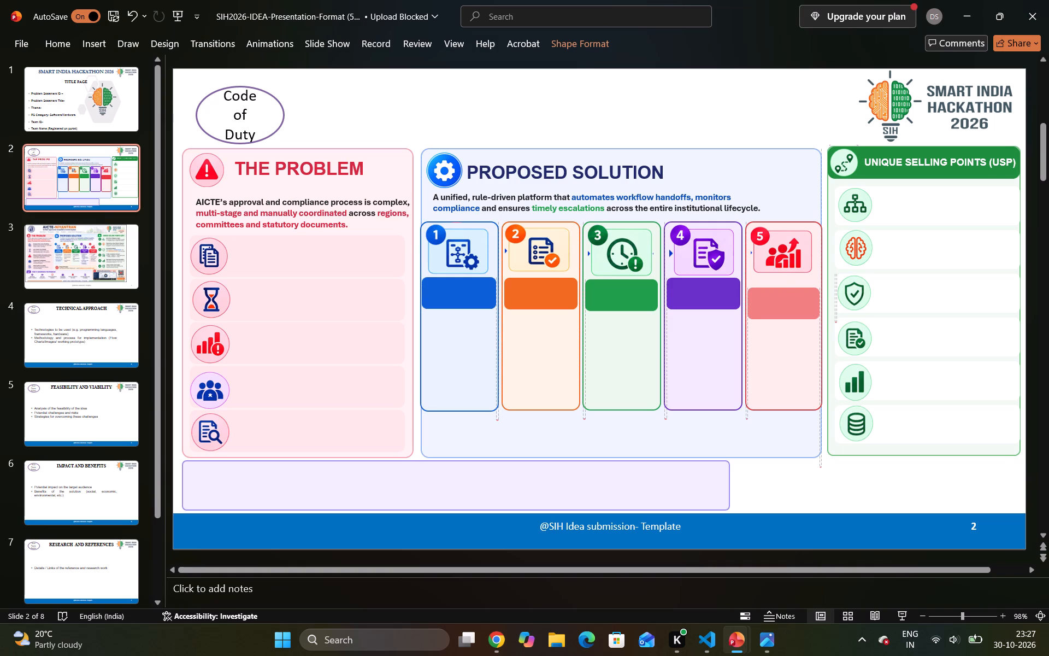
drag(776, 298, 774, 288)
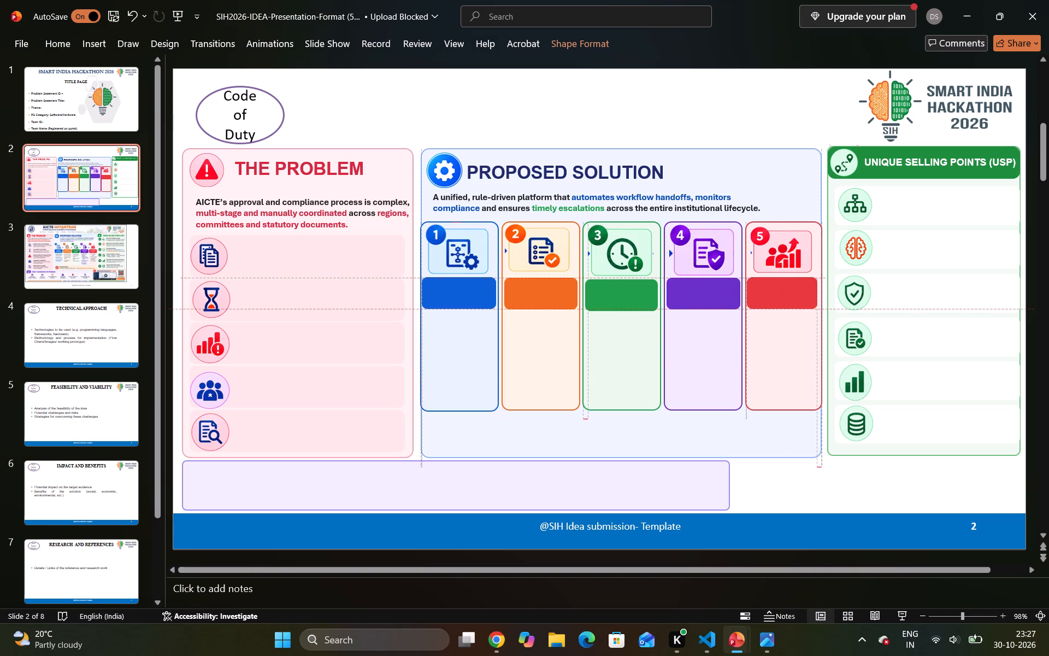
drag(774, 288, 774, 288)
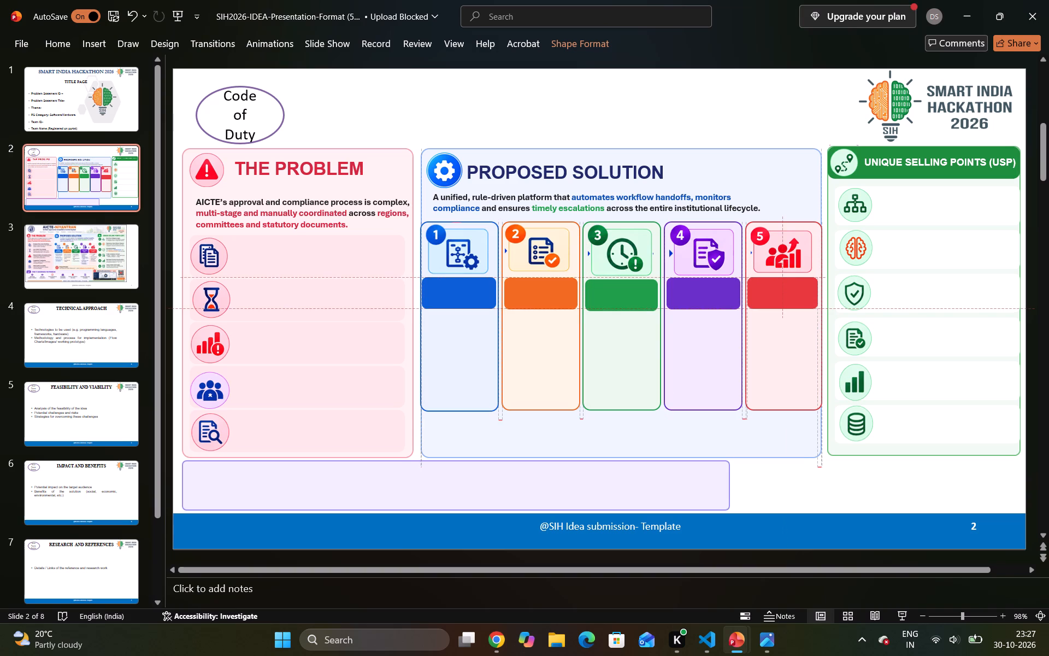
drag(774, 288, 775, 288)
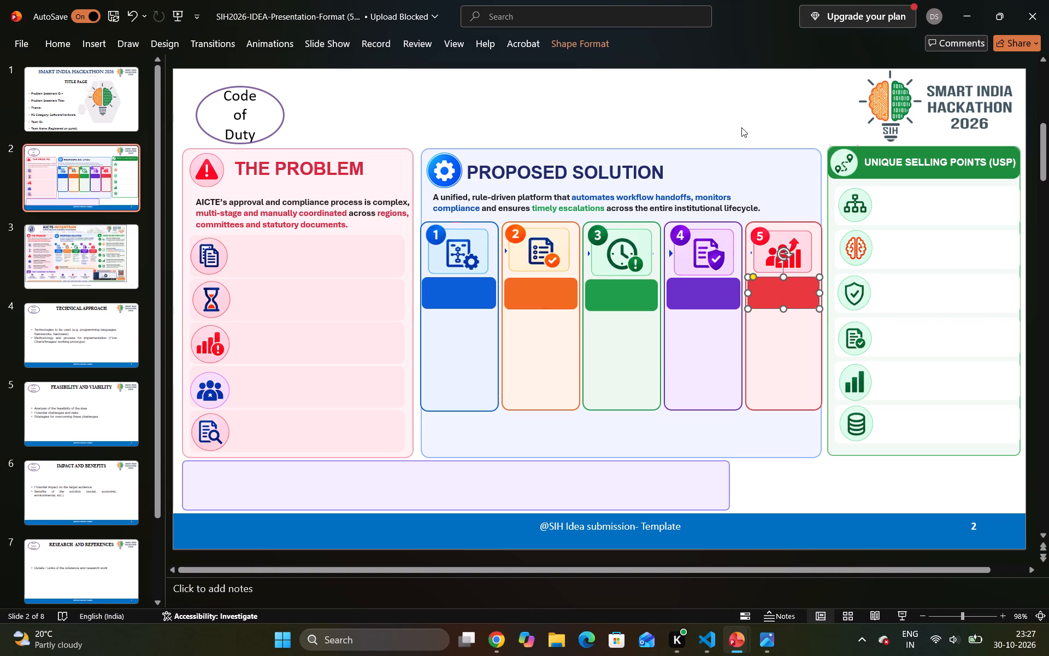
click(739, 125)
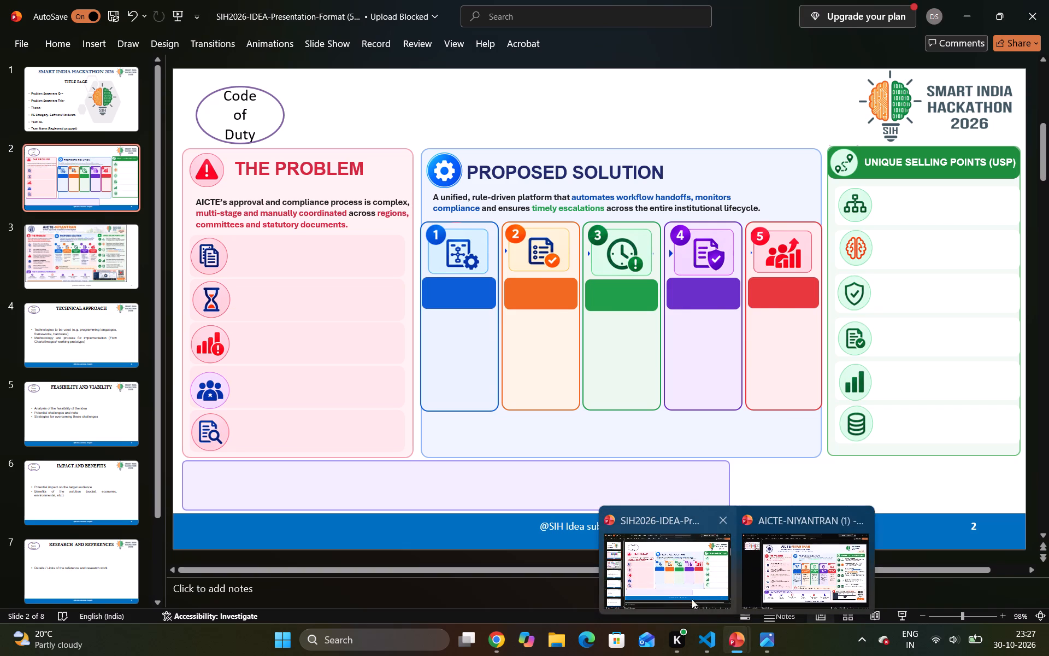
Switch to the AICTE-NIYANTRAN presentation and undo the removal of the first solution card's heading text.
click(804, 568)
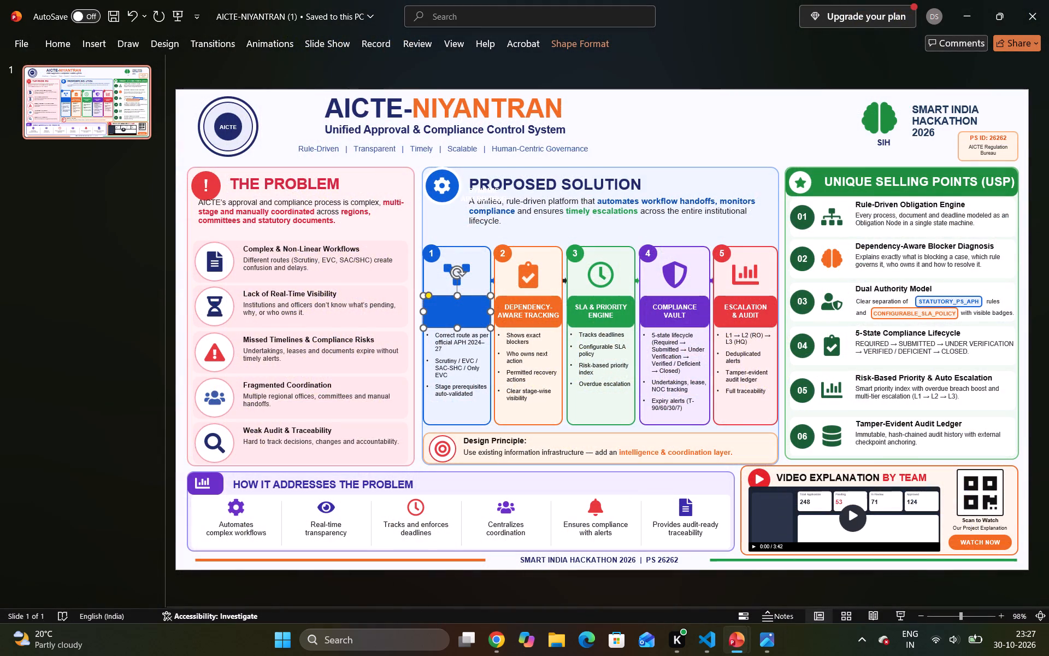
key(ctrl+z)
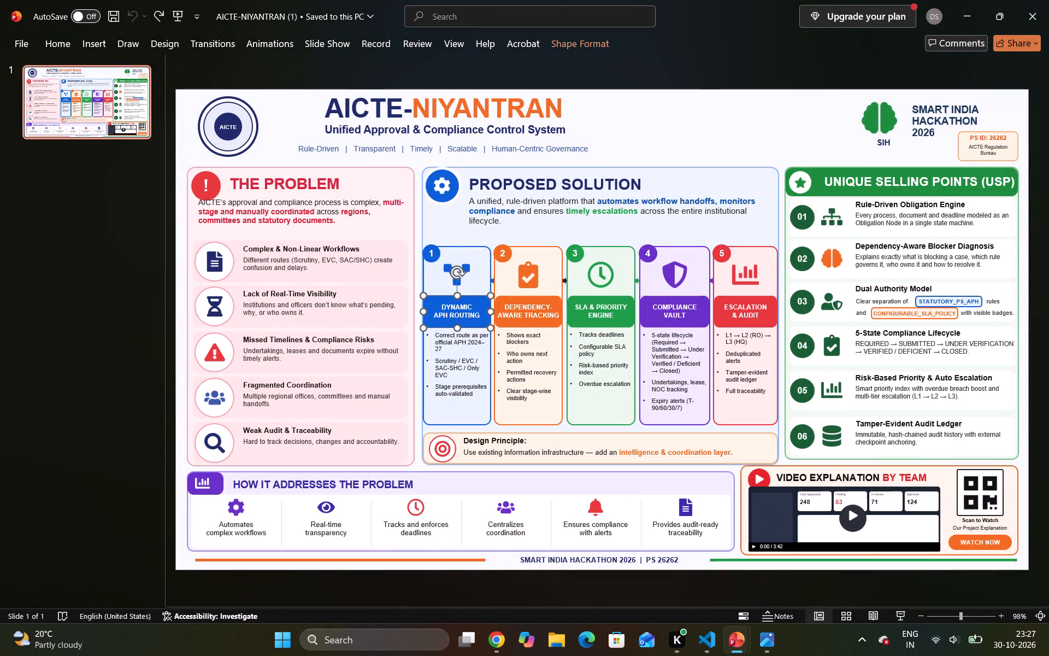
click(581, 153)
click(655, 108)
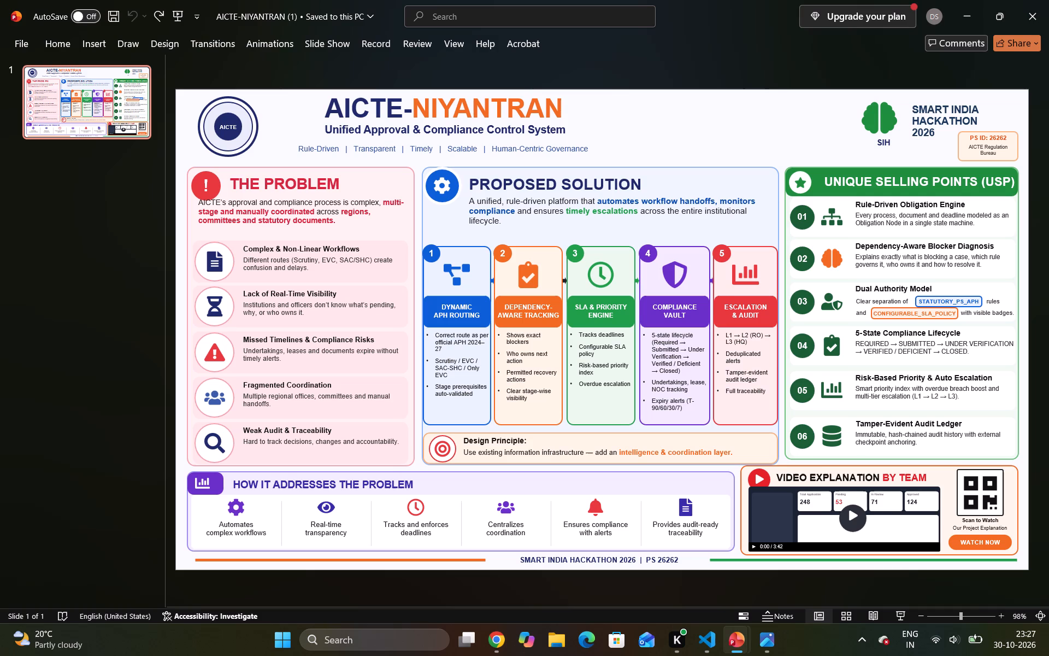
Copy the first solution card's three bullet points and paste them onto slide 2 of the SIH2026 presentation.
click(428, 337)
key(ctrl+a)
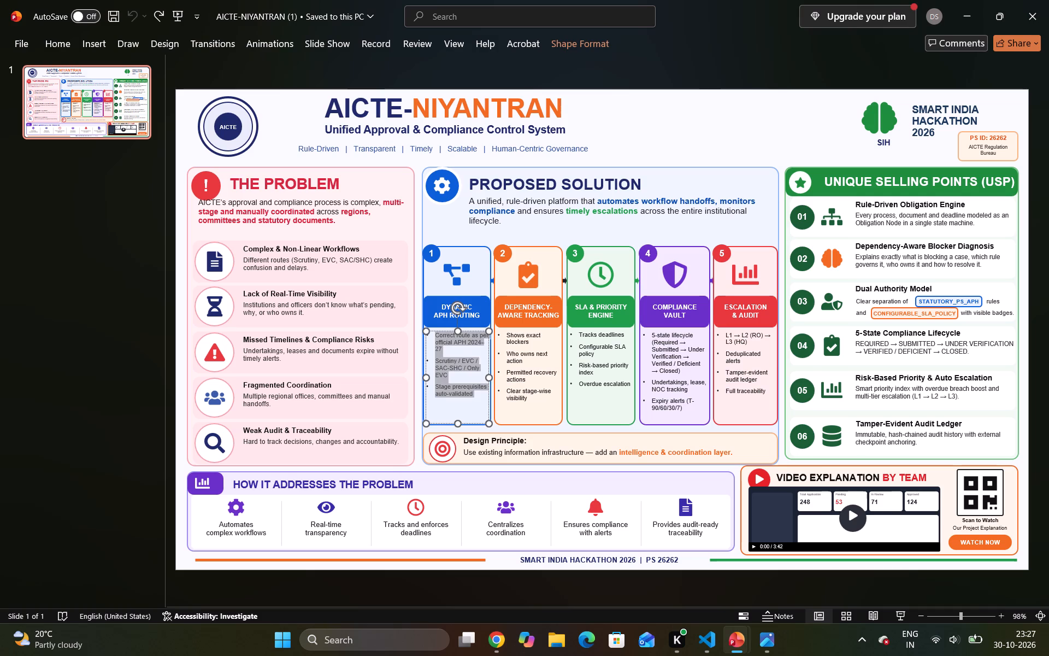
key(ctrl+c)
click(705, 576)
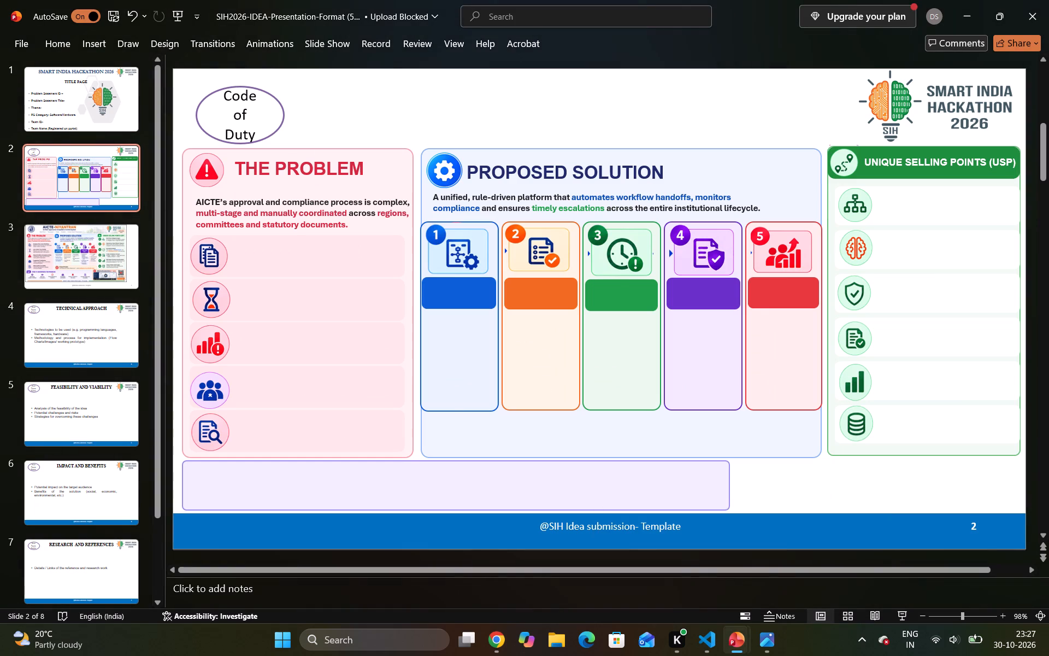
key(ctrl+v)
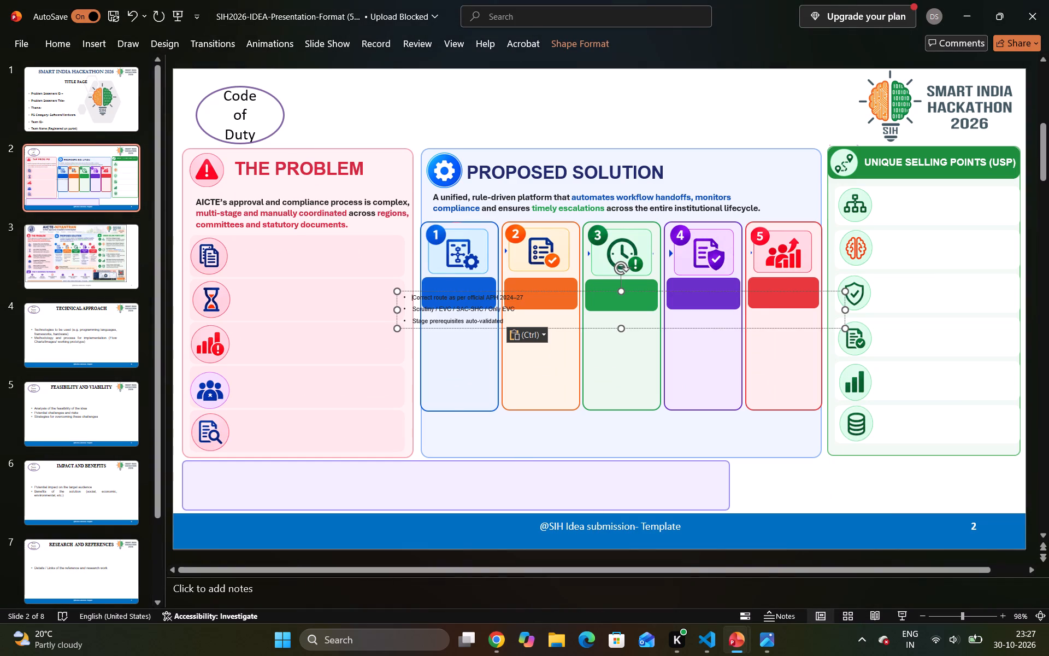
Narrow the pasted bullet text box to the first solution card's width and place it just below the blue banner.
drag(844, 308, 734, 330)
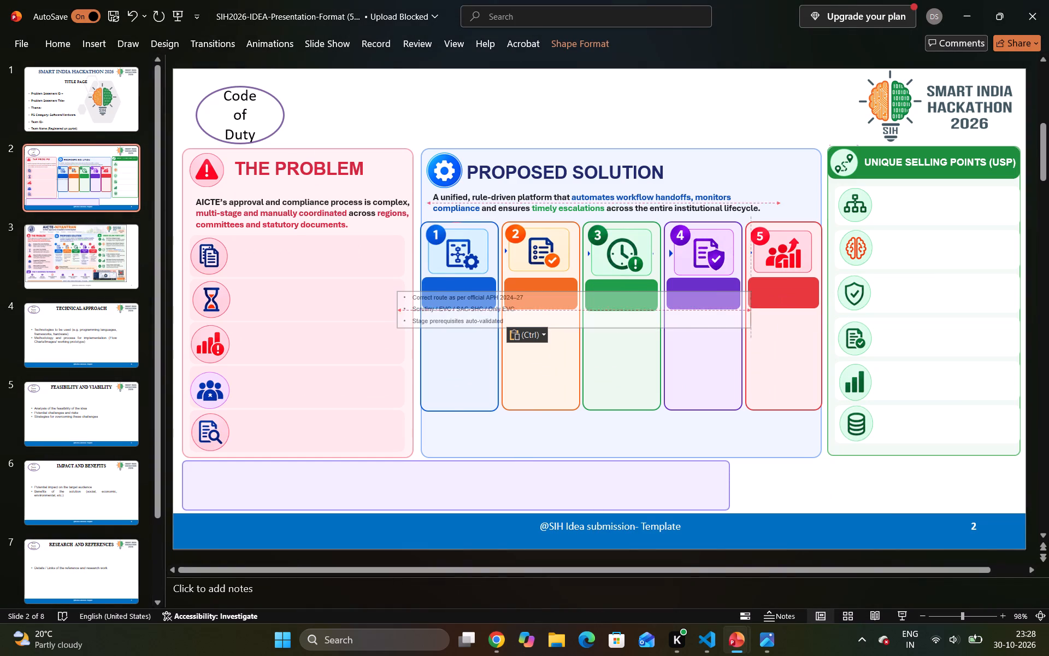
drag(734, 330, 540, 332)
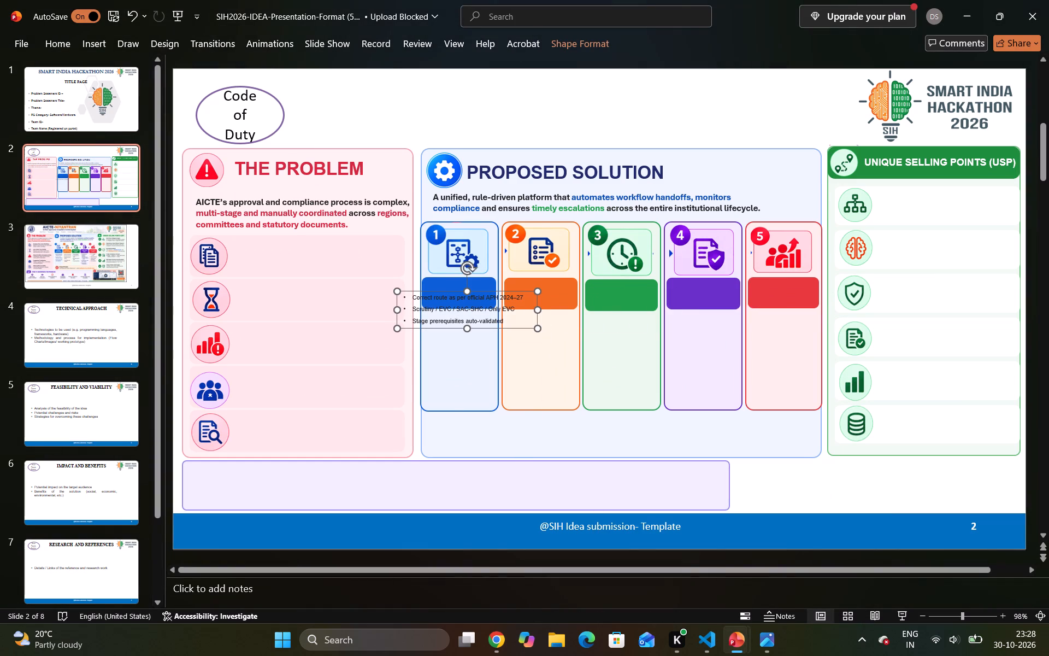
drag(467, 329, 467, 390)
drag(398, 309, 420, 318)
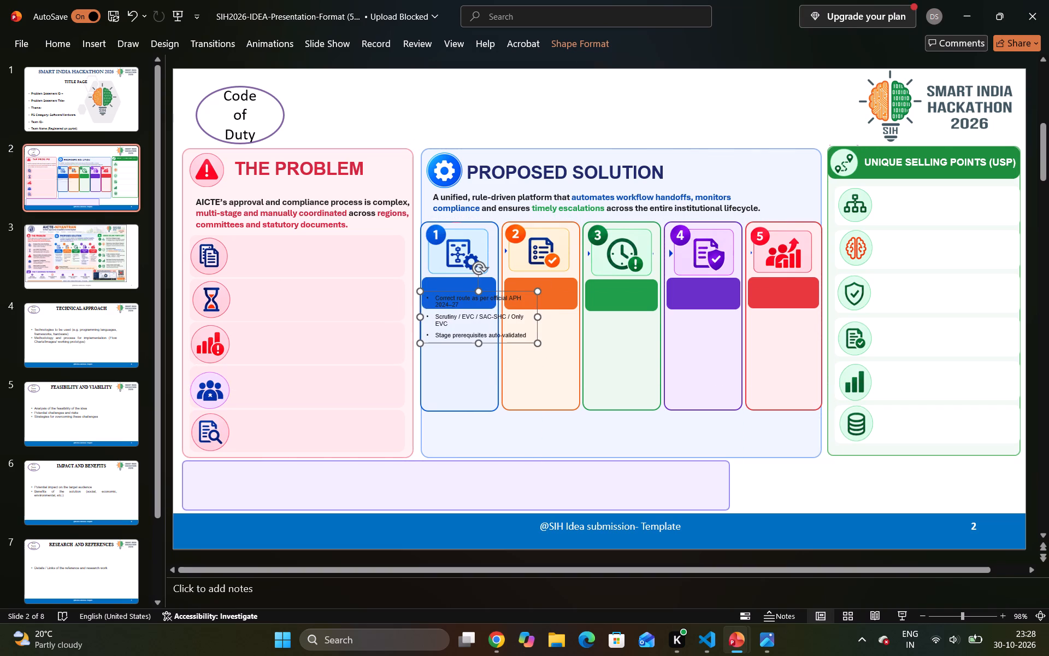
drag(457, 306, 459, 320)
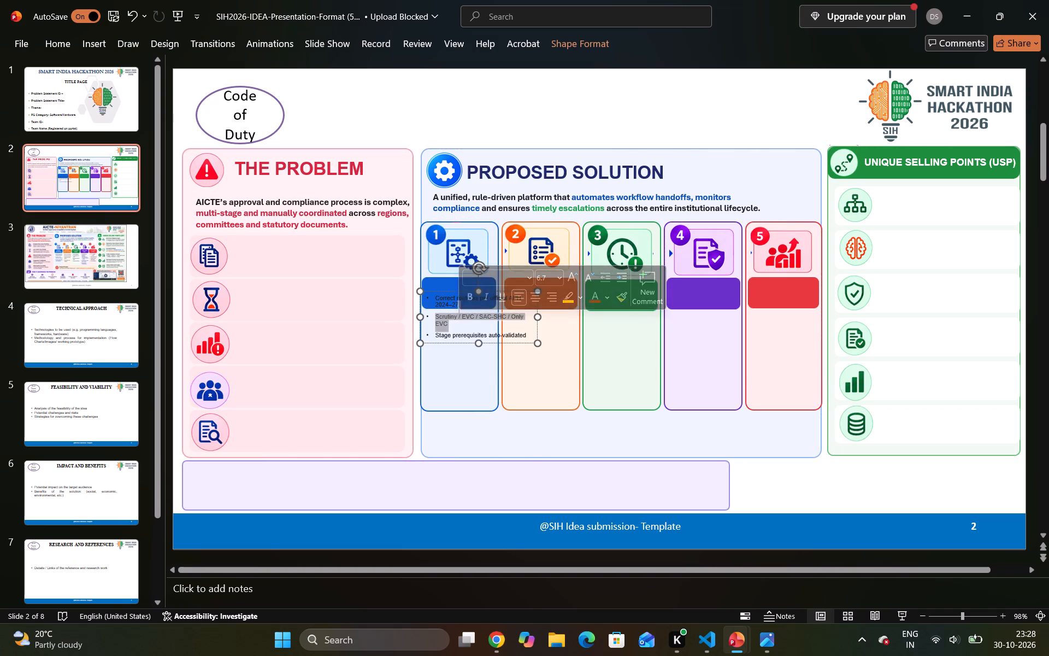
drag(505, 343, 507, 370)
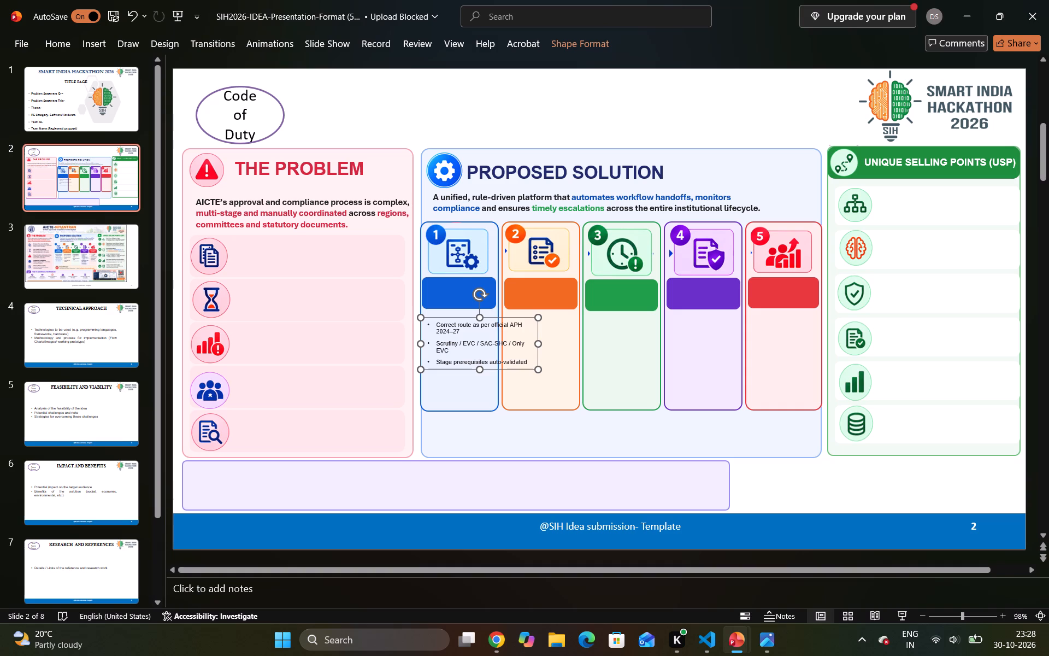
drag(539, 345, 504, 352)
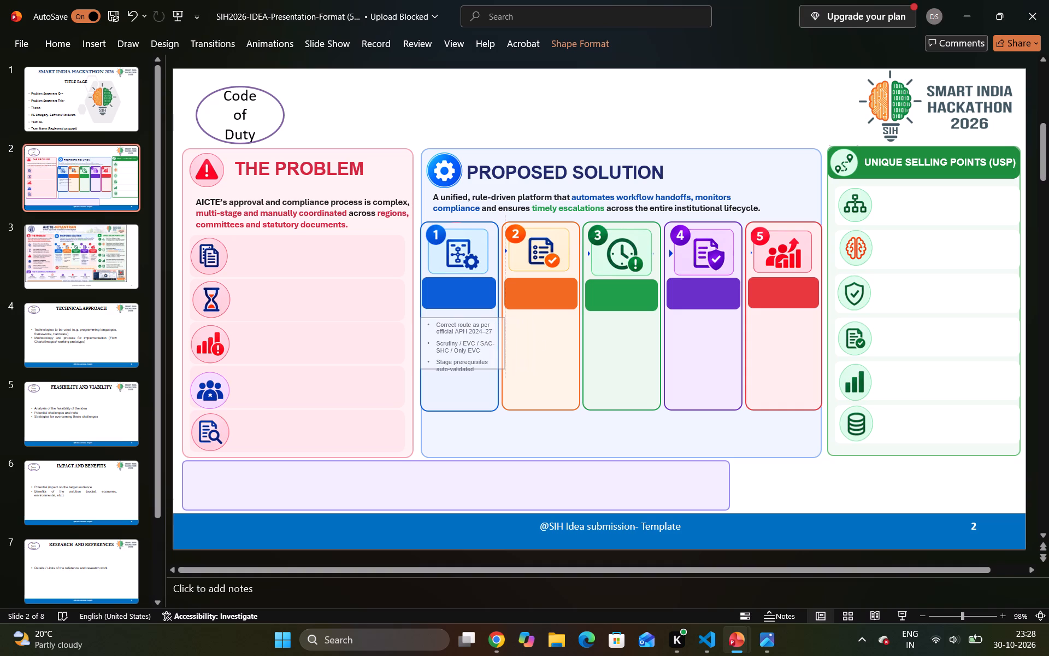
drag(504, 352, 499, 356)
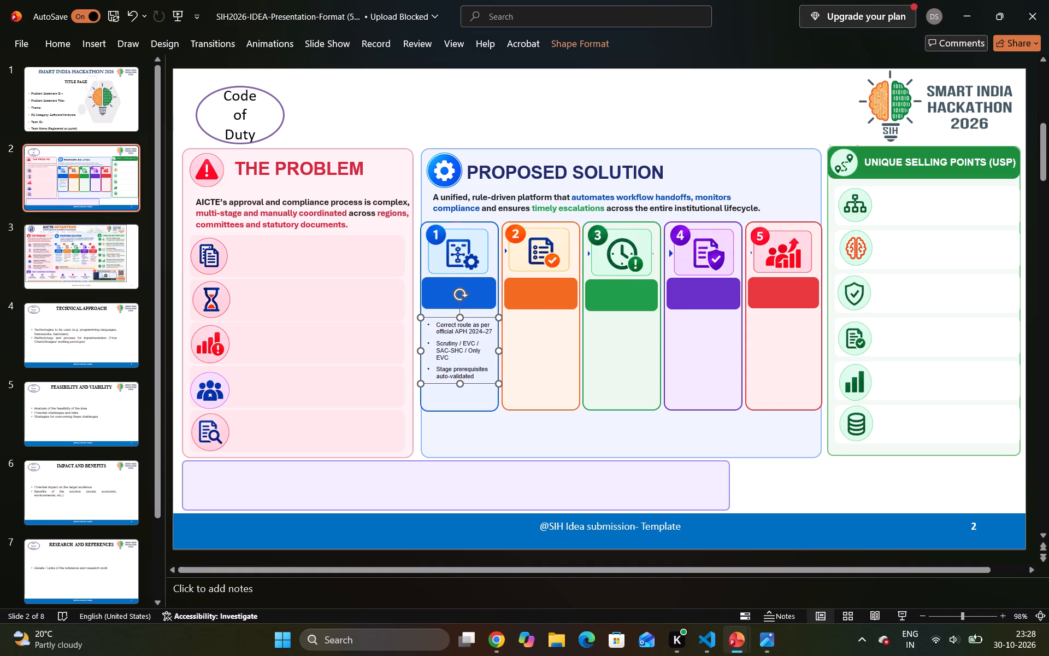
click(463, 318)
Copy the DYNAMIC APH ROUTING heading text from the AICTE-NIYANTRAN poster and paste it onto slide 2 of the SIH2026 presentation.
click(802, 565)
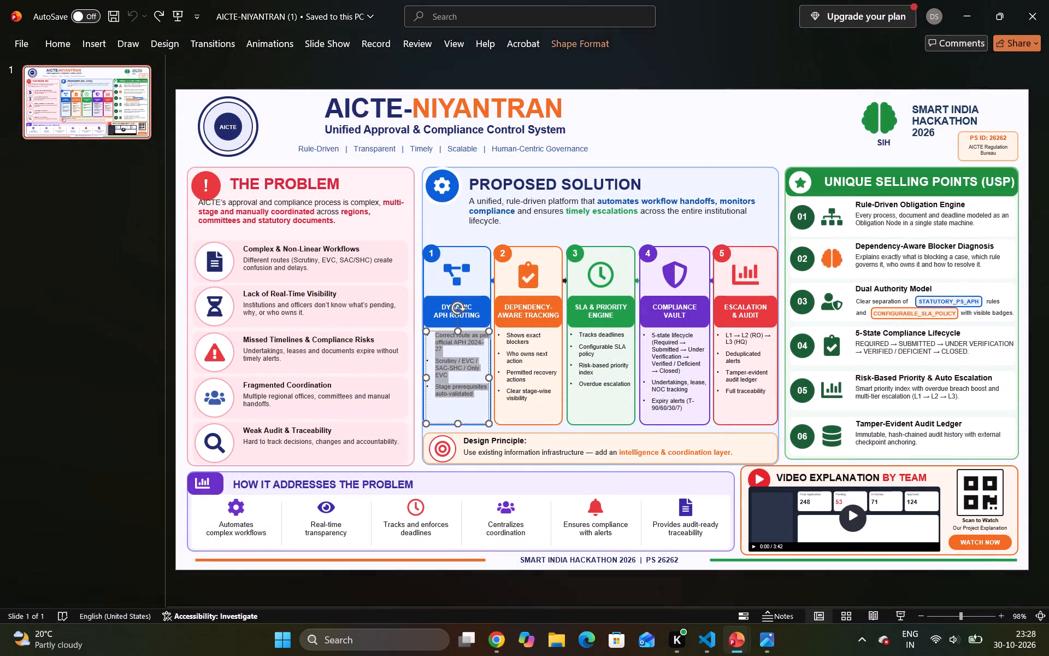
click(481, 317)
click(475, 317)
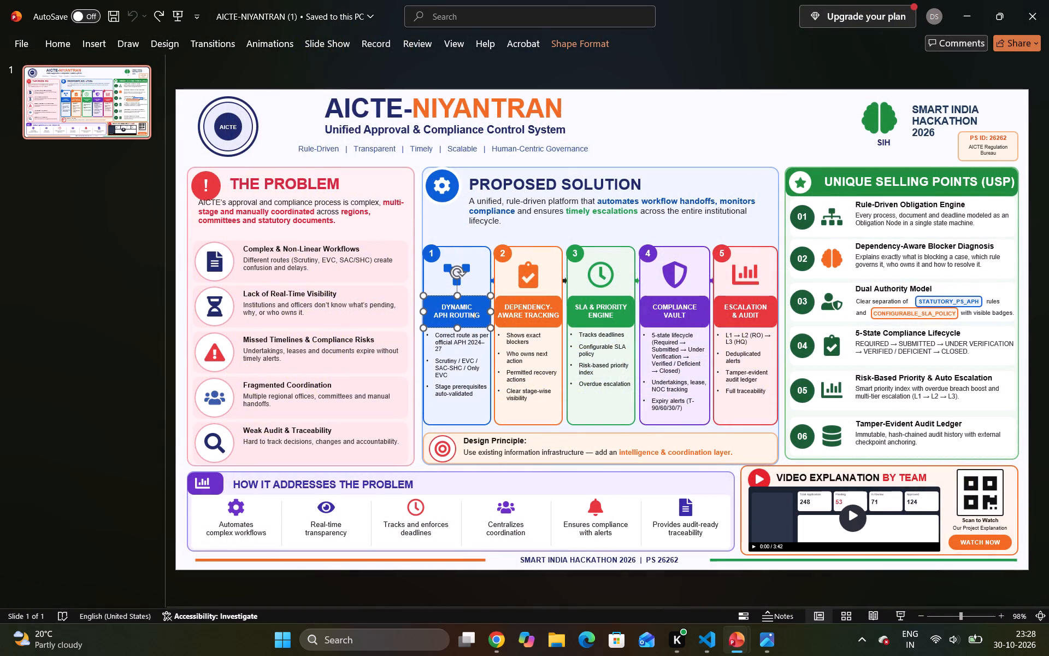
key(ctrl+a)
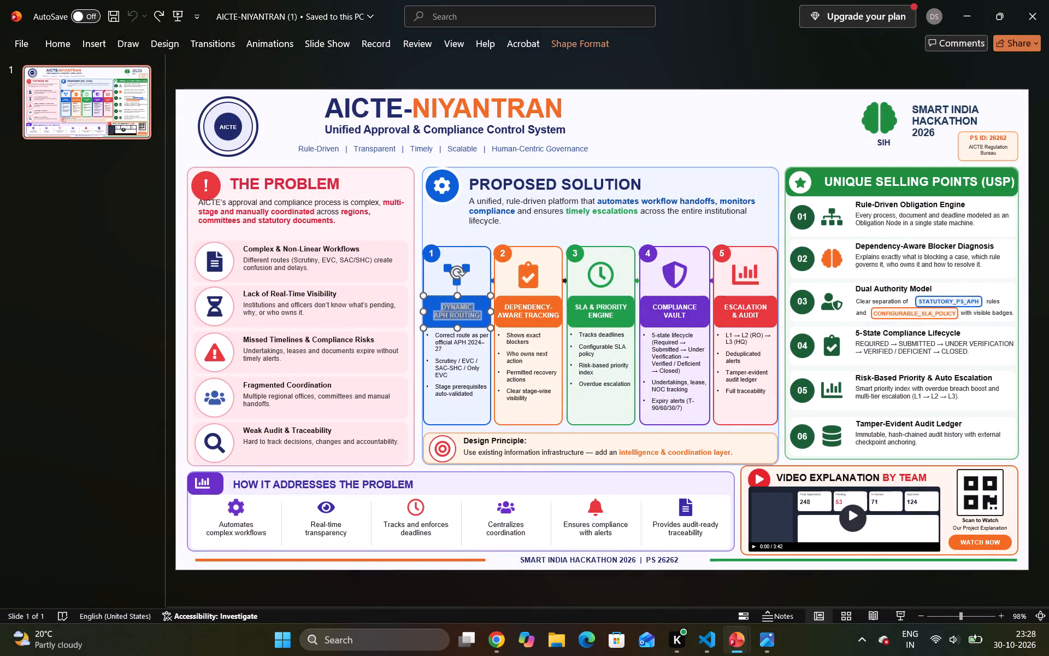
key(ctrl+c)
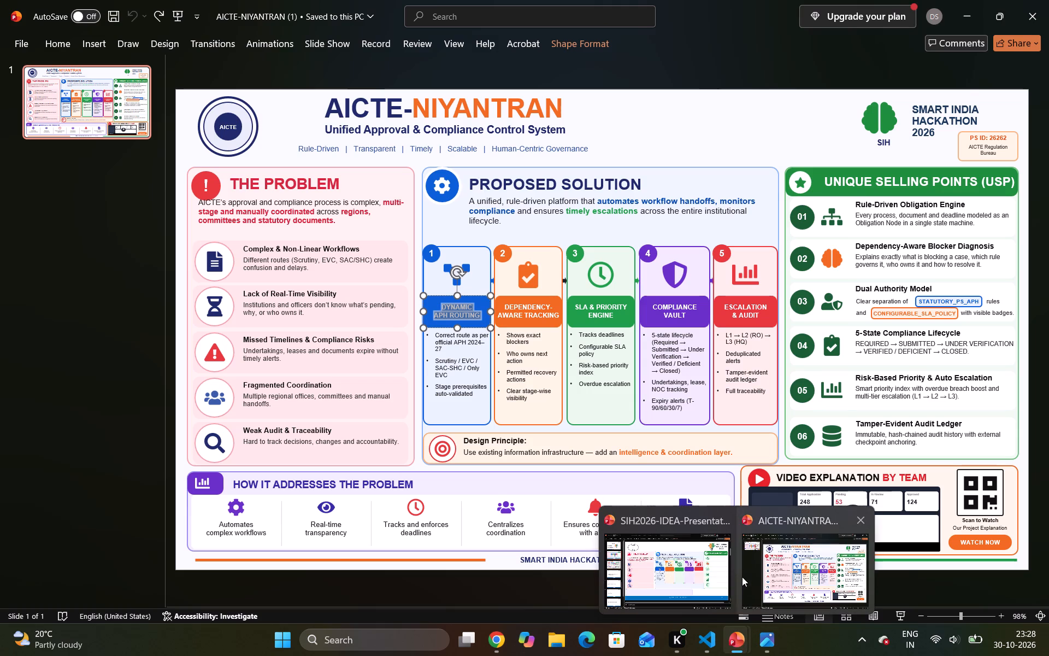
click(716, 578)
click(473, 294)
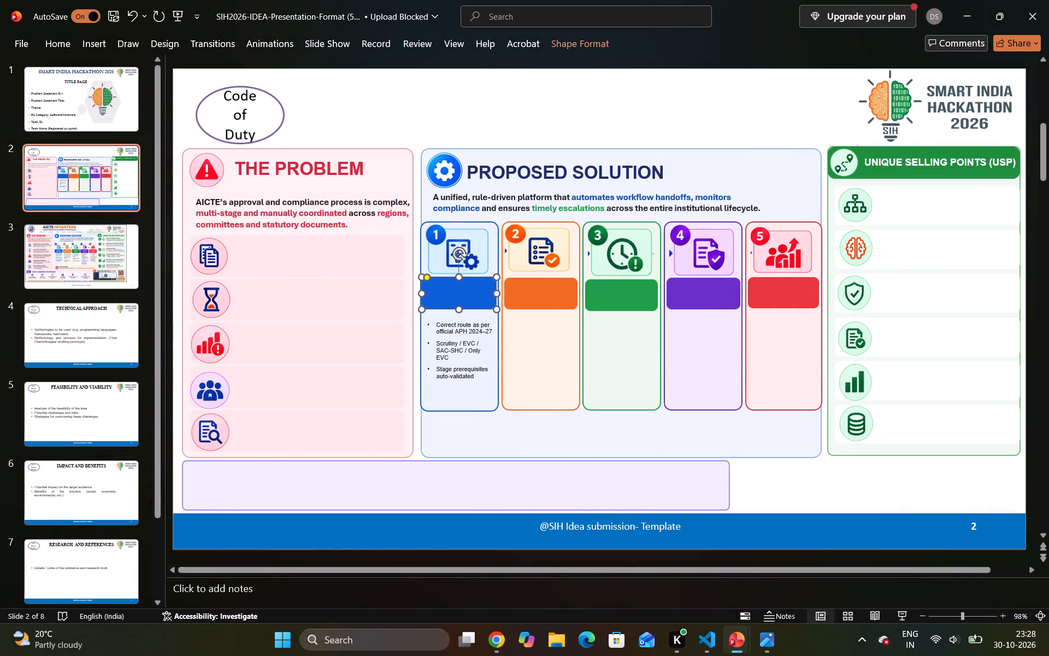
click(835, 492)
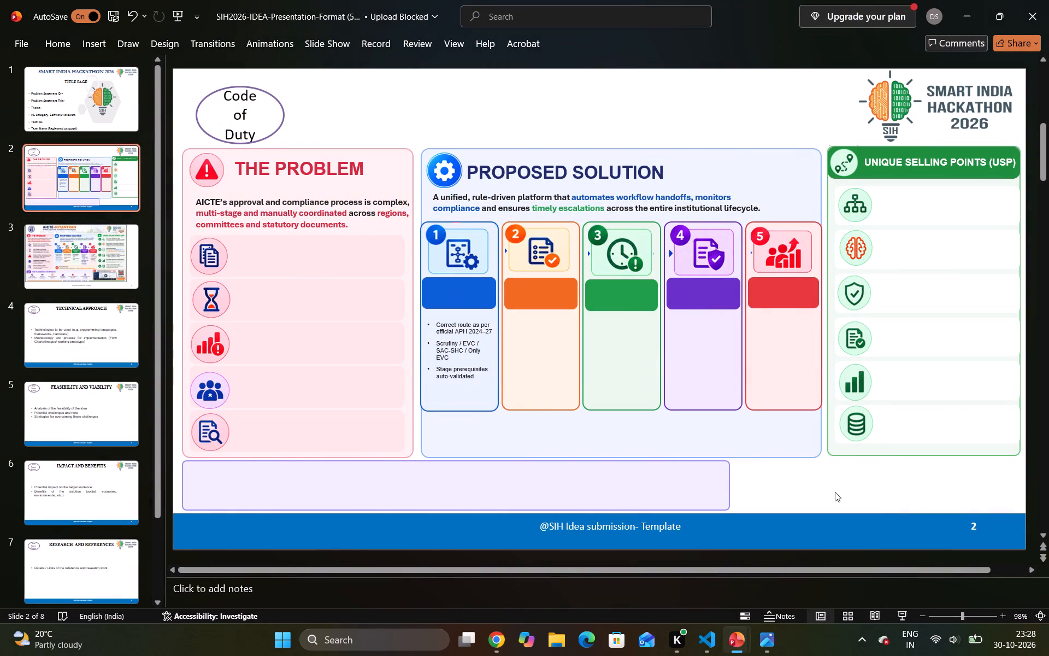
key(ctrl+v)
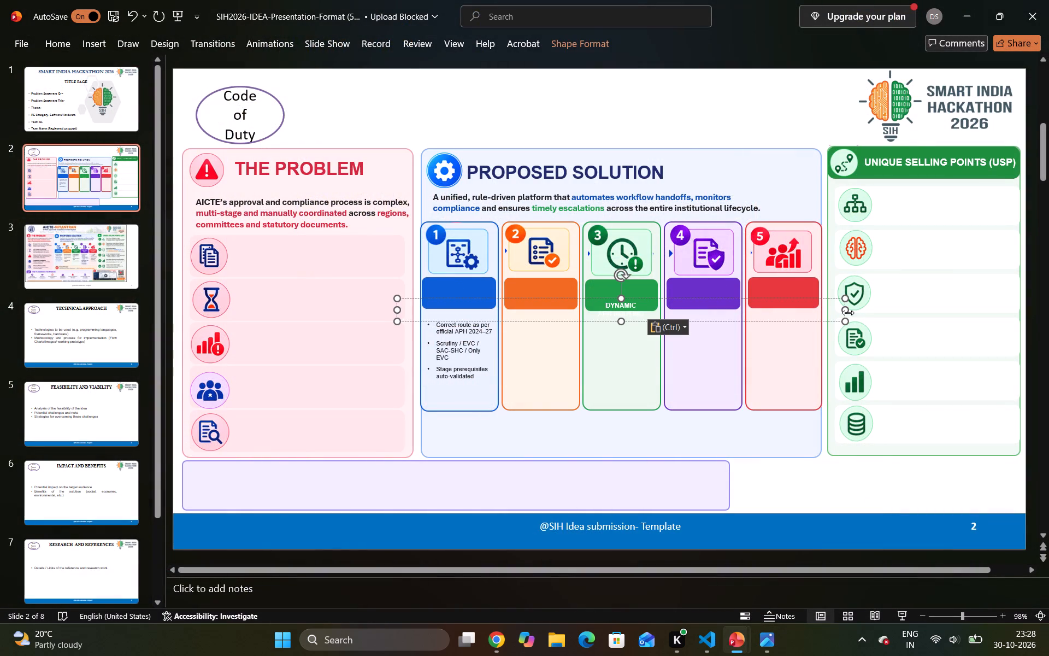
Narrow the DYNAMIC APH ROUTING text box to roughly the first card's width and centre it on the blue banner.
drag(848, 313, 498, 303)
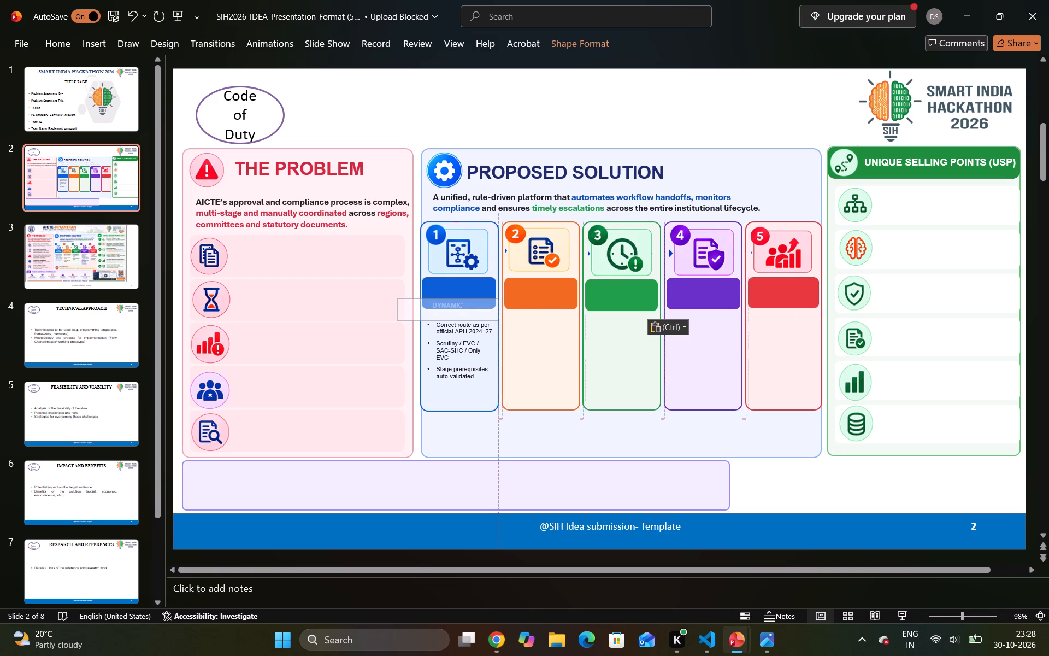
drag(498, 303, 498, 303)
drag(396, 309, 398, 309)
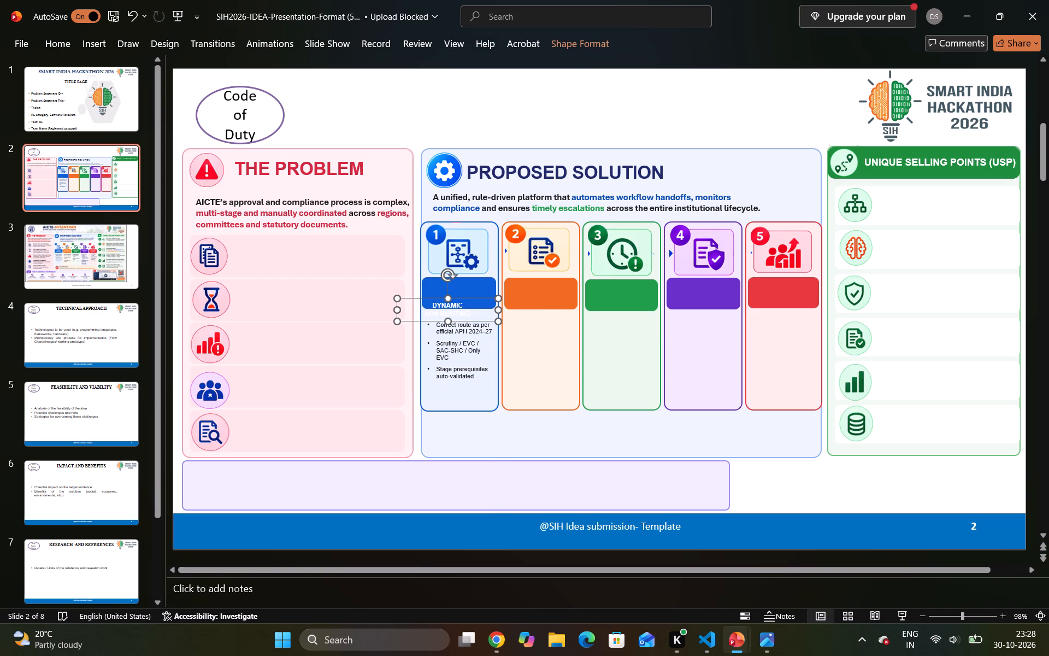
drag(398, 309, 412, 310)
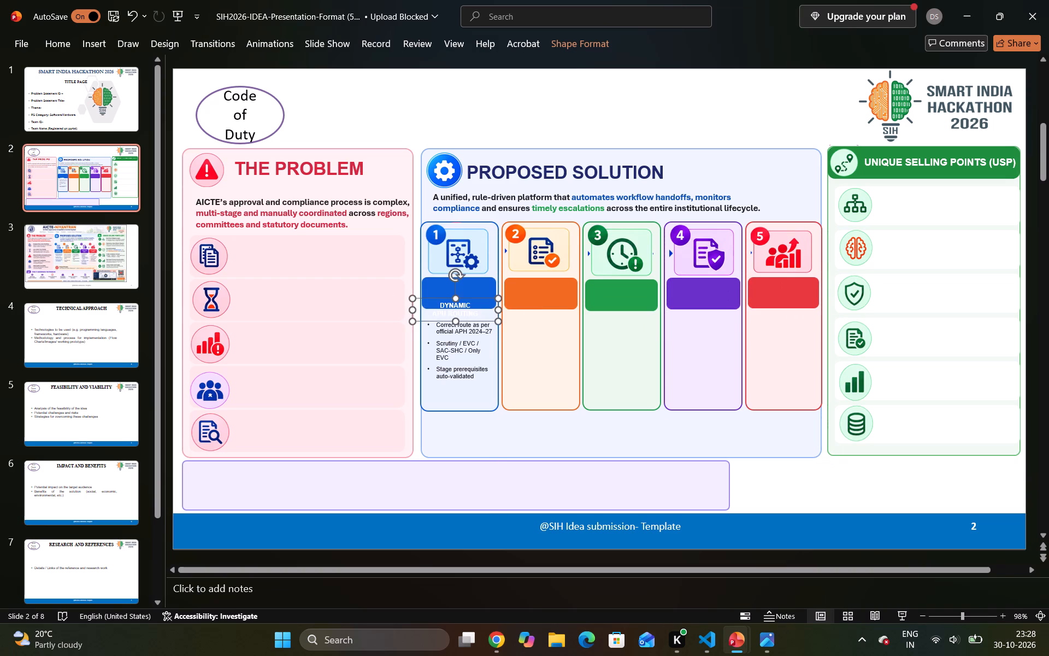
drag(479, 306, 483, 290)
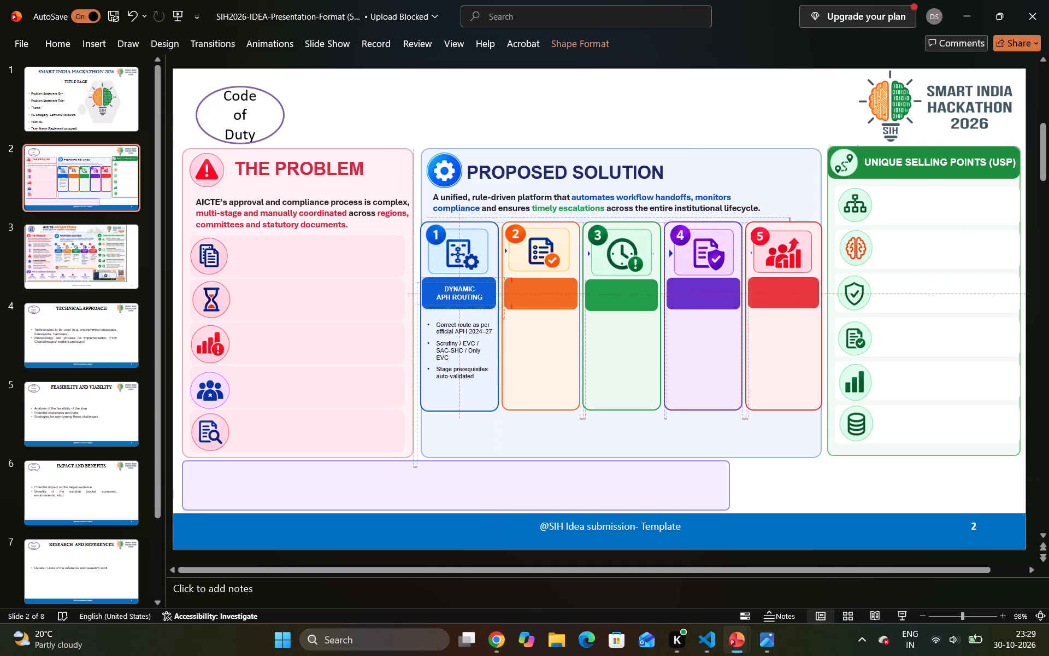
Finish centring the DYNAMIC APH ROUTING text box on the first card's blue banner.
drag(483, 290, 484, 290)
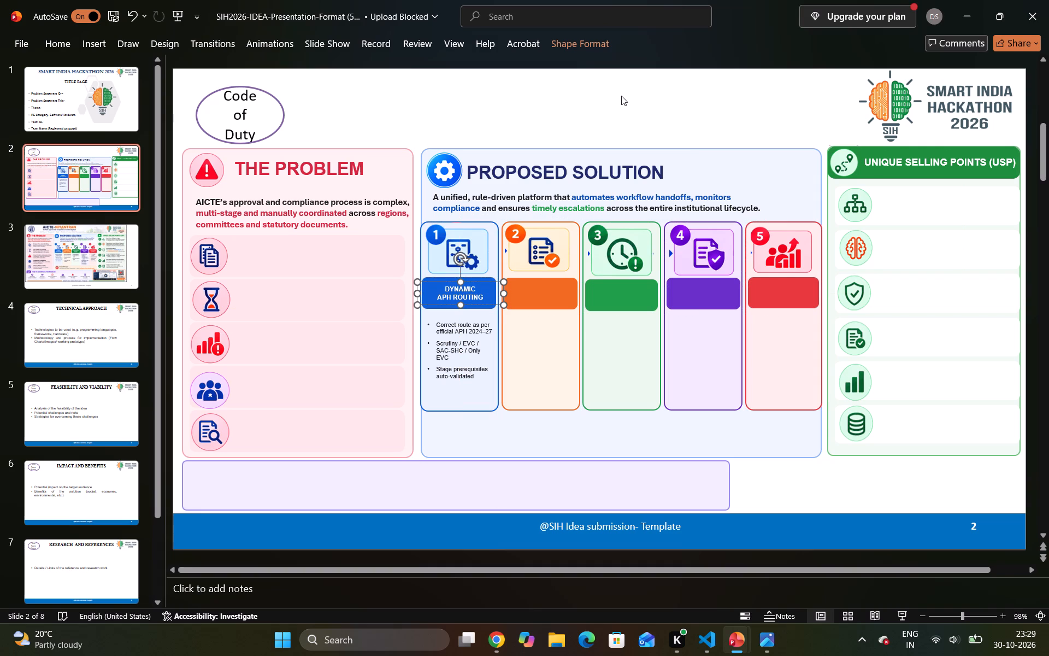
click(621, 96)
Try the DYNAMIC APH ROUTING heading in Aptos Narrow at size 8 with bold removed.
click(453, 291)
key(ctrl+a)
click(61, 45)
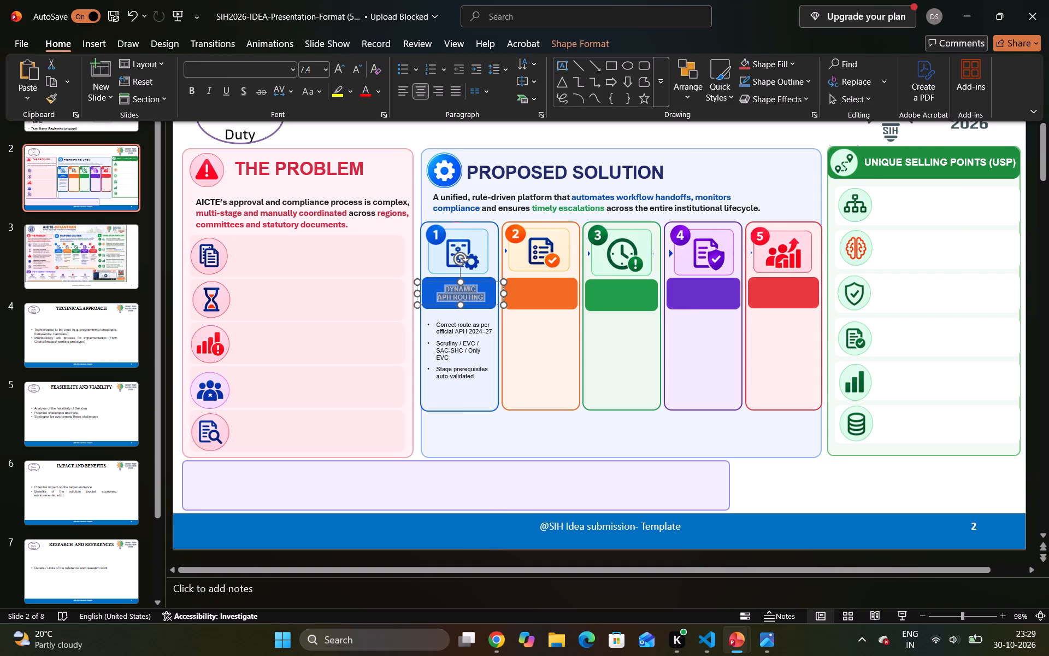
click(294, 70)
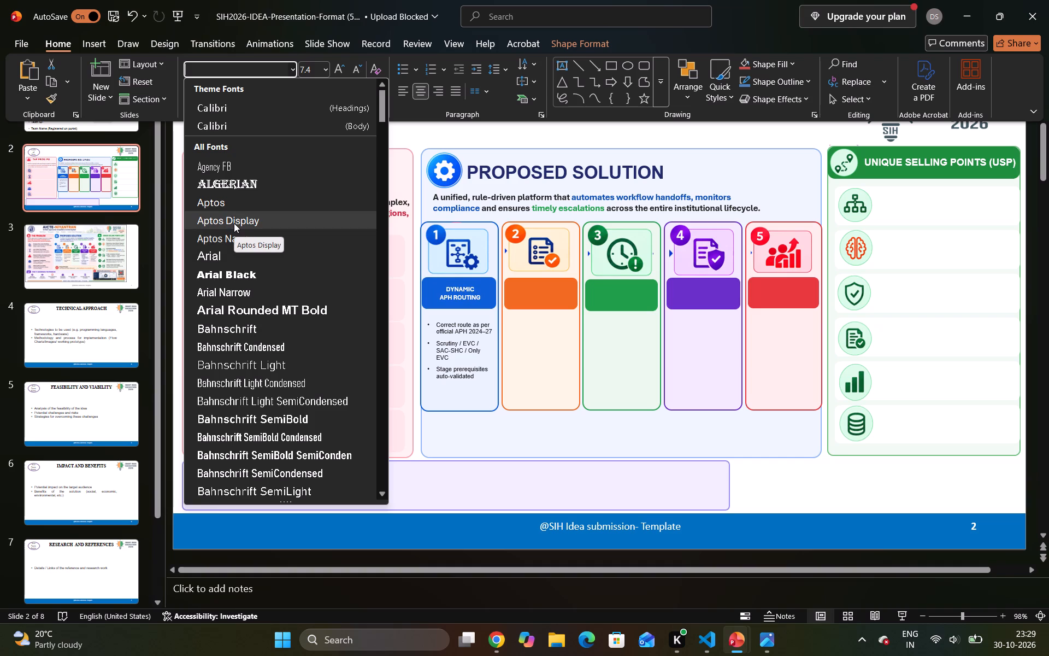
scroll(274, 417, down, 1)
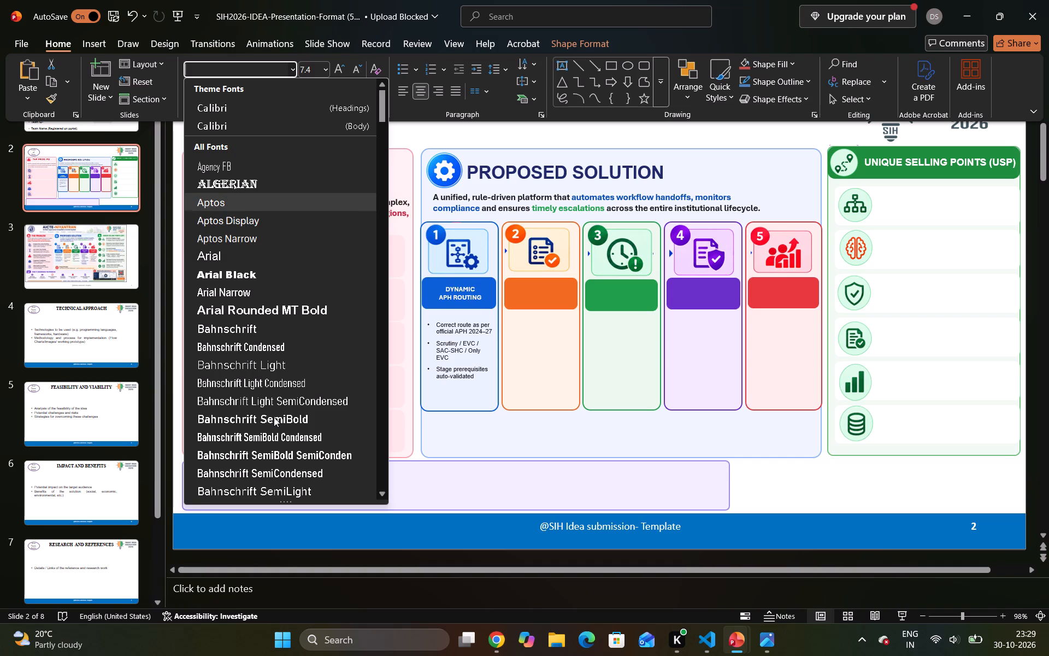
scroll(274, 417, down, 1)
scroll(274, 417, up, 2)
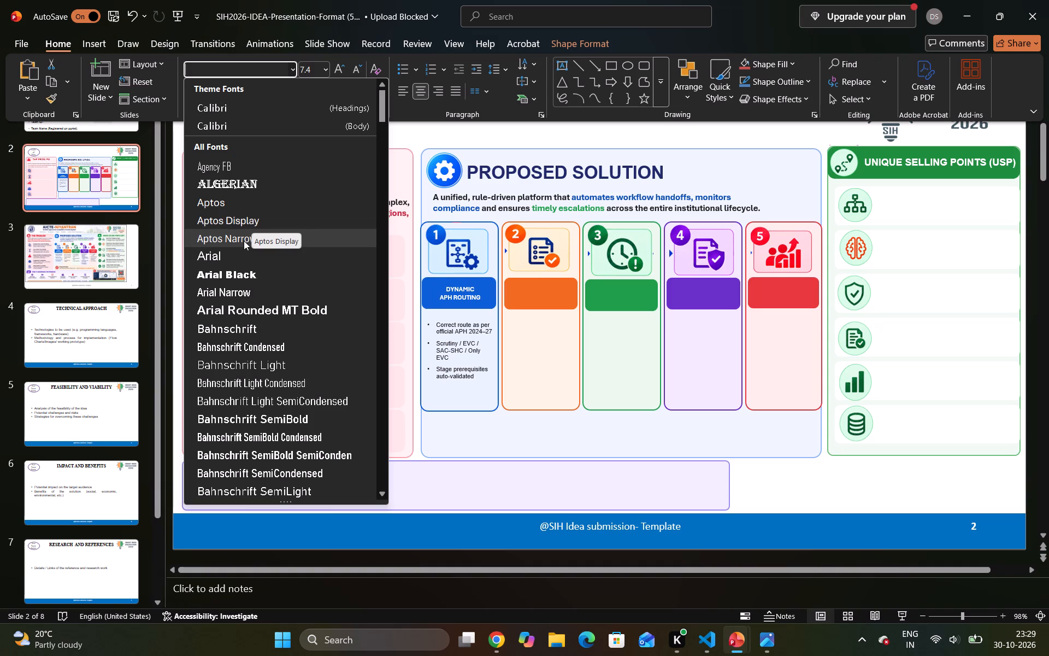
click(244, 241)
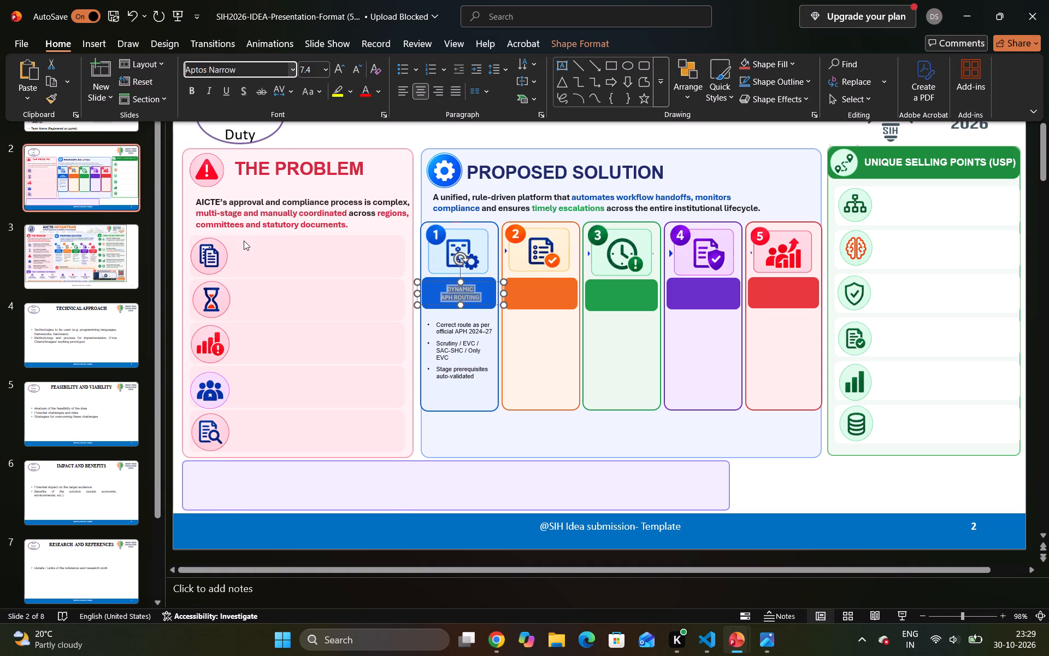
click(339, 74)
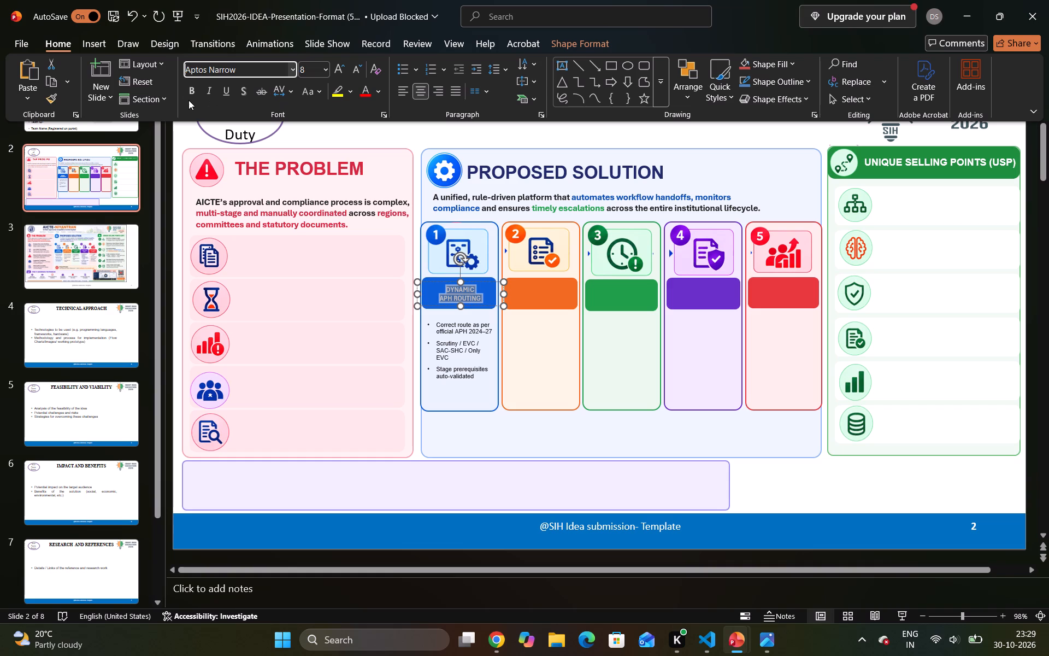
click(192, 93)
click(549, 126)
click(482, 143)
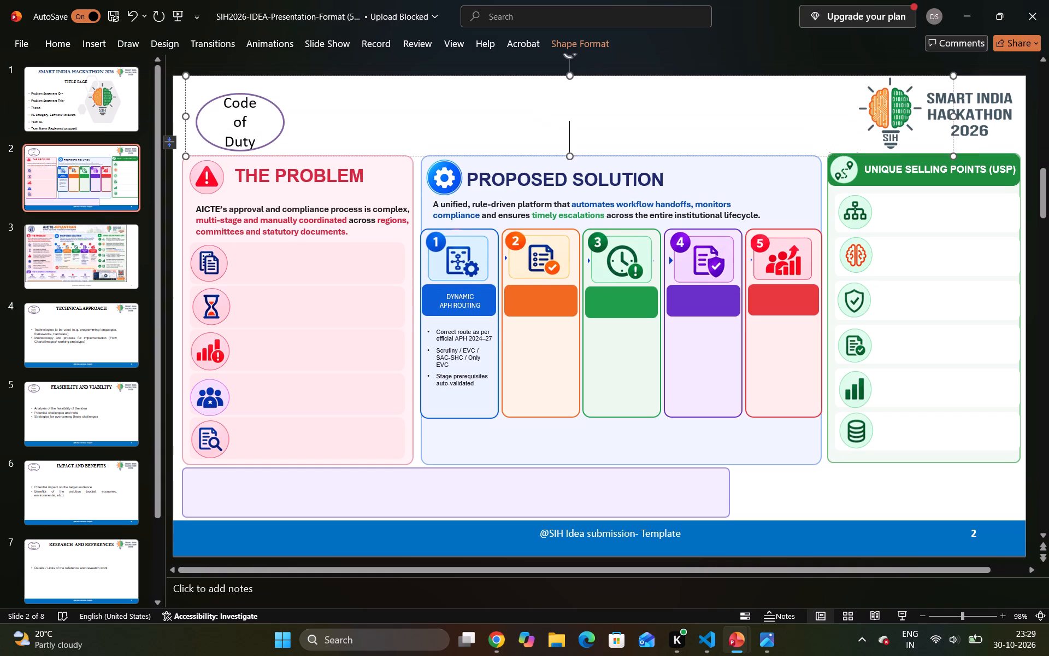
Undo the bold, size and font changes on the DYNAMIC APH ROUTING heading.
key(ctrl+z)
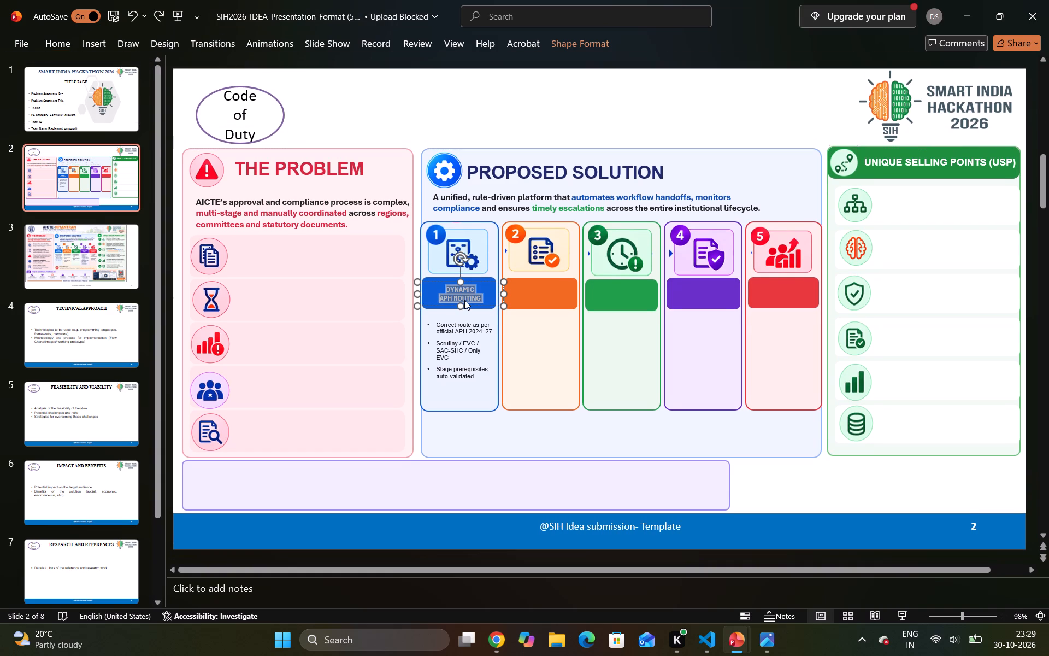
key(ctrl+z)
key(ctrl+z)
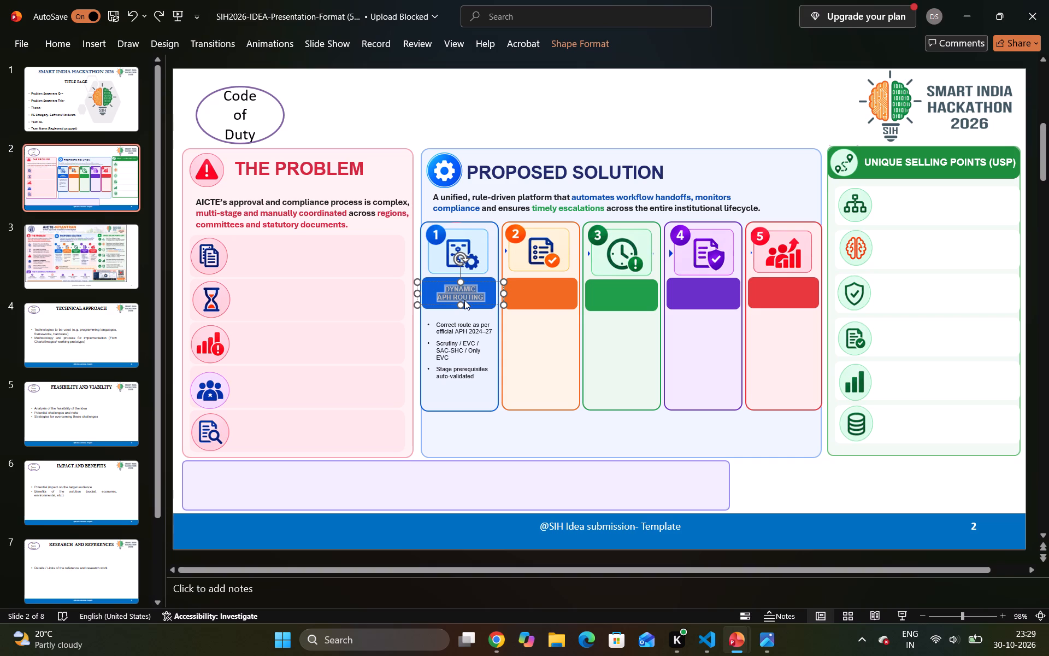
Copy the DEPENDENCY-AWARE TRACKING heading text from the AICTE-NIYANTRAN poster and paste it into slide 2's empty title box in the SIH2026 presentation.
click(503, 89)
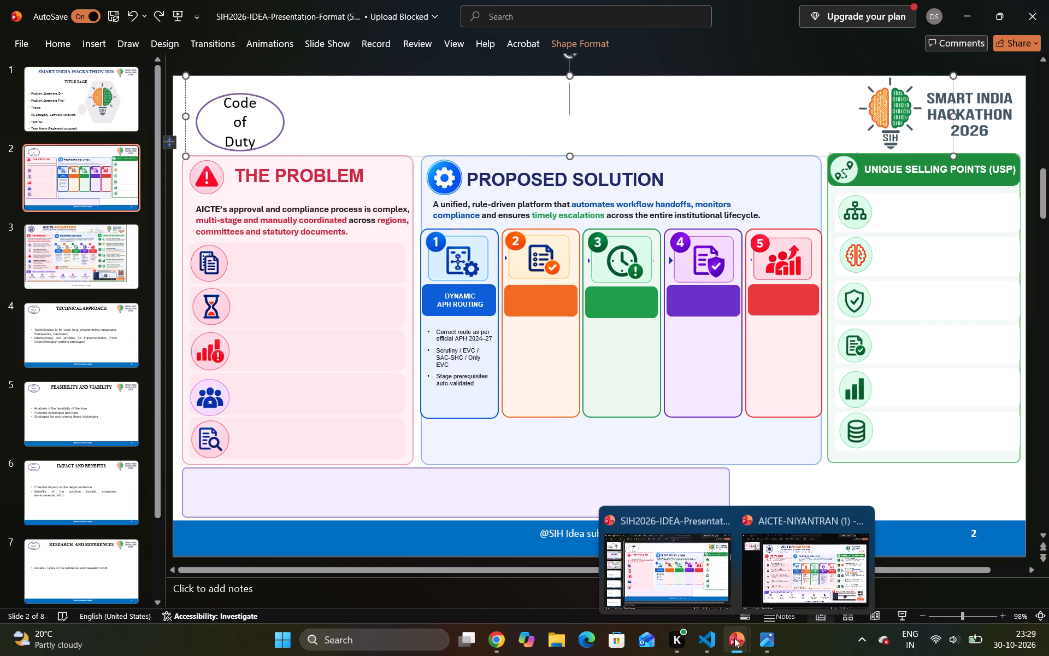
click(774, 582)
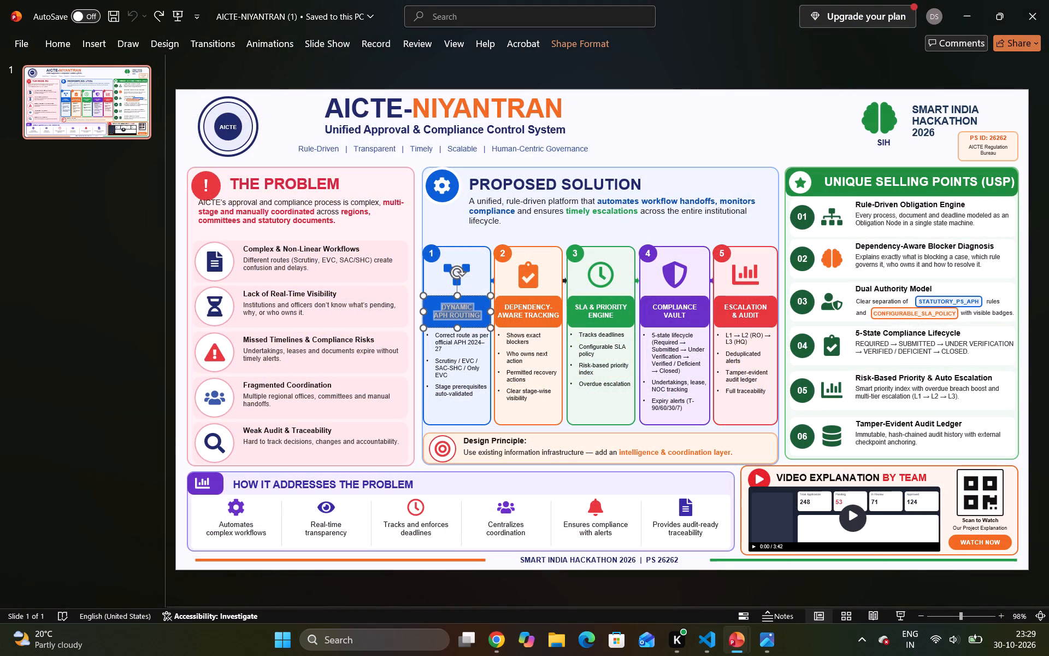
click(547, 315)
key(ctrl+a)
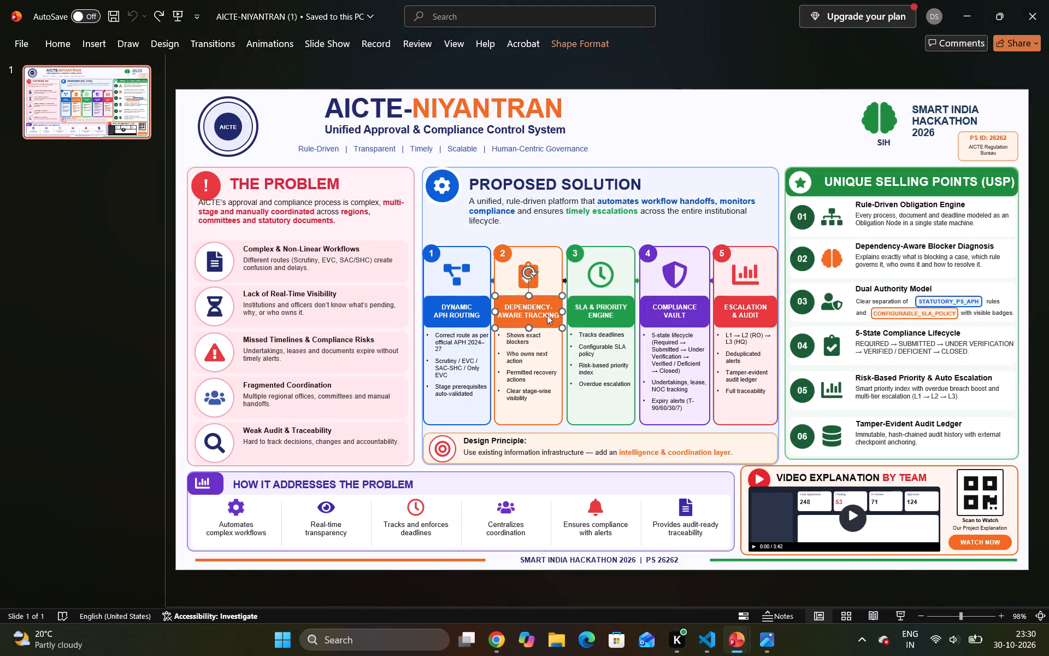
key(ctrl+c)
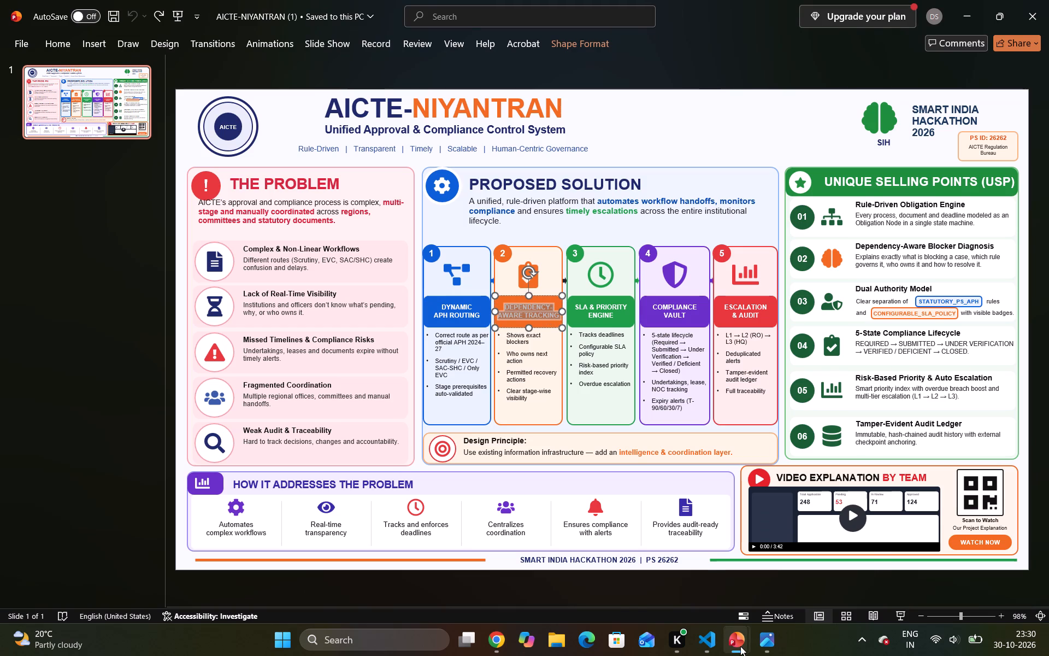
click(714, 564)
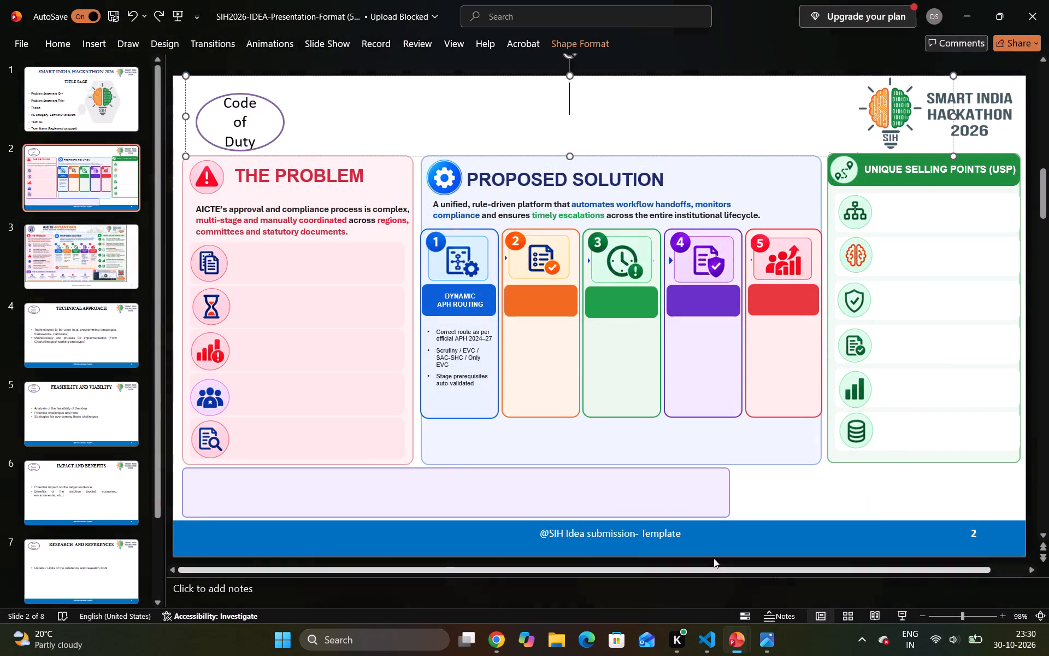
key(ctrl+v)
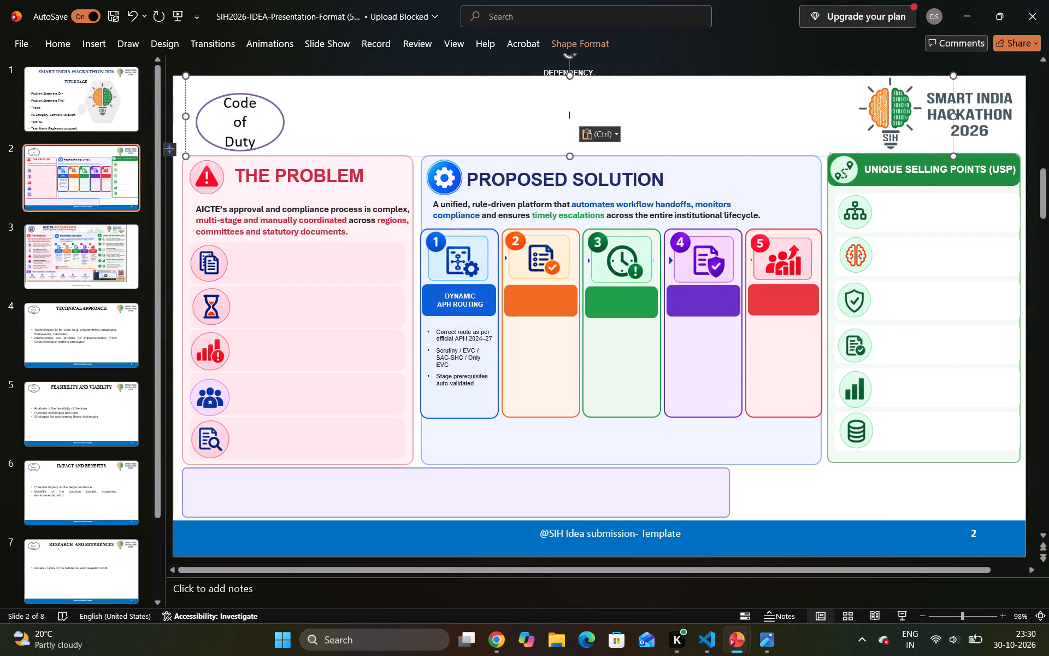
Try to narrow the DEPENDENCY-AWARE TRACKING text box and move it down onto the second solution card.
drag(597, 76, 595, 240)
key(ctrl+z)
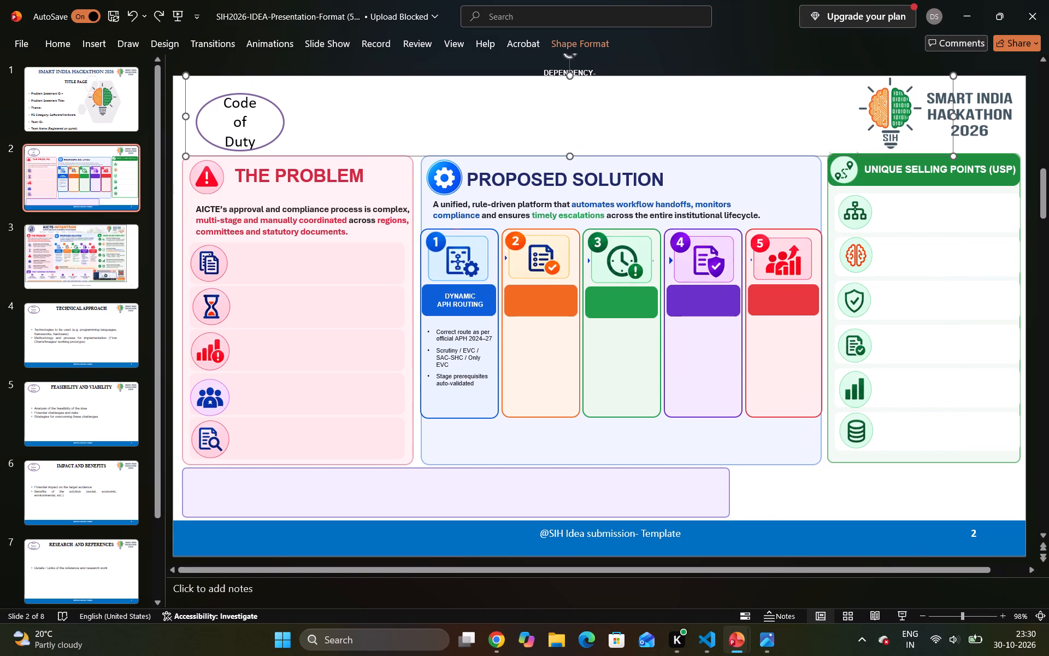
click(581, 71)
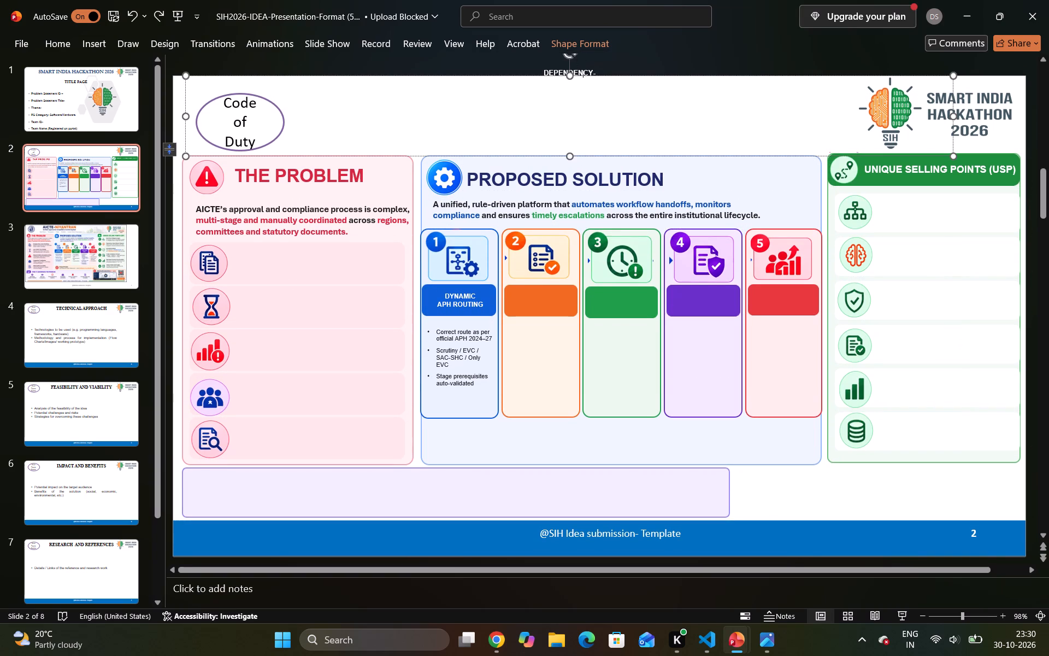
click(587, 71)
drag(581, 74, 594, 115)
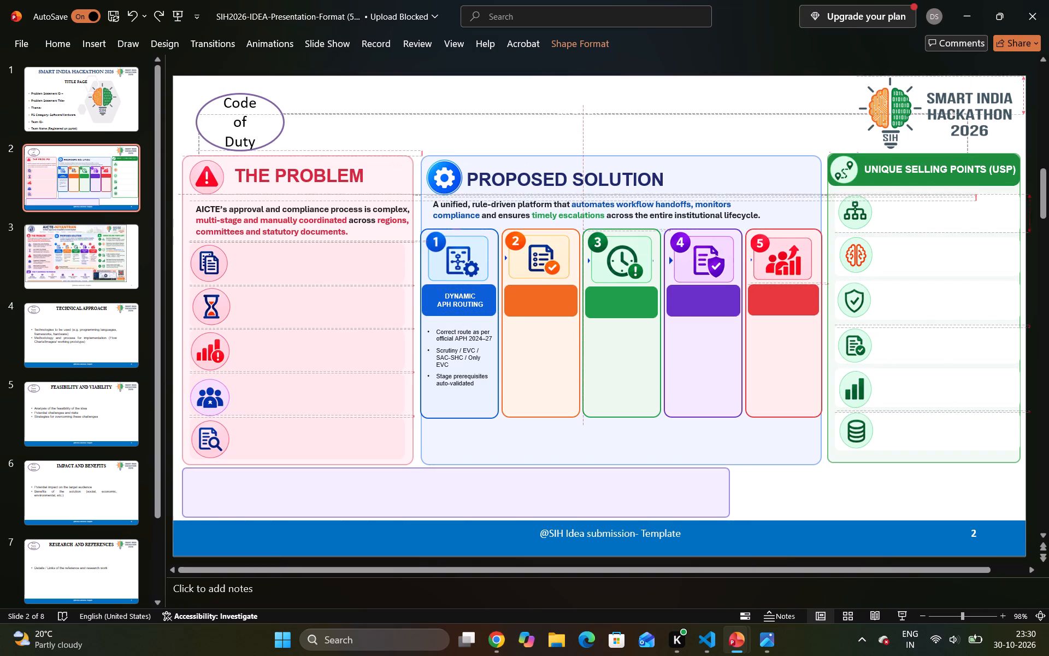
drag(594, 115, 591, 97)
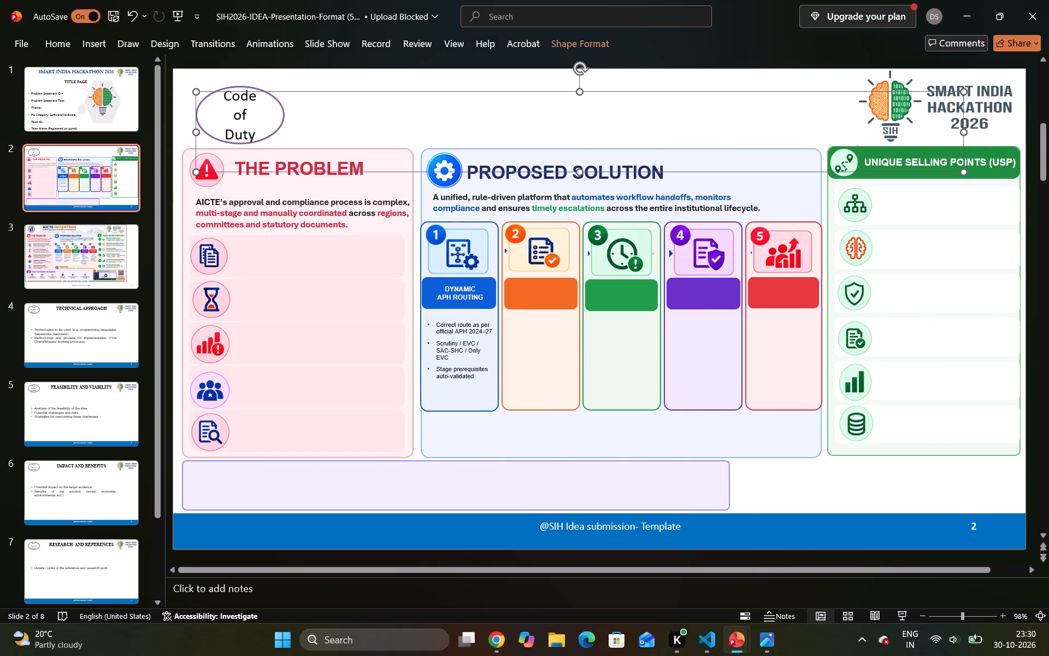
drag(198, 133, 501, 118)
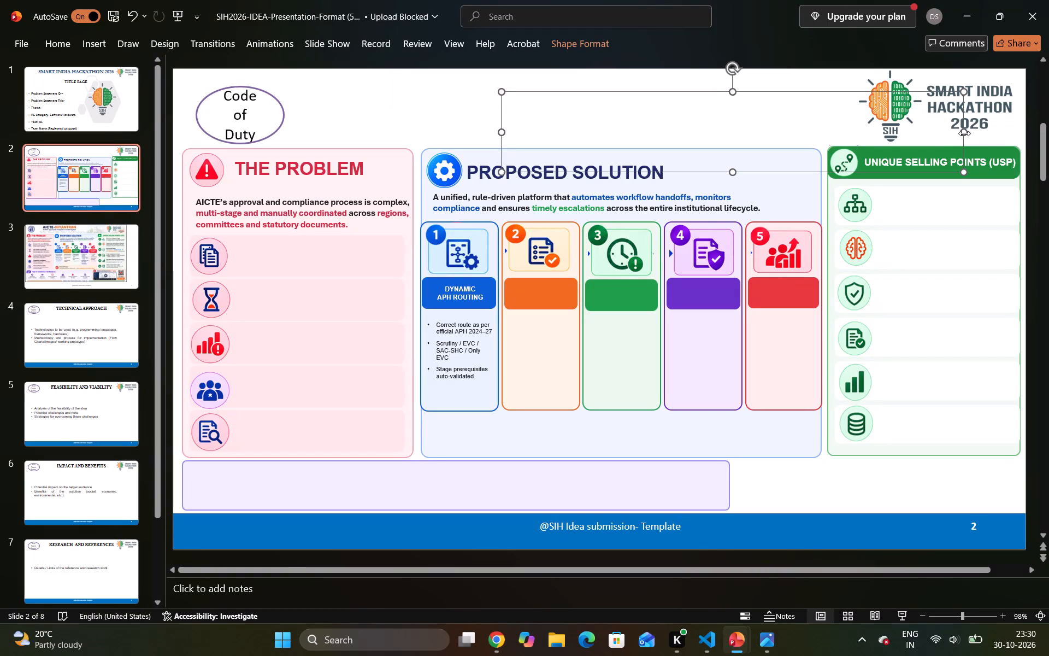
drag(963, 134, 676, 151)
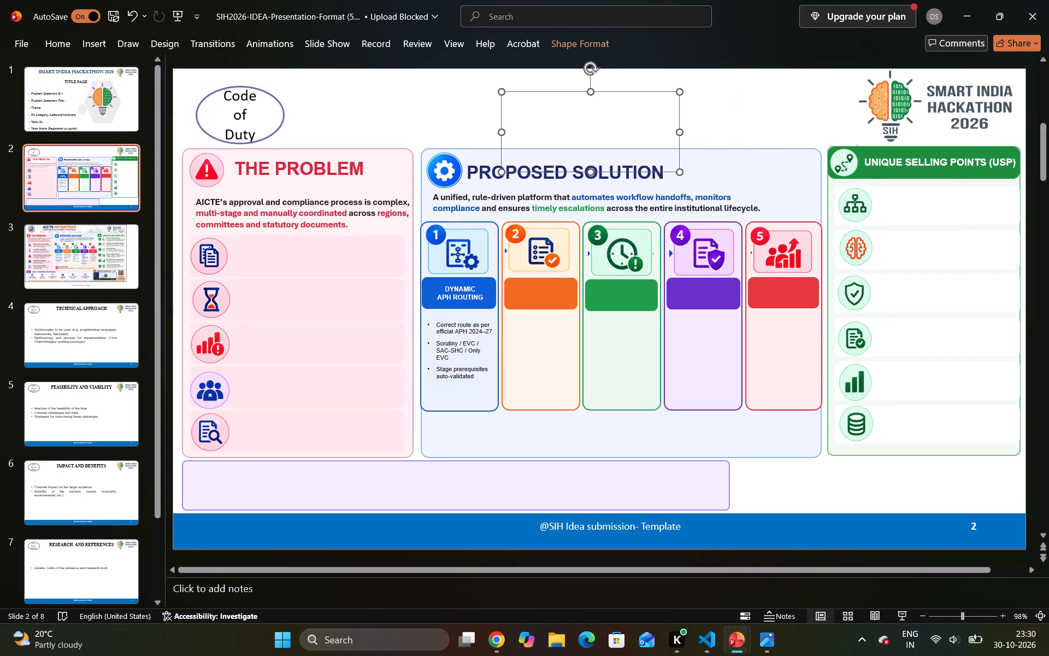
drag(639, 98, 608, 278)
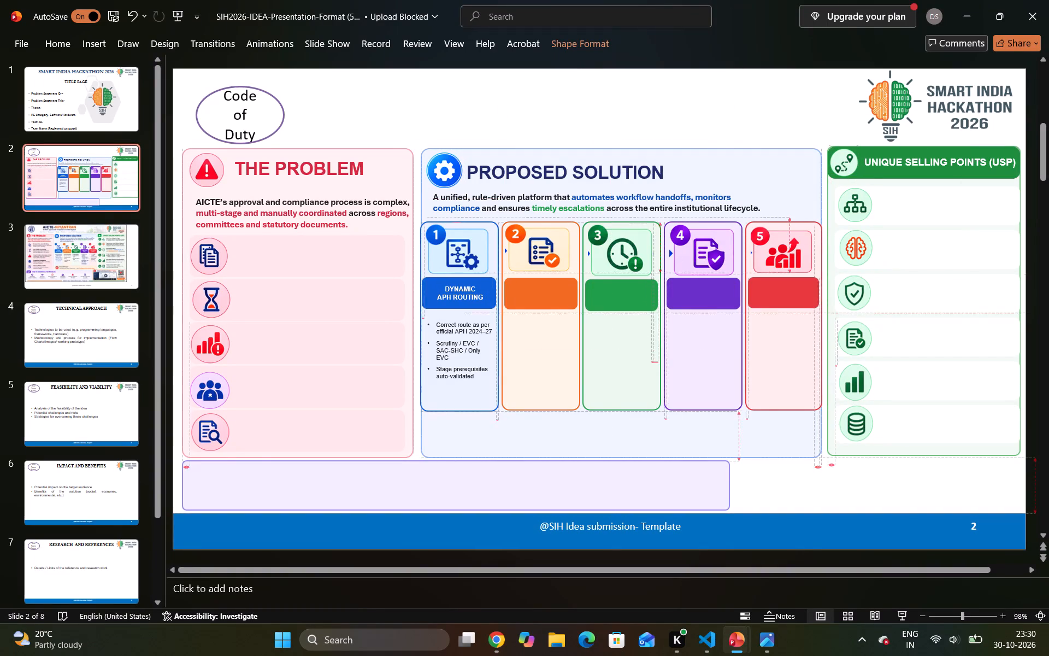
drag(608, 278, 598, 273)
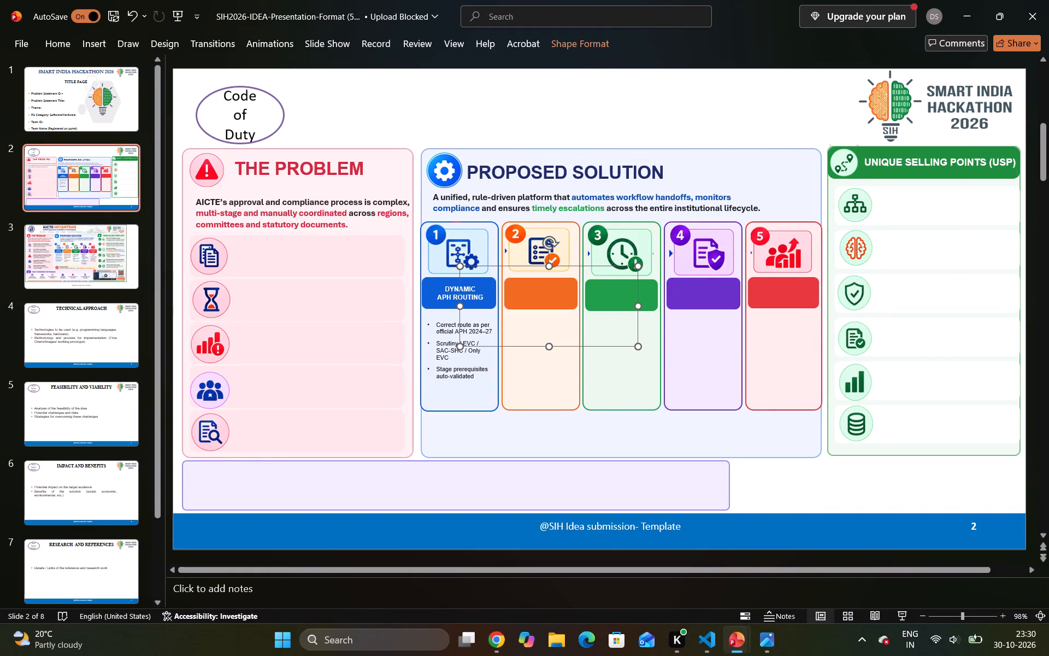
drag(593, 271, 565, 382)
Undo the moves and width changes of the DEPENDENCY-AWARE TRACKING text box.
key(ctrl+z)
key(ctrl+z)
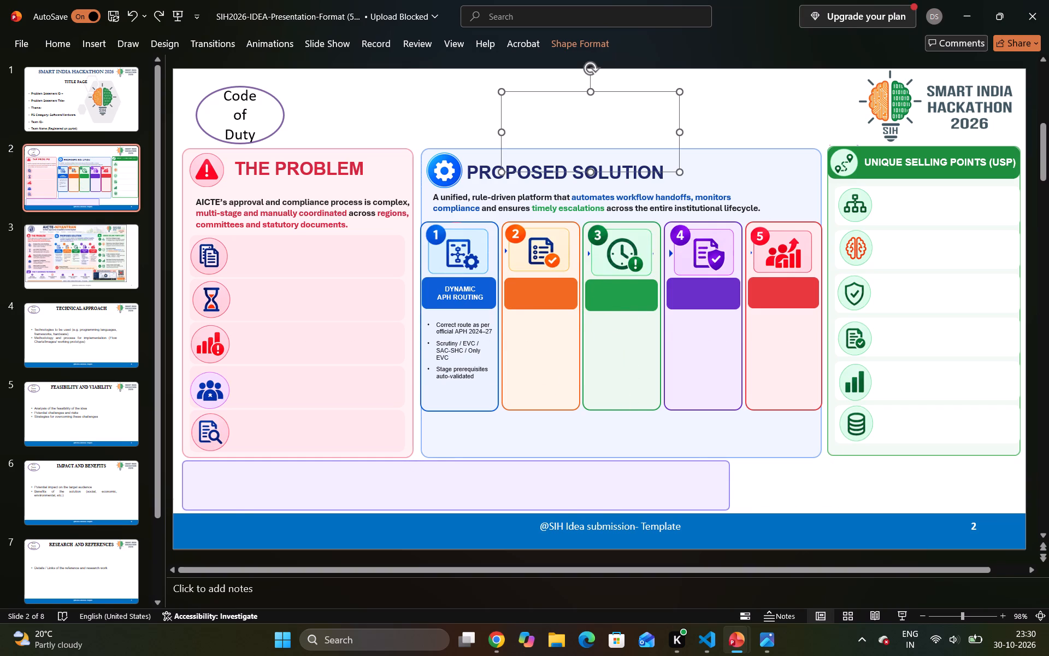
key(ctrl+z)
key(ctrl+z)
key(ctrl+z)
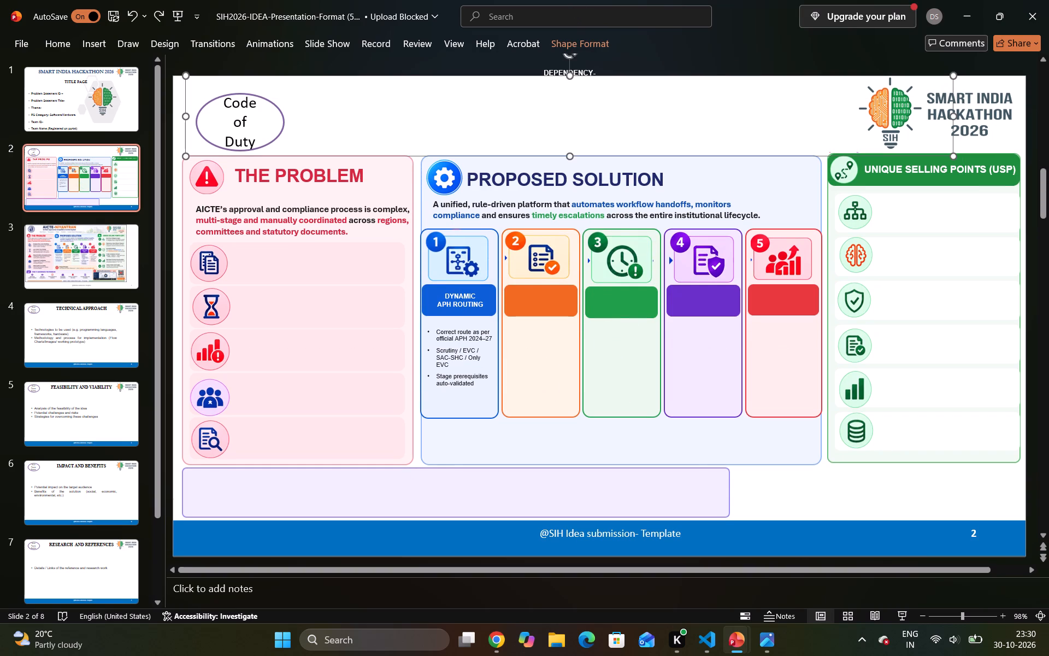
Narrow the DEPENDENCY-AWARE TRACKING text box from its left edge to about 6.25 cm wide.
click(434, 133)
click(562, 71)
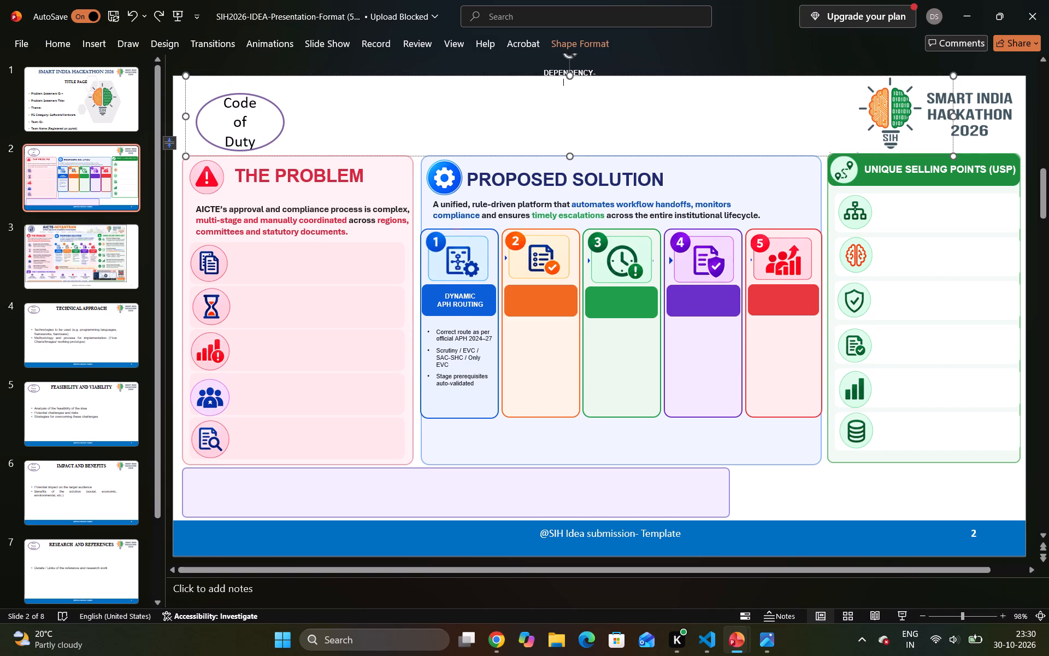
drag(185, 118, 525, 128)
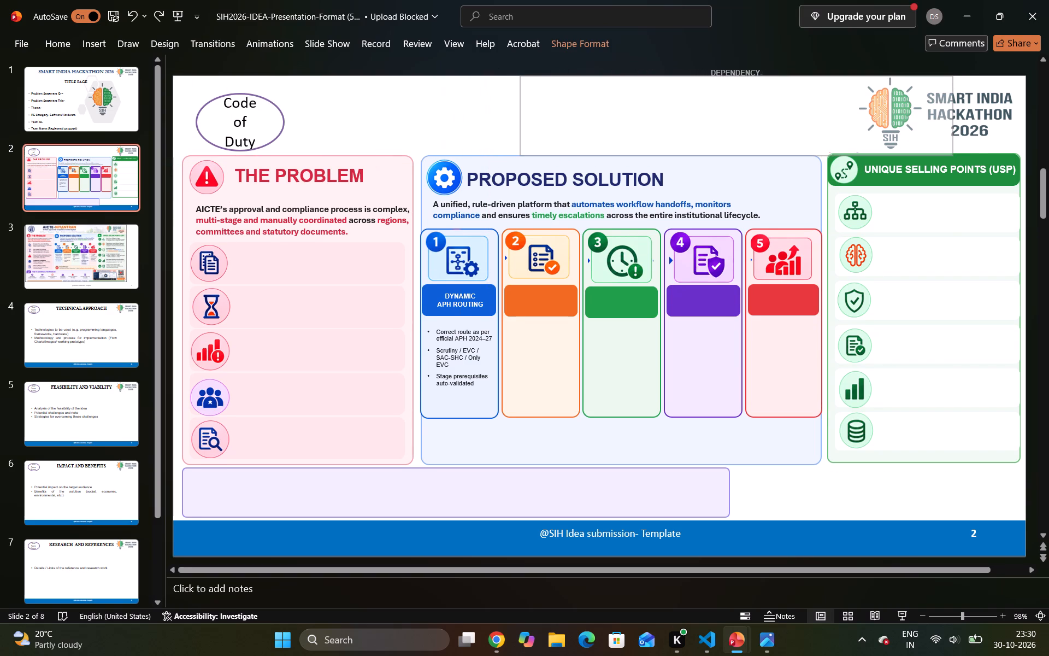
drag(525, 128, 758, 128)
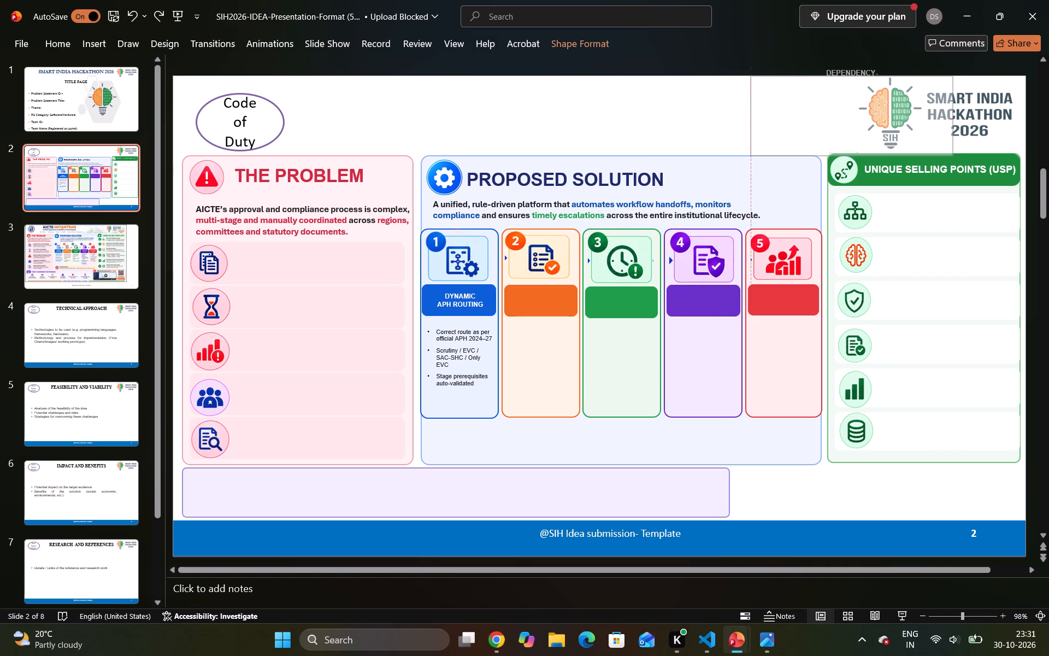
drag(758, 128, 782, 138)
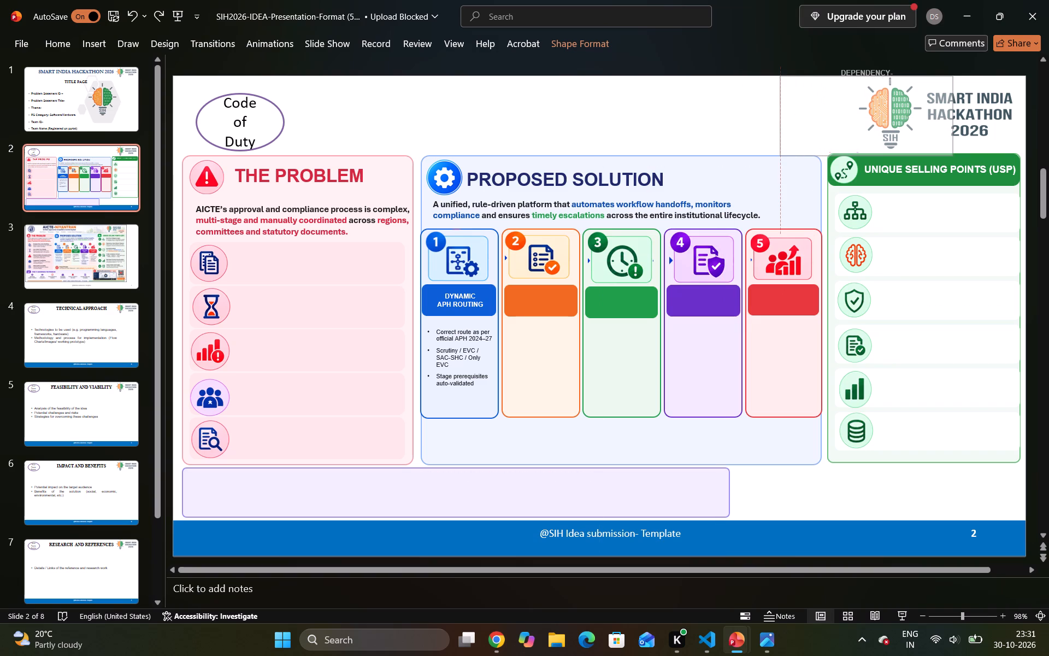
drag(782, 138, 794, 139)
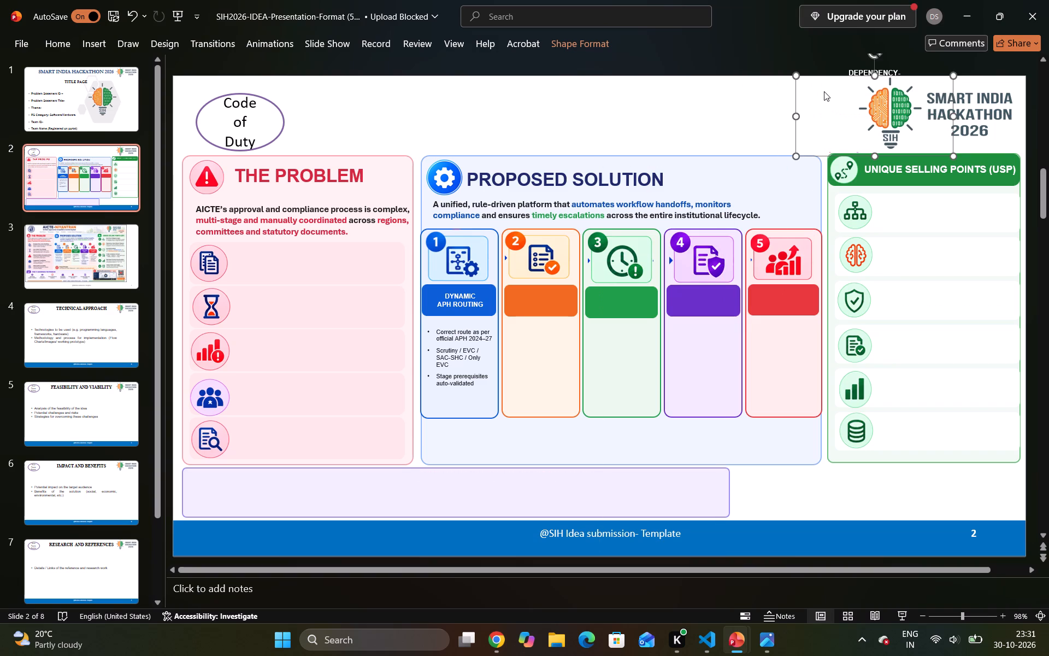
Move the DEPENDENCY-AWARE TRACKING text box down onto the second solution card, just below its orange heading bar.
drag(829, 74, 769, 118)
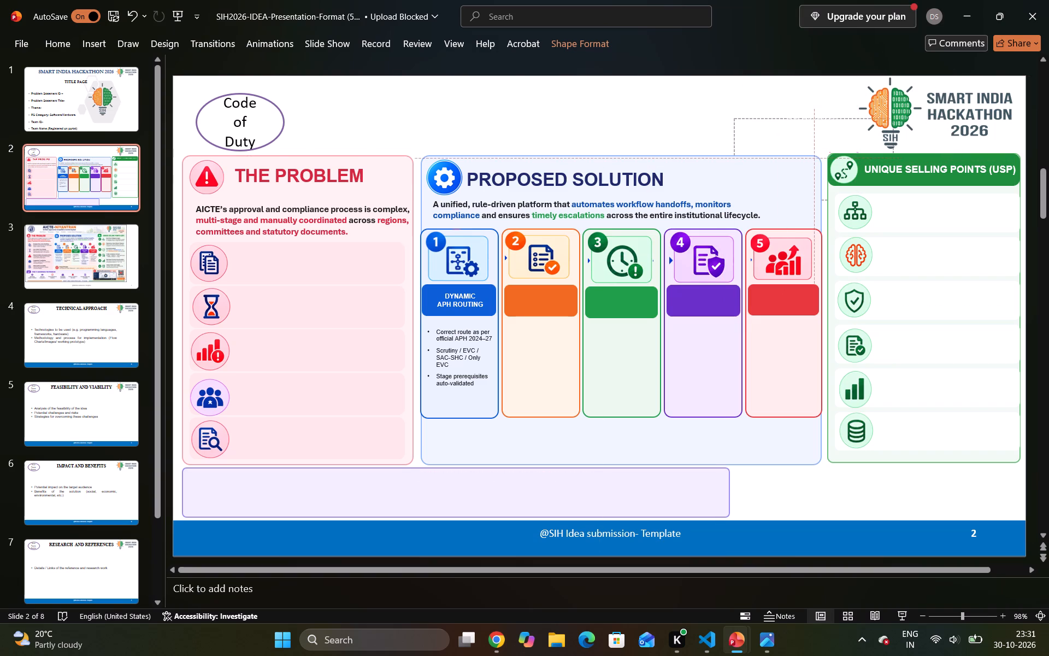
drag(769, 118, 521, 292)
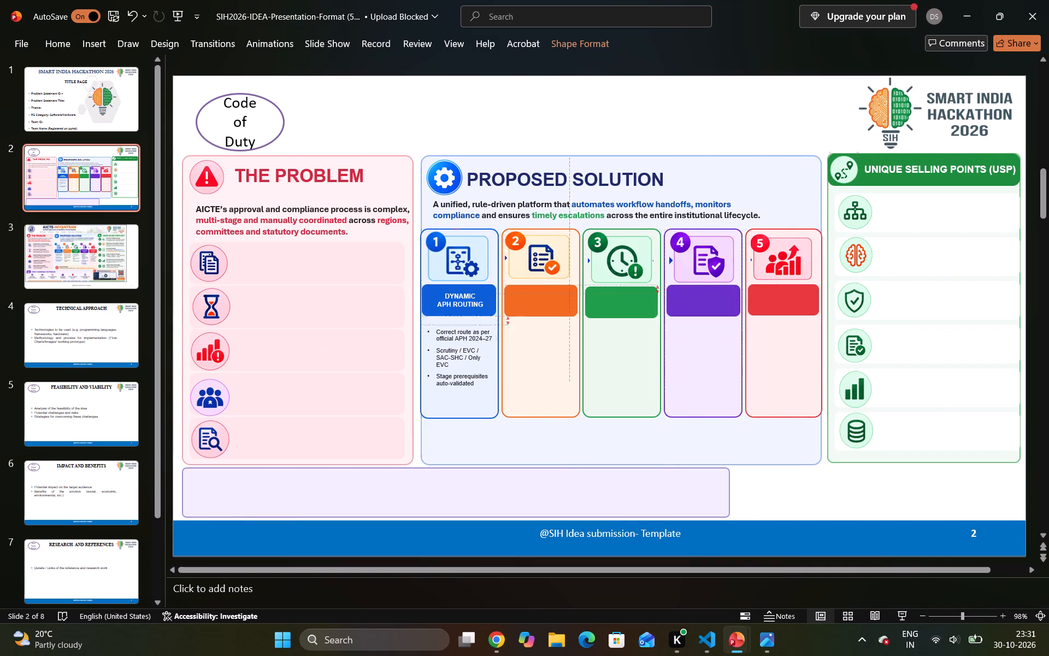
drag(521, 292, 575, 269)
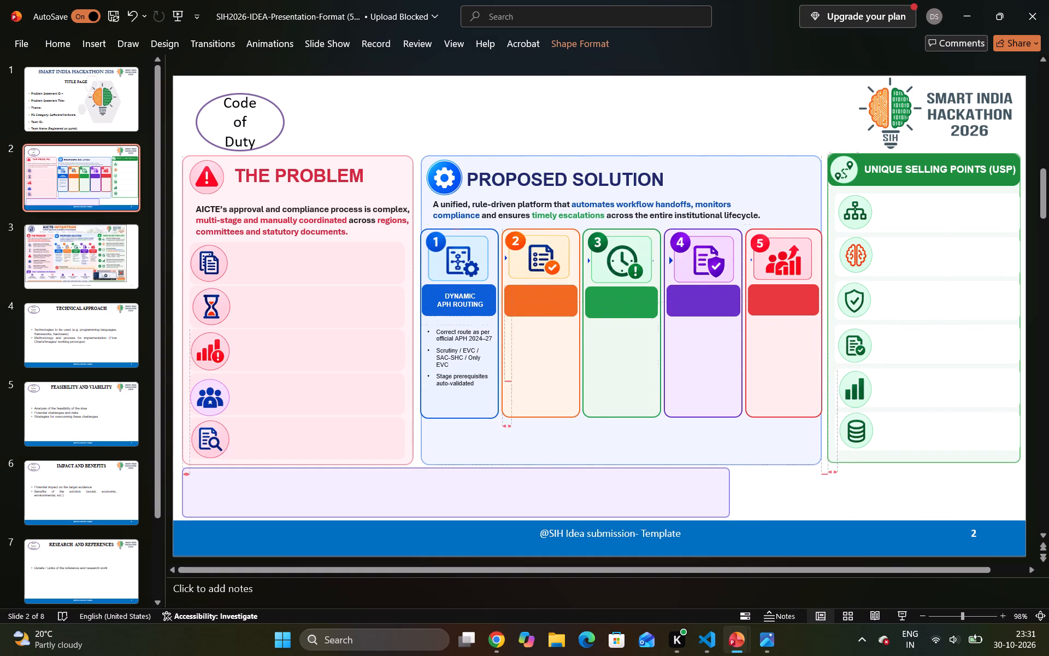
drag(575, 269, 736, 157)
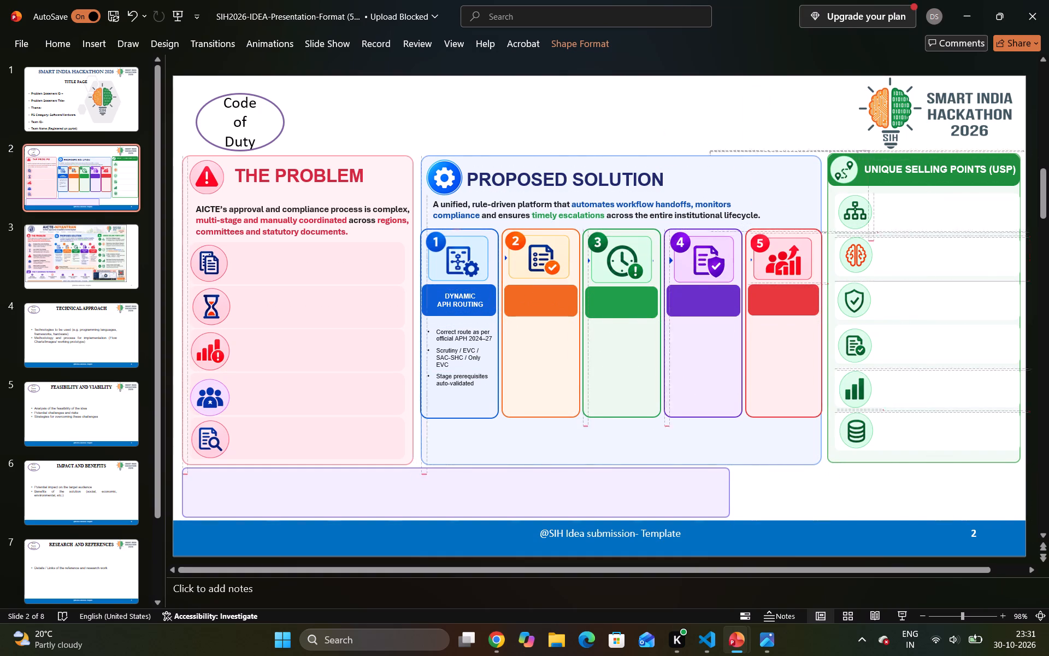
drag(736, 157, 539, 247)
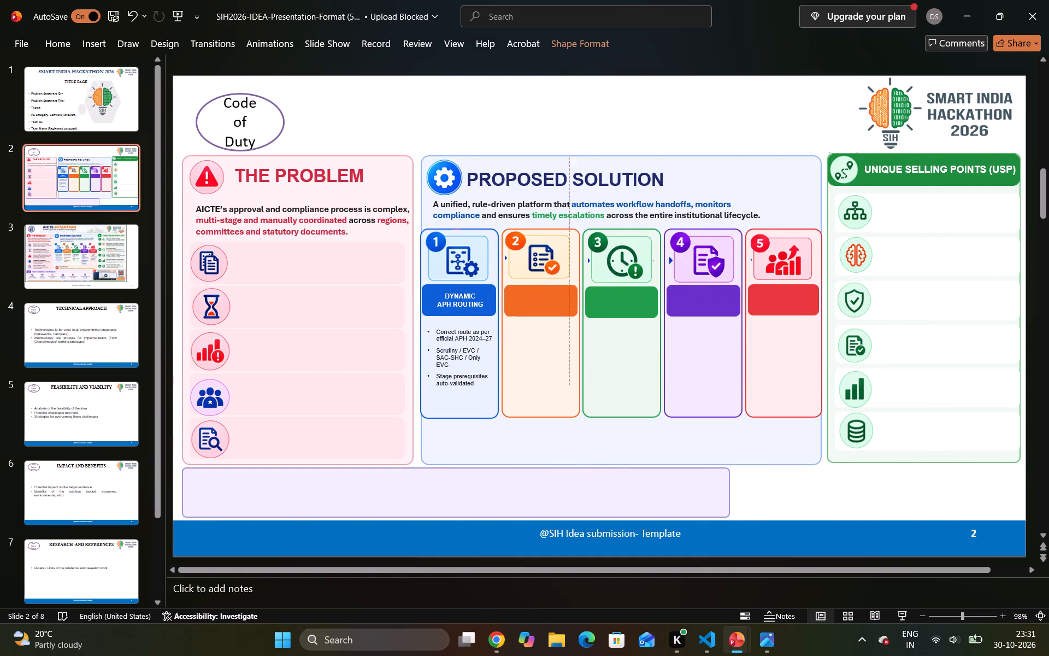
drag(539, 247, 527, 192)
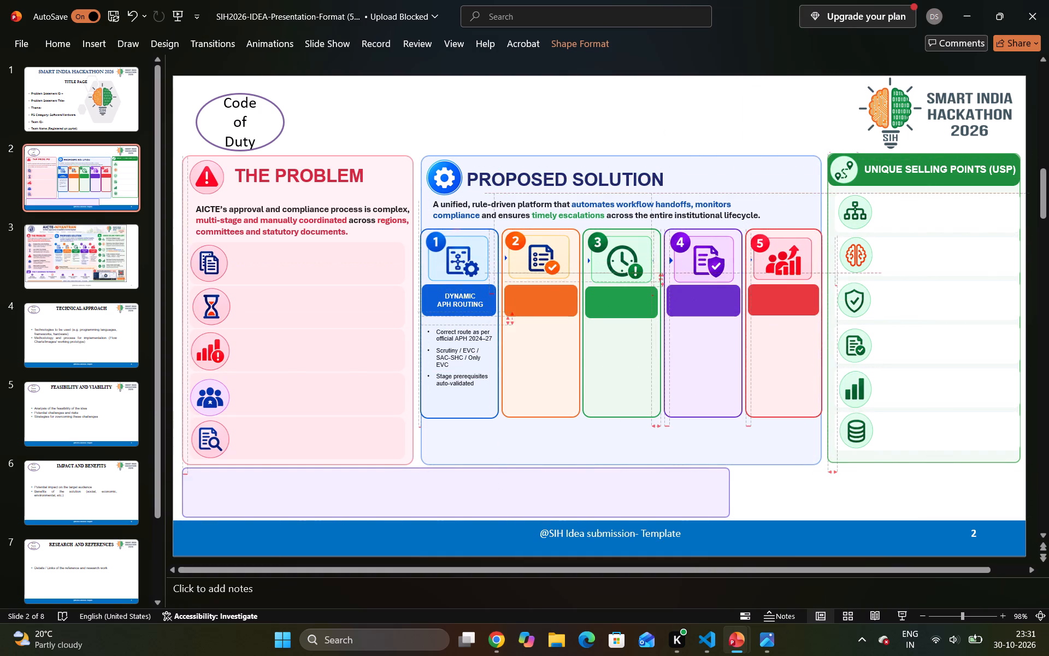
drag(527, 192, 577, 343)
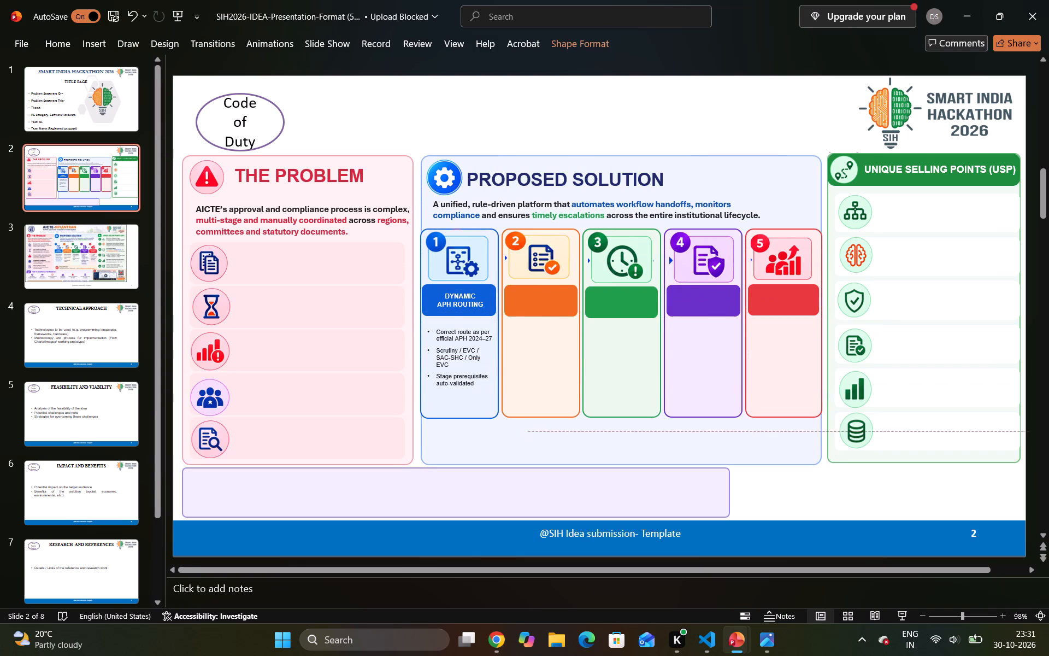
drag(577, 343, 563, 167)
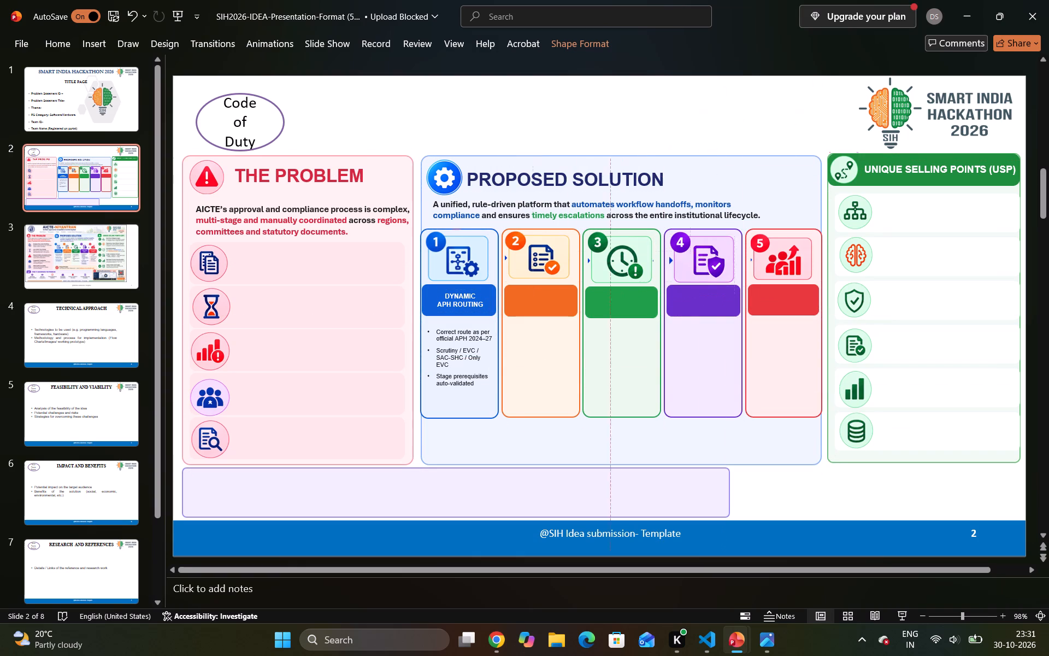
drag(563, 167, 518, 307)
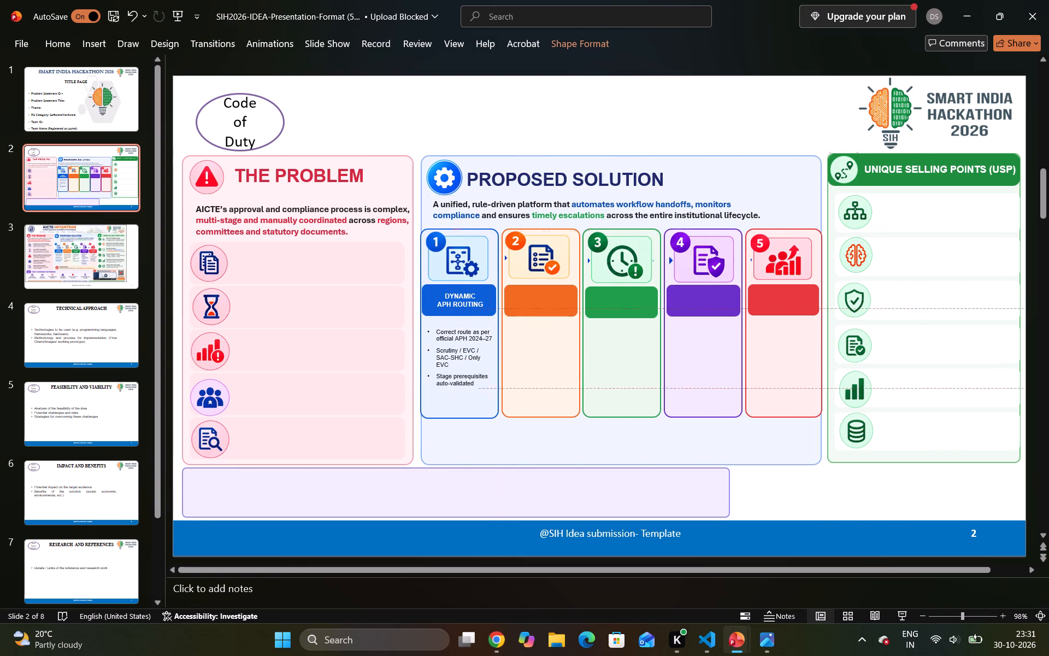
drag(518, 307, 512, 312)
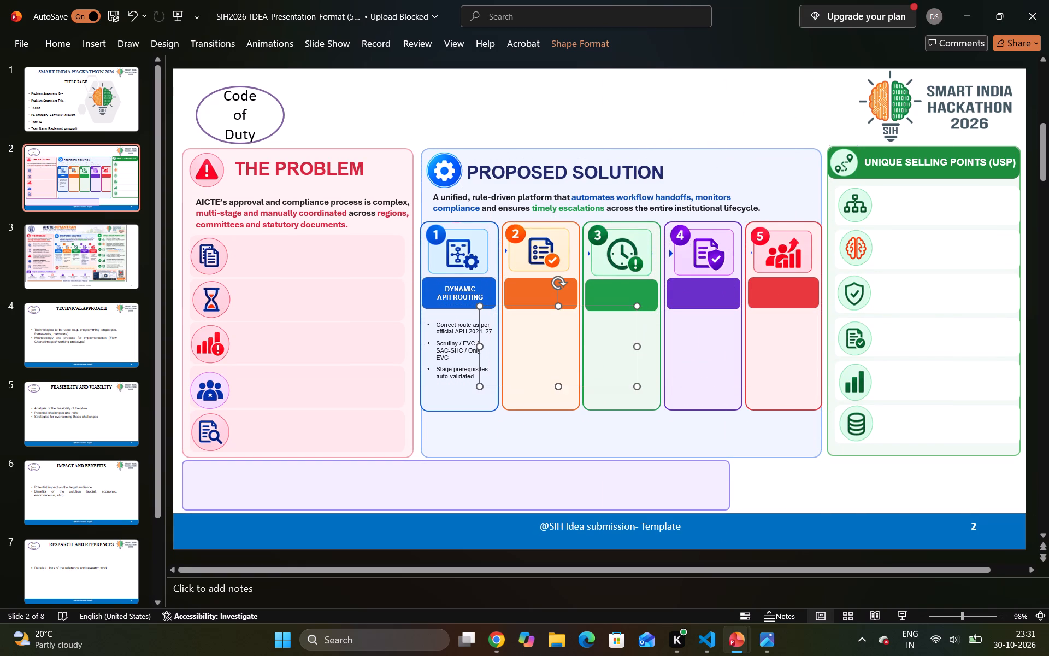
Bring the DEPENDENCY-AWARE TRACKING text box forward repeatedly in the stacking order over the solution cards.
click(577, 43)
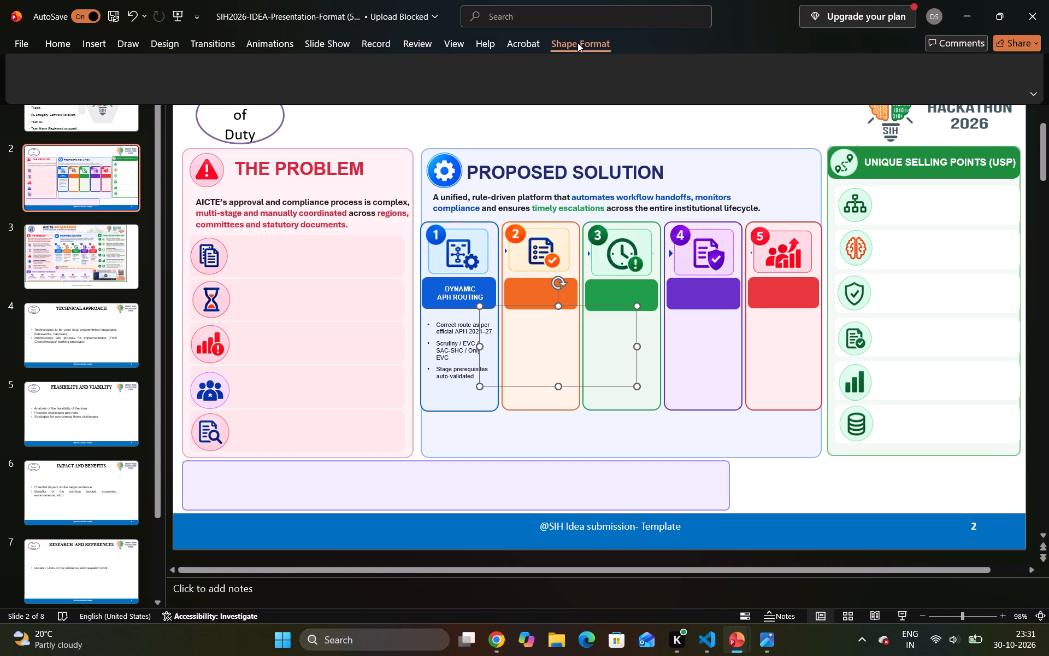
triple_click(758, 66)
triple_click(758, 66)
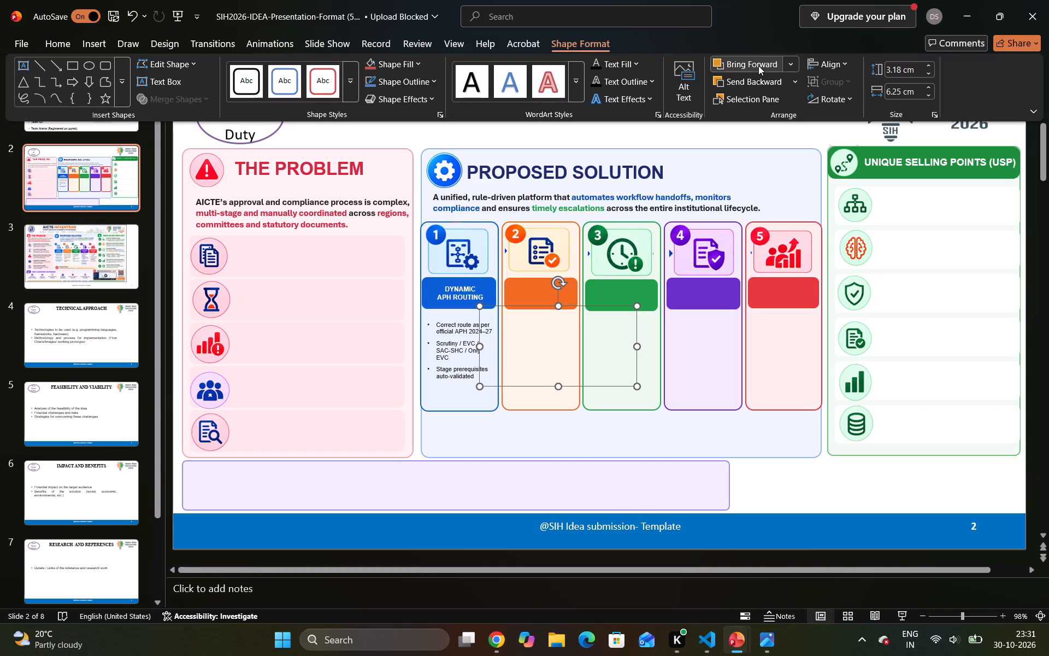
triple_click(758, 66)
triple_click(758, 66)
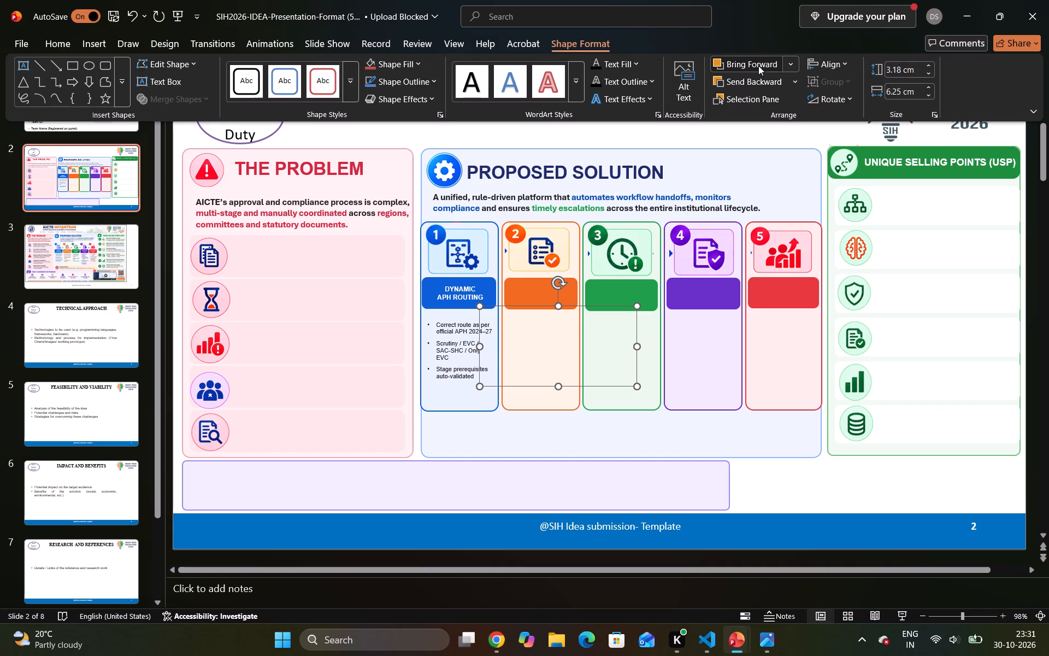
triple_click(758, 66)
triple_click(758, 66)
triple_click(758, 66)
triple_click(758, 66)
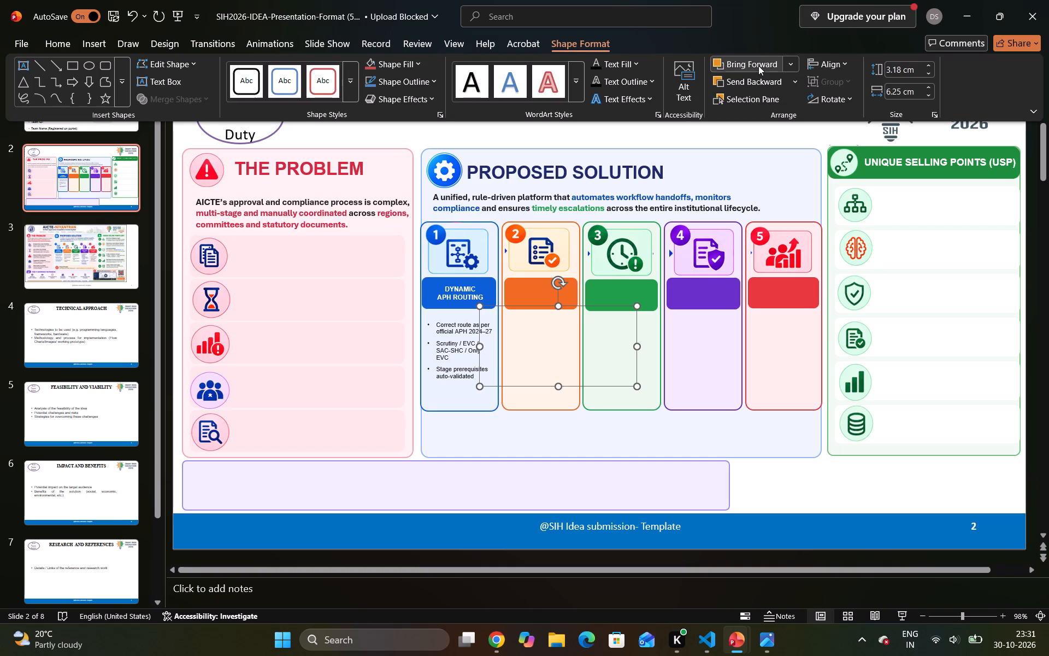
triple_click(758, 66)
double_click(758, 66)
triple_click(763, 65)
triple_click(763, 65)
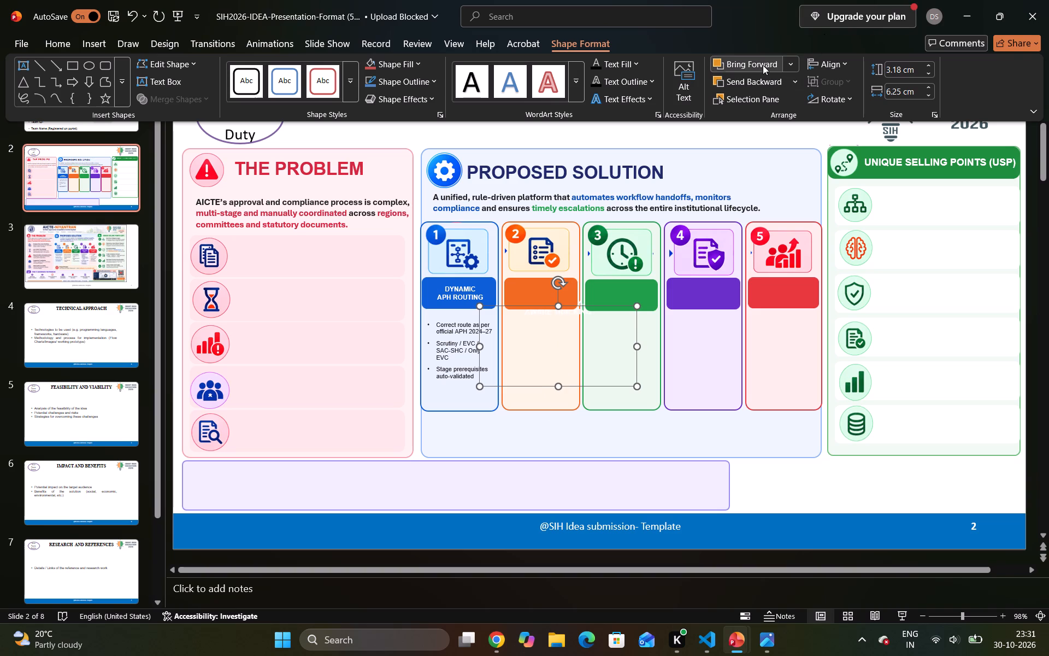
double_click(763, 65)
click(543, 344)
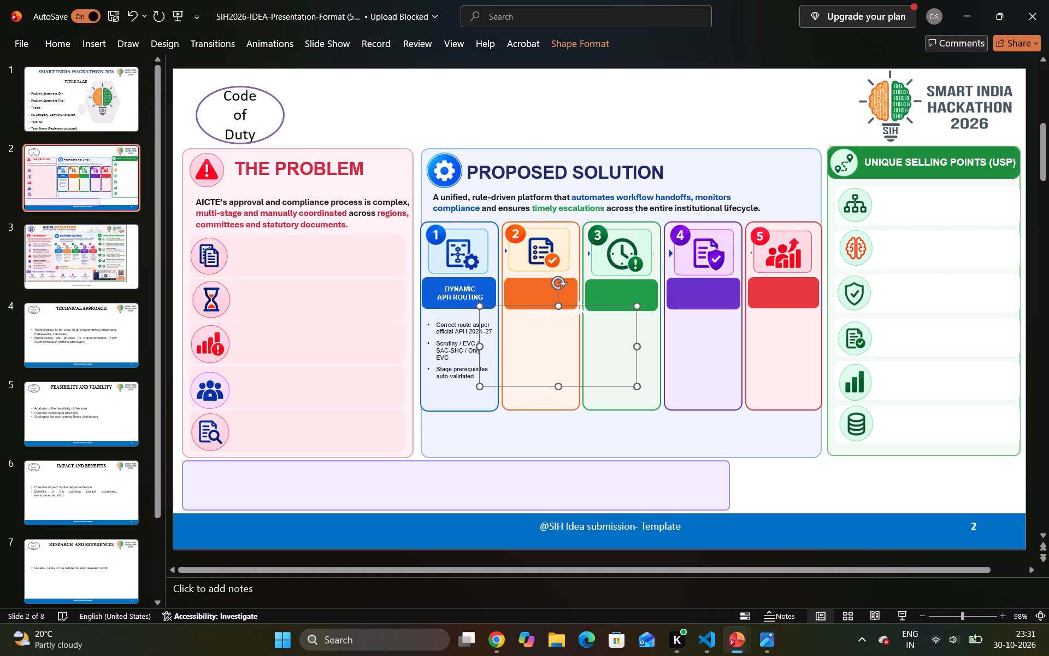
Enlarge the DEPENDENCY-AWARE TRACKING text box to about 4.26 × 7.37 cm so its heading falls on the second card's orange bar.
drag(481, 308, 470, 283)
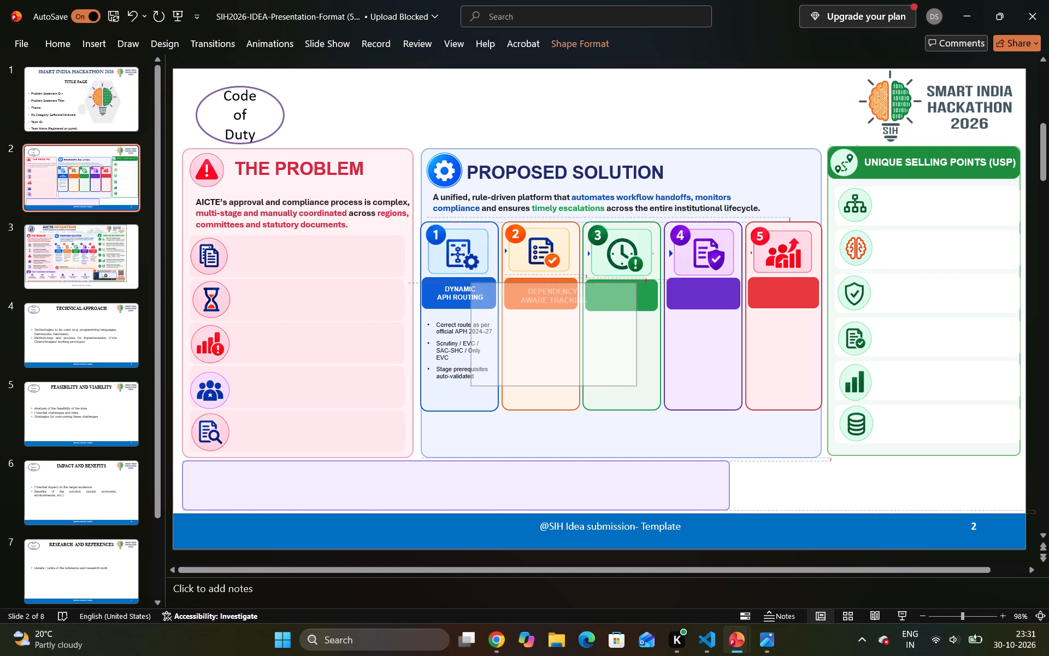
drag(470, 283, 453, 279)
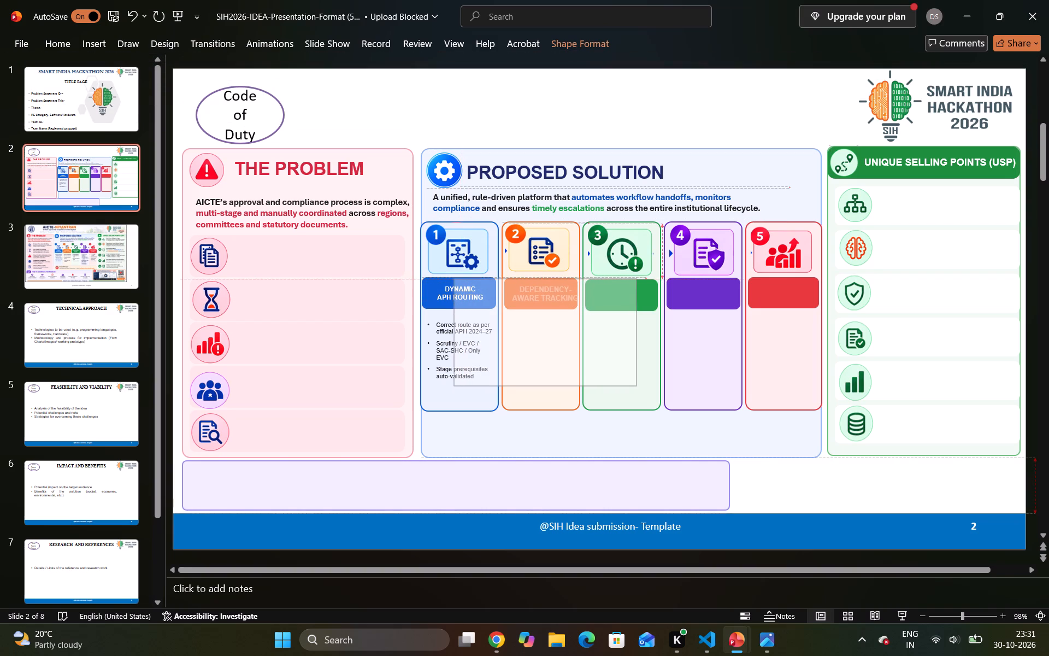
drag(453, 279, 451, 279)
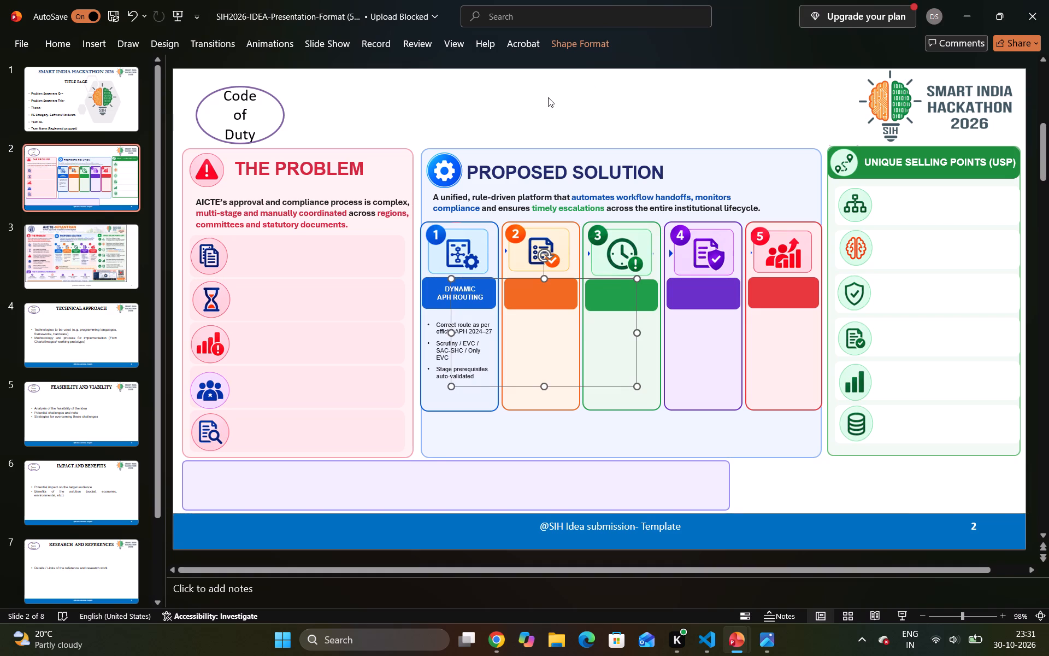
Bring the DEPENDENCY-AWARE TRACKING text box forward repeatedly until it sits above the second card's orange bar.
click(583, 47)
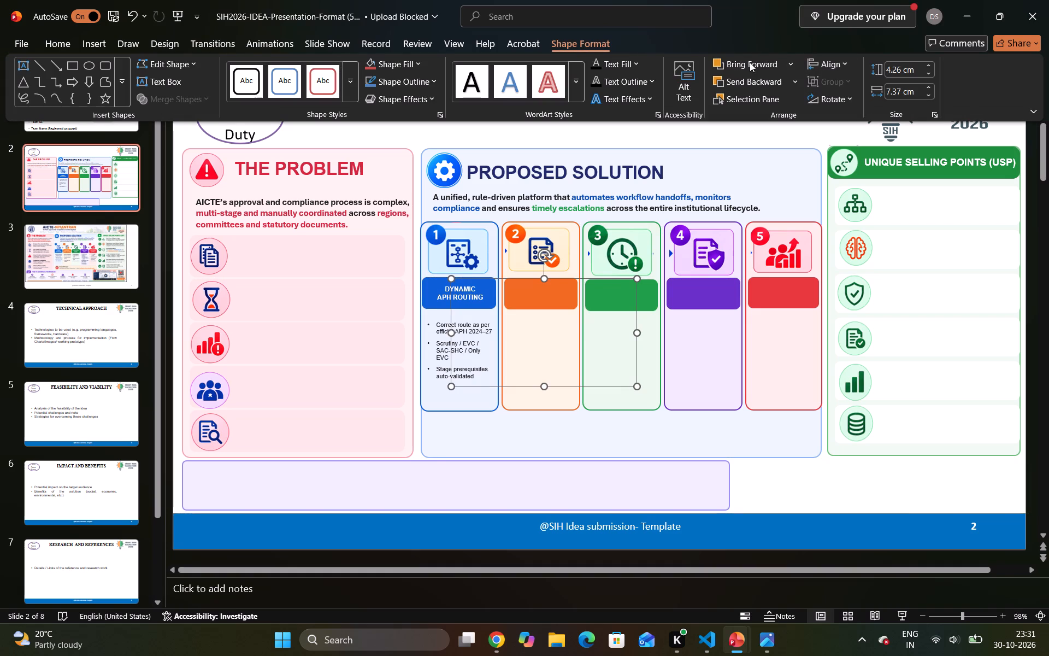
triple_click(750, 62)
triple_click(750, 62)
triple_click(750, 62)
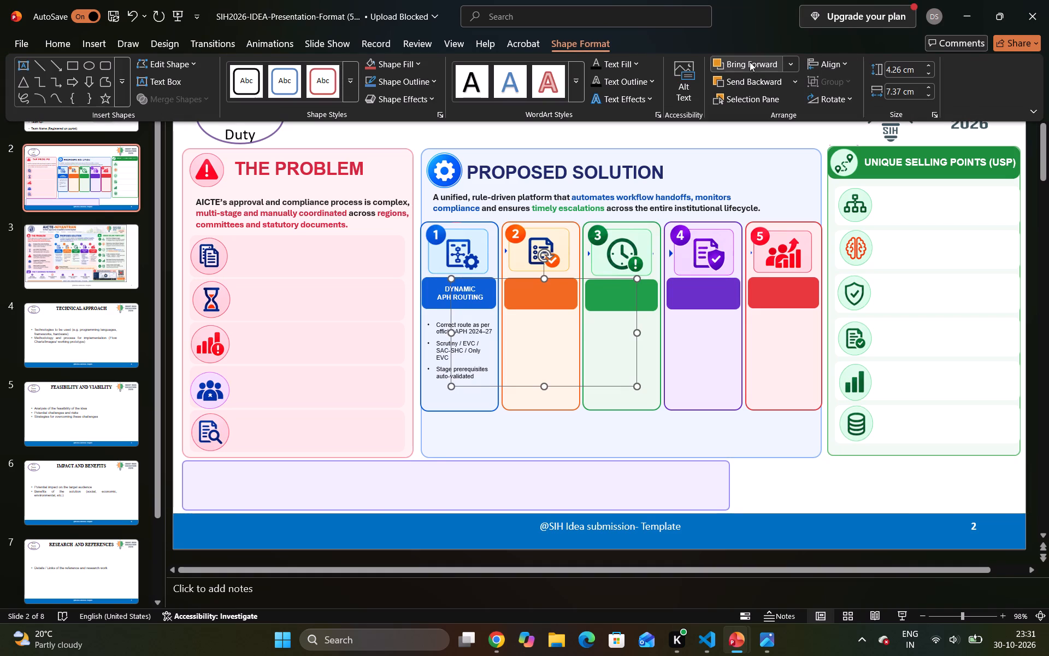
triple_click(750, 62)
triple_click(750, 62)
triple_click(750, 62)
click(750, 62)
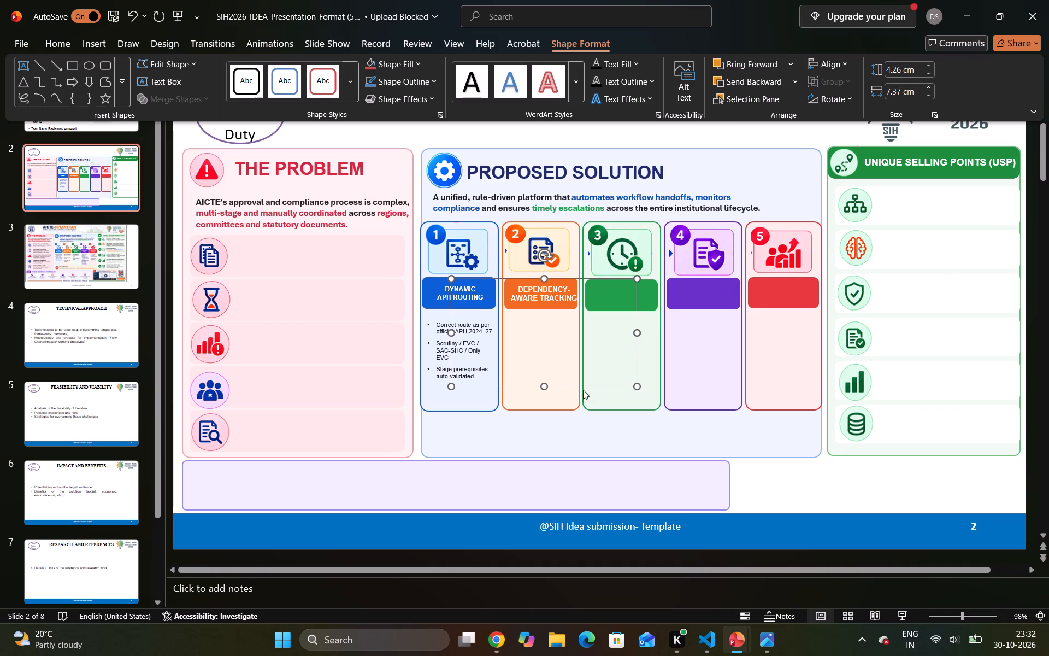
click(543, 385)
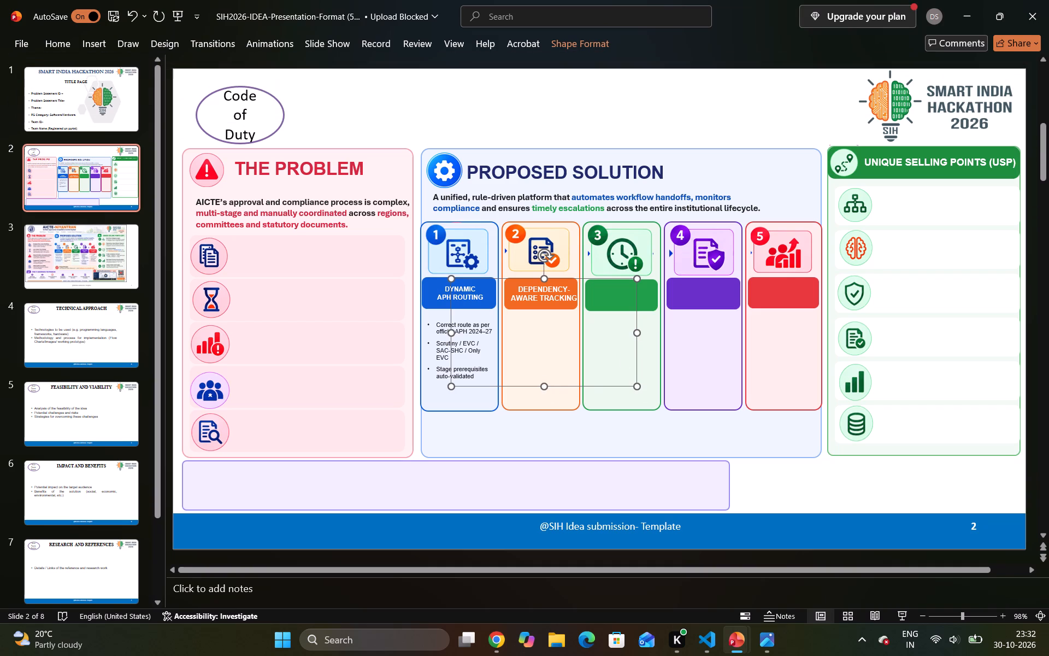
Narrow the DEPENDENCY-AWARE TRACKING text box slightly from its right edge to centre the heading on the orange bar.
drag(638, 332, 618, 341)
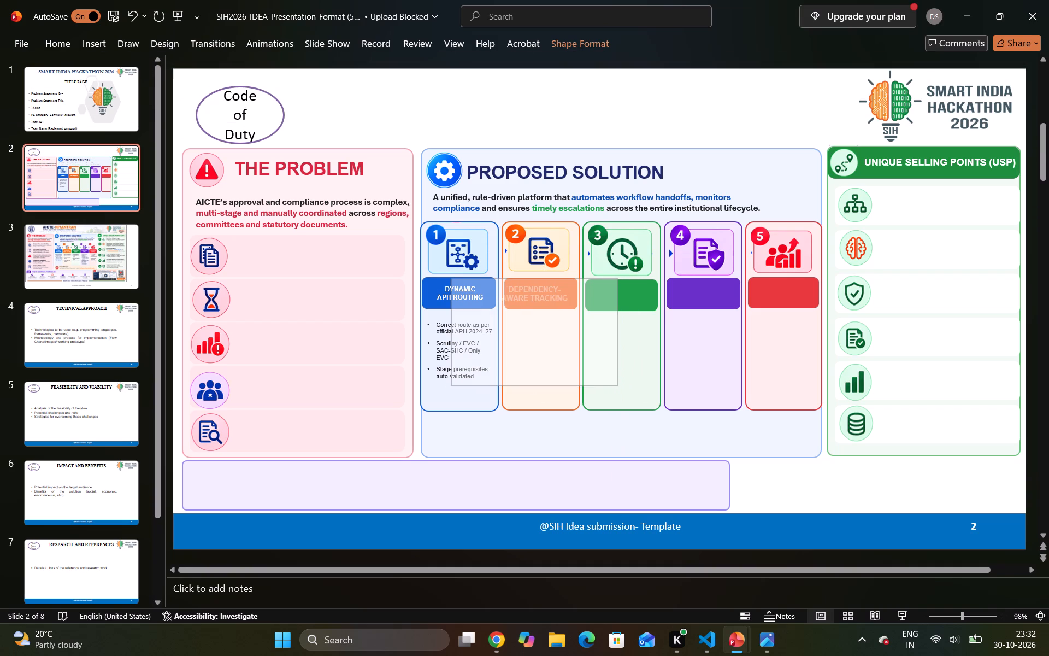
drag(618, 341, 630, 341)
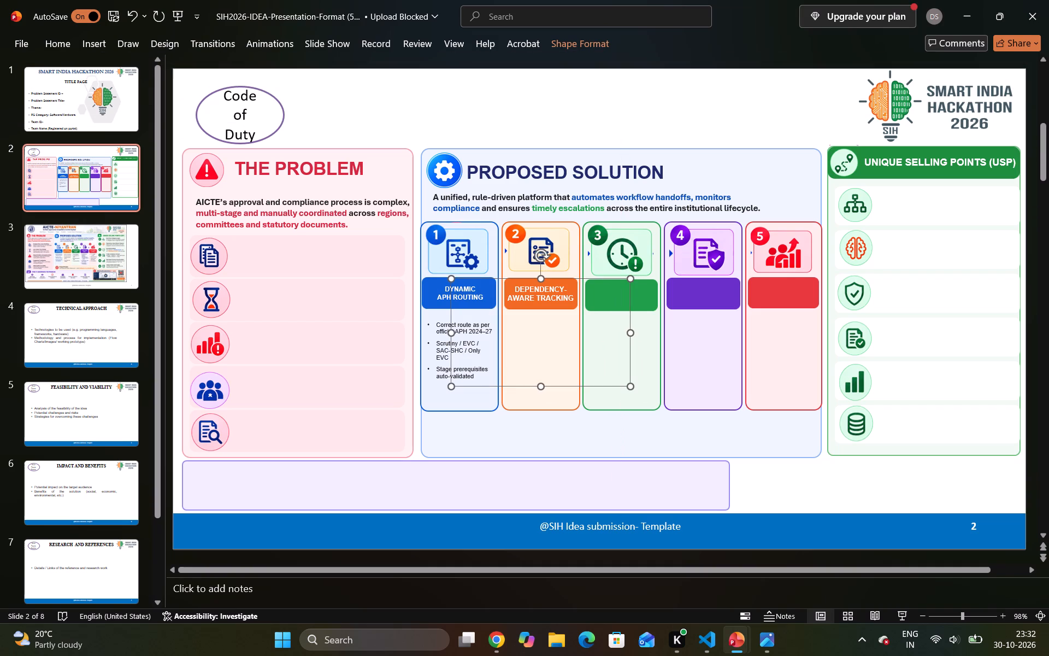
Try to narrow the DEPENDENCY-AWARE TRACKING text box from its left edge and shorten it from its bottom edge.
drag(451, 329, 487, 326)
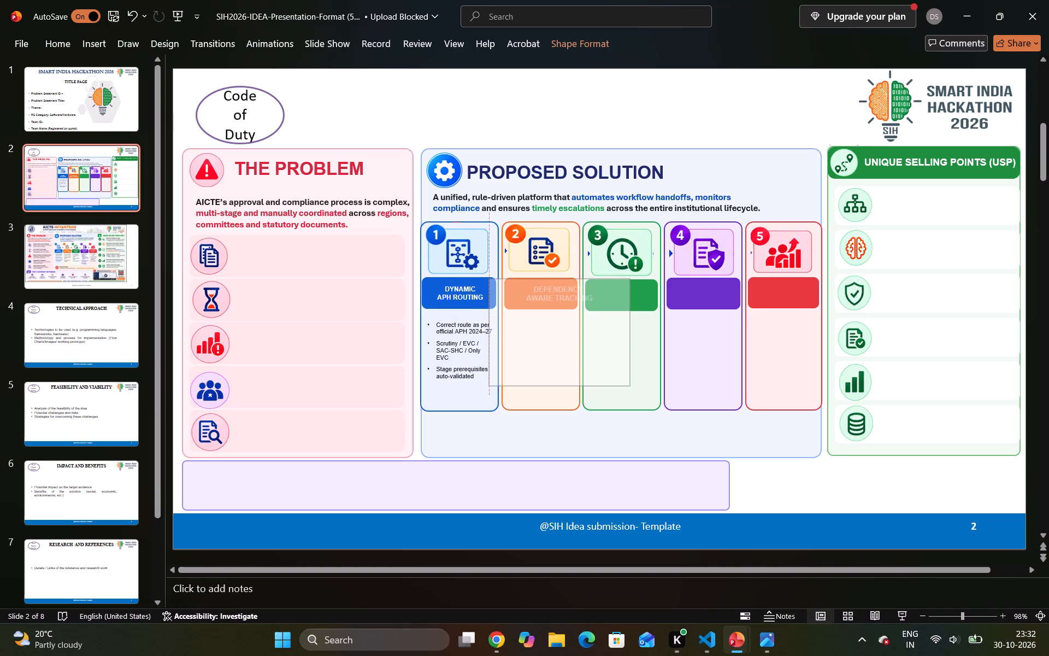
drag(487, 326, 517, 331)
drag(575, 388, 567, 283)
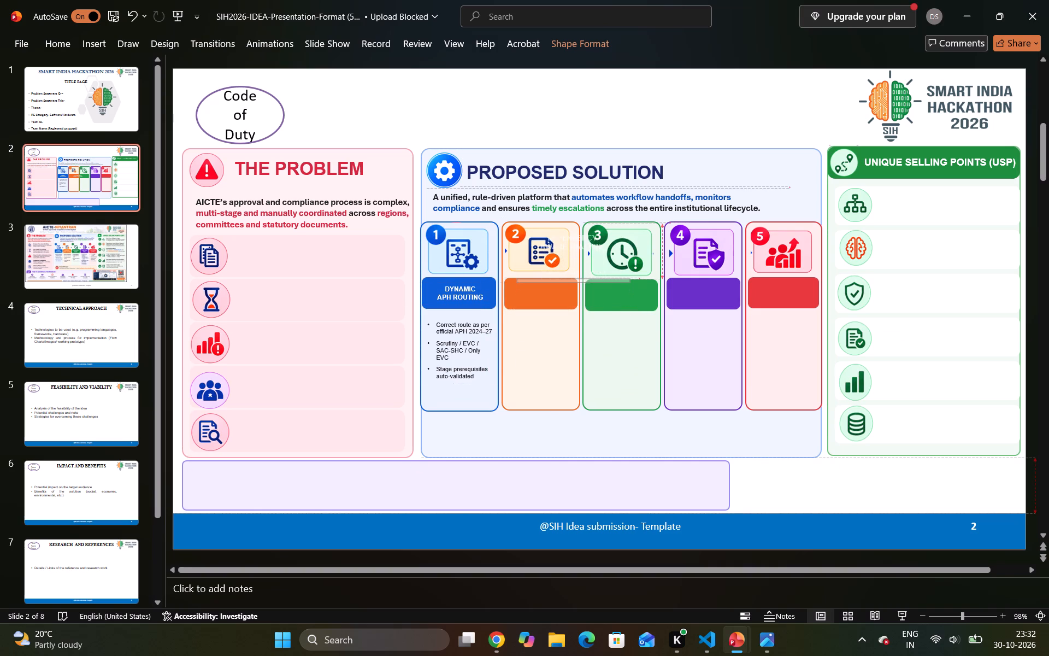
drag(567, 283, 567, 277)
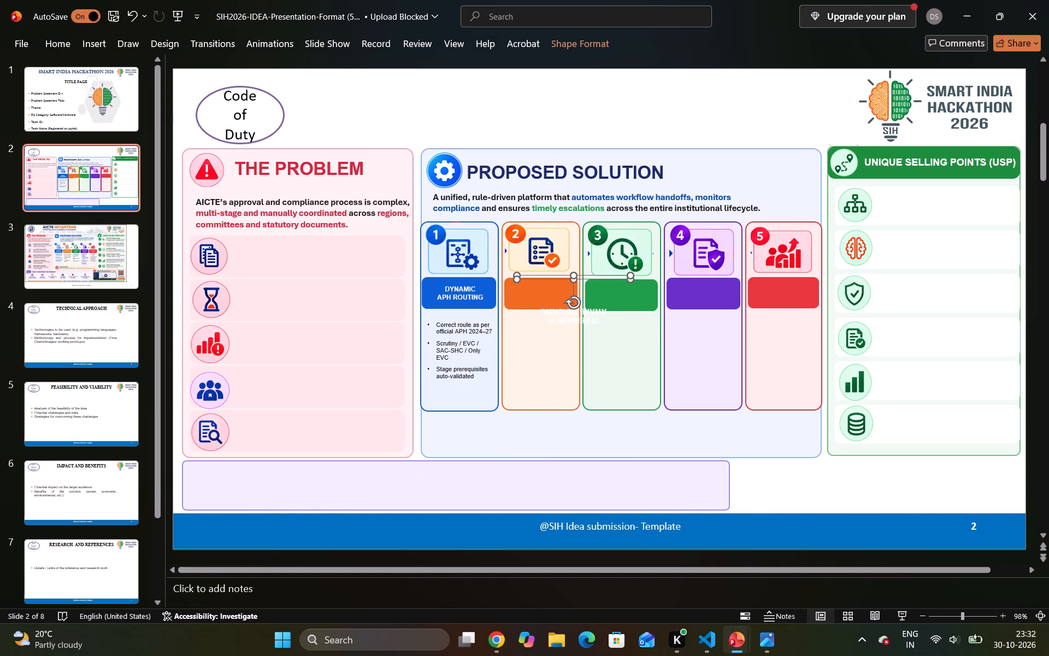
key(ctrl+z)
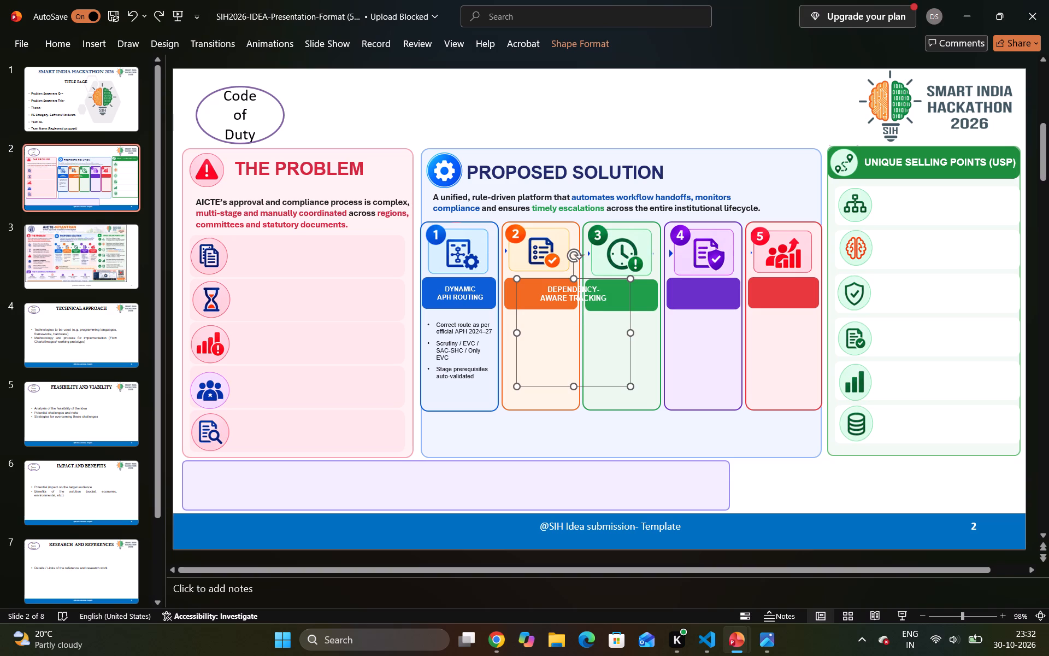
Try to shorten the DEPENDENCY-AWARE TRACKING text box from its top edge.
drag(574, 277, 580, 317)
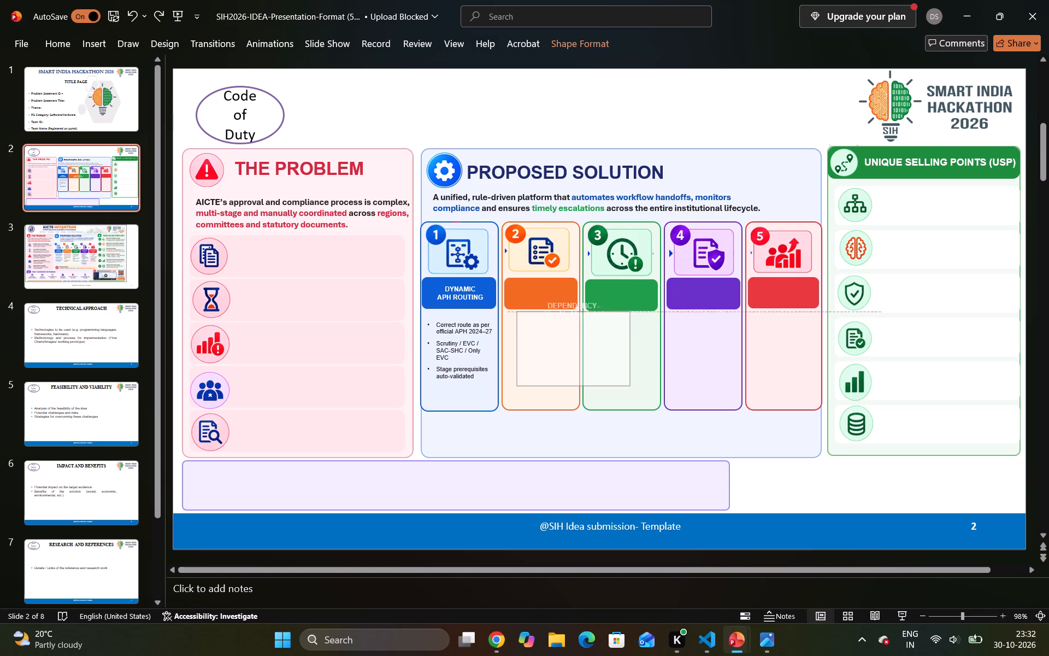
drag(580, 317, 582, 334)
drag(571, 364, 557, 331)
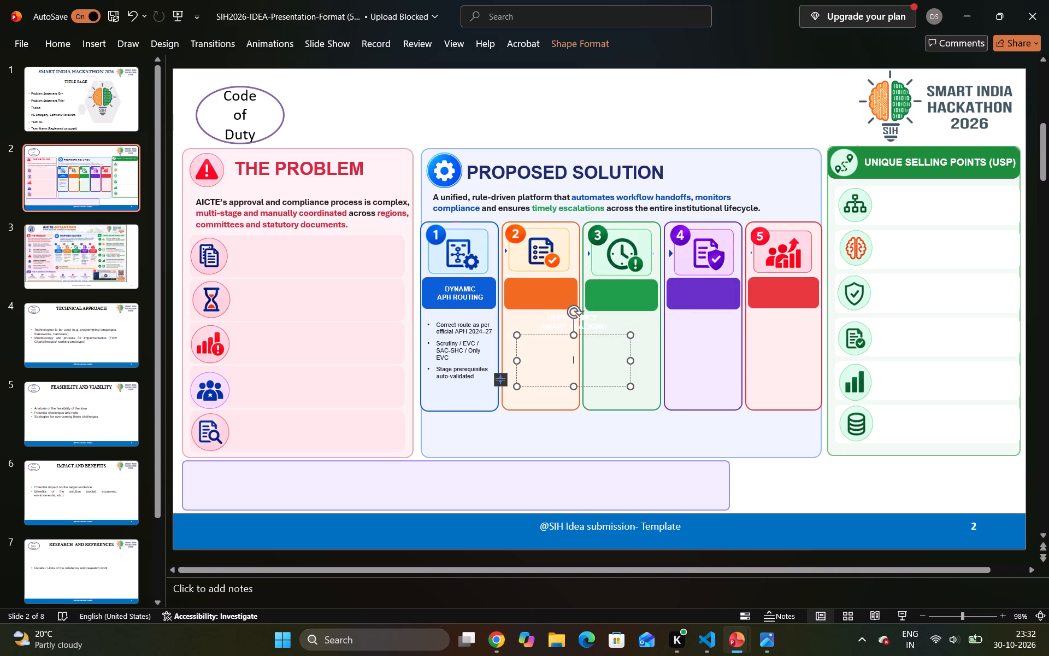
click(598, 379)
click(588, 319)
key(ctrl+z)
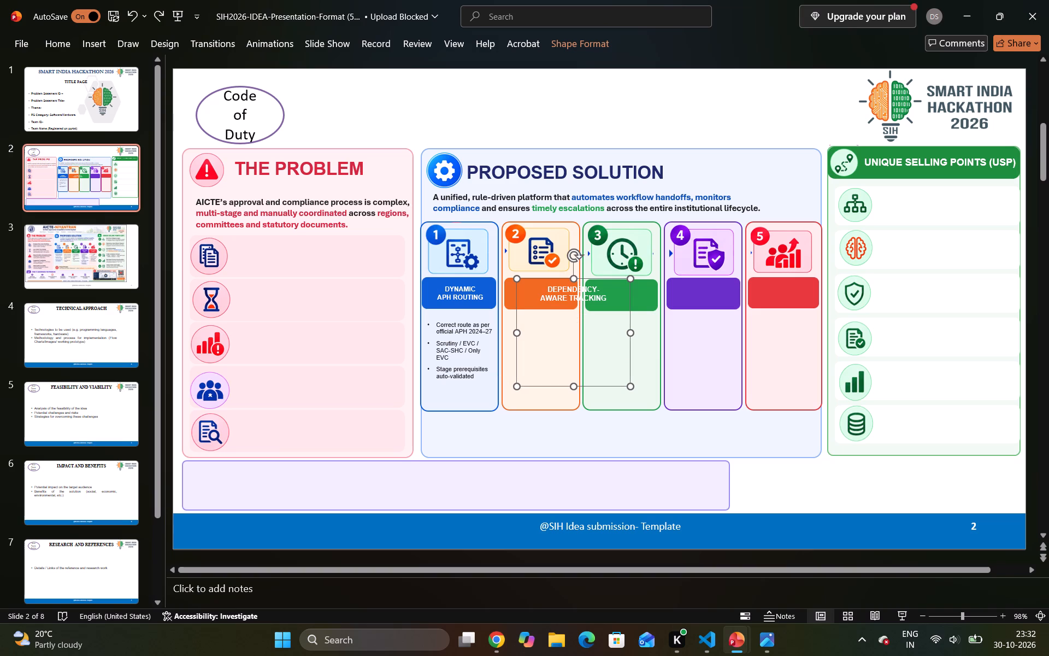
Widen the DEPENDENCY-AWARE TRACKING text box from its left edge until the heading is centred on the second card's orange bar.
drag(519, 335, 498, 336)
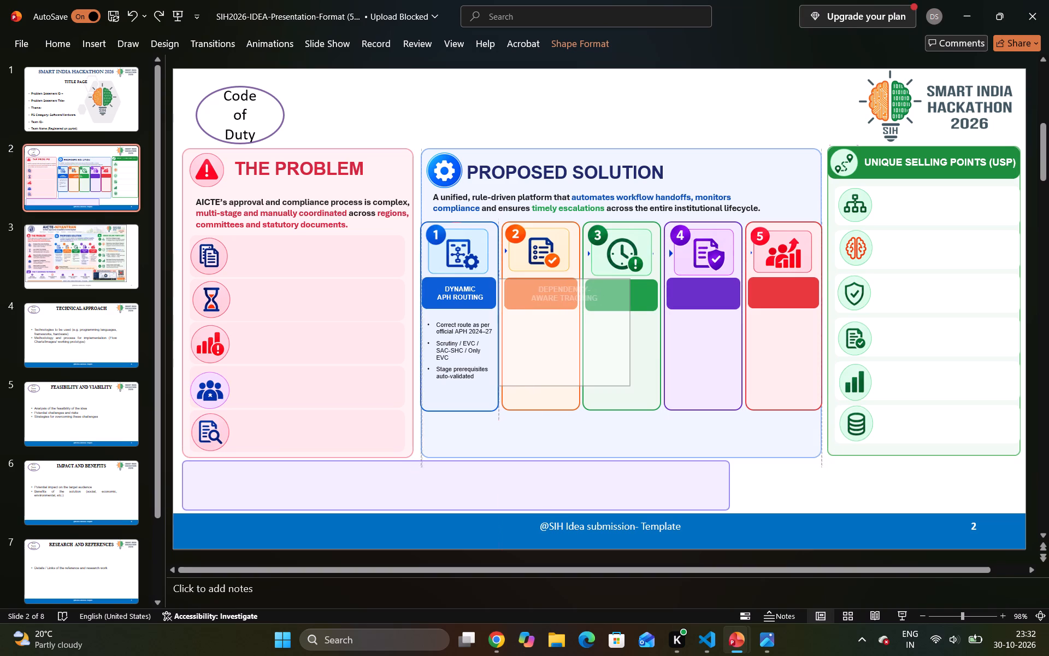
drag(498, 336, 460, 338)
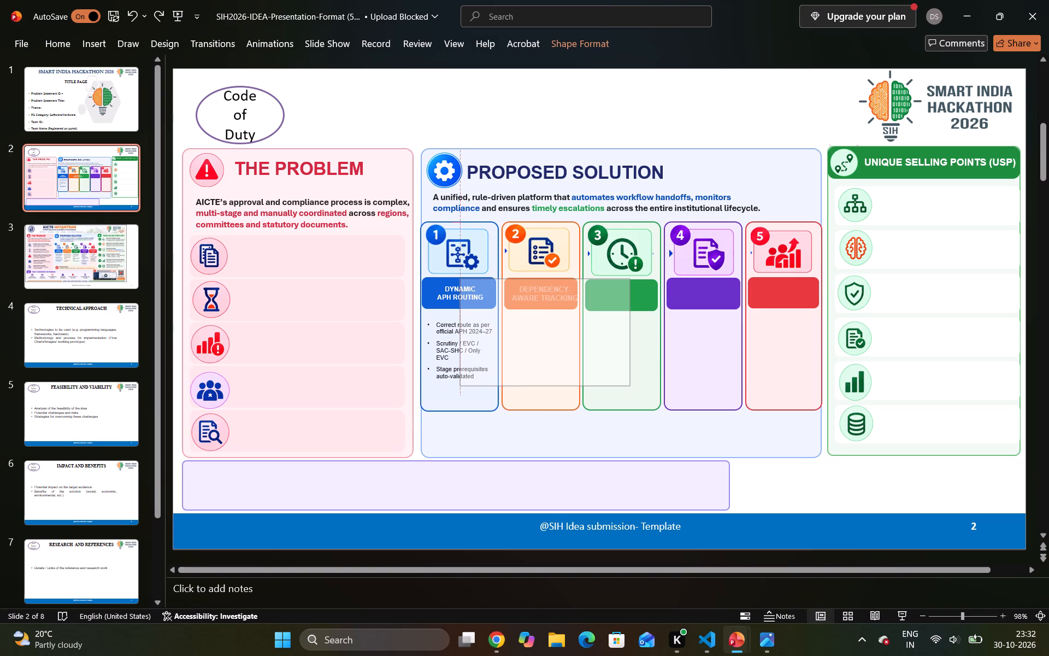
drag(460, 338, 453, 338)
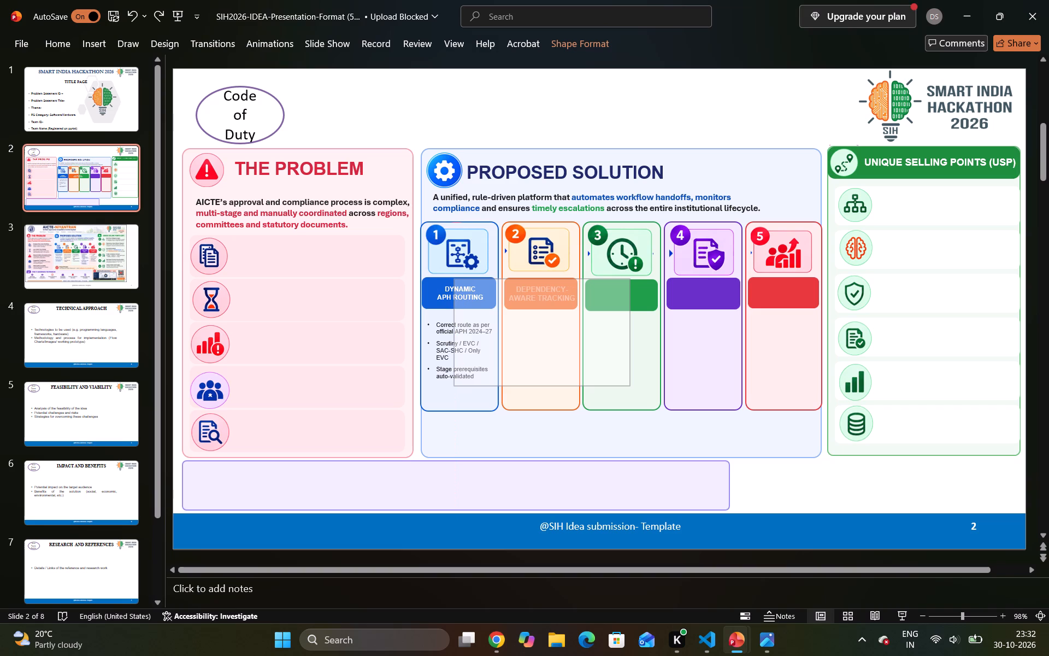
drag(453, 338, 454, 338)
click(639, 118)
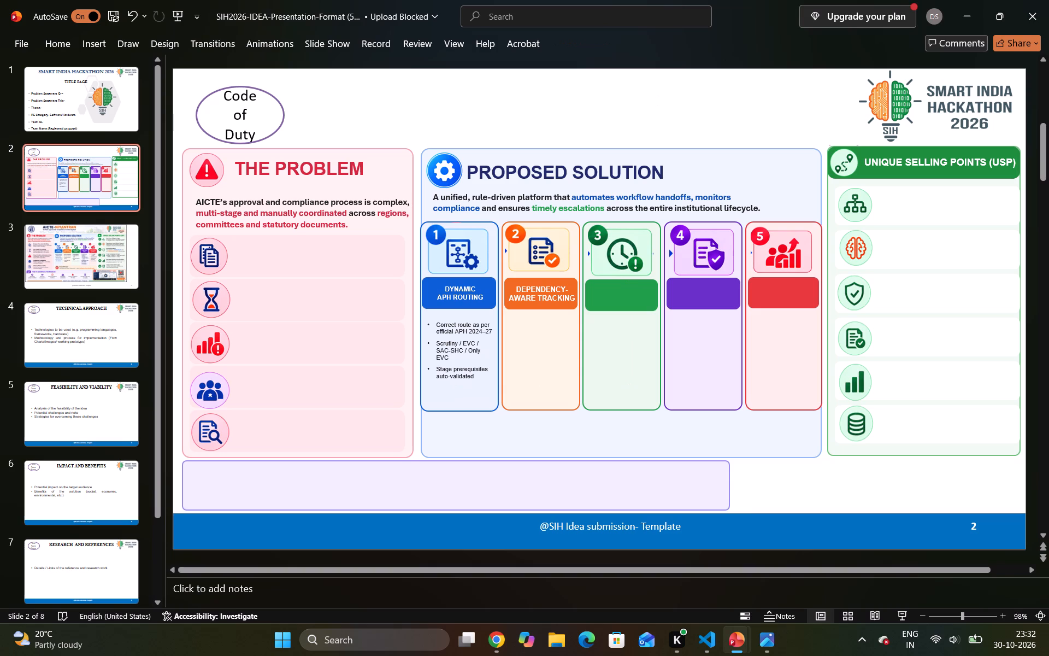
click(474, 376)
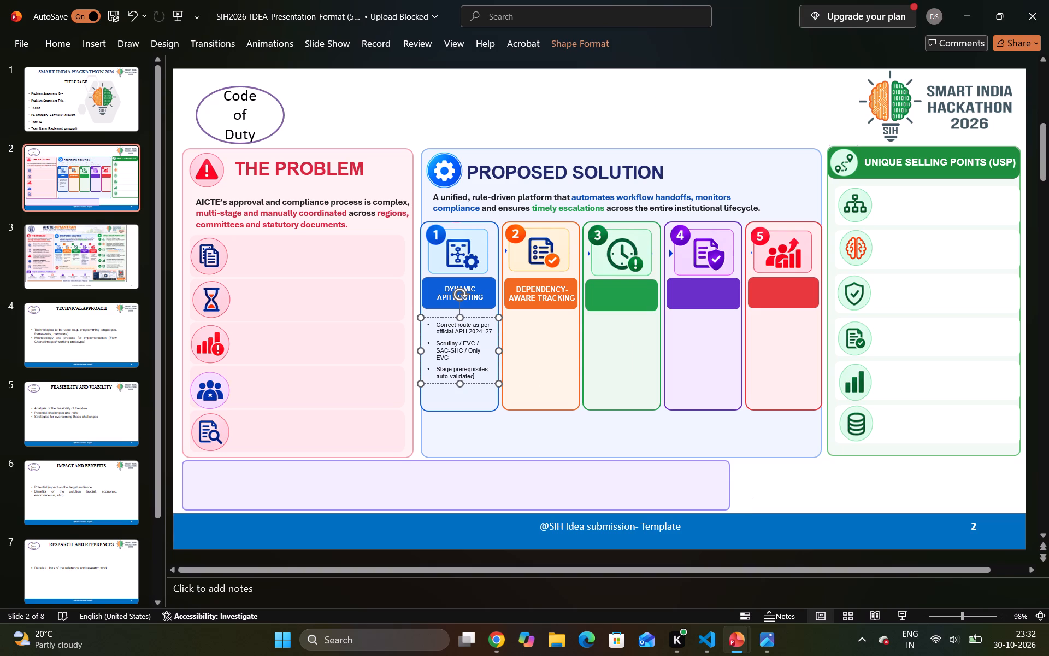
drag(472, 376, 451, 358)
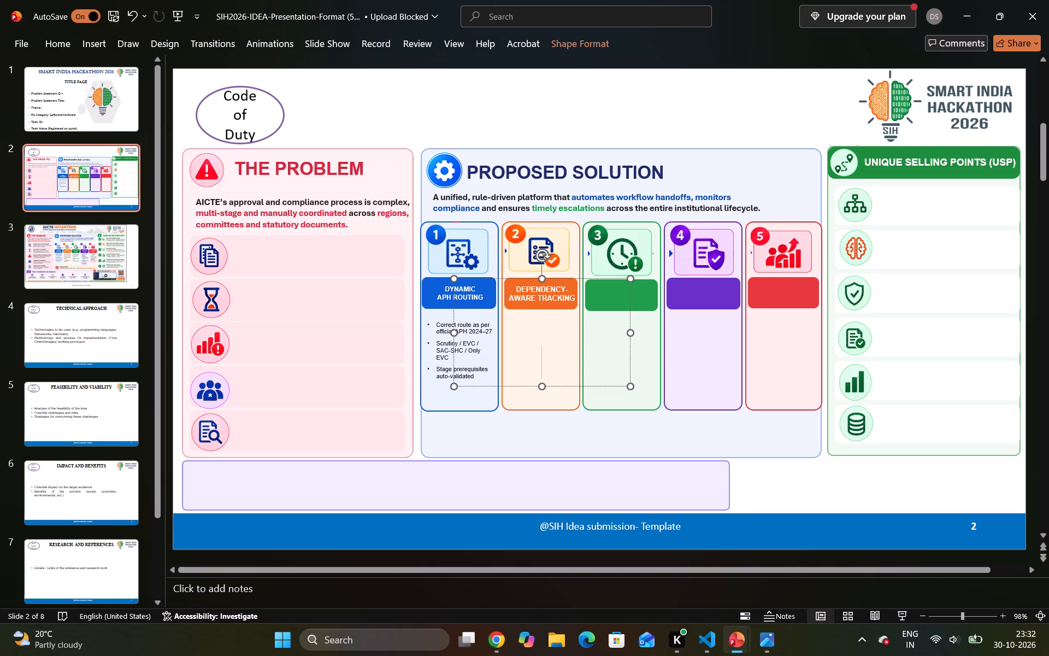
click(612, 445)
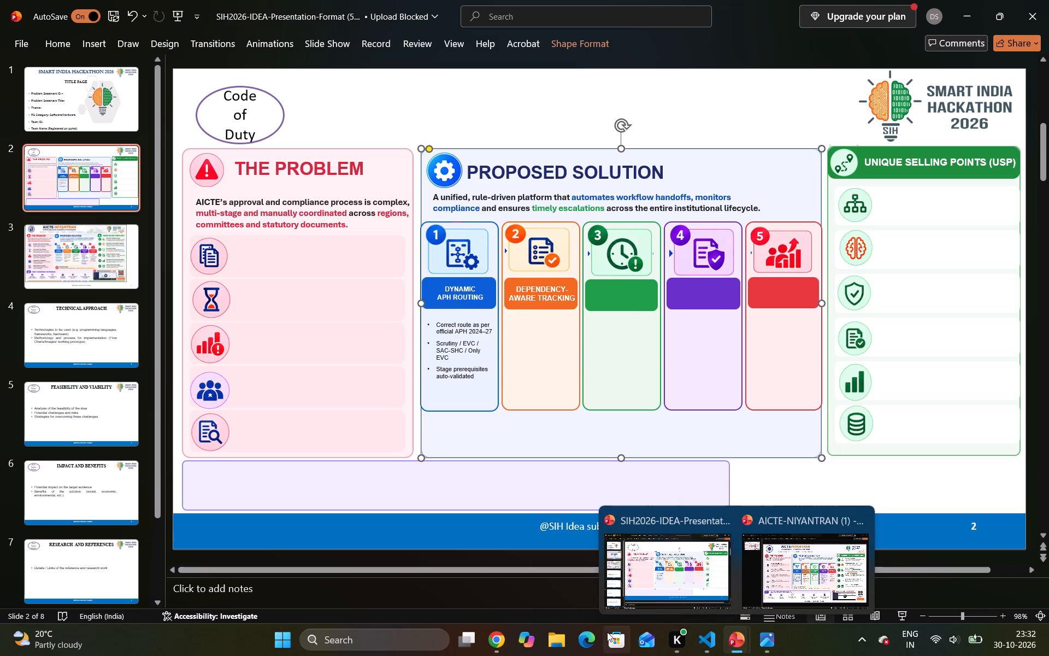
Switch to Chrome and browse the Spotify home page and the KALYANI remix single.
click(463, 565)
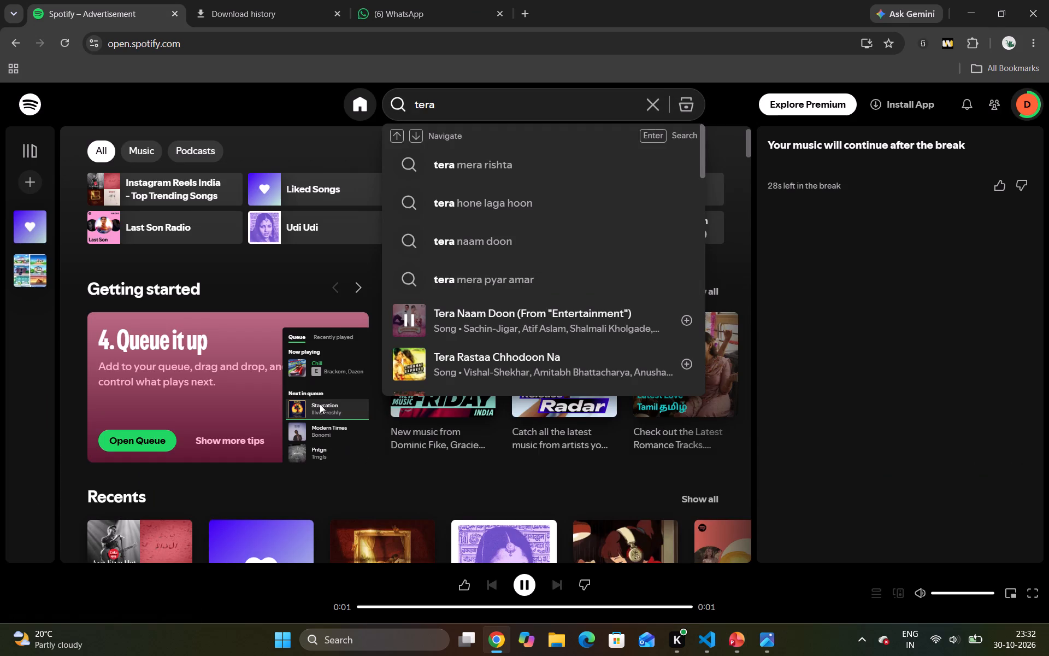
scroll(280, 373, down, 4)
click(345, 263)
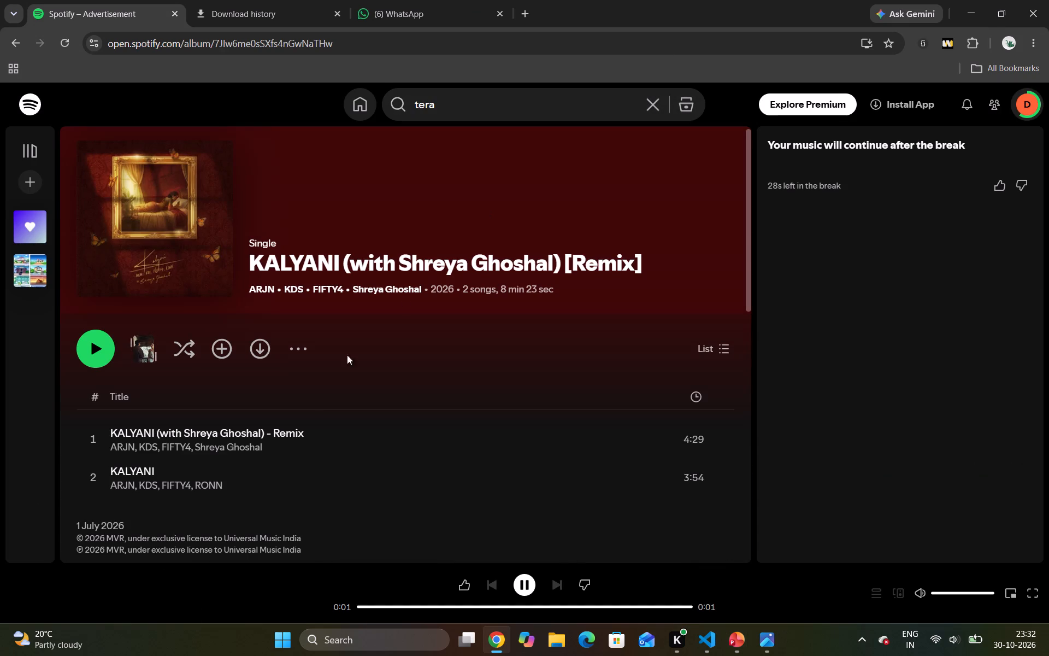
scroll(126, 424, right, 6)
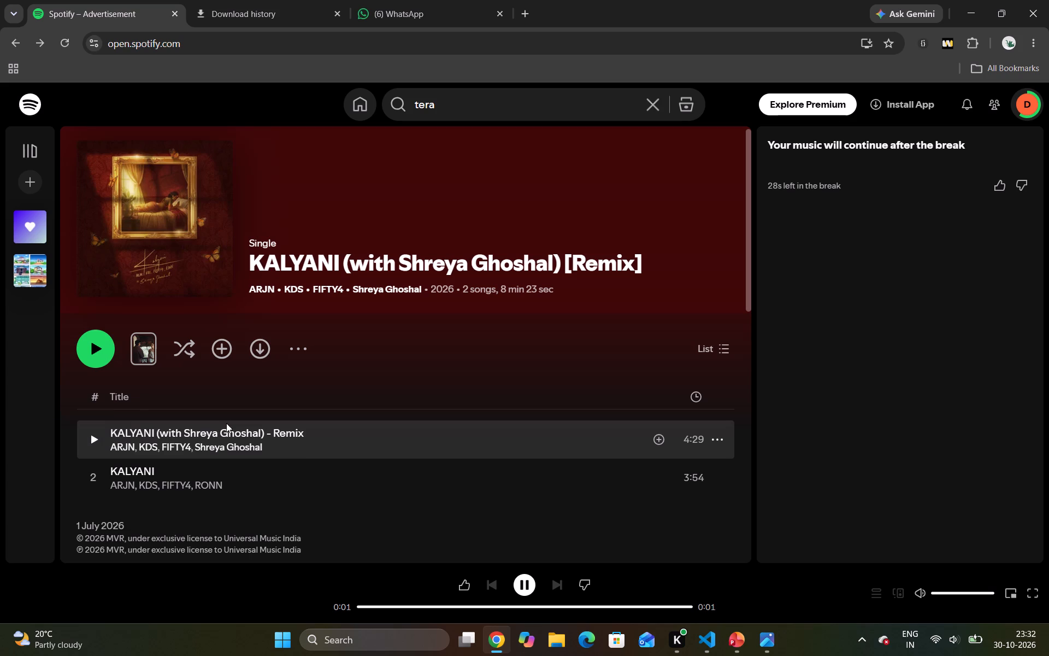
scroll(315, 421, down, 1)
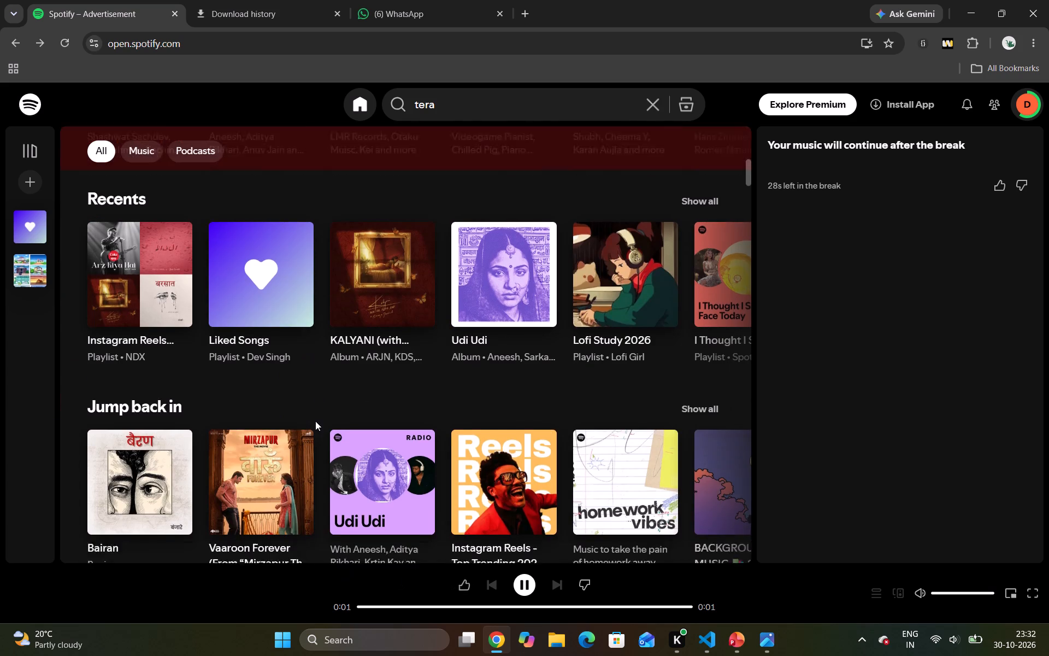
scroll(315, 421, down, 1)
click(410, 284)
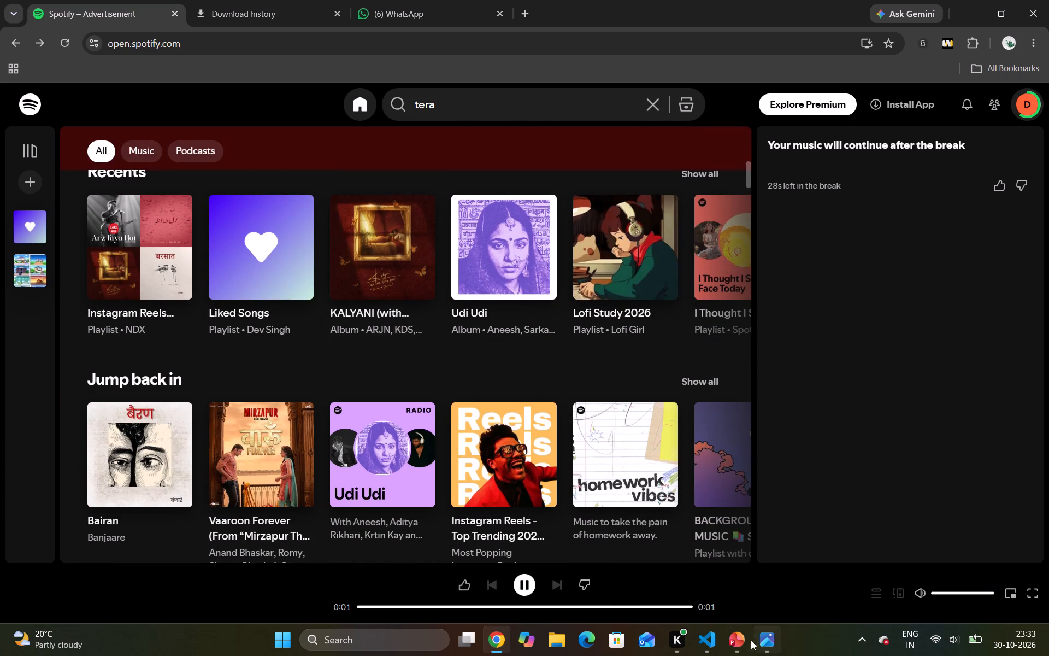
Switch to the AICTE-NIYANTRAN presentation in PowerPoint and copy the SLA & PRIORITY ENGINE heading text from the third solution card.
click(742, 642)
click(693, 586)
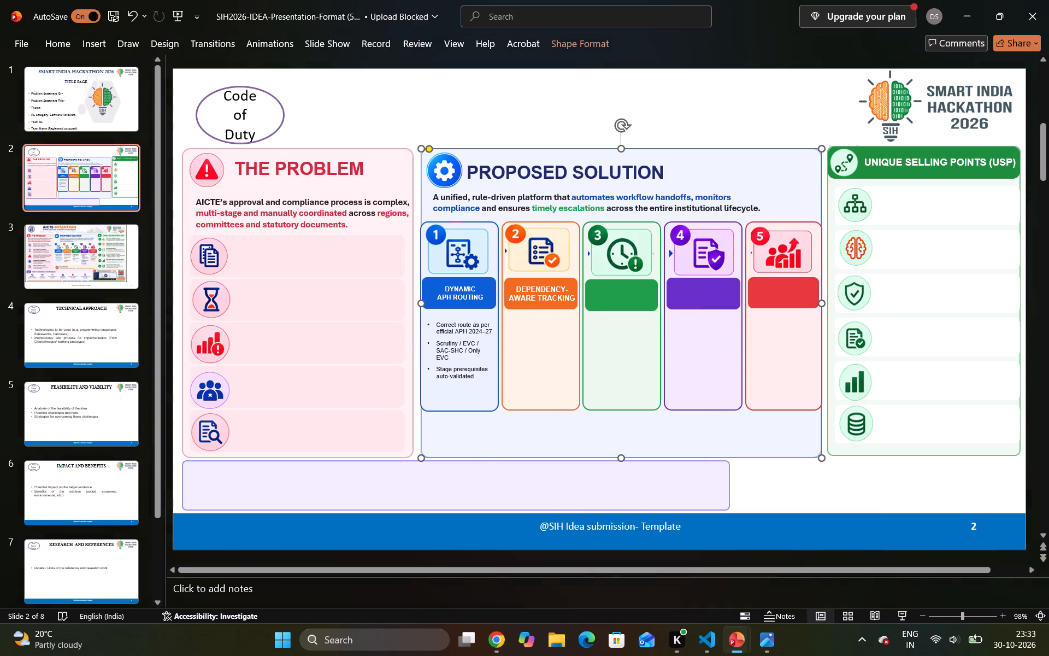
click(786, 596)
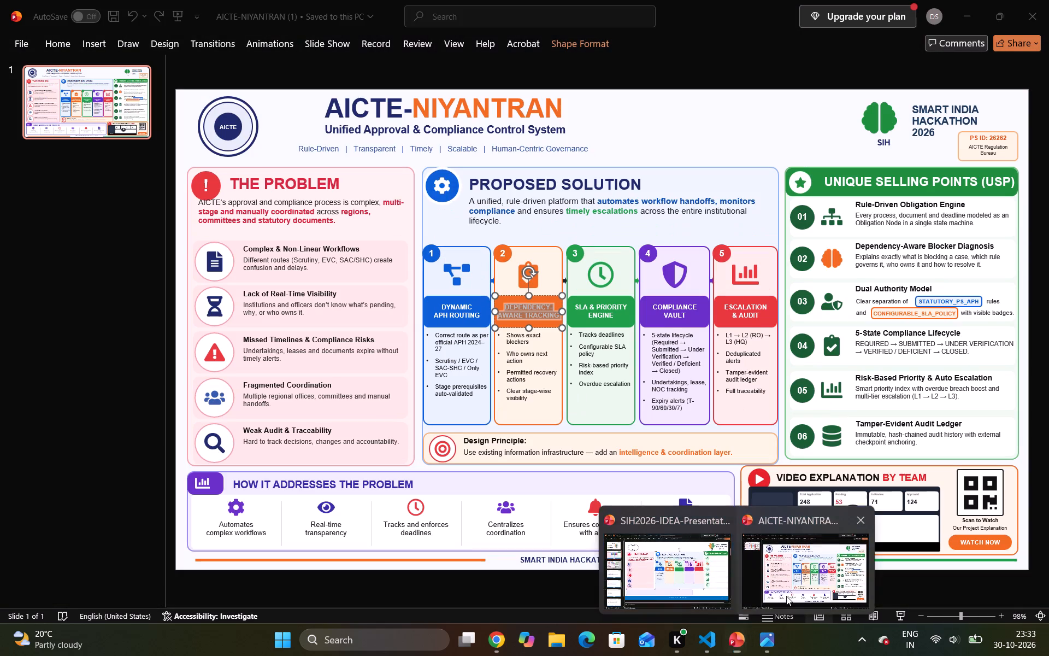
click(604, 317)
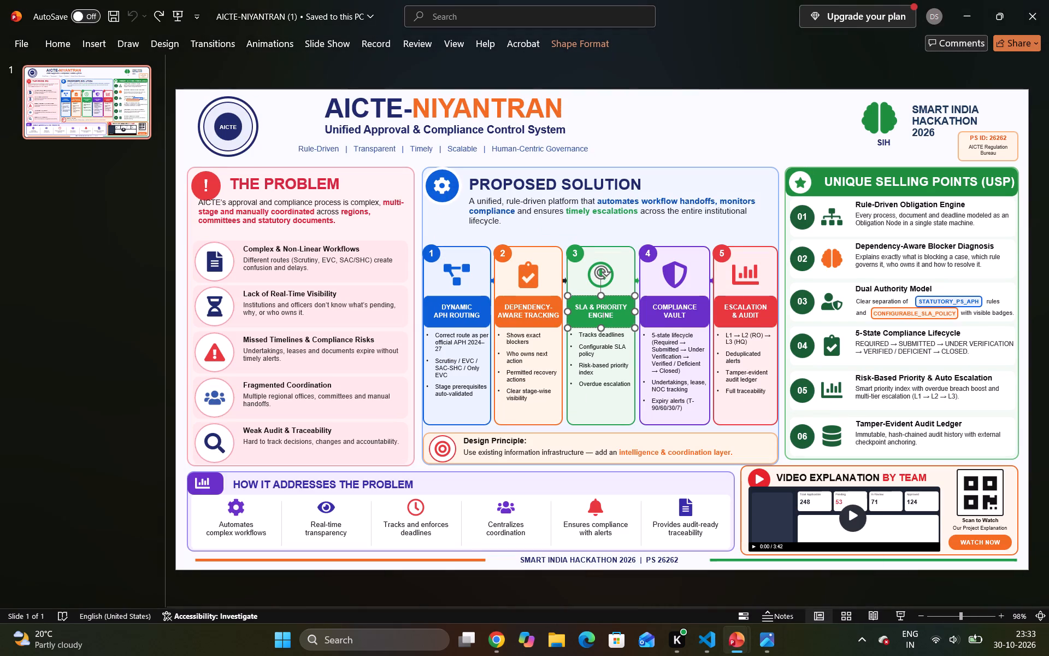
drag(608, 312, 581, 303)
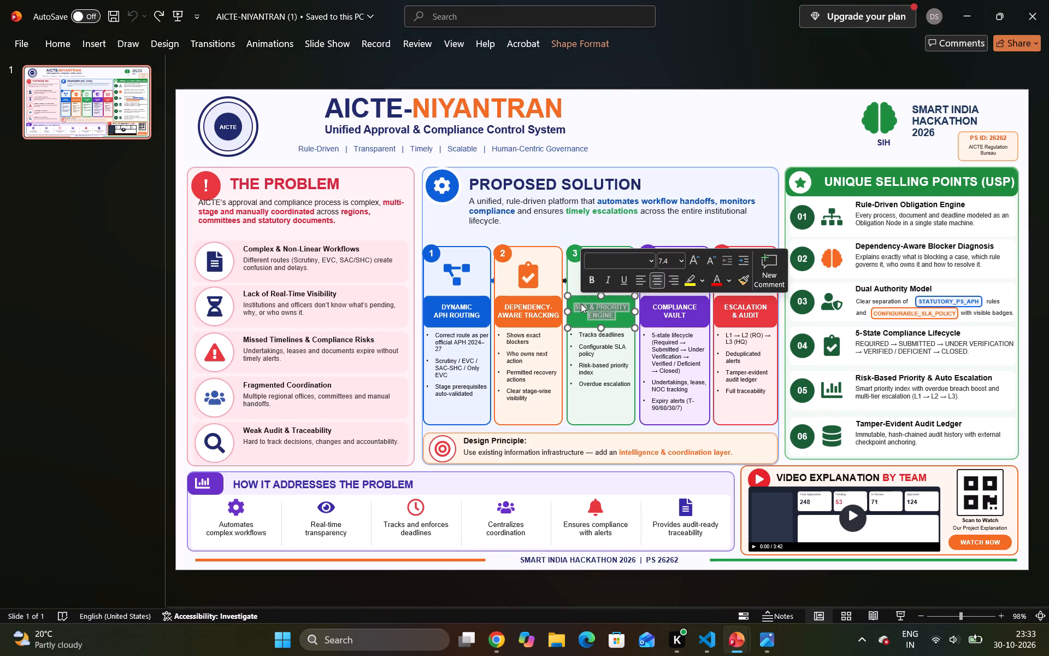
key(ctrl+c)
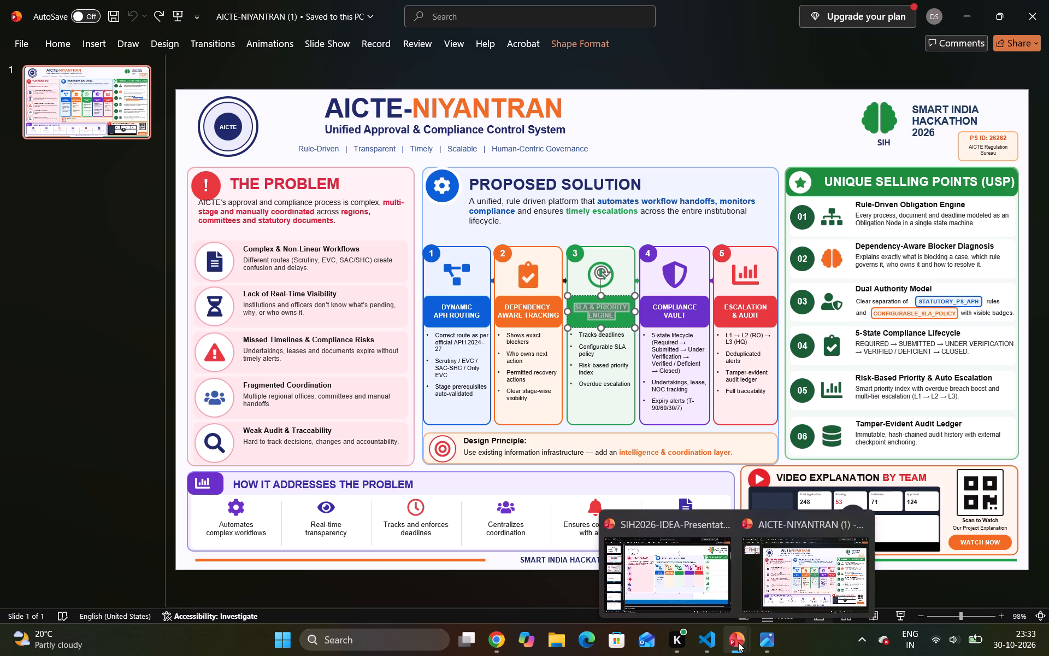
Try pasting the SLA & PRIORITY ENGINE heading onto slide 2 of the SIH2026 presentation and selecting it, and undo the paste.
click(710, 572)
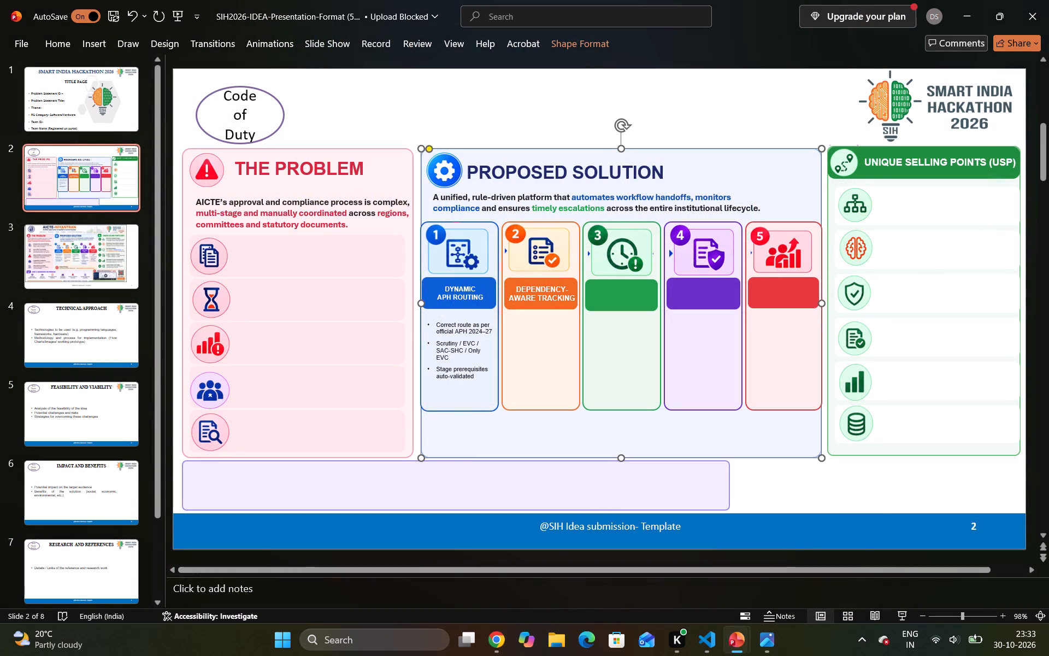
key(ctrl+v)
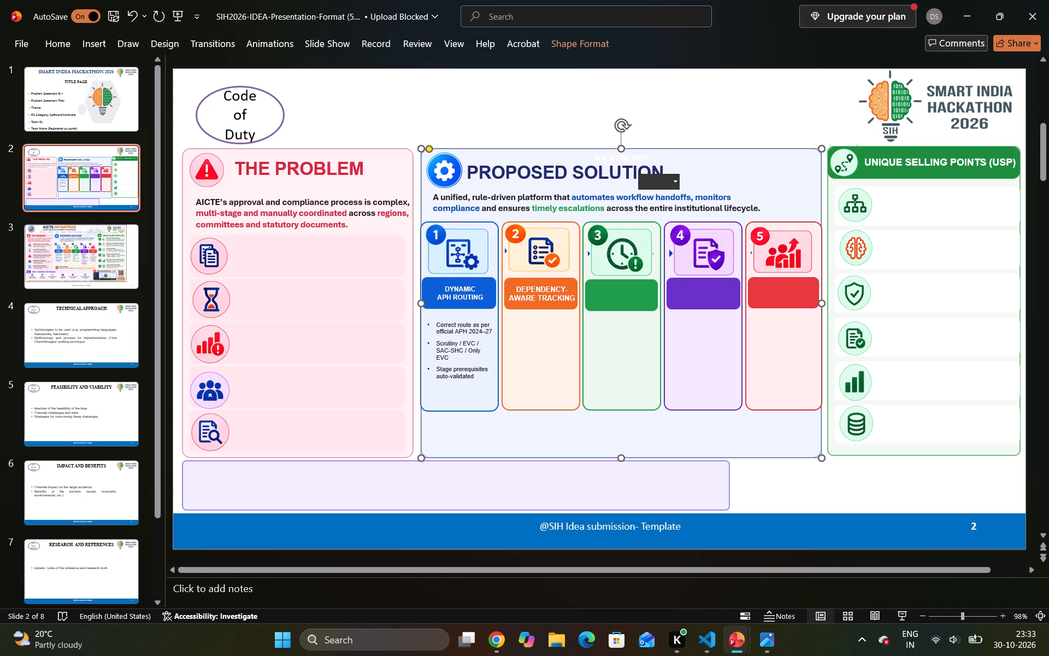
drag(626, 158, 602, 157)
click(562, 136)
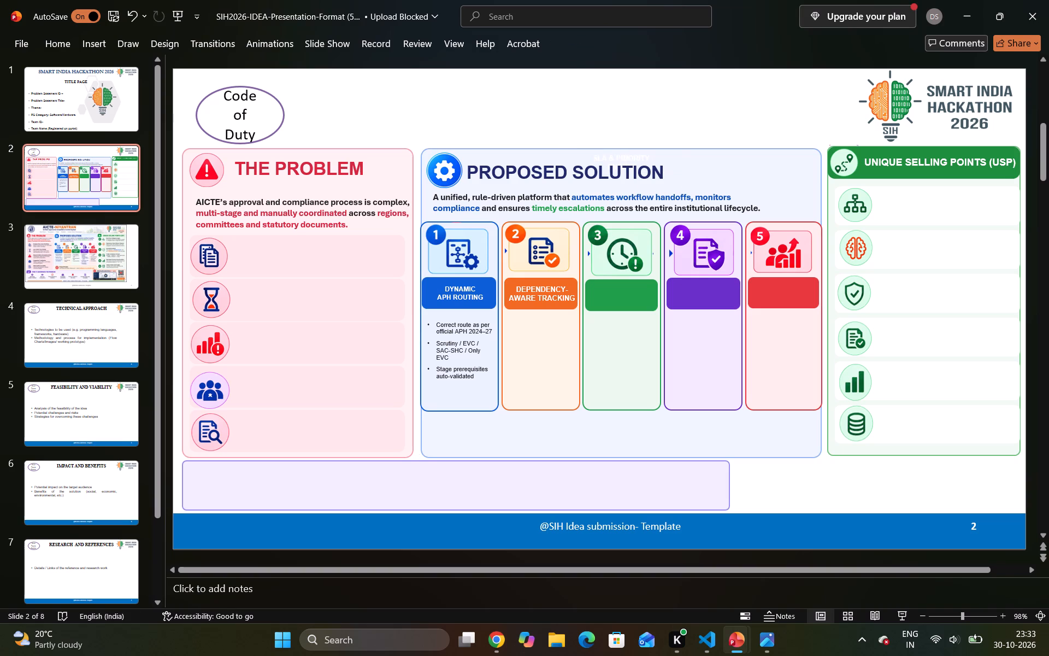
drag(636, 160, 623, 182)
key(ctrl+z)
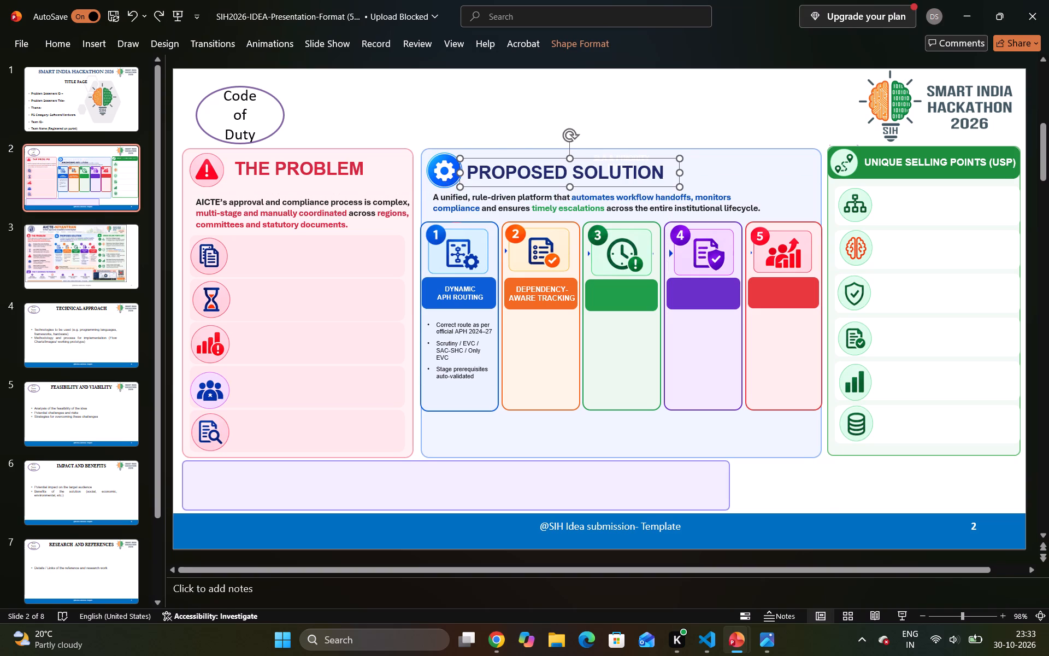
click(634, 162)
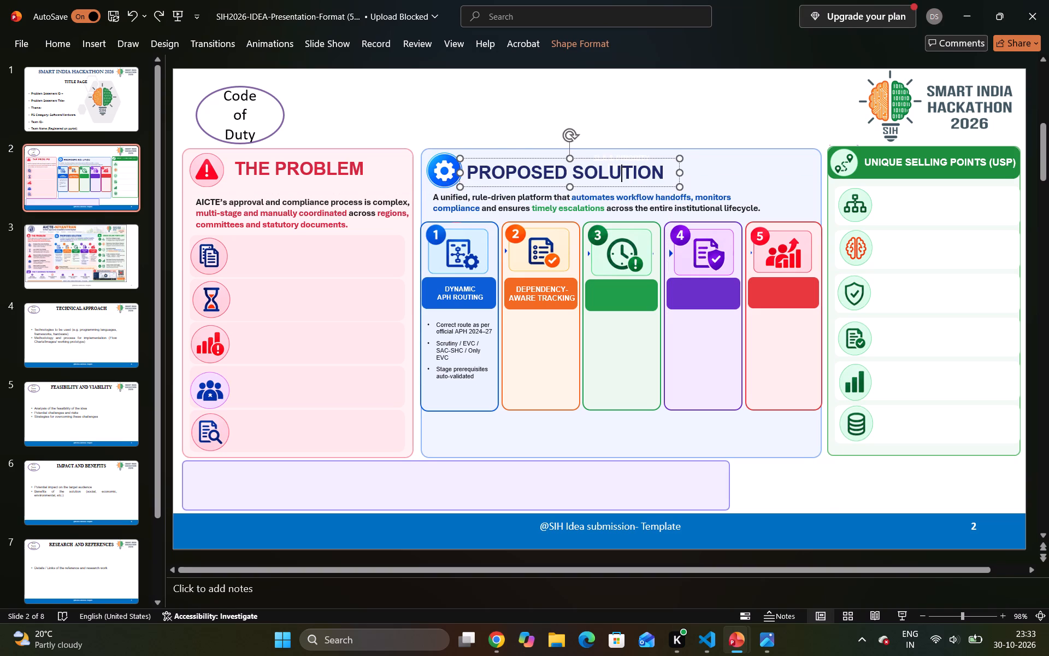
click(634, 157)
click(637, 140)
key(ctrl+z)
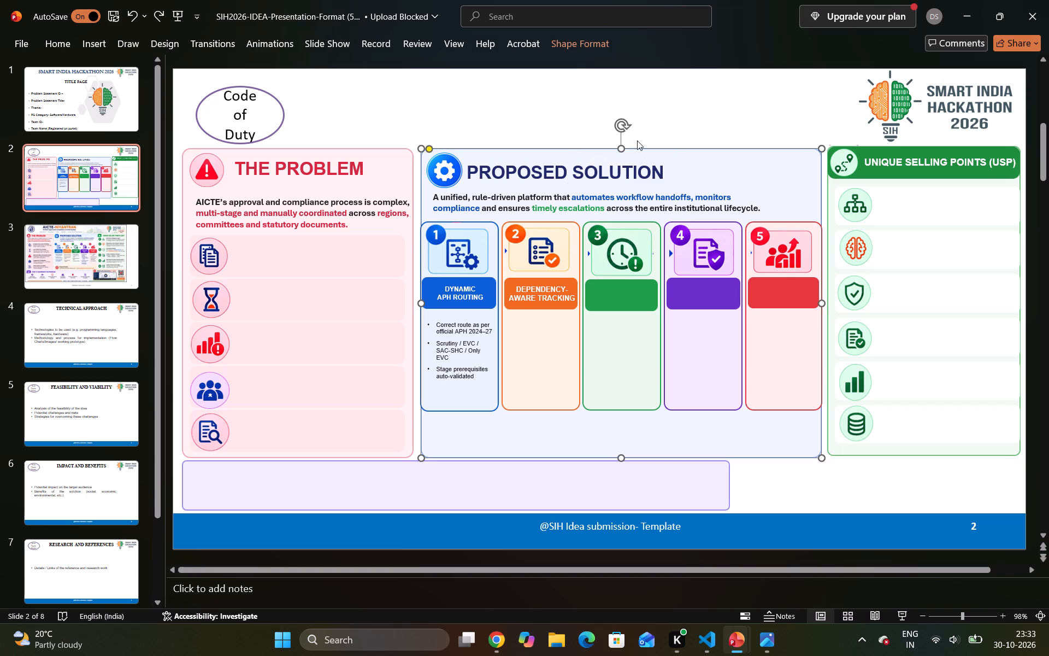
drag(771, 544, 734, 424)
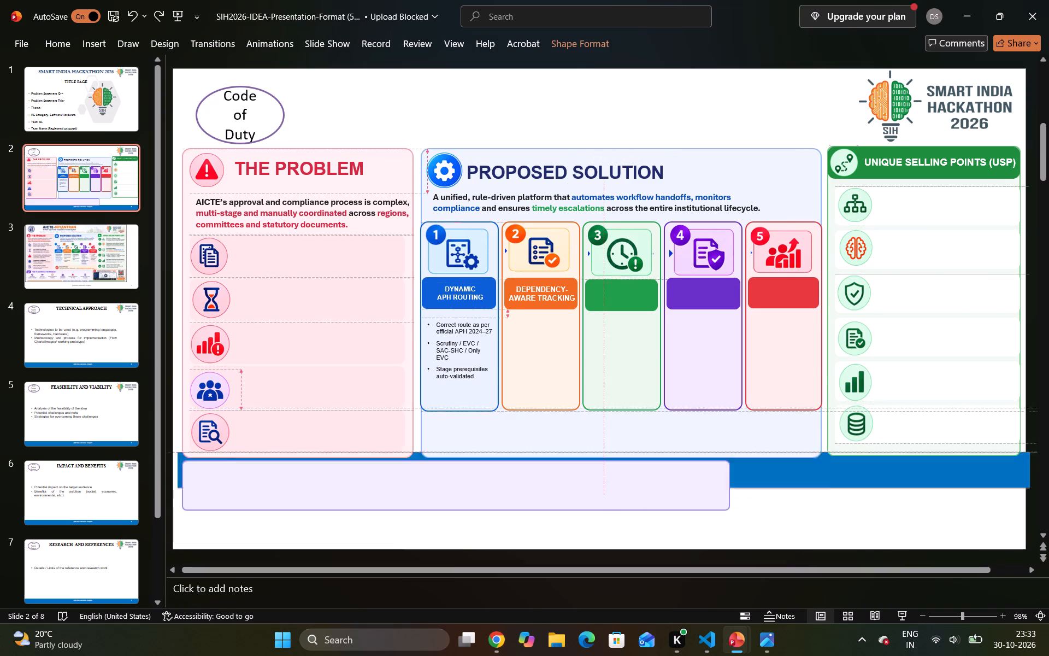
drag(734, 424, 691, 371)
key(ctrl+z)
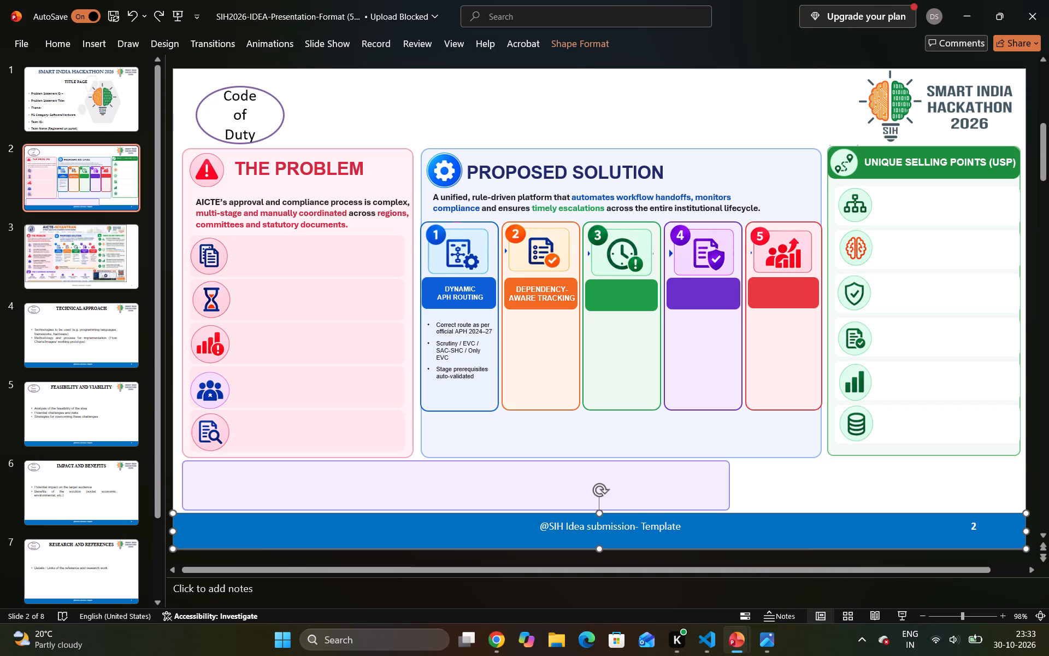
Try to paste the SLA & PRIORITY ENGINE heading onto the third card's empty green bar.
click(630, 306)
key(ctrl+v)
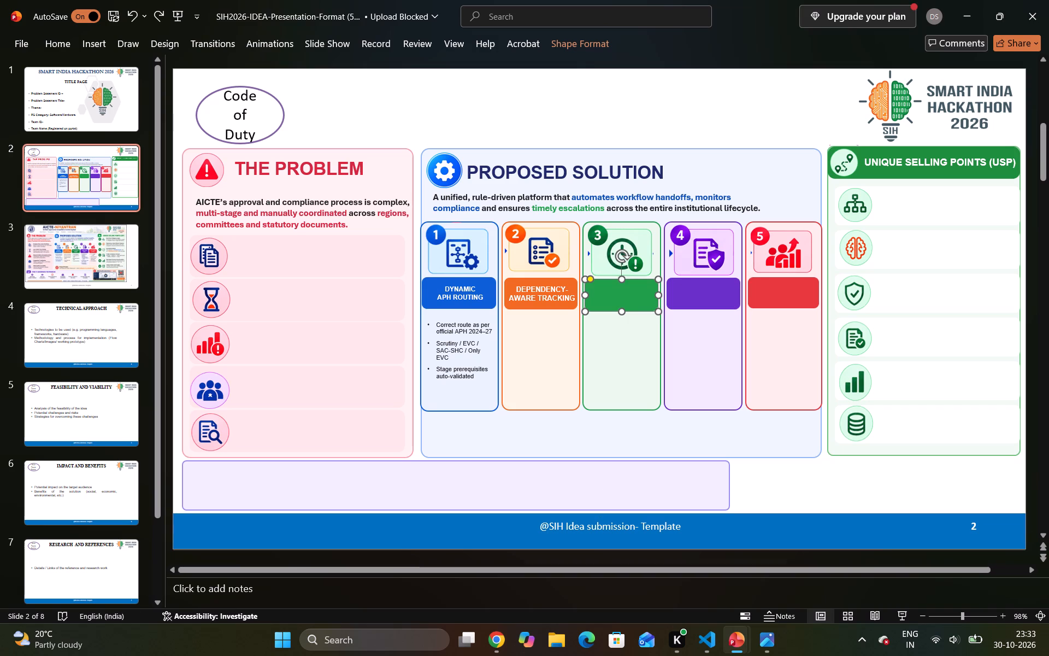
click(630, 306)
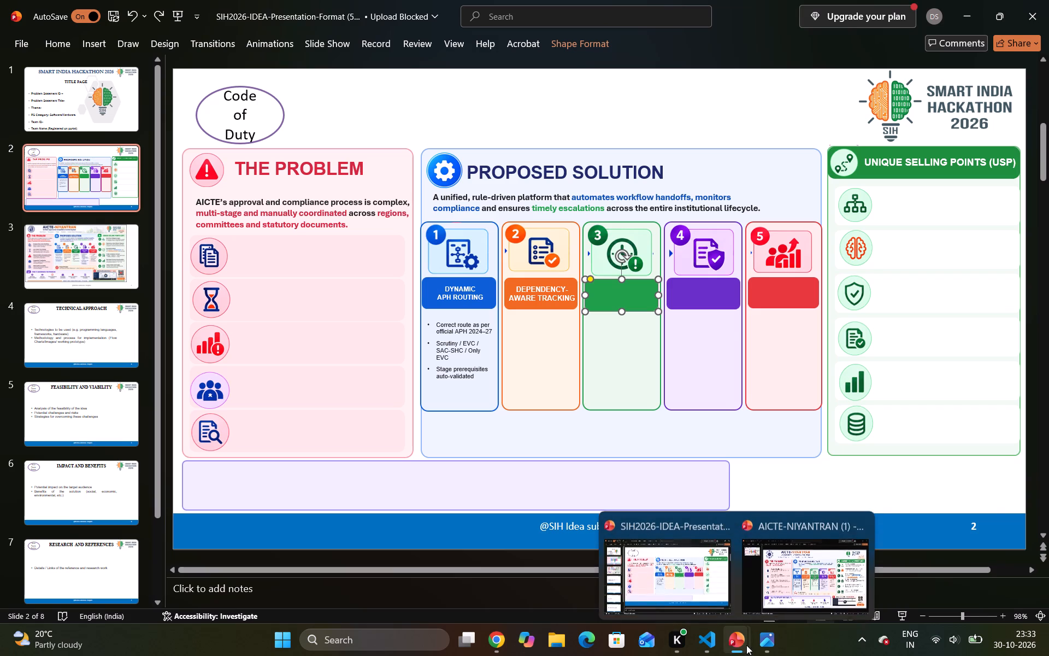
Copy the SLA & PRIORITY ENGINE heading again from the AICTE-NIYANTRAN presentation and paste it onto slide 2 of the SIH2026 presentation.
click(789, 573)
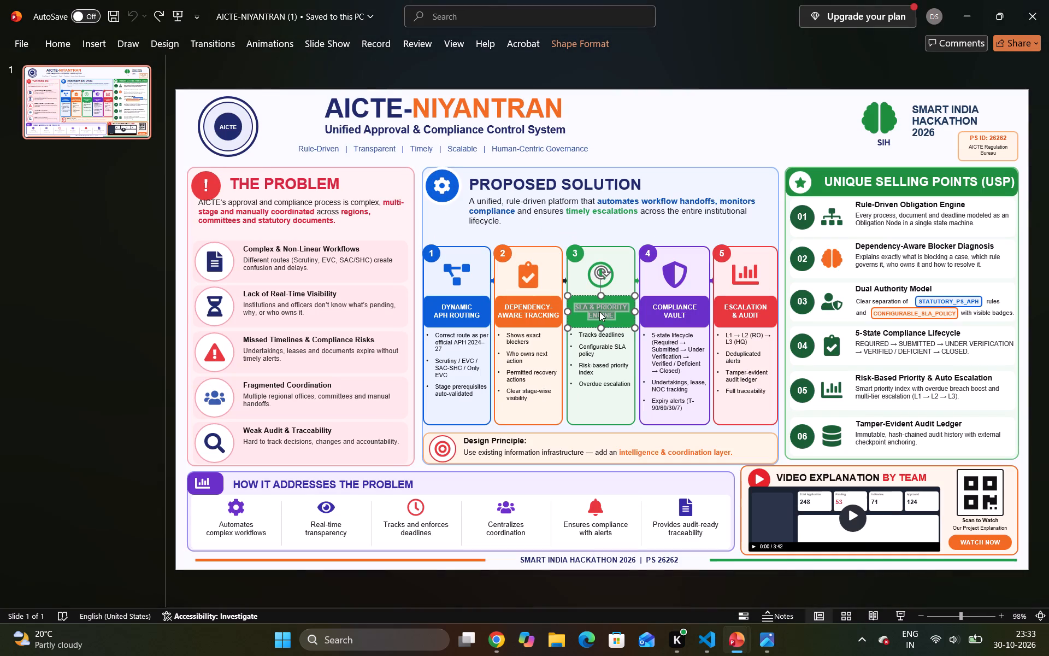
key(ctrl+c)
click(683, 576)
key(ctrl+v)
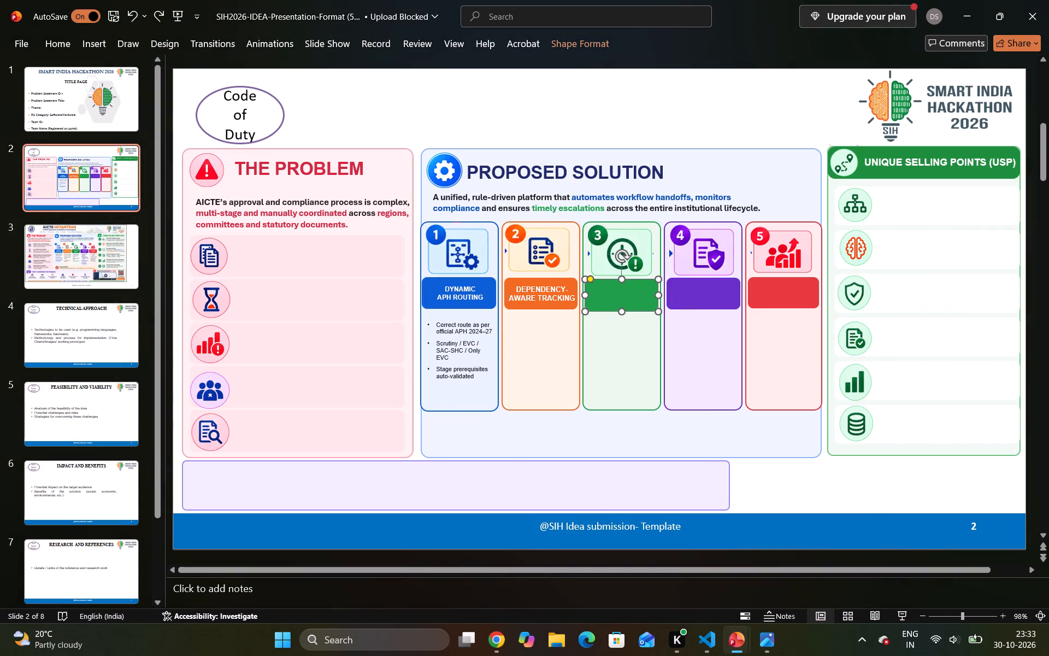
click(807, 440)
click(809, 497)
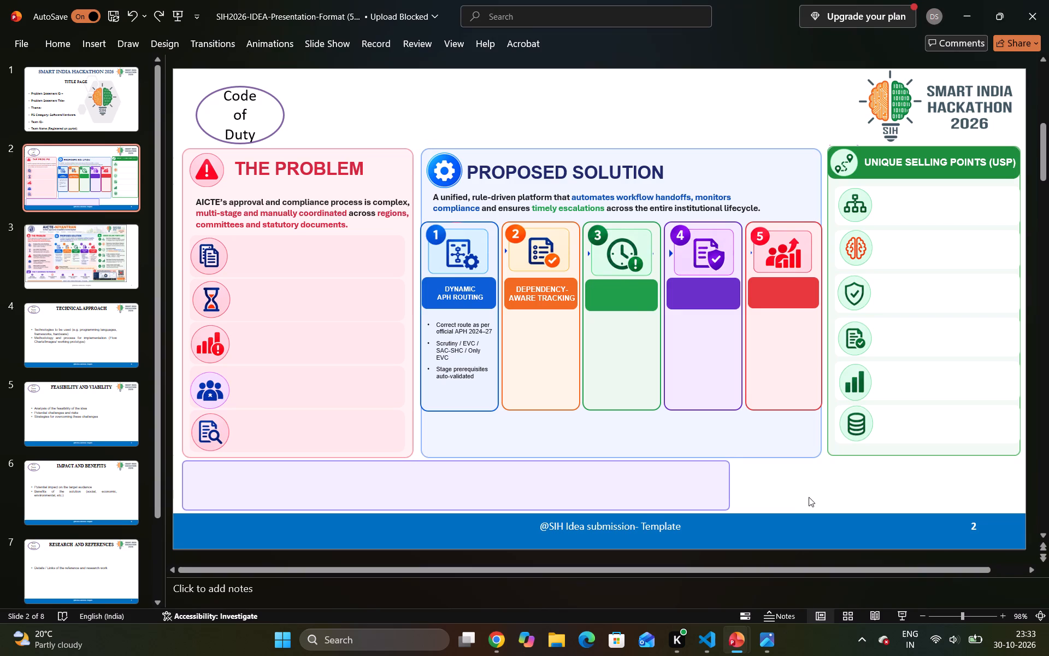
key(ctrl+v)
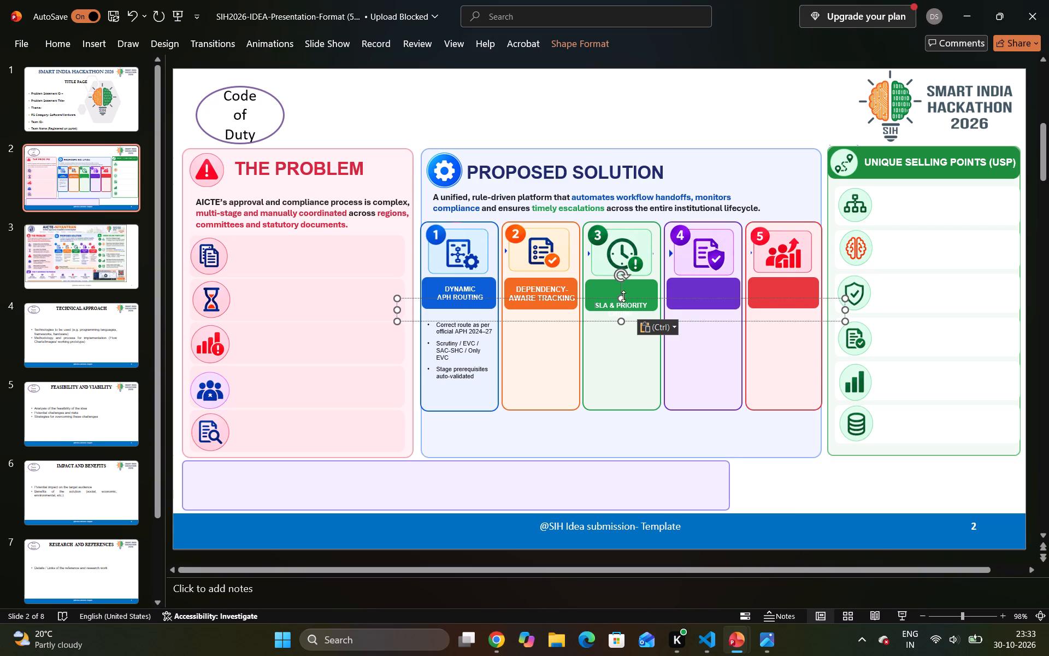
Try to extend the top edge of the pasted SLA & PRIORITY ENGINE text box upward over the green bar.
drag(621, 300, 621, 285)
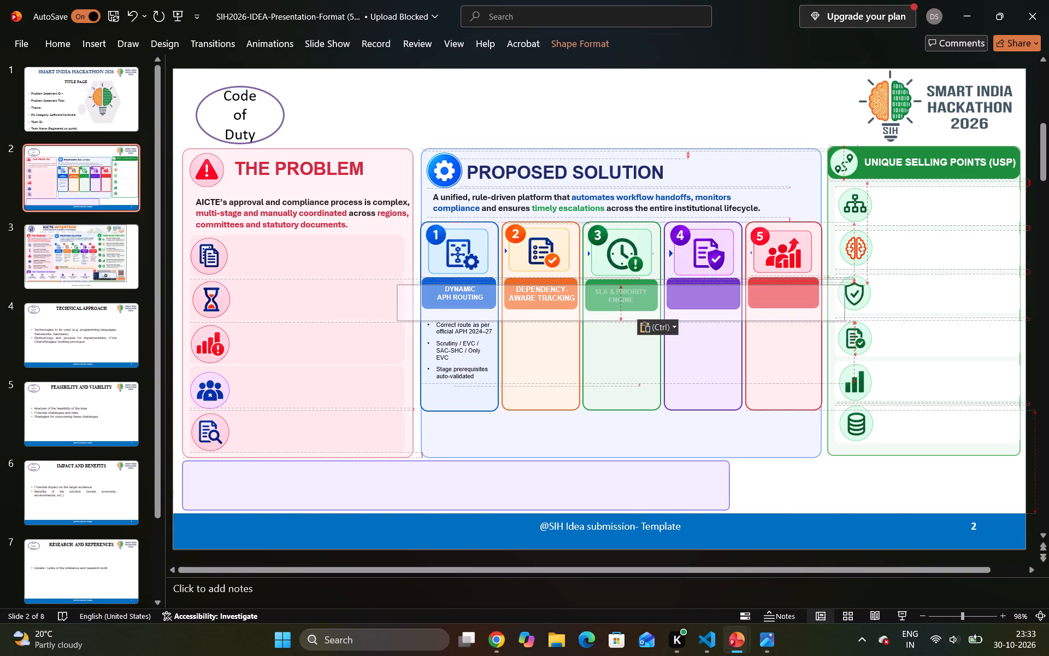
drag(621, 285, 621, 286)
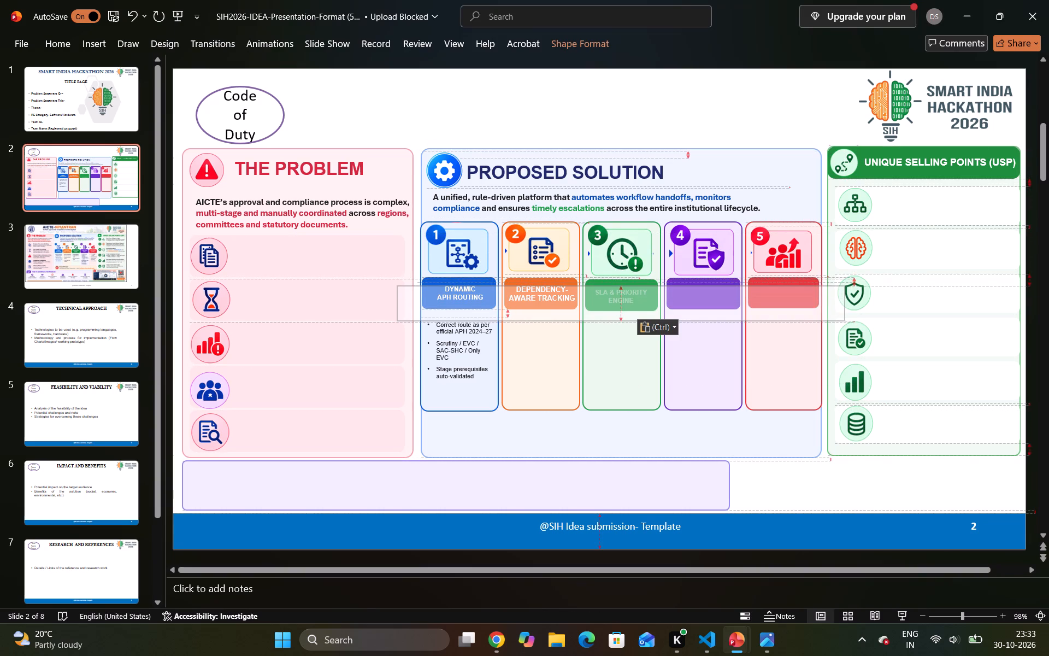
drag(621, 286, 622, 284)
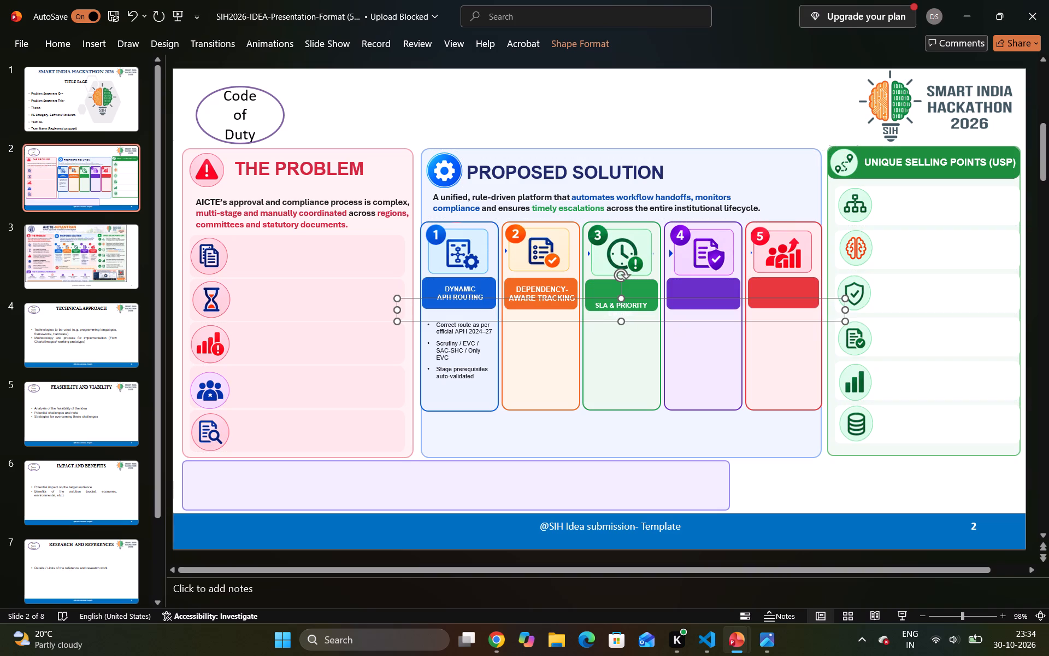
Narrow the SLA & PRIORITY ENGINE text box from both sides until it extends only slightly beyond the third solution card.
drag(397, 312, 507, 323)
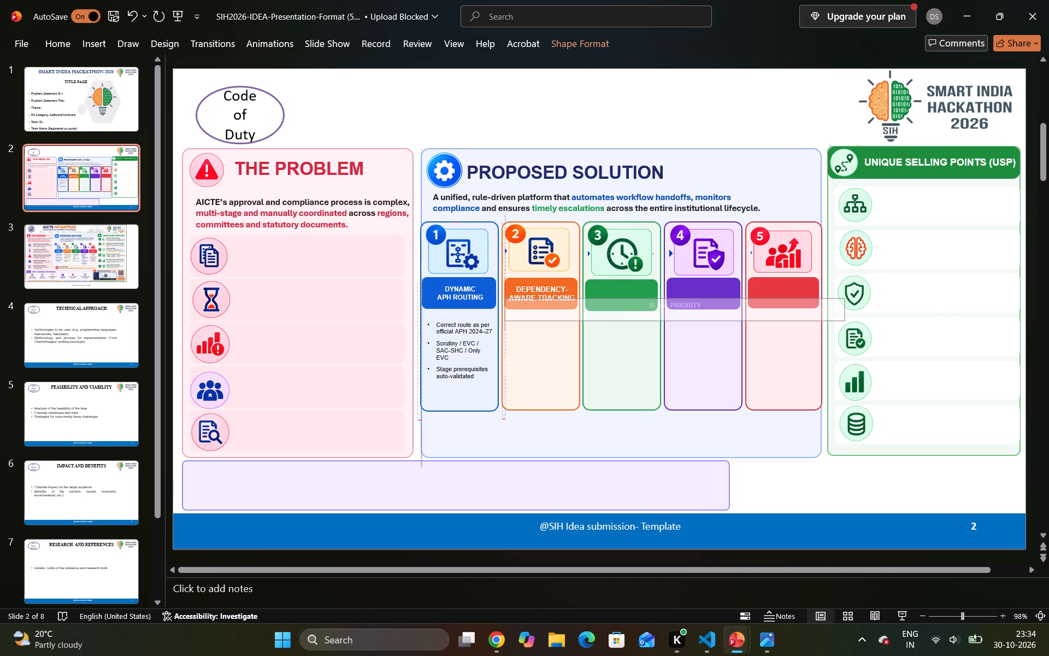
drag(507, 323, 561, 324)
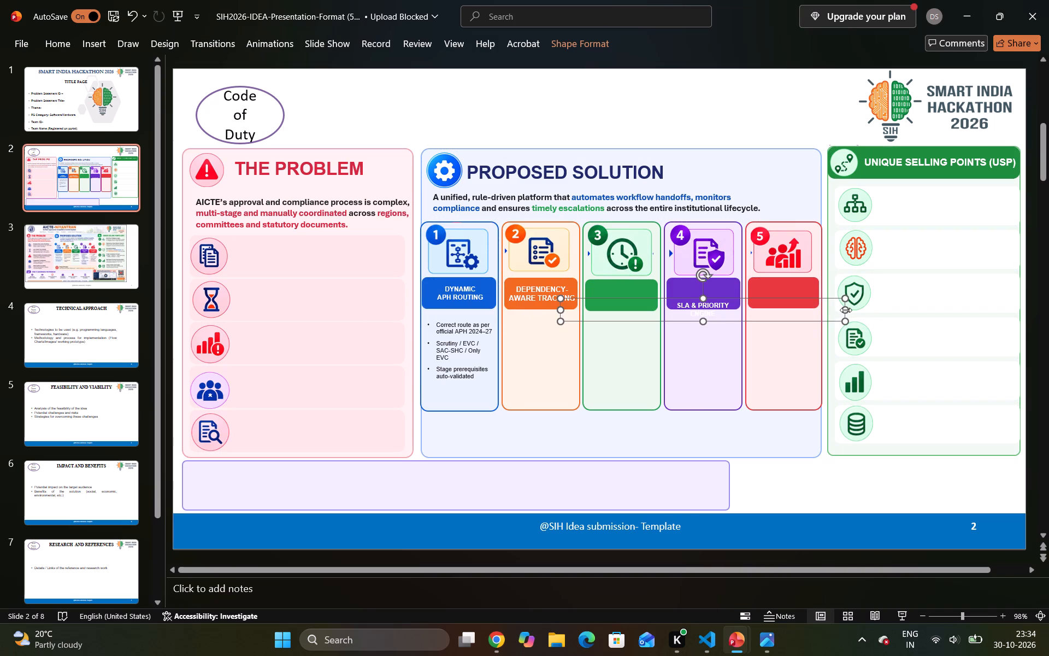
drag(846, 310, 680, 327)
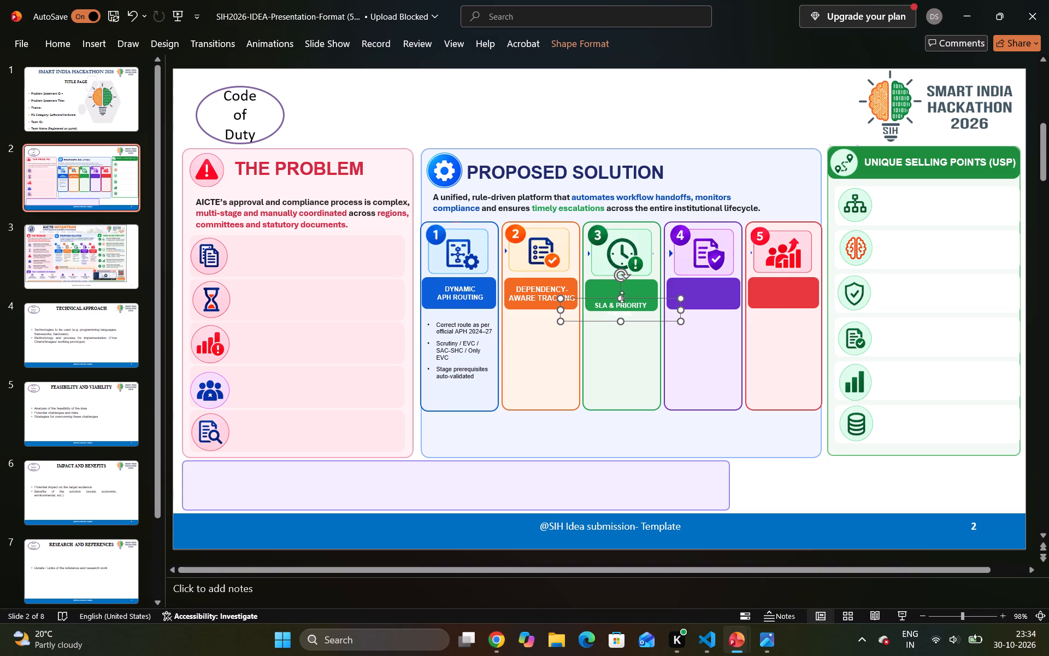
drag(619, 297, 618, 283)
drag(621, 299, 618, 274)
drag(681, 321, 664, 326)
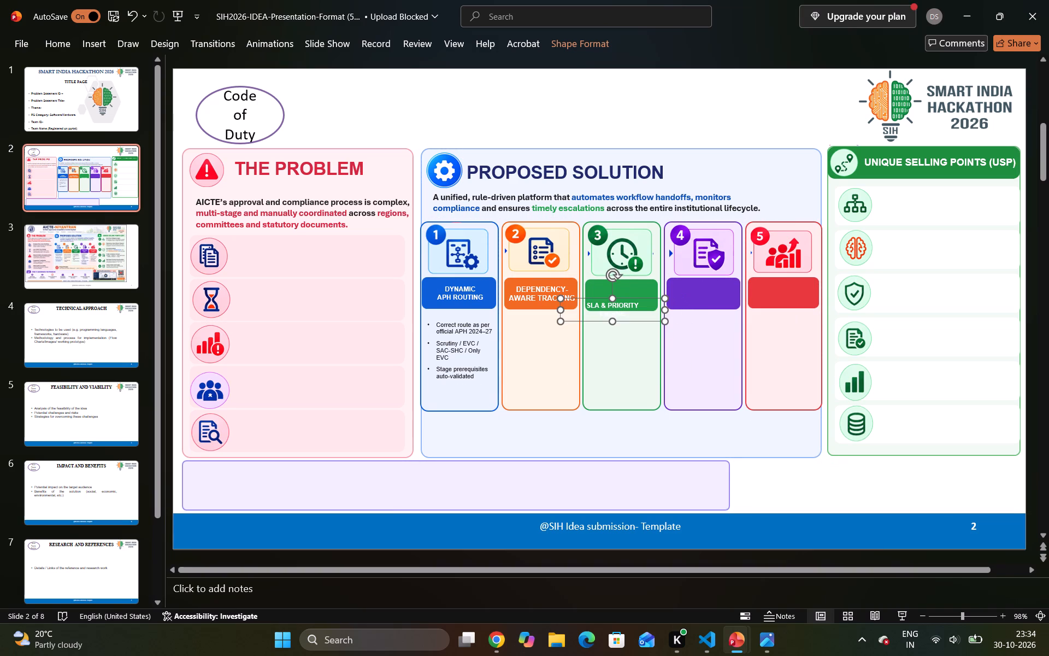
Move the SLA & PRIORITY ENGINE text box up so the two-line heading is centred on the third card's green bar.
drag(644, 315, 653, 302)
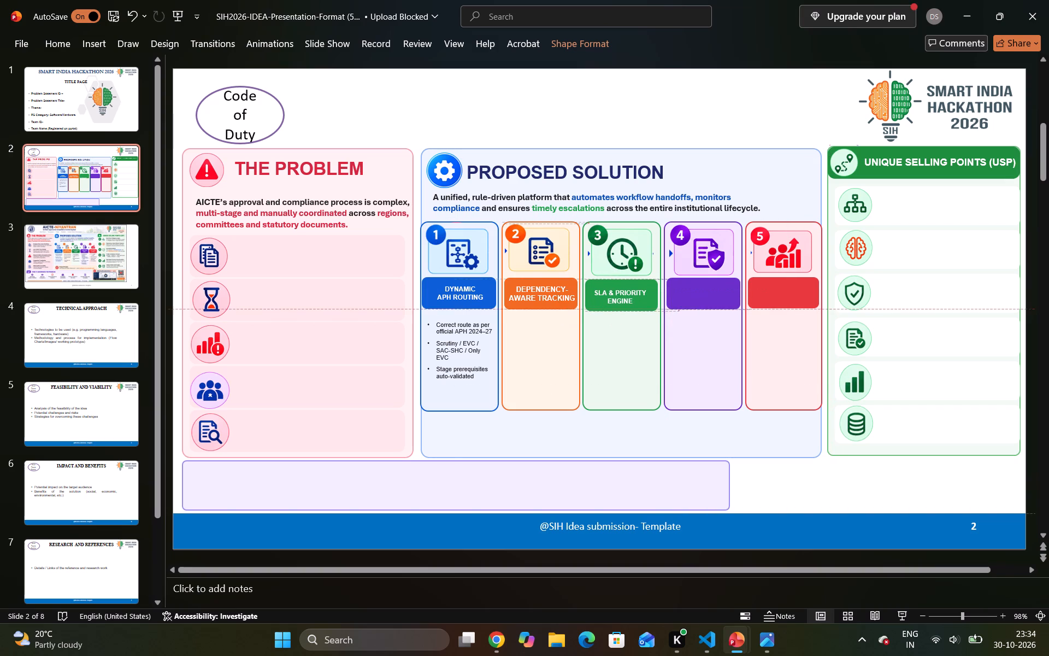
drag(653, 302, 652, 301)
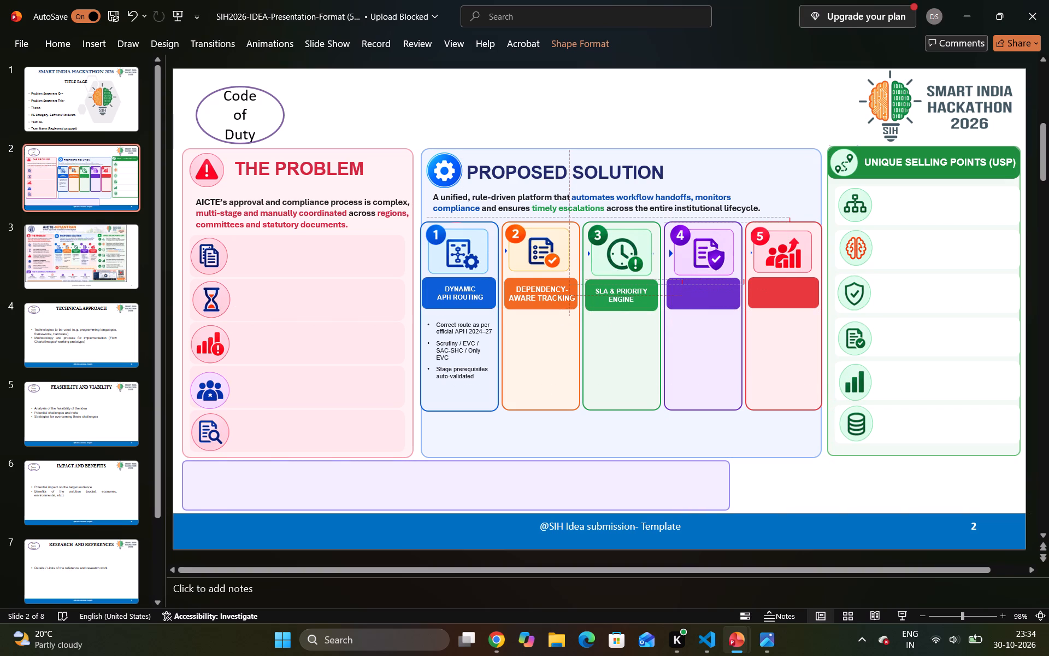
drag(652, 301, 653, 301)
drag(653, 301, 652, 301)
click(664, 101)
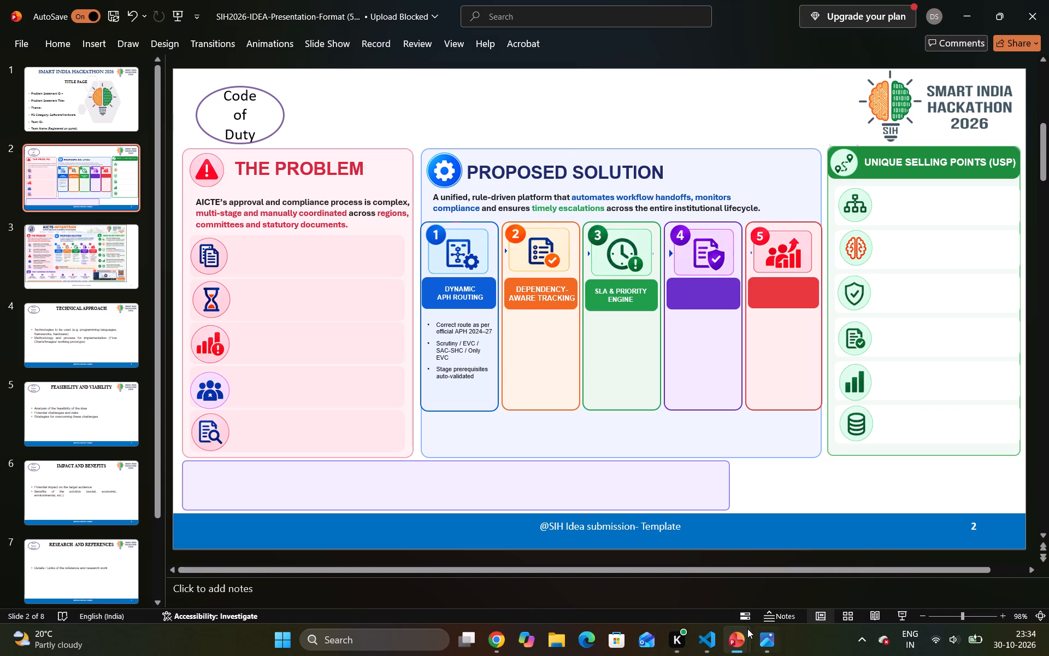
Copy the COMPLIANCE VAULT heading from the fourth solution card in the AICTE-NIYANTRAN presentation and paste it onto slide 2 of the SIH2026 presentation.
click(680, 579)
click(786, 571)
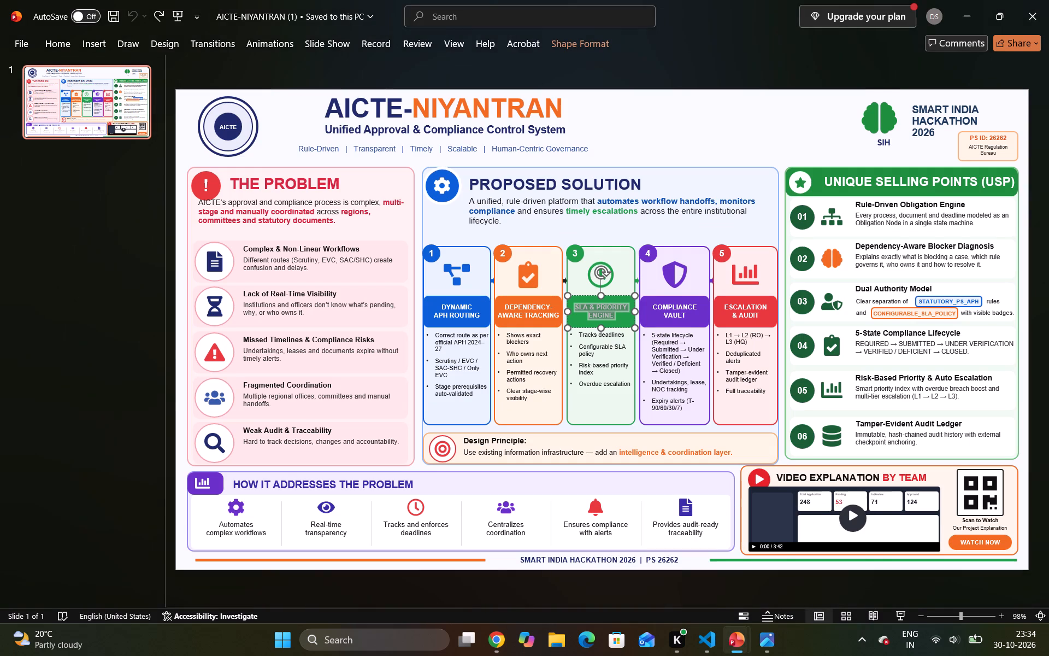
click(681, 312)
key(ctrl+a)
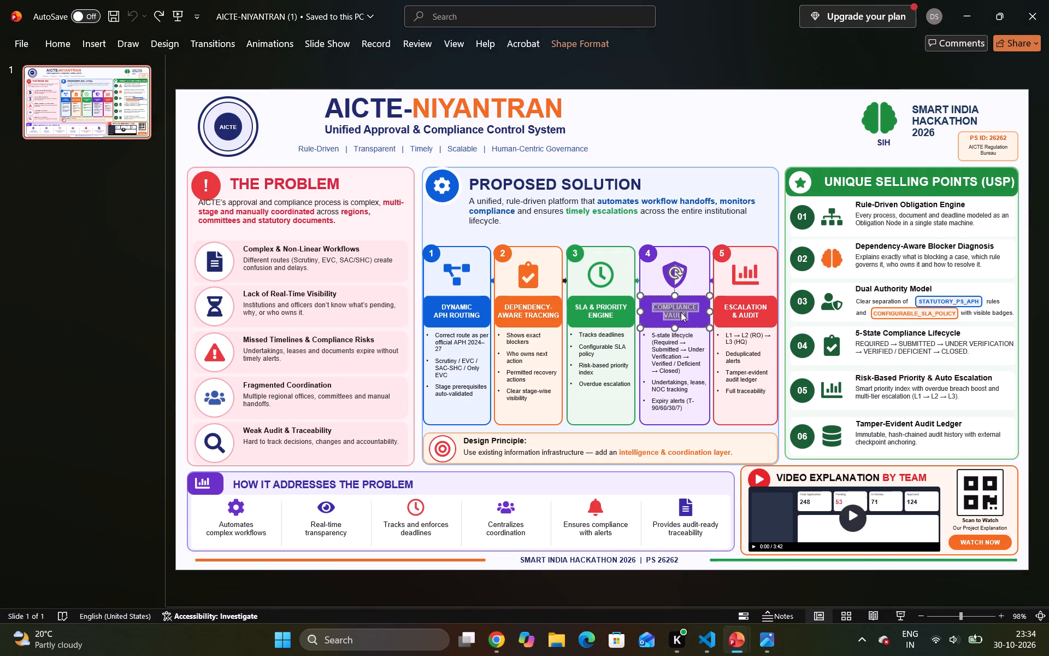
key(ctrl+c)
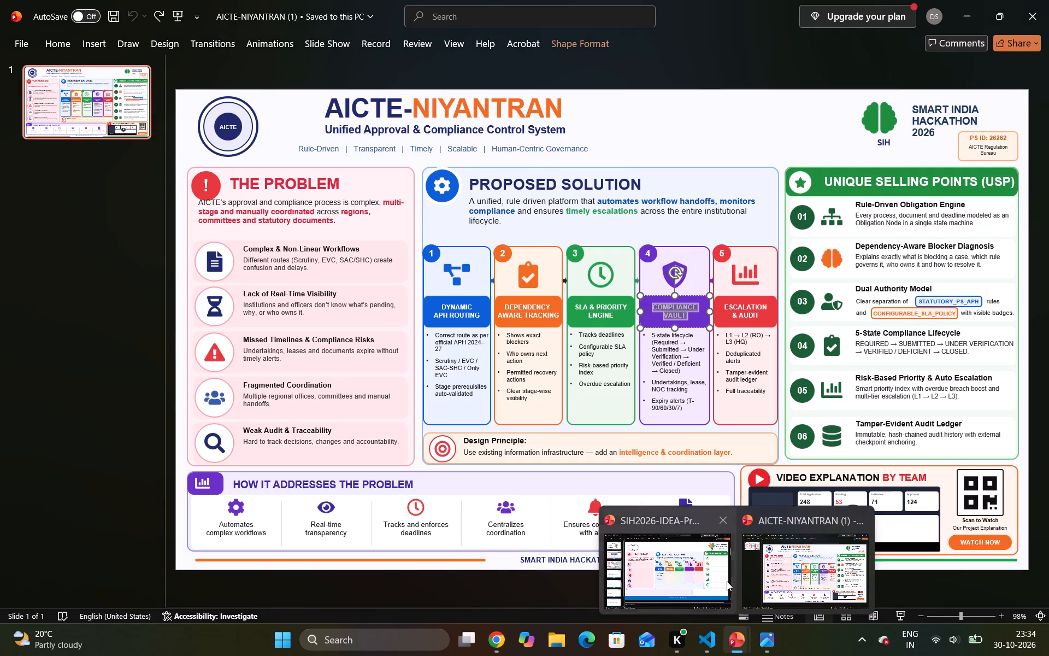
click(718, 578)
click(705, 292)
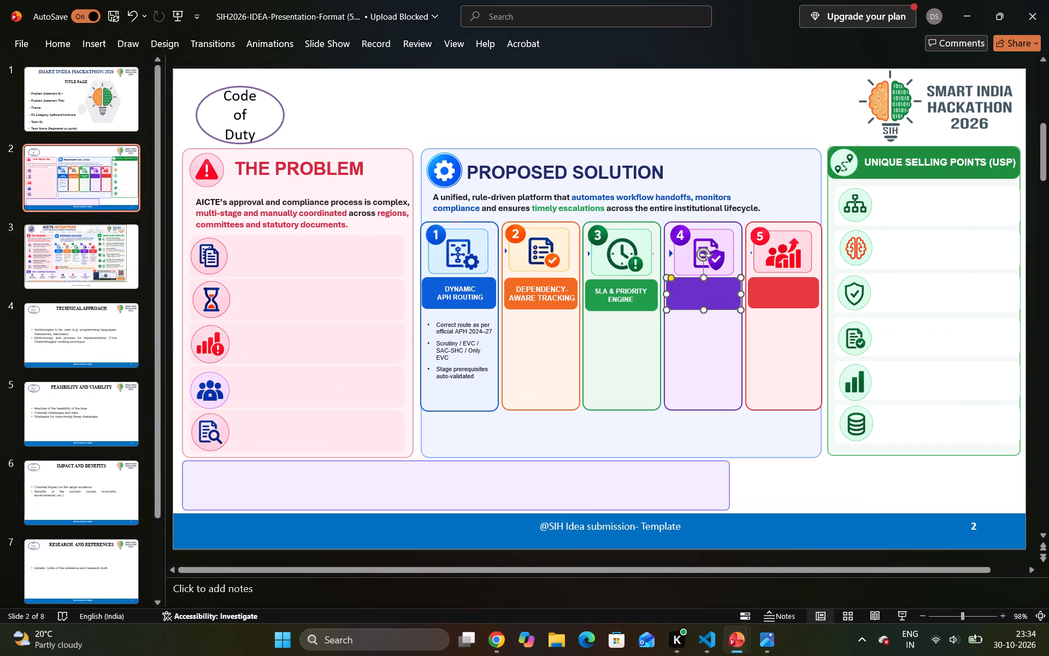
key(ctrl+v)
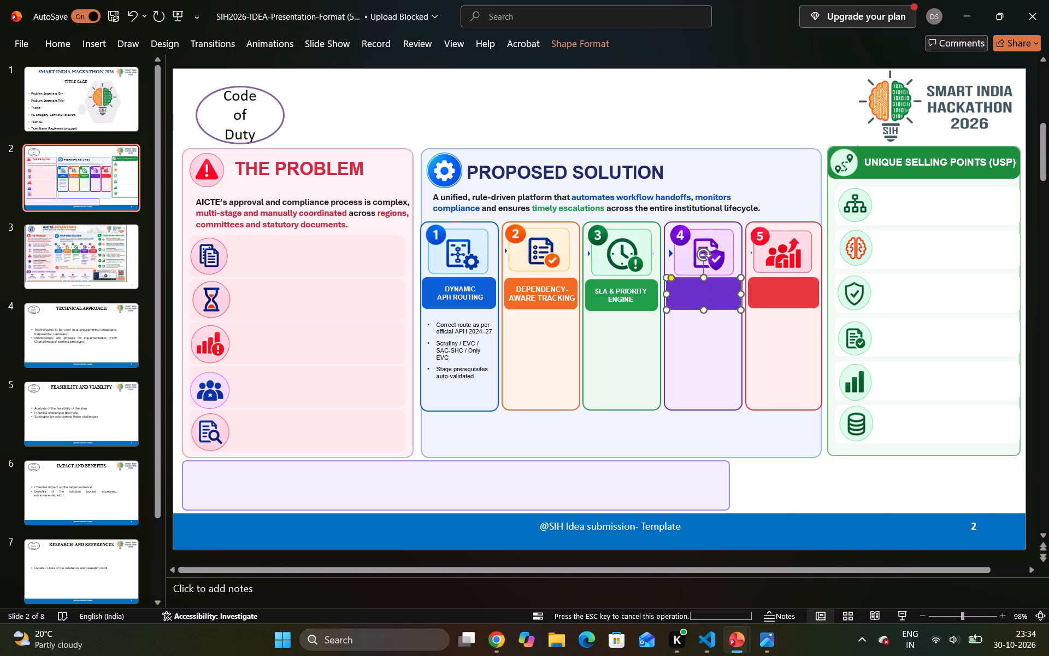
click(786, 510)
click(771, 480)
key(ctrl+v)
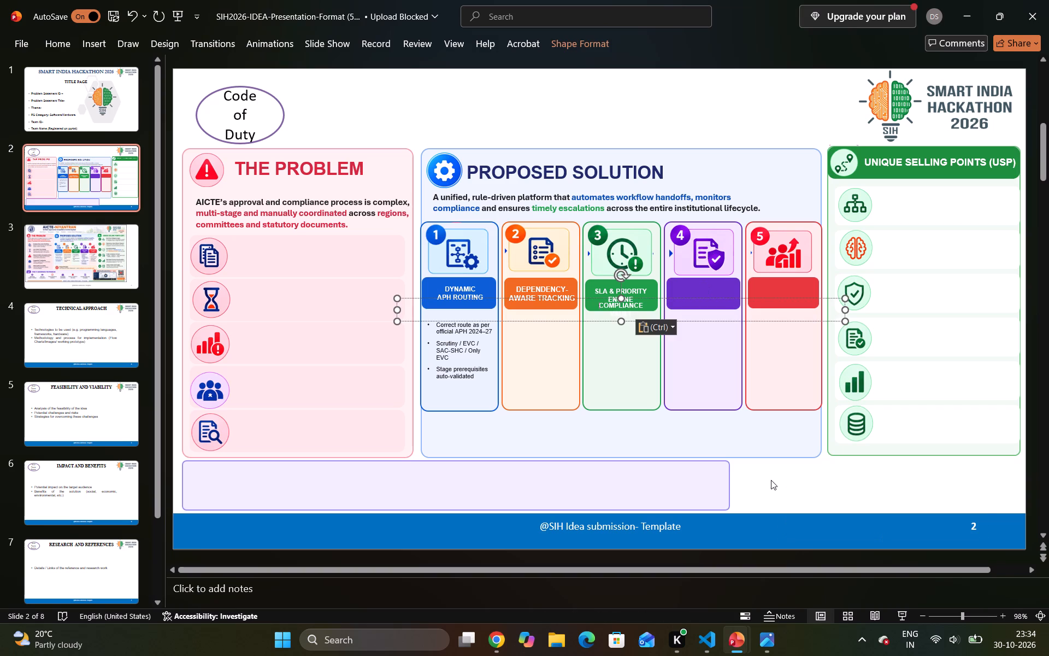
Narrow the COMPLIANCE VAULT text box from both sides and move it onto the fourth card's purple bar.
drag(395, 311, 604, 303)
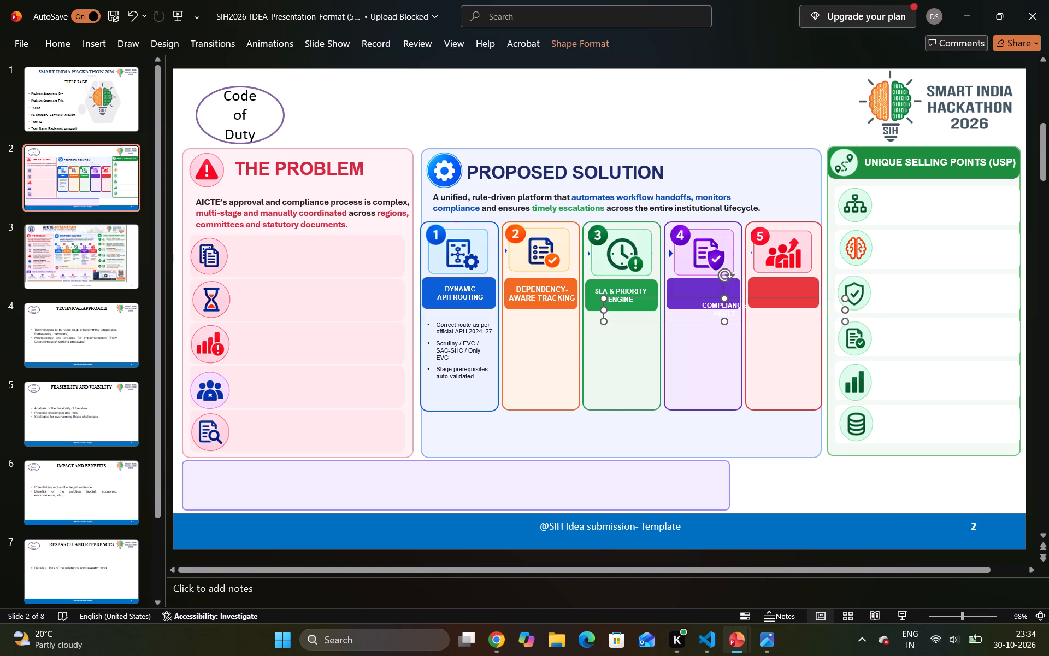
drag(847, 311, 728, 329)
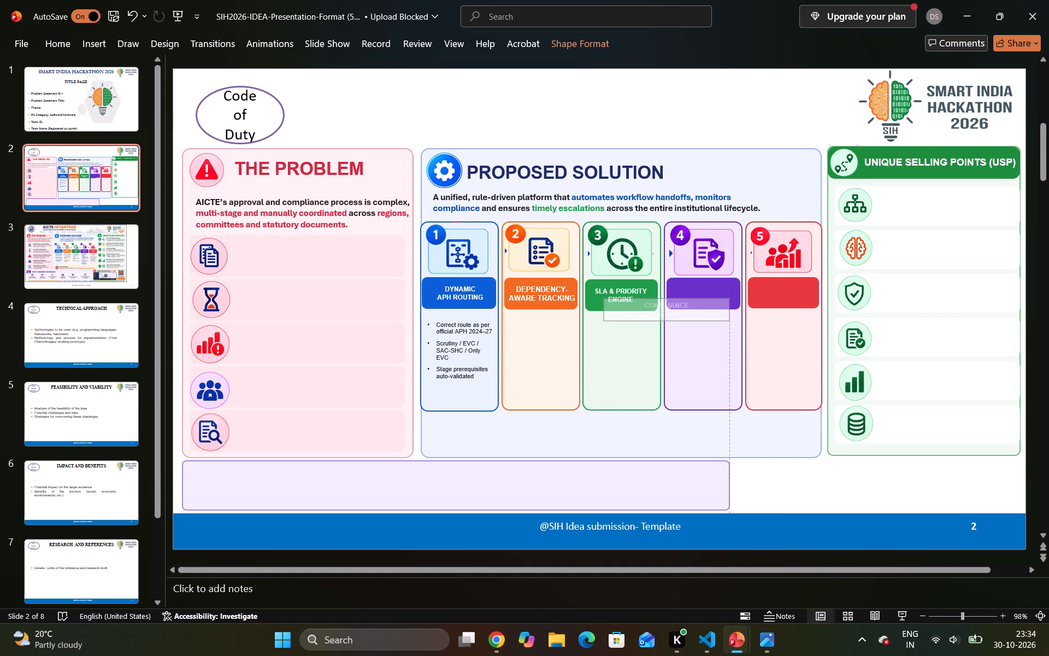
drag(728, 329, 726, 330)
drag(691, 314, 727, 302)
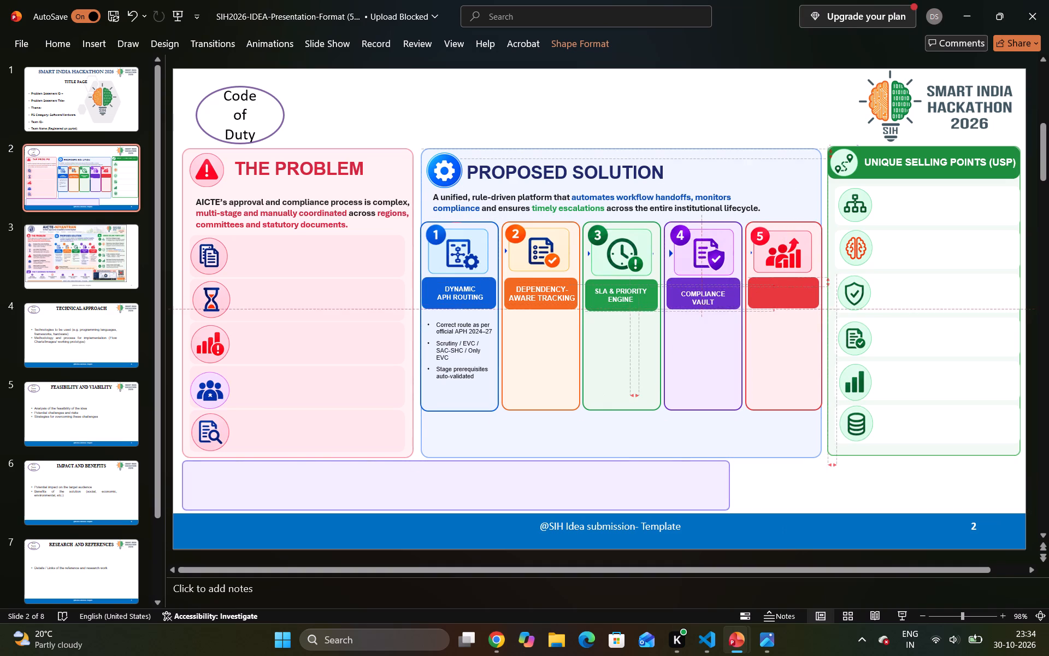
drag(727, 302, 727, 297)
click(676, 115)
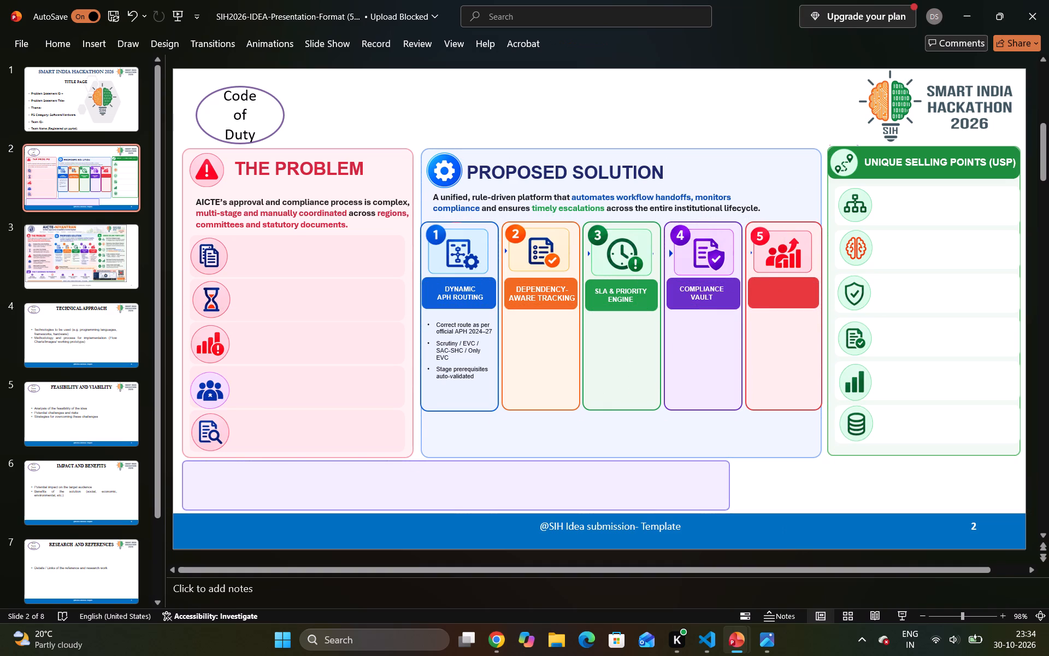
Shift the COMPLIANCE VAULT heading slightly down to line up with the SLA & PRIORITY ENGINE heading beside it.
click(697, 294)
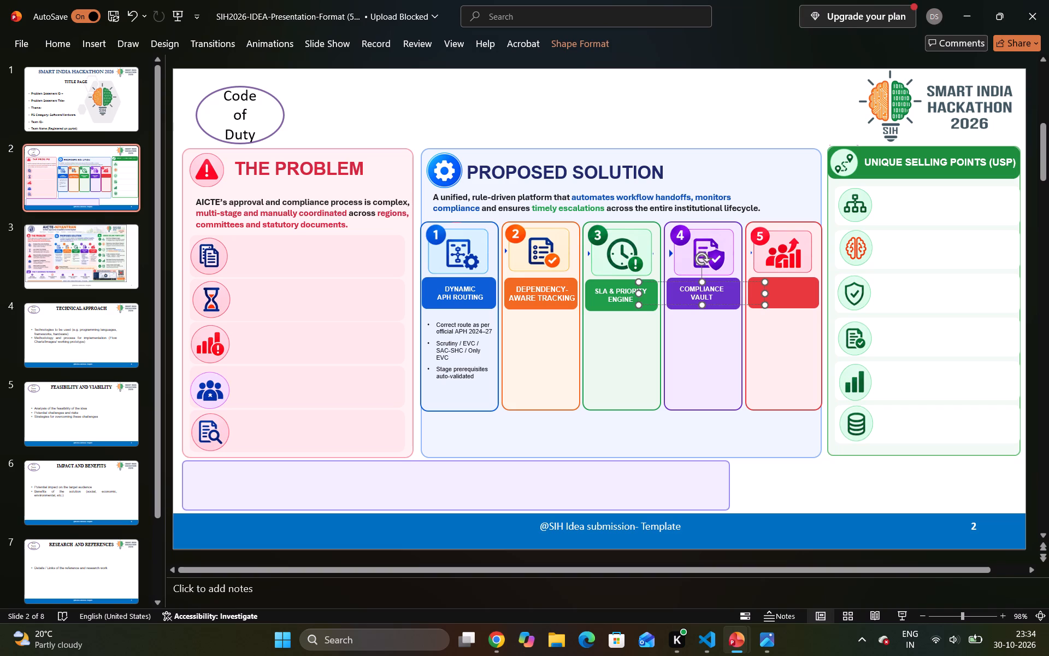
click(731, 300)
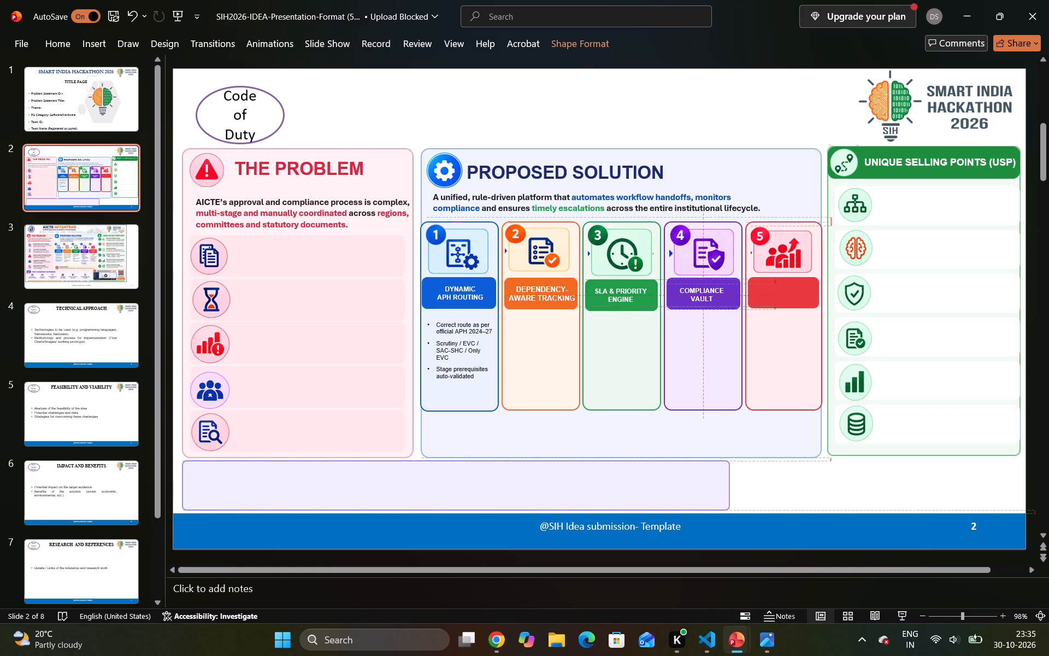
click(820, 502)
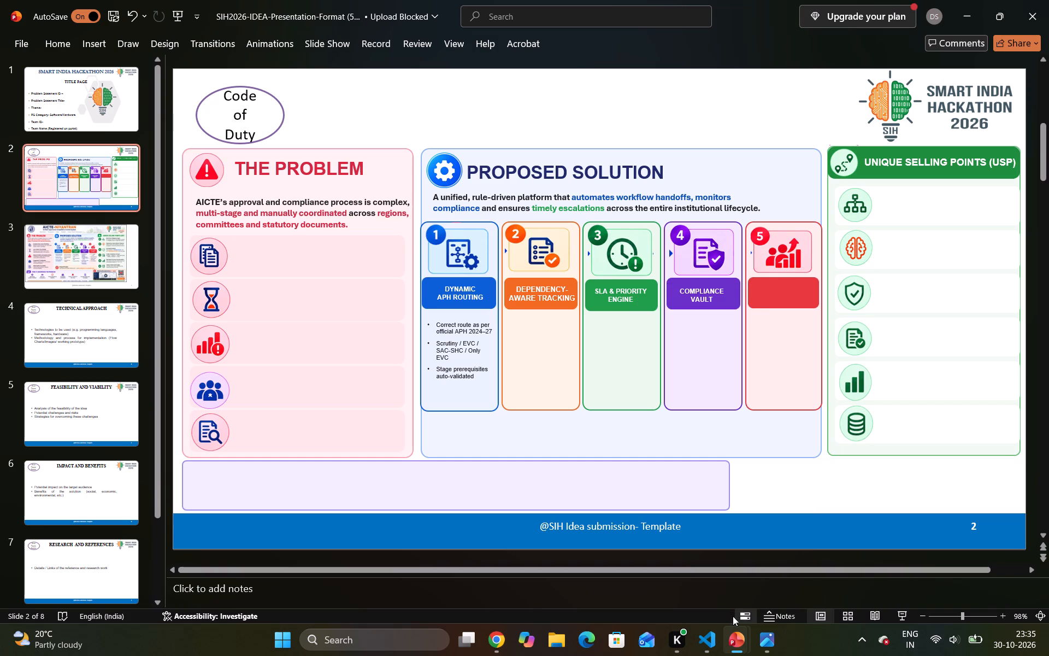
Copy the ESCALATION & AUDIT heading from the fifth solution card in the AICTE-NIYANTRAN presentation and paste it onto slide 2 of the SIH2026 presentation.
click(788, 581)
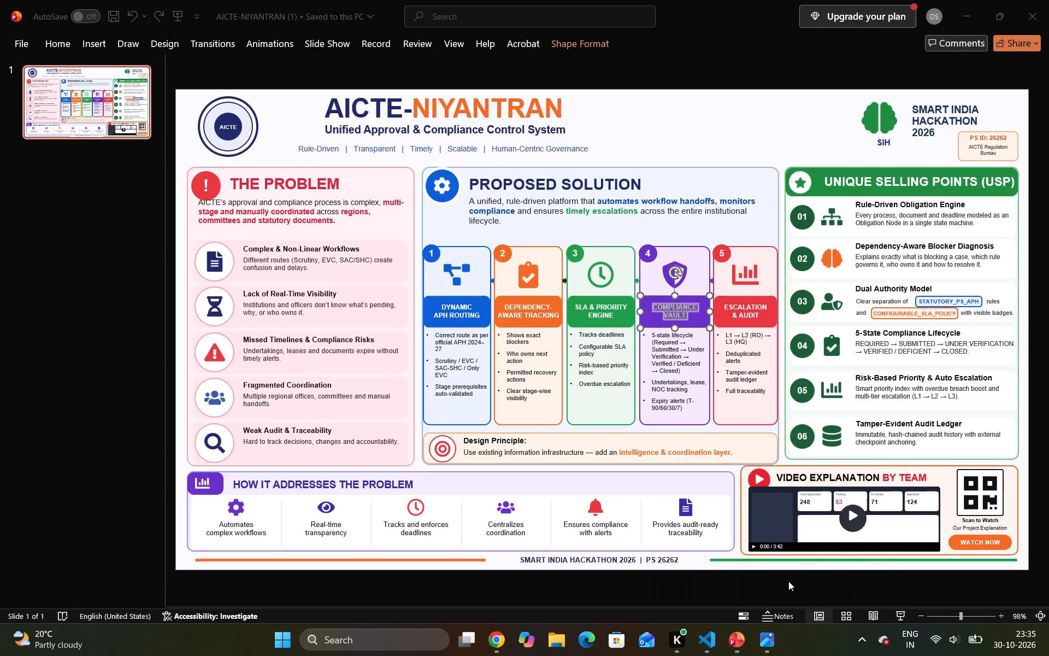
click(751, 317)
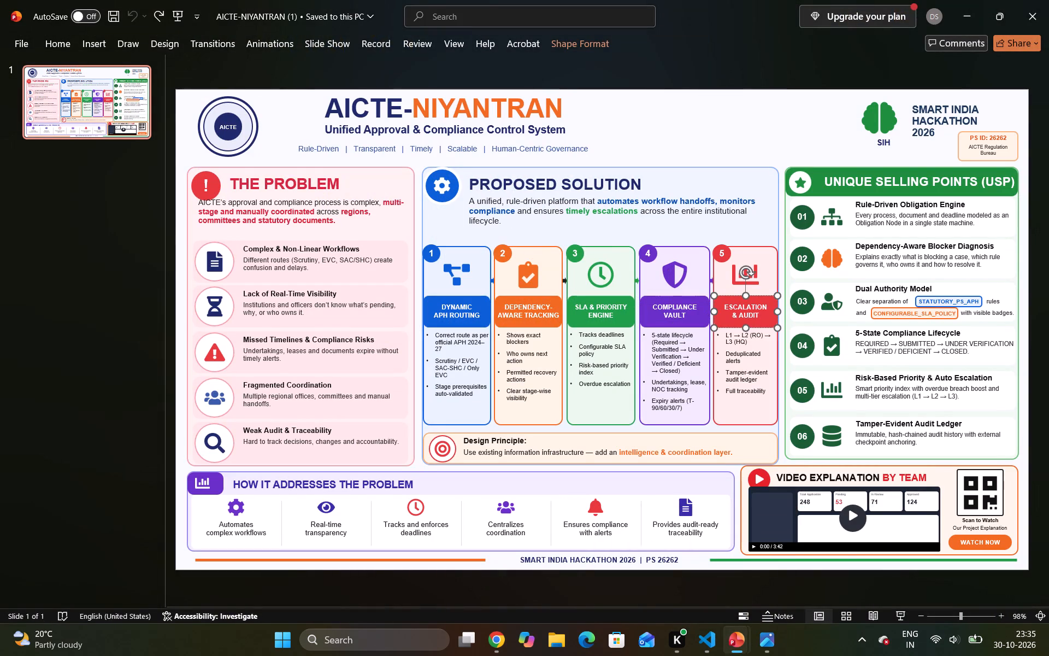
key(ctrl+a)
key(ctrl+c)
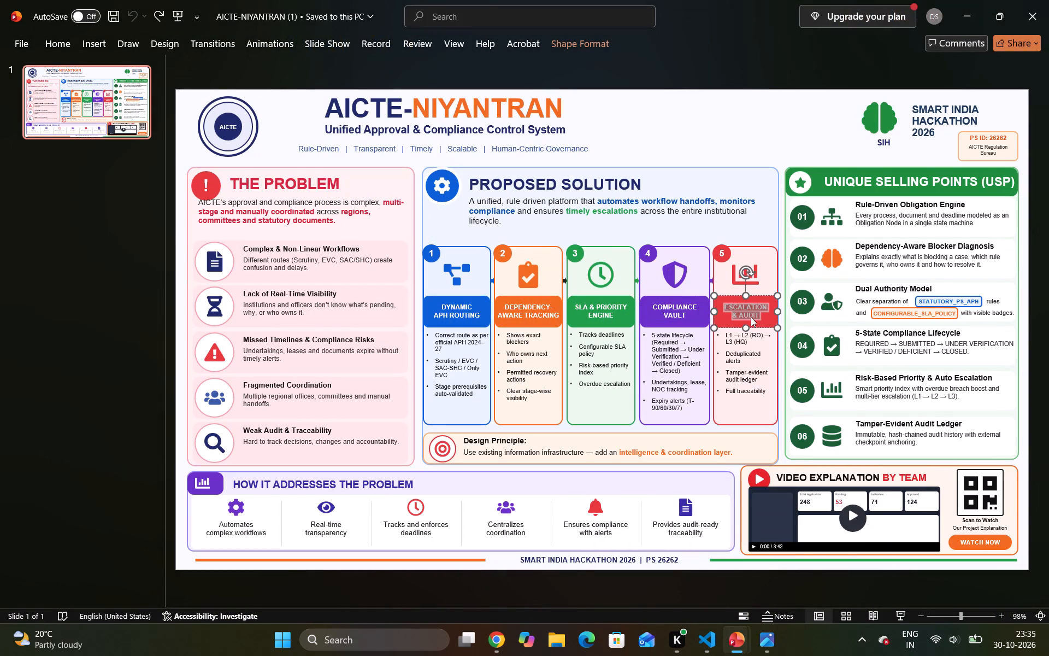
click(979, 6)
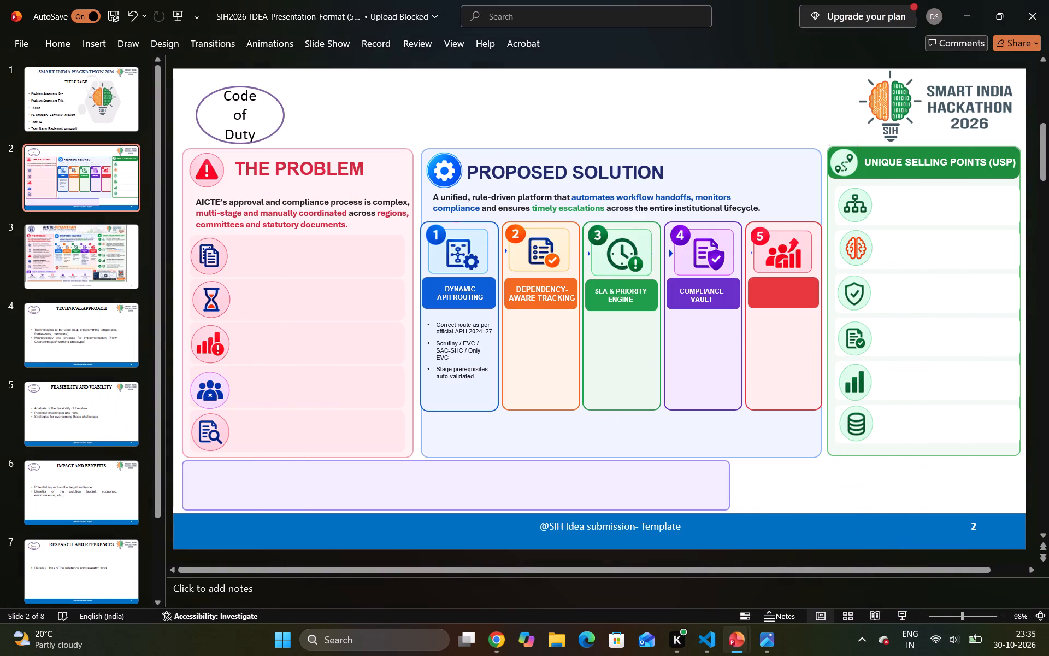
click(780, 480)
key(ctrl+v)
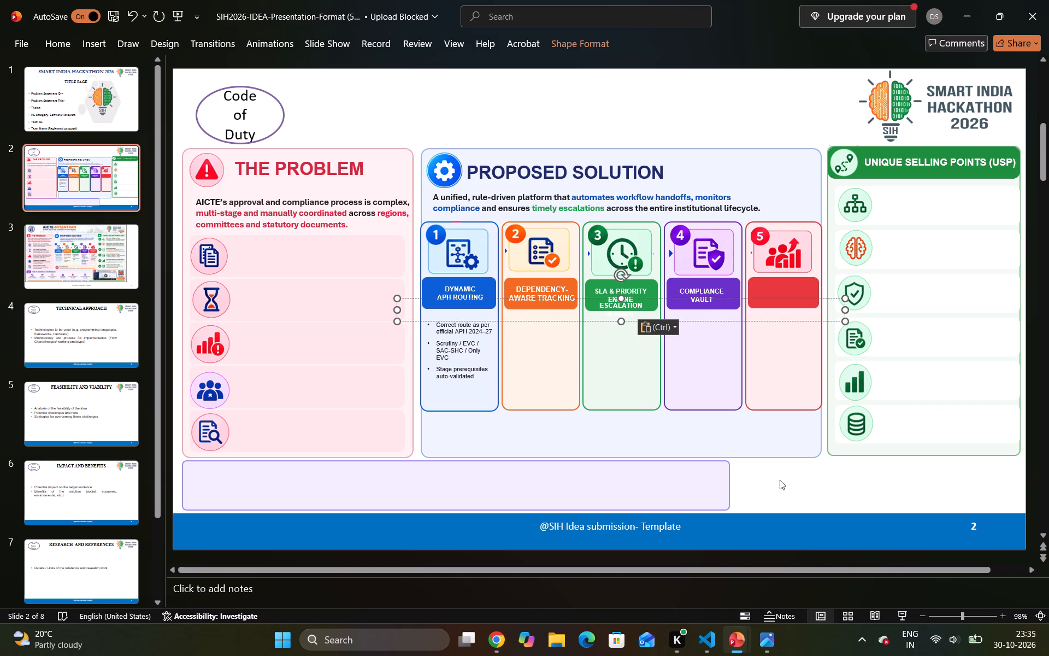
Narrow the ESCALATION & AUDIT text box from both sides and centre it on the fifth card's red bar.
drag(844, 309, 675, 360)
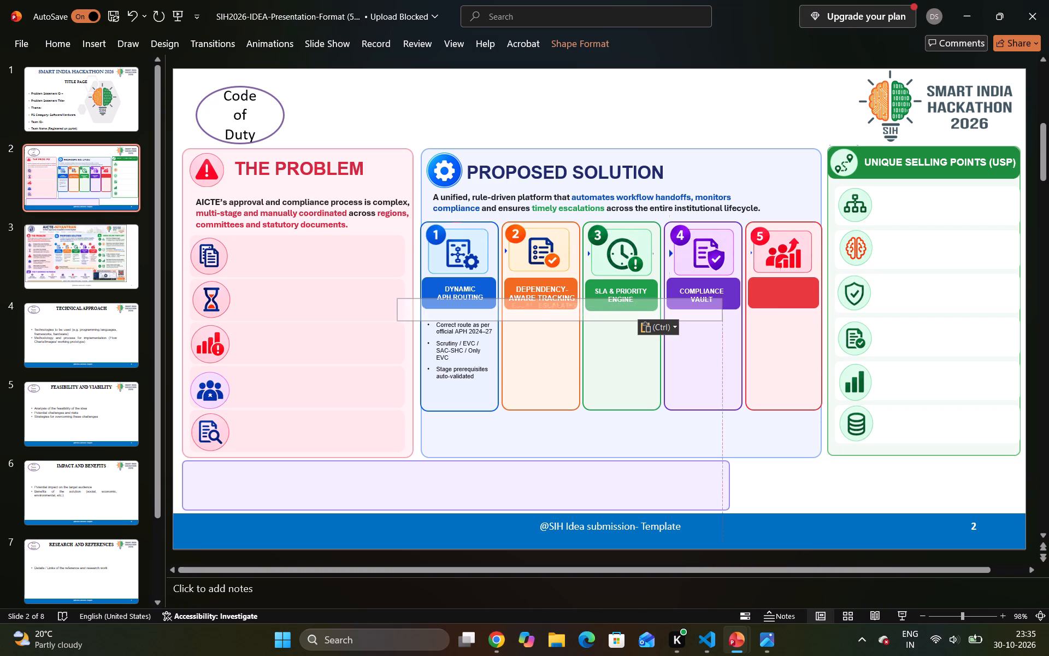
drag(675, 360, 528, 338)
drag(397, 307, 442, 321)
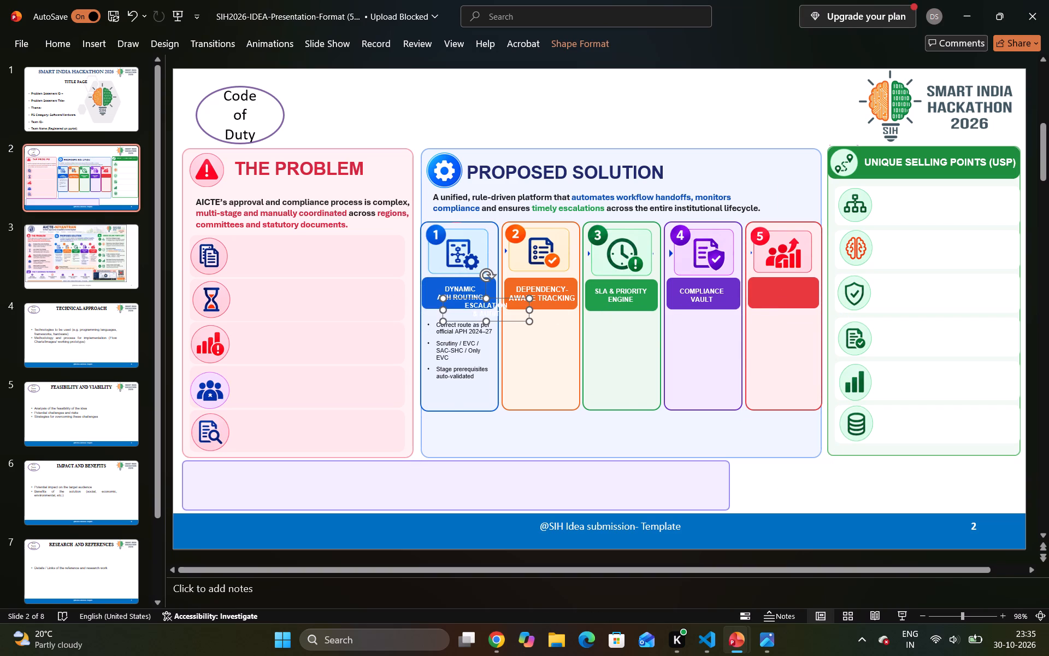
drag(502, 298, 797, 284)
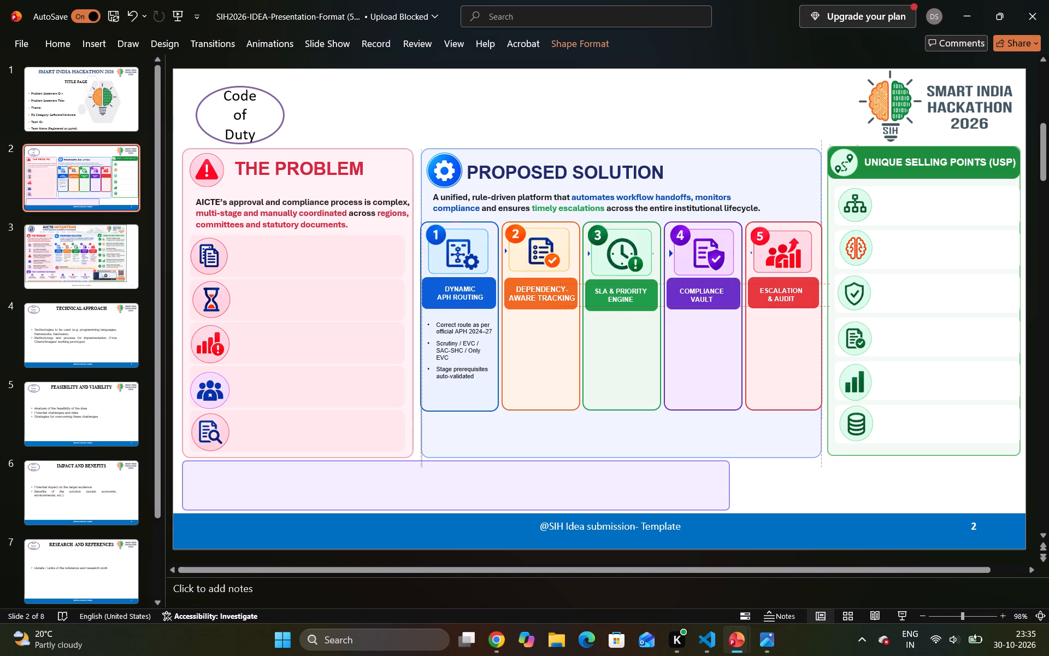
drag(797, 284, 798, 284)
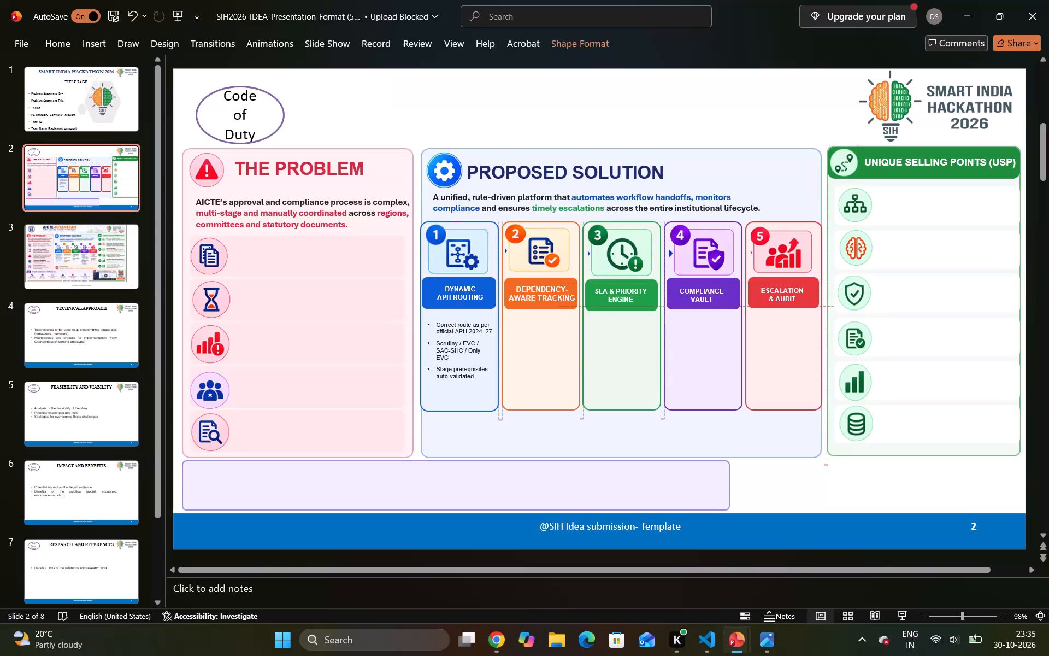
drag(798, 284, 800, 283)
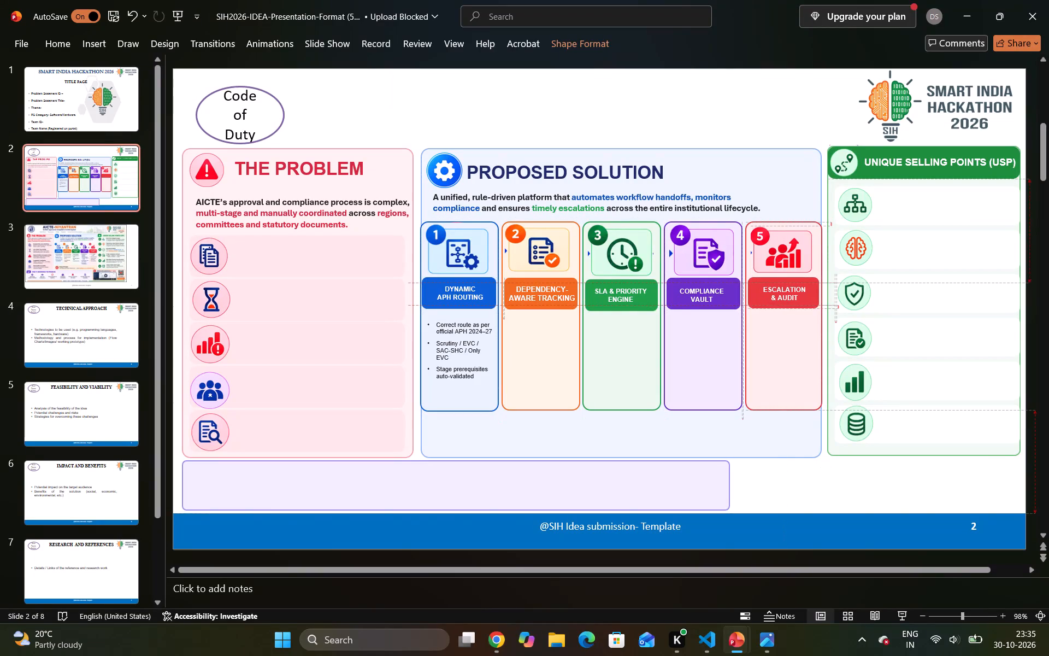
drag(800, 283, 799, 283)
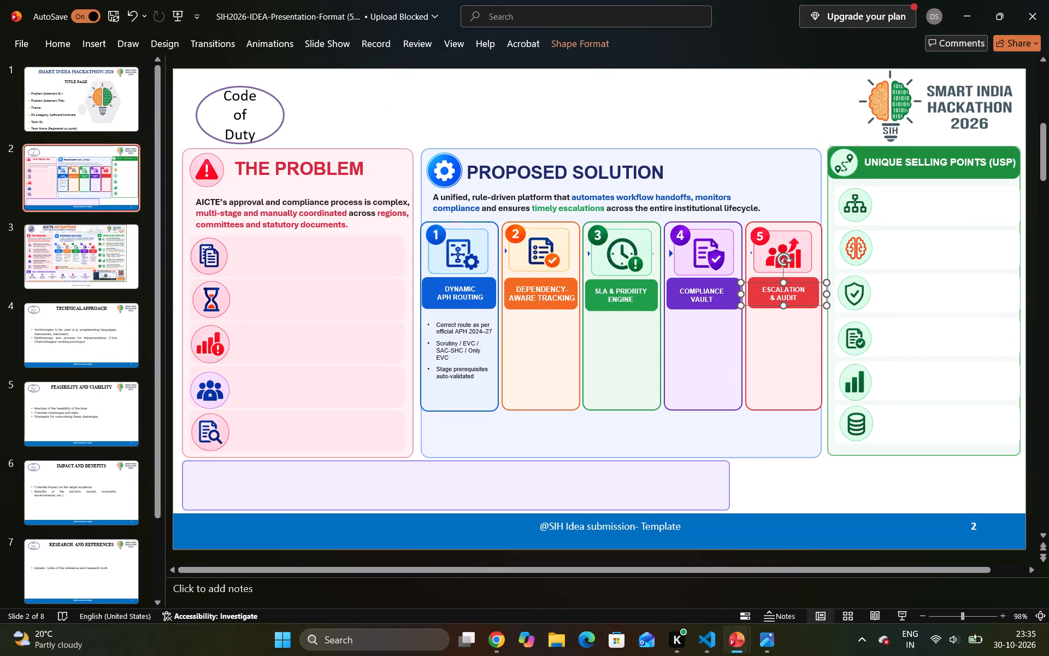
click(757, 88)
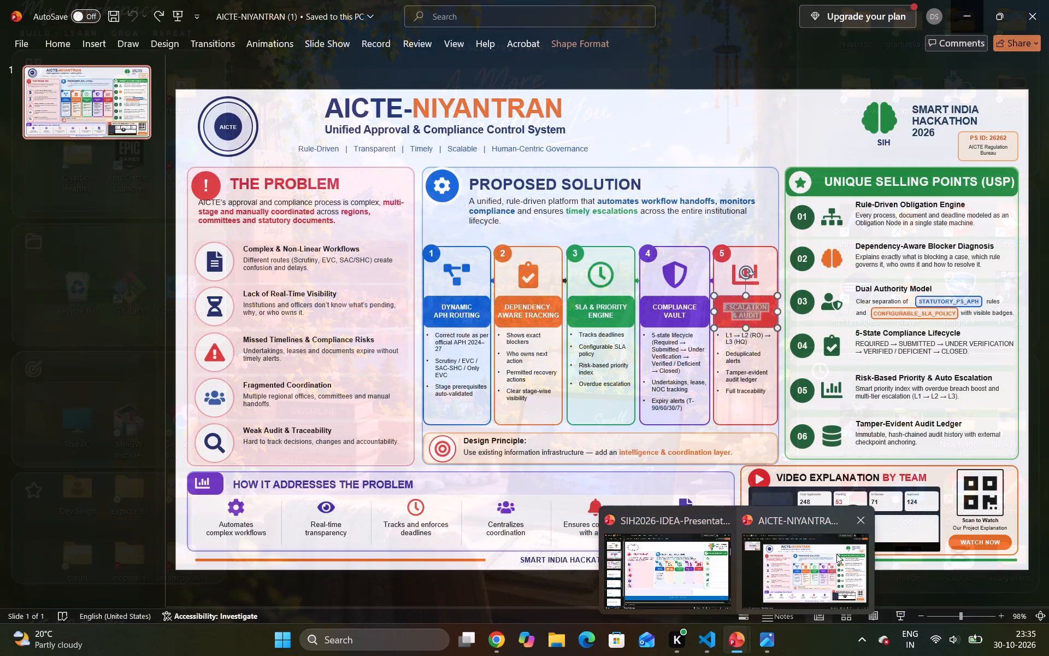
Copy the full bullet list under DEPENDENCY-AWARE TRACKING in the AICTE-NIYANTRAN presentation and paste it onto slide 2 of the SIH2026 presentation.
click(836, 554)
drag(532, 400, 515, 374)
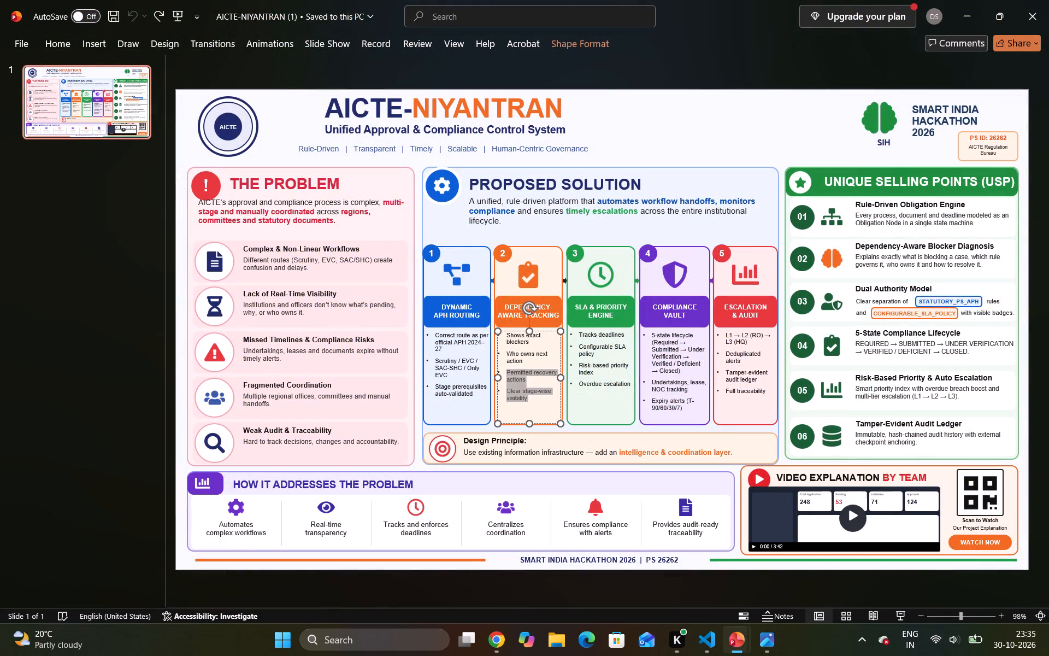
drag(515, 374, 503, 331)
key(ctrl+a)
key(ctrl+c)
click(709, 577)
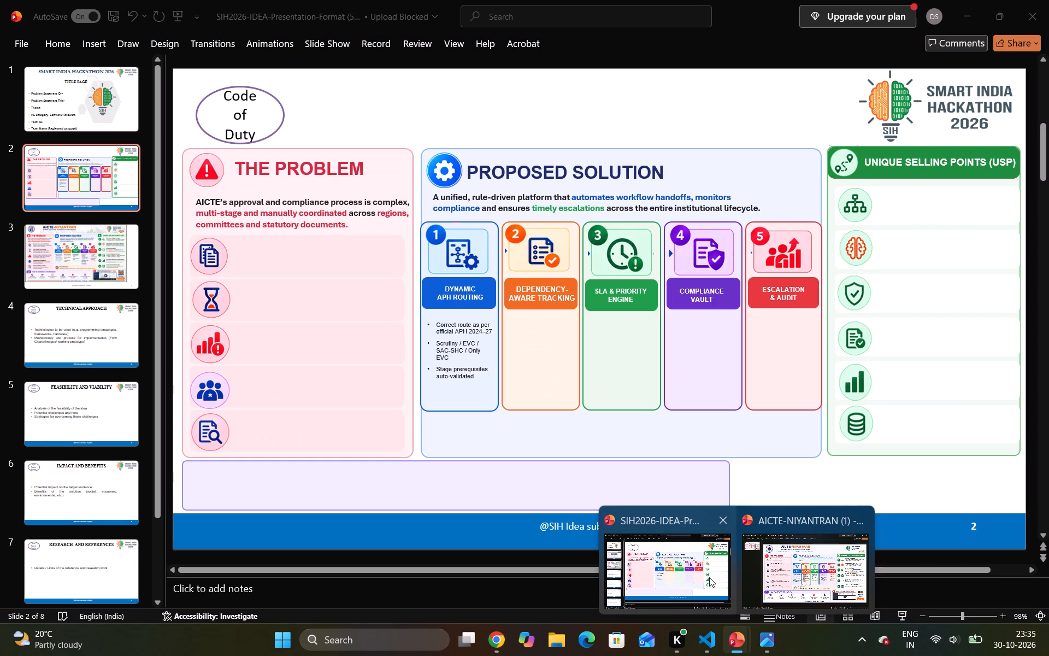
key(ctrl+v)
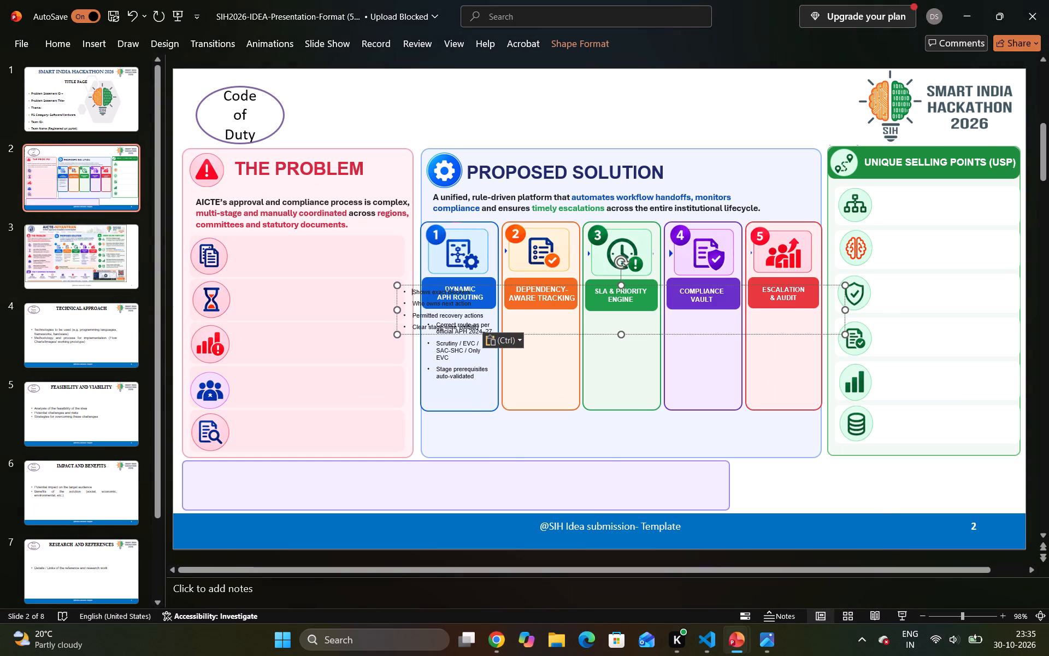
Narrow the pasted tracking bullet list and move it below the second card's orange DEPENDENCY-AWARE TRACKING bar.
drag(844, 309, 794, 312)
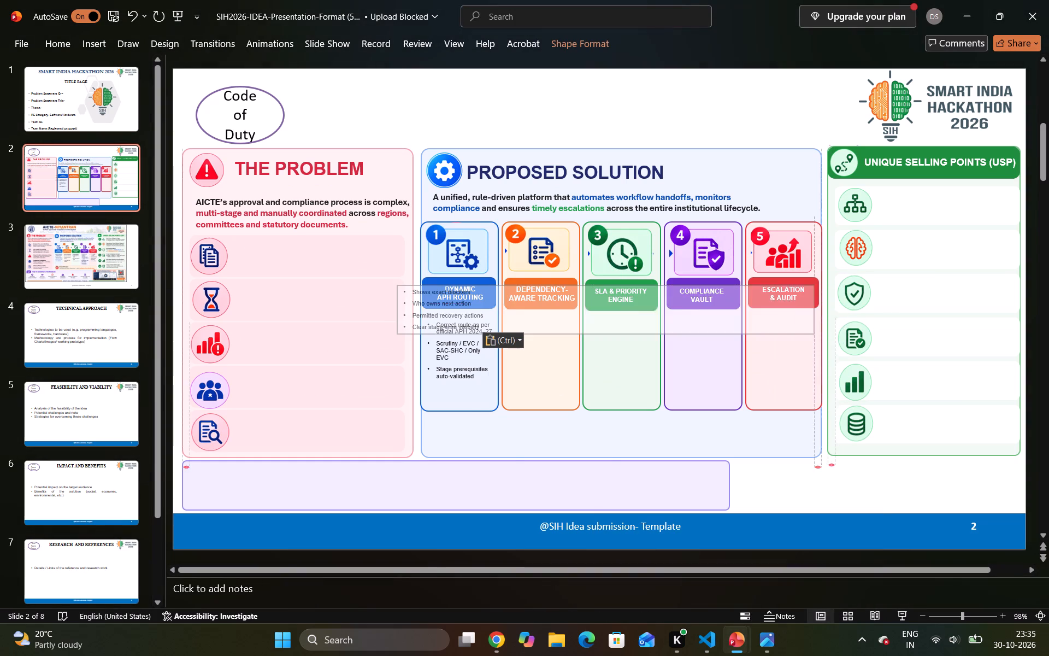
drag(794, 312, 532, 337)
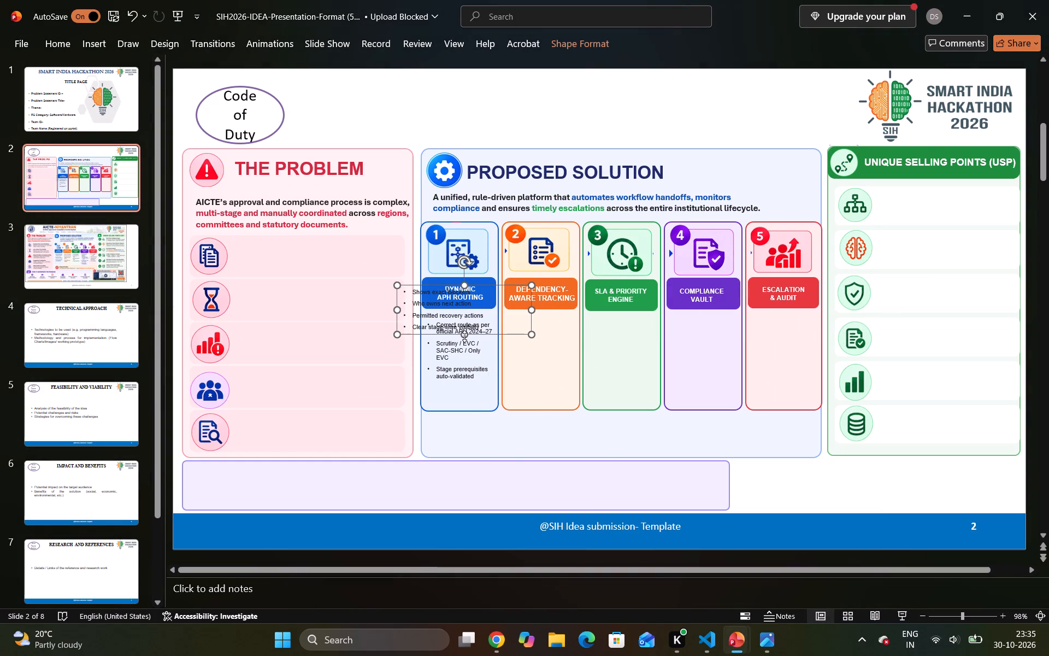
drag(464, 336, 473, 390)
drag(498, 326, 591, 360)
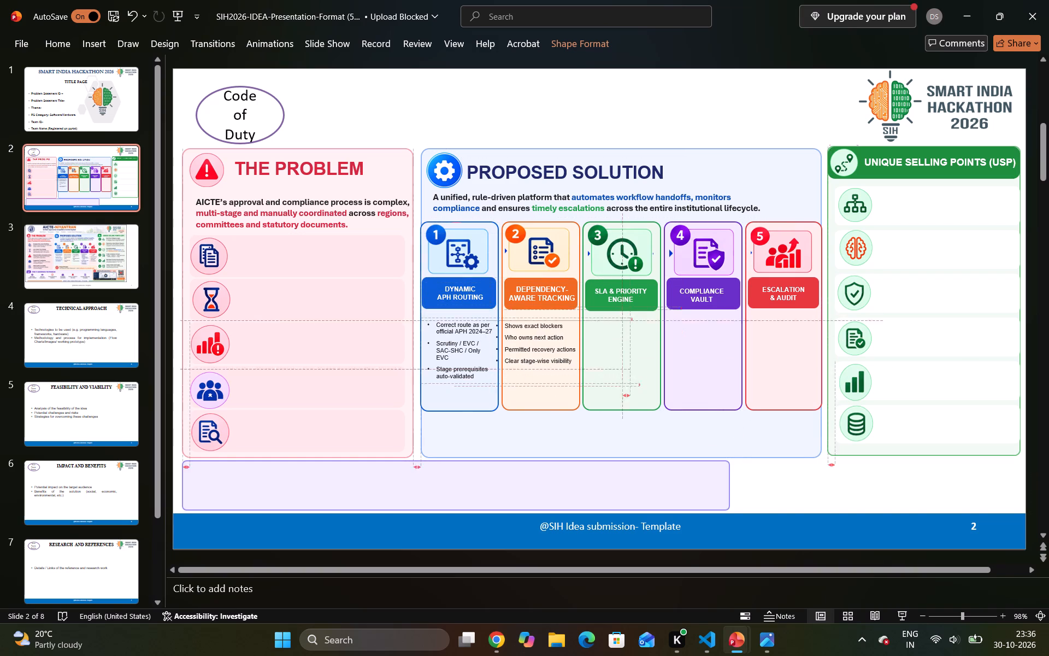
drag(591, 360, 595, 360)
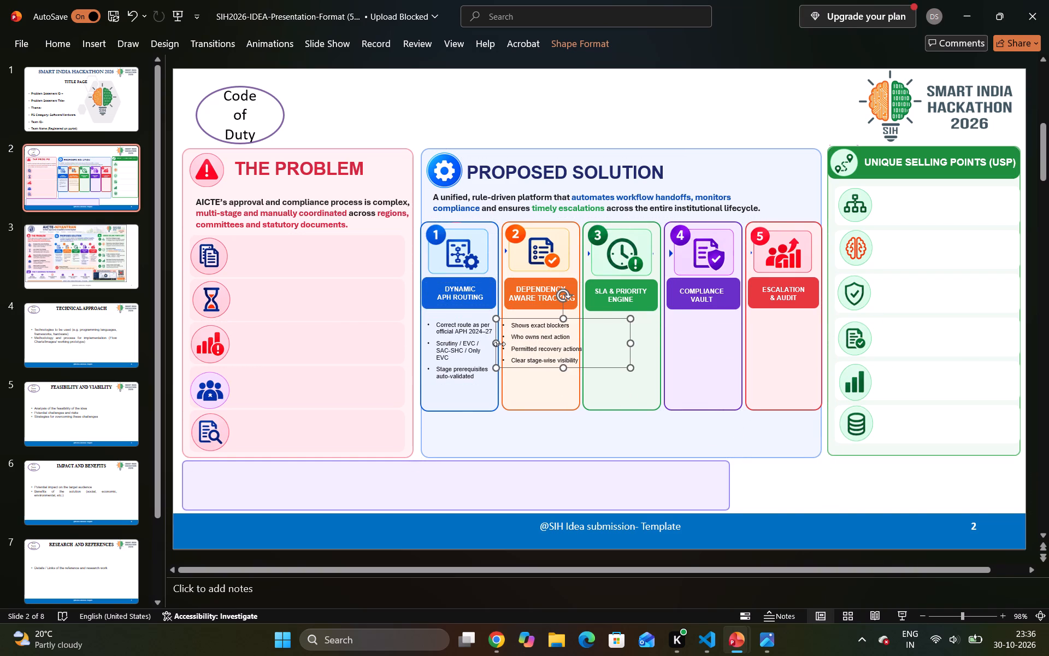
Pull in both sides of the tracking bullet list's text box so its lines wrap within the second card's borders.
drag(497, 343, 501, 343)
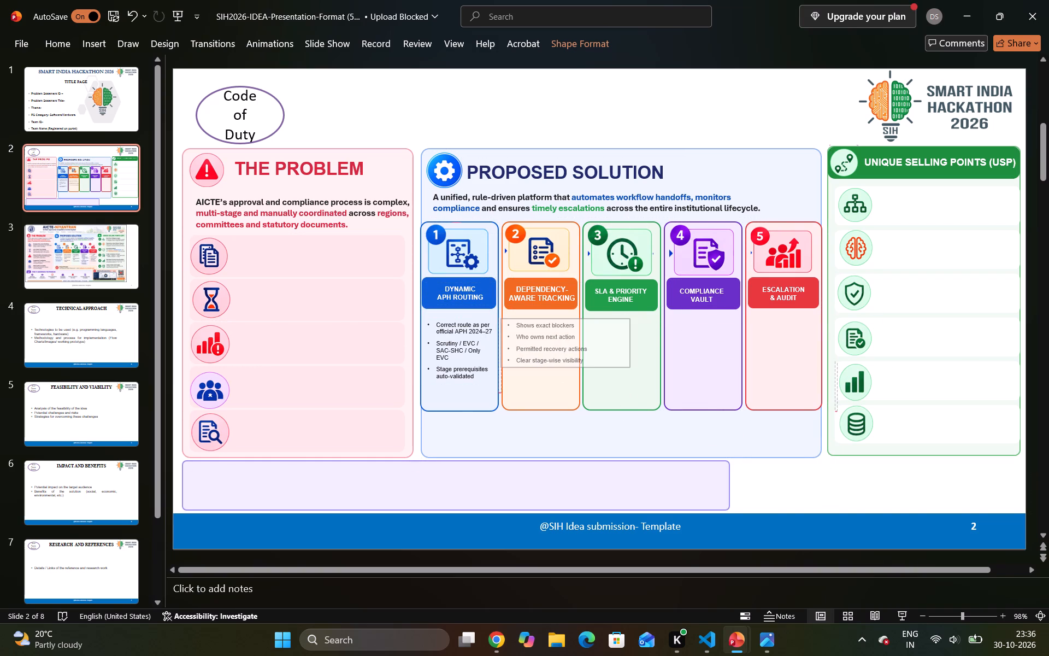
drag(501, 343, 504, 344)
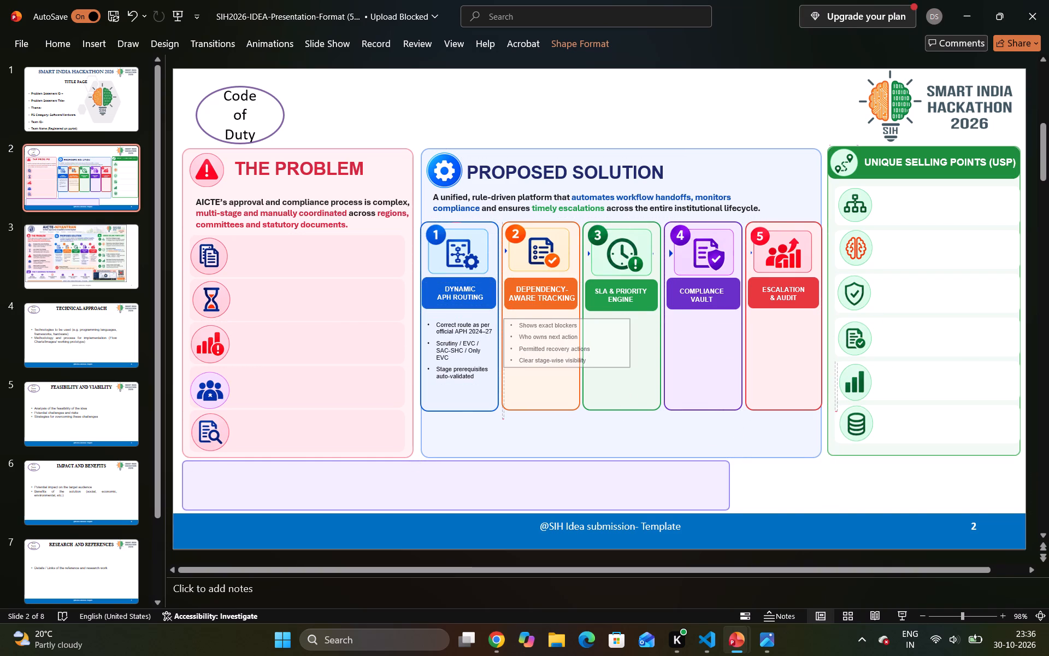
drag(504, 344, 502, 347)
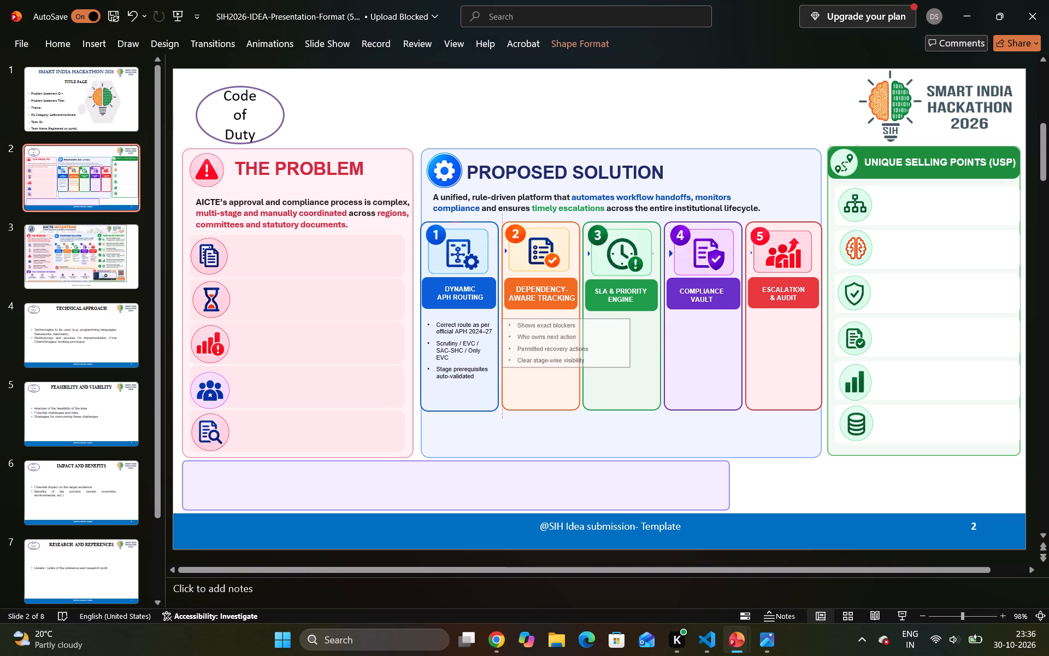
drag(502, 347, 503, 347)
drag(634, 344, 633, 344)
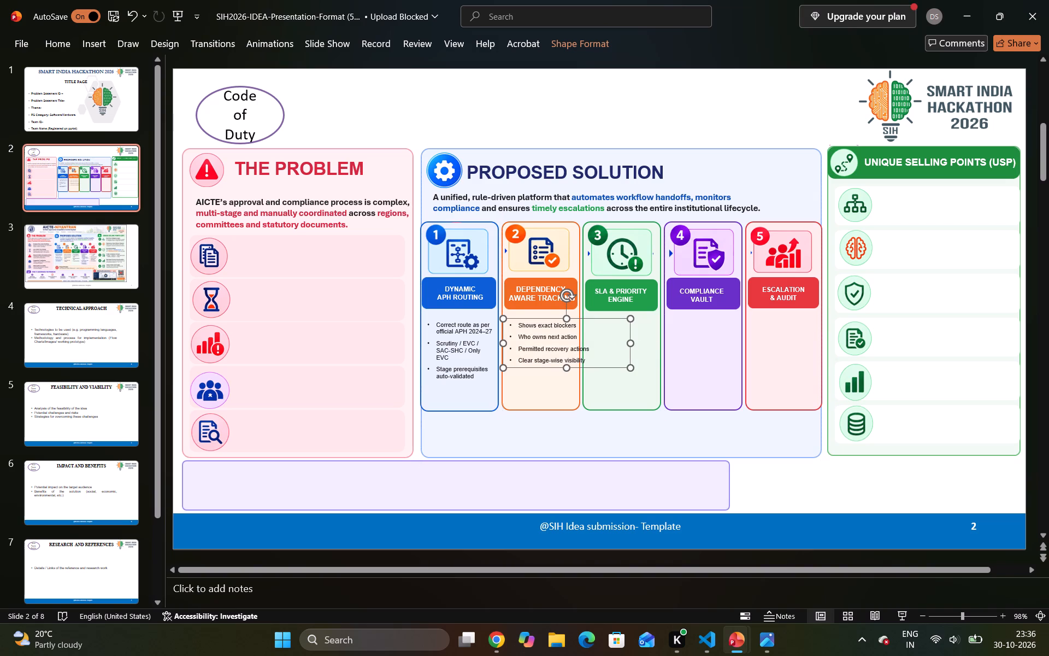
drag(633, 344, 585, 353)
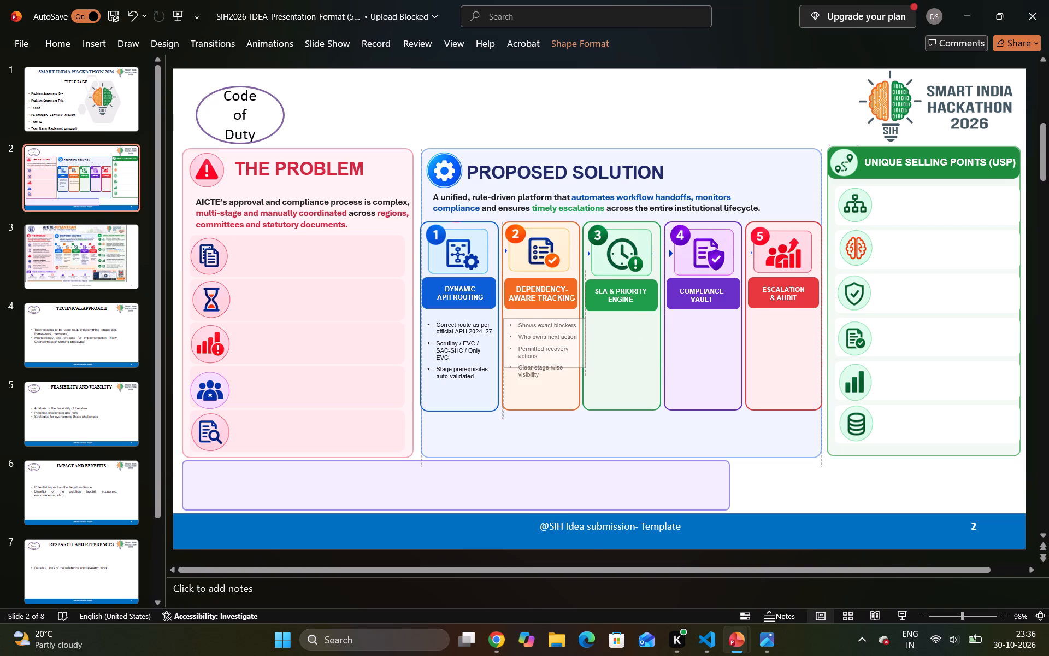
drag(585, 353, 580, 355)
click(817, 478)
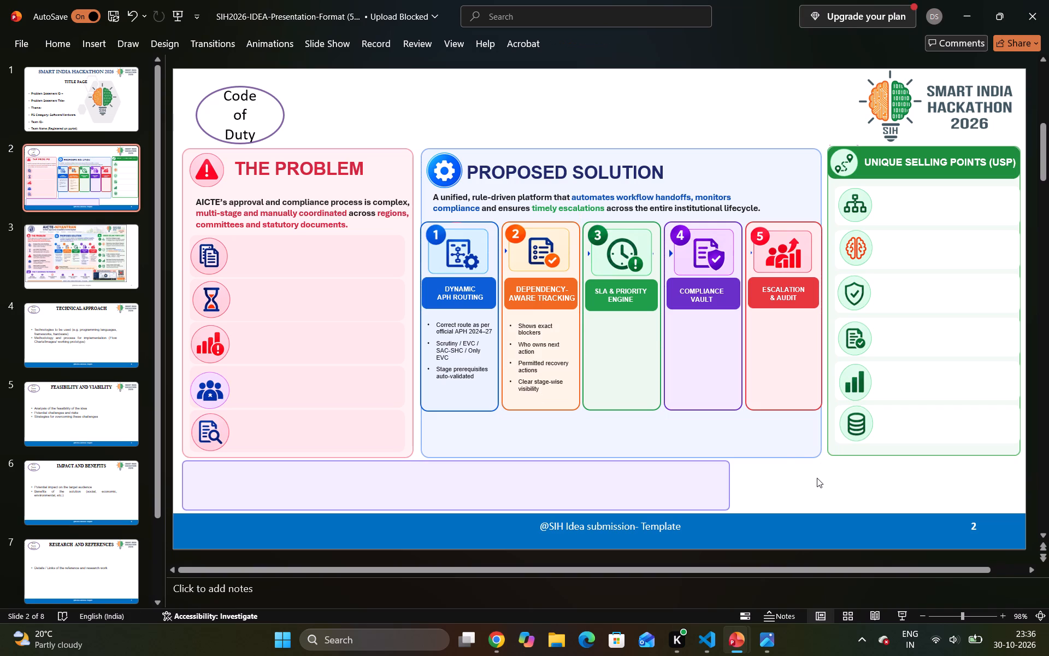
Copy the full bullet list under SLA & PRIORITY ENGINE in the AICTE-NIYANTRAN presentation and paste it onto slide 2 of the SIH2026 presentation.
click(693, 577)
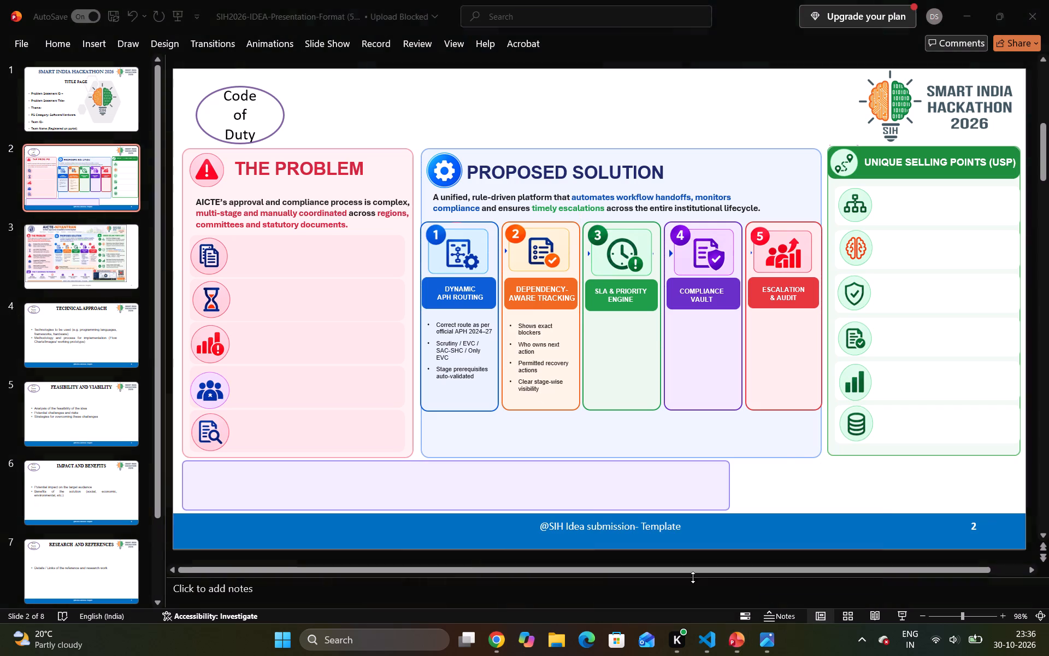
click(770, 561)
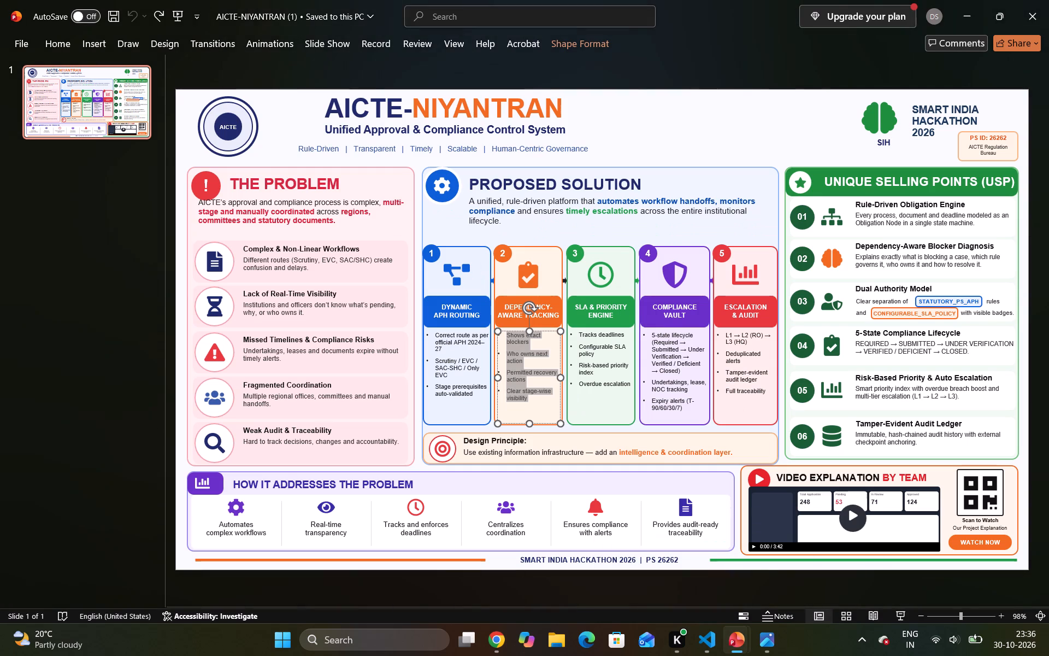
click(630, 402)
click(628, 386)
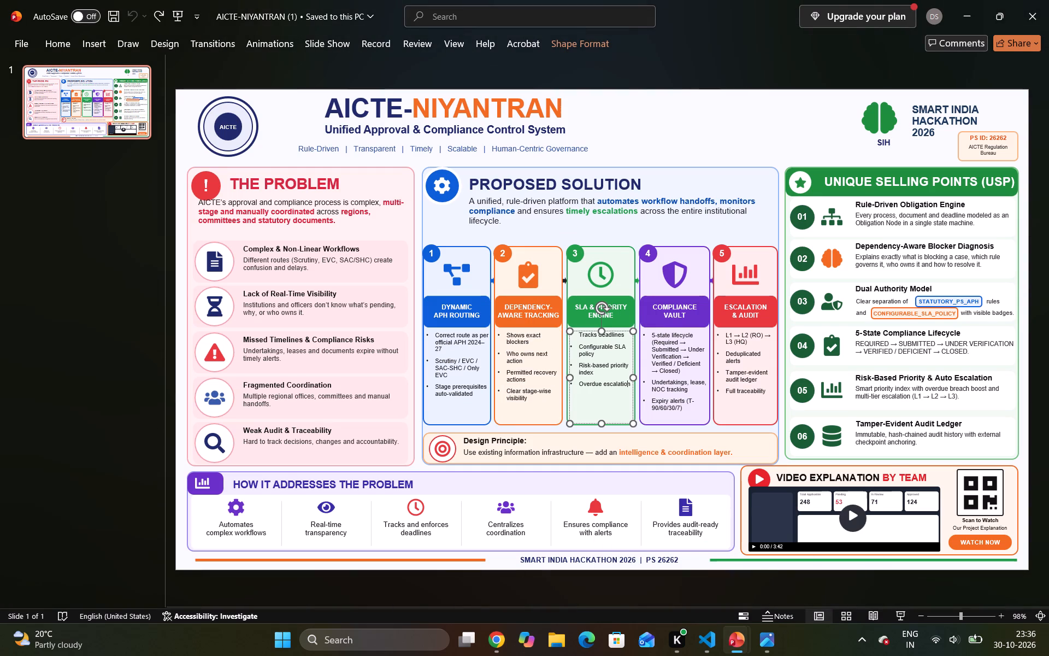
key(ctrl+a)
key(ctrl+c)
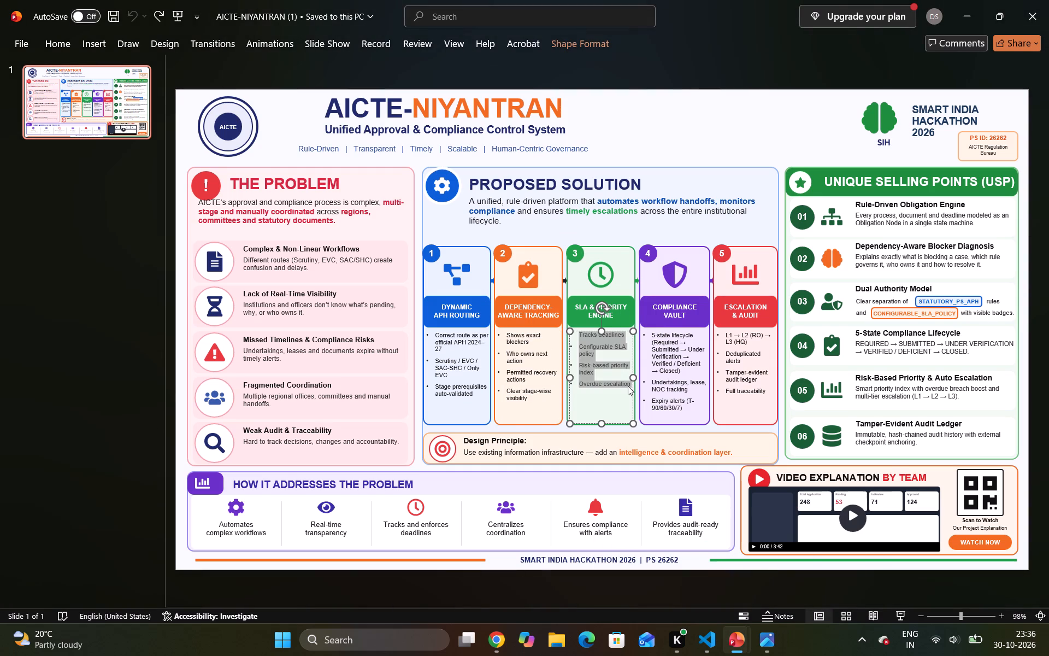
click(684, 566)
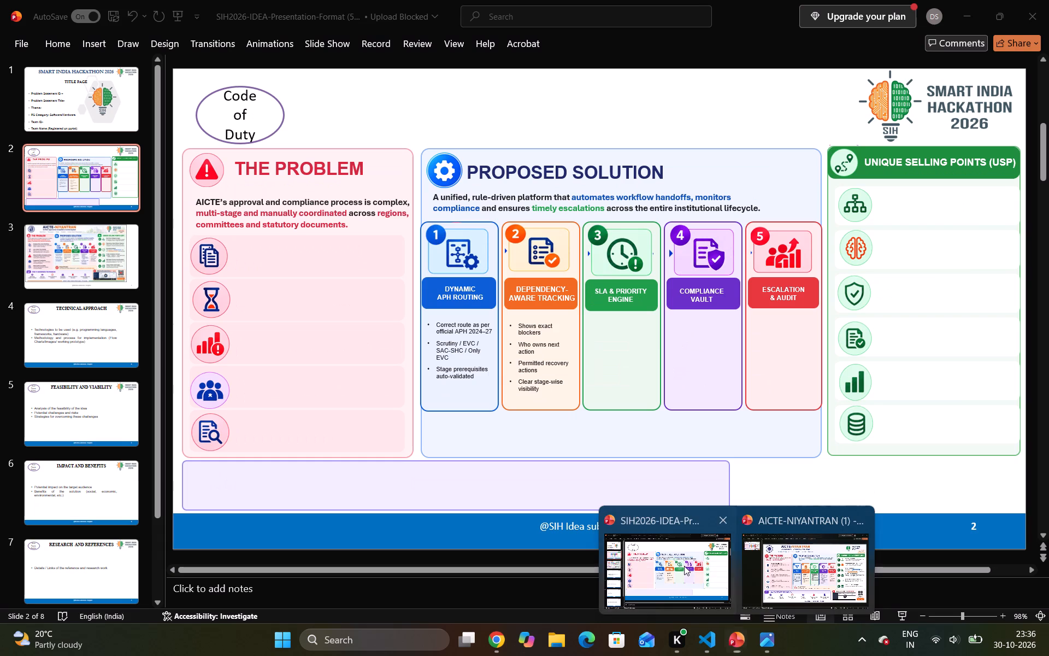
click(756, 495)
key(ctrl+v)
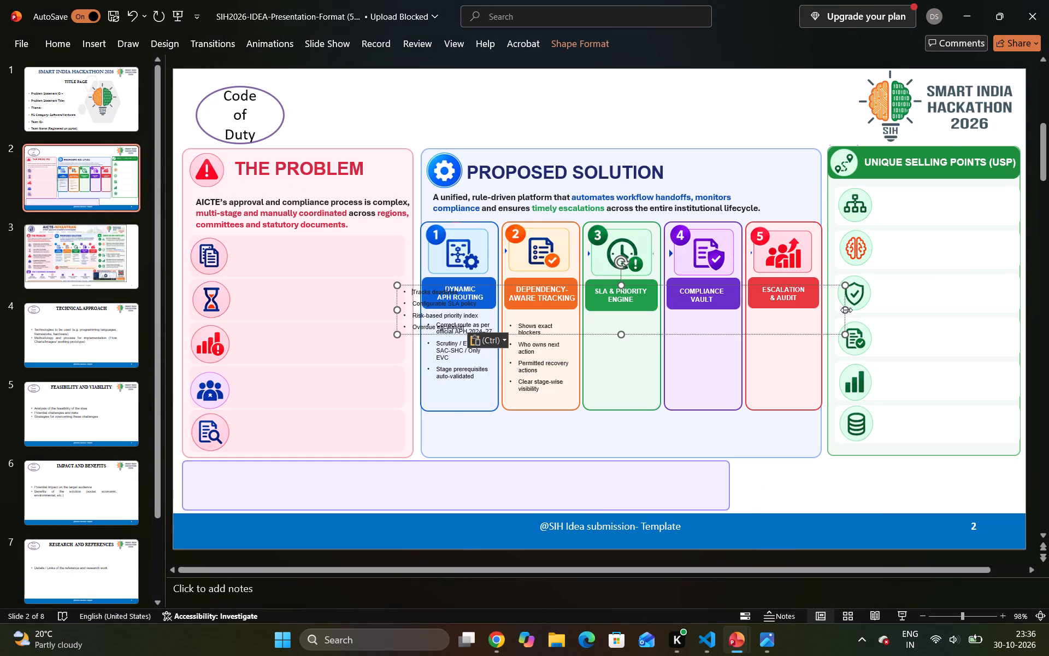
Narrow the pasted SLA bullet list to the third card's width and move it below the green SLA & PRIORITY ENGINE bar.
drag(846, 310, 661, 331)
drag(395, 311, 502, 320)
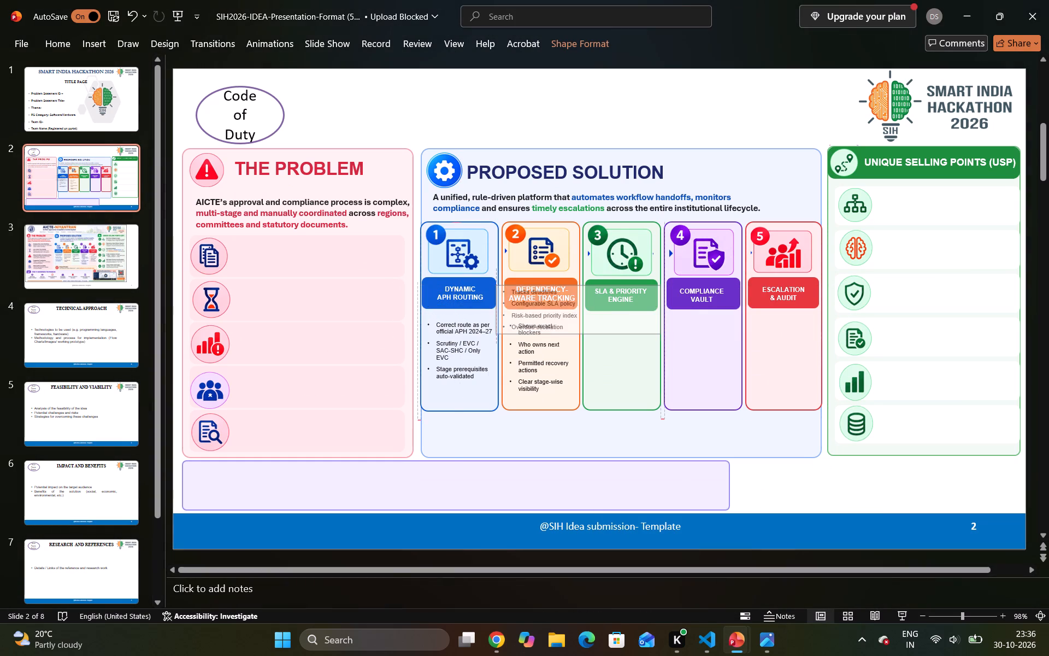
drag(502, 320, 582, 336)
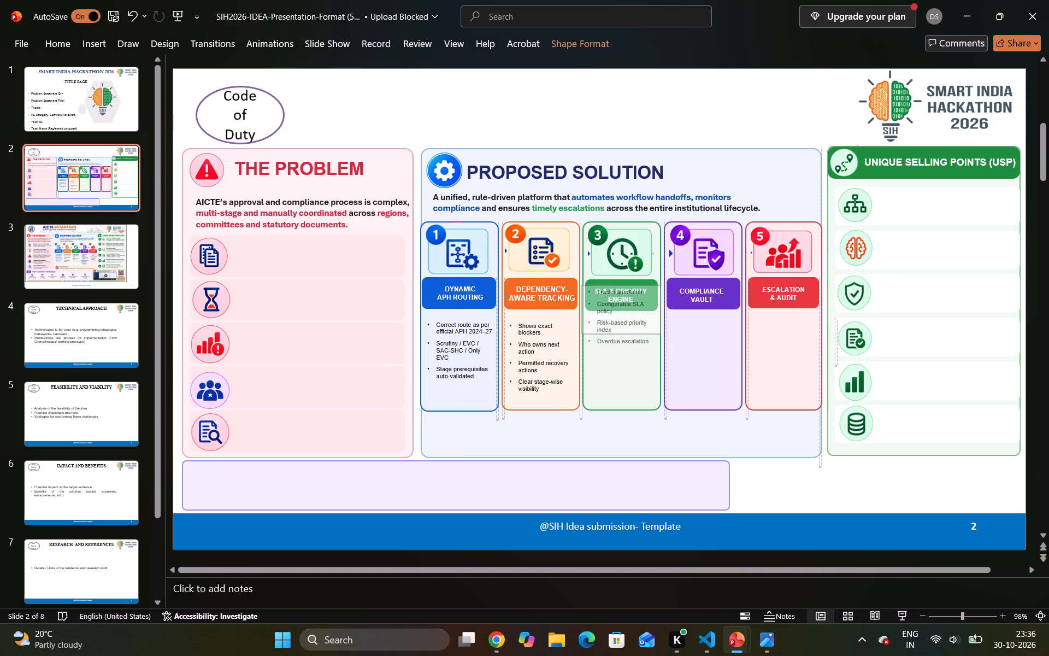
drag(582, 336, 584, 336)
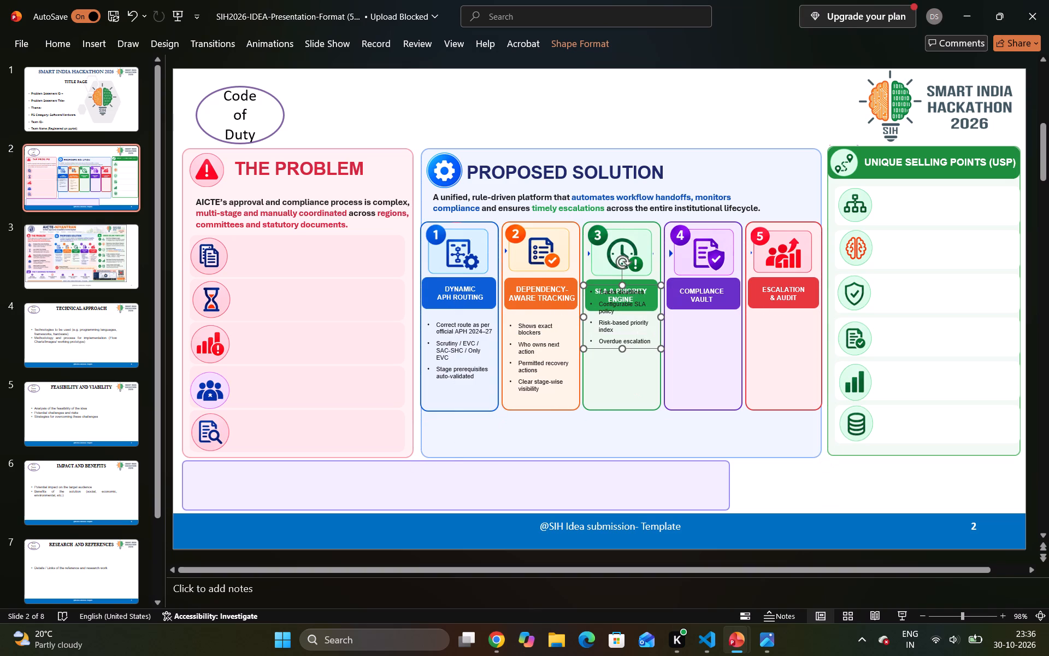
drag(650, 346, 651, 371)
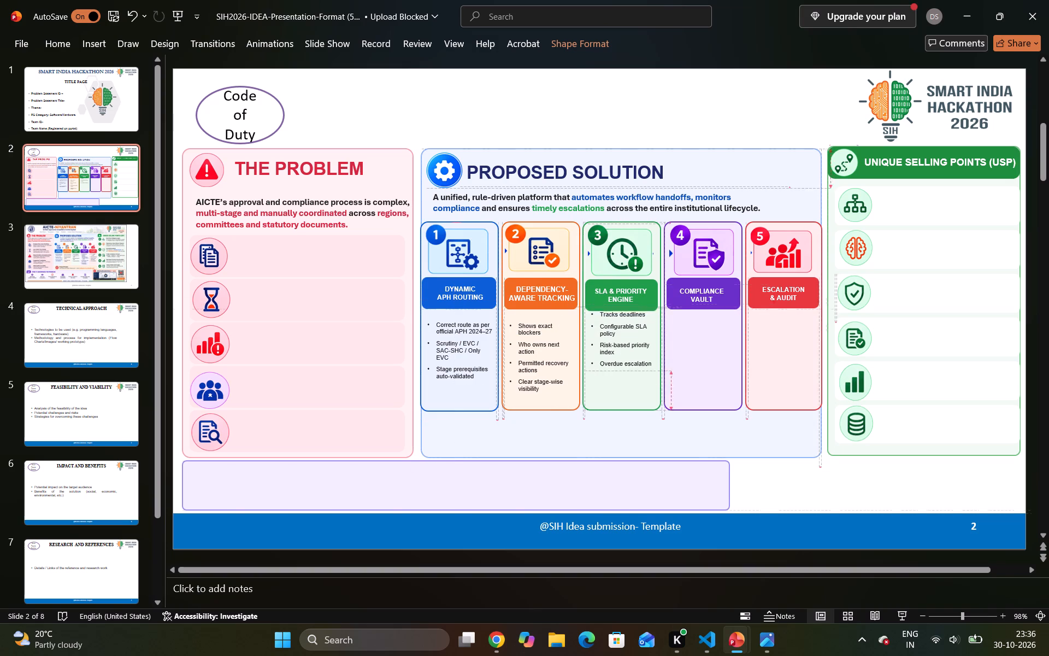
drag(651, 371, 651, 378)
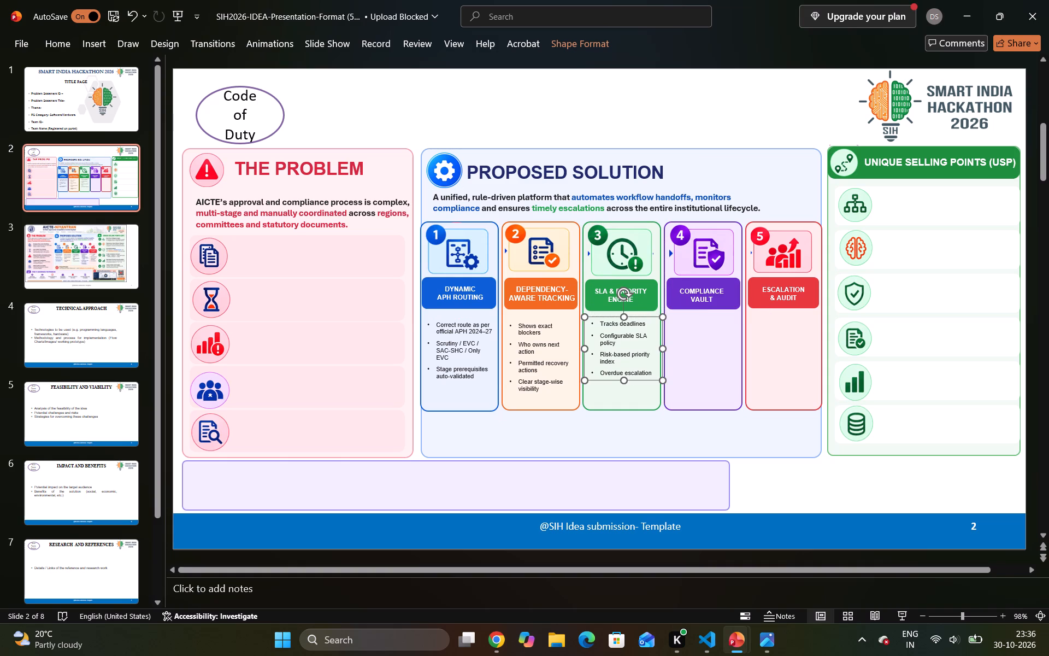
click(776, 501)
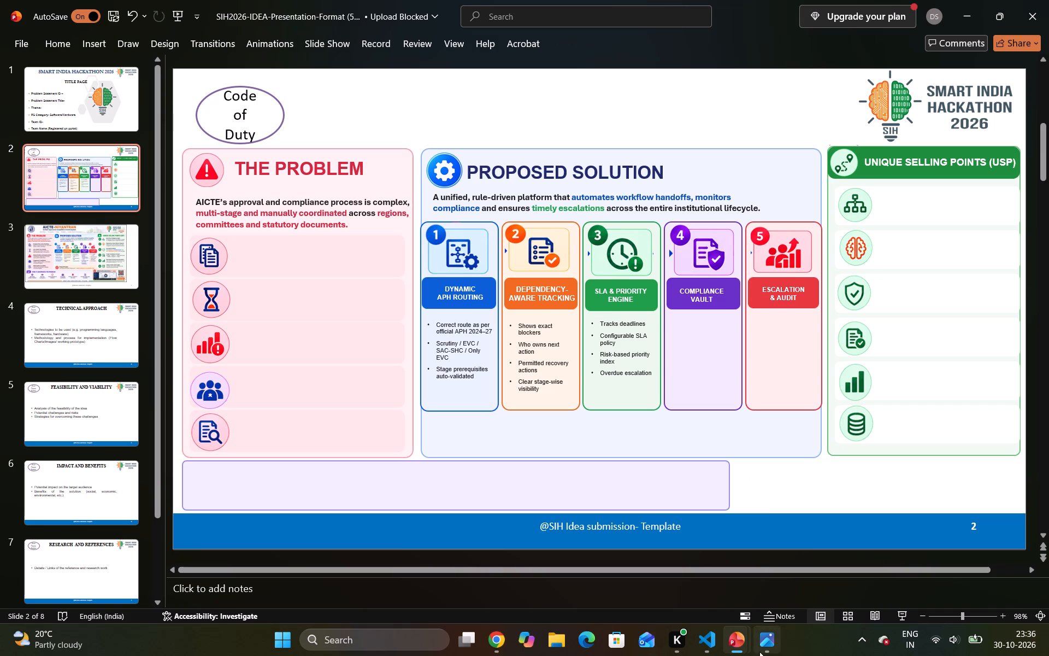
Copy the full bullet list under COMPLIANCE VAULT in the AICTE-NIYANTRAN presentation and paste it onto slide 2 of the SIH2026 presentation.
click(792, 576)
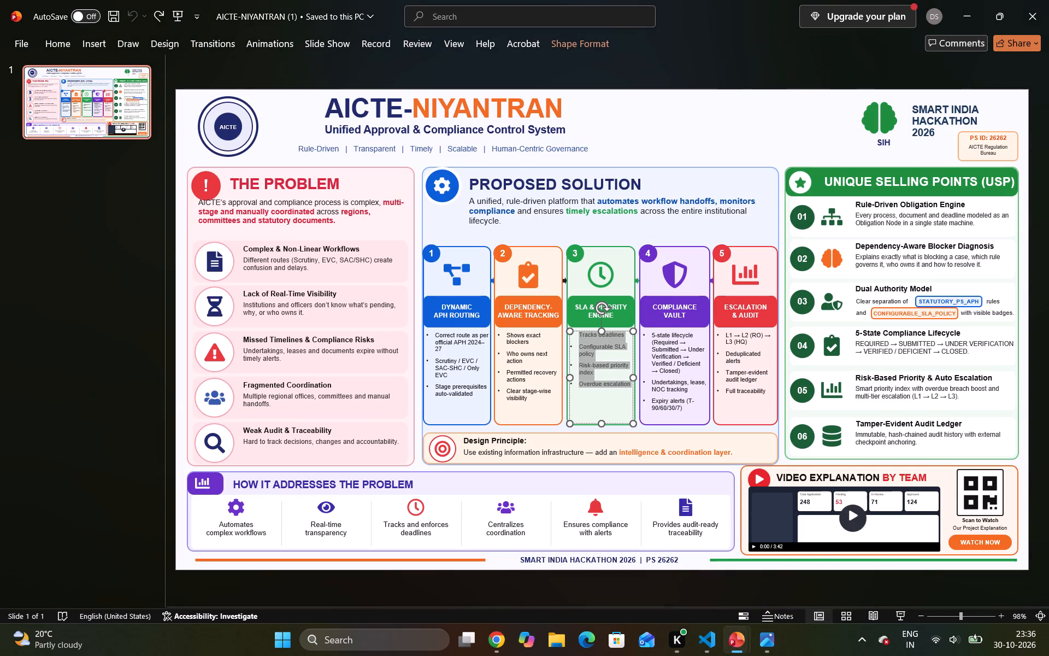
click(682, 358)
key(ctrl+a)
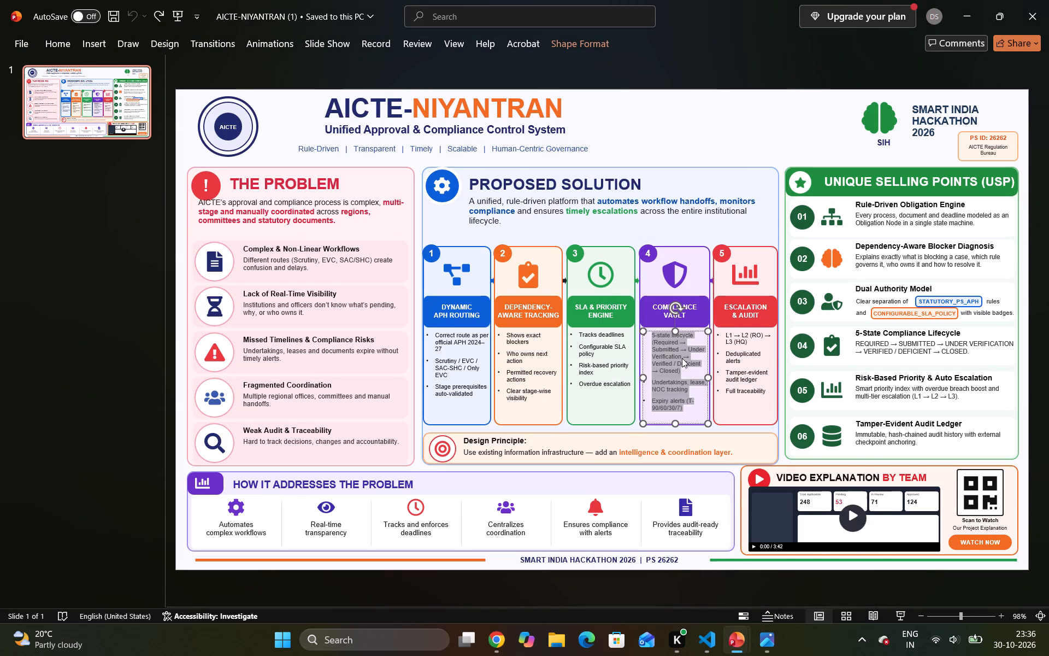
key(ctrl+c)
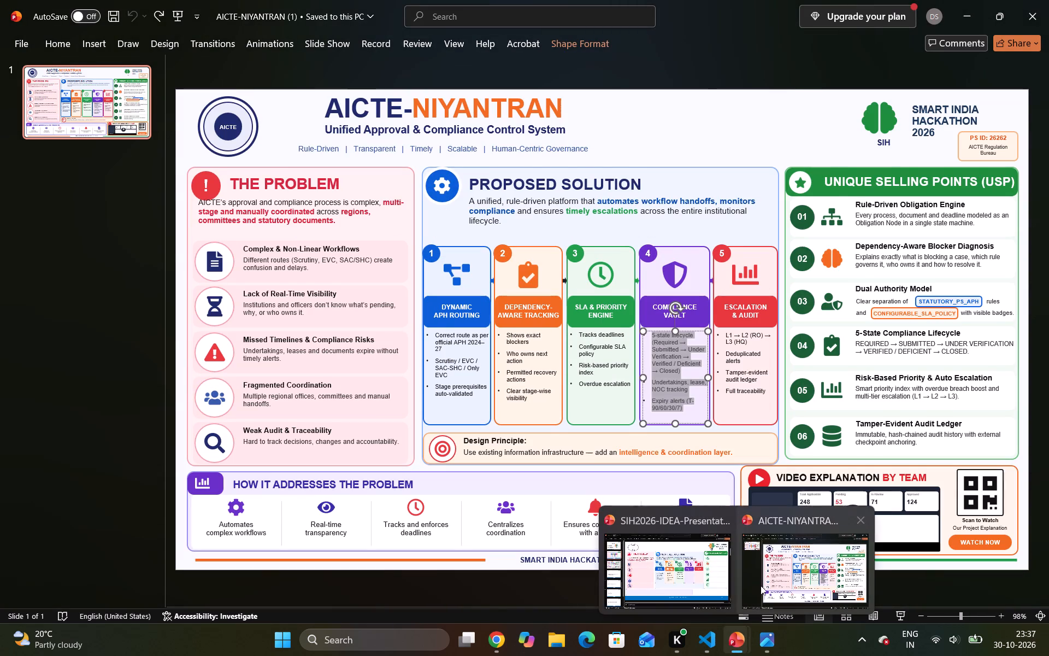
click(715, 579)
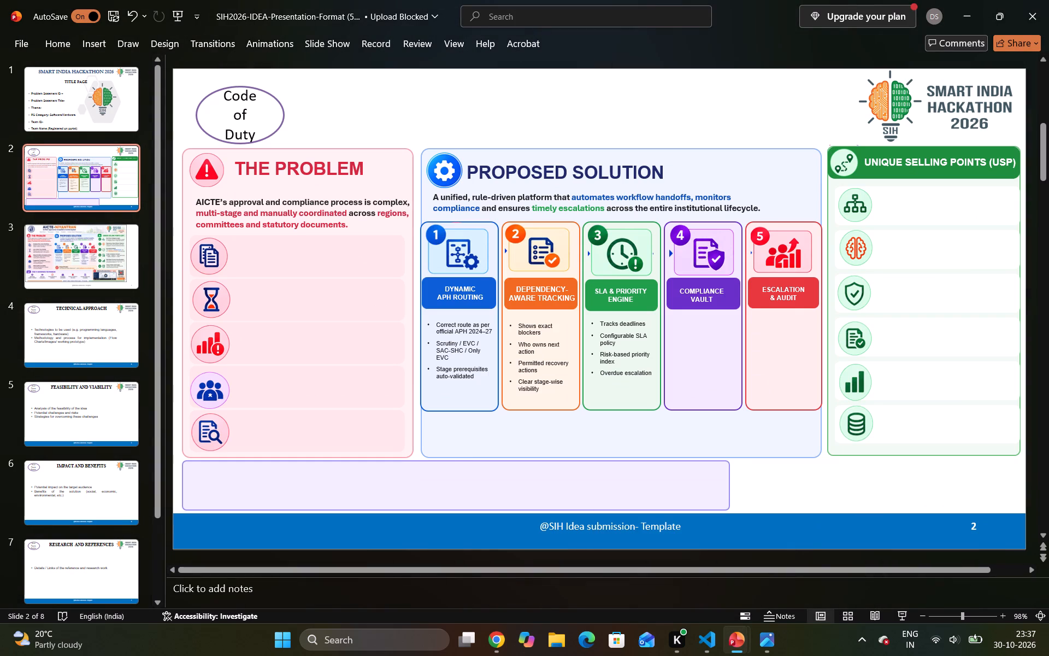
click(761, 483)
key(ctrl+v)
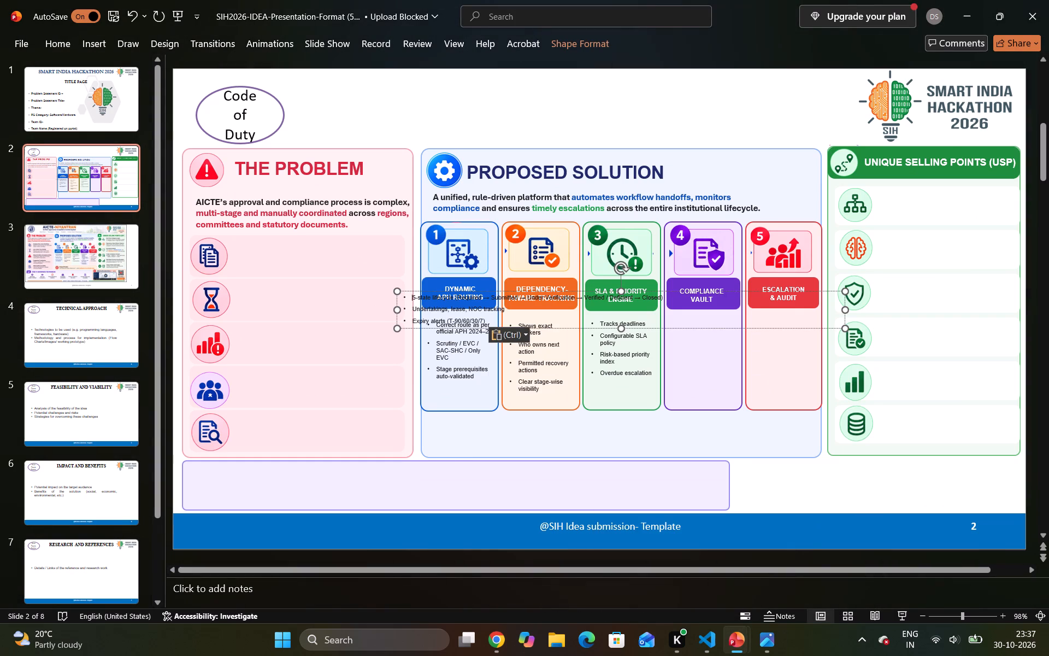
Fit the pasted compliance bullet list between the fourth card's side borders and place it below the purple COMPLIANCE VAULT bar.
drag(844, 310, 764, 336)
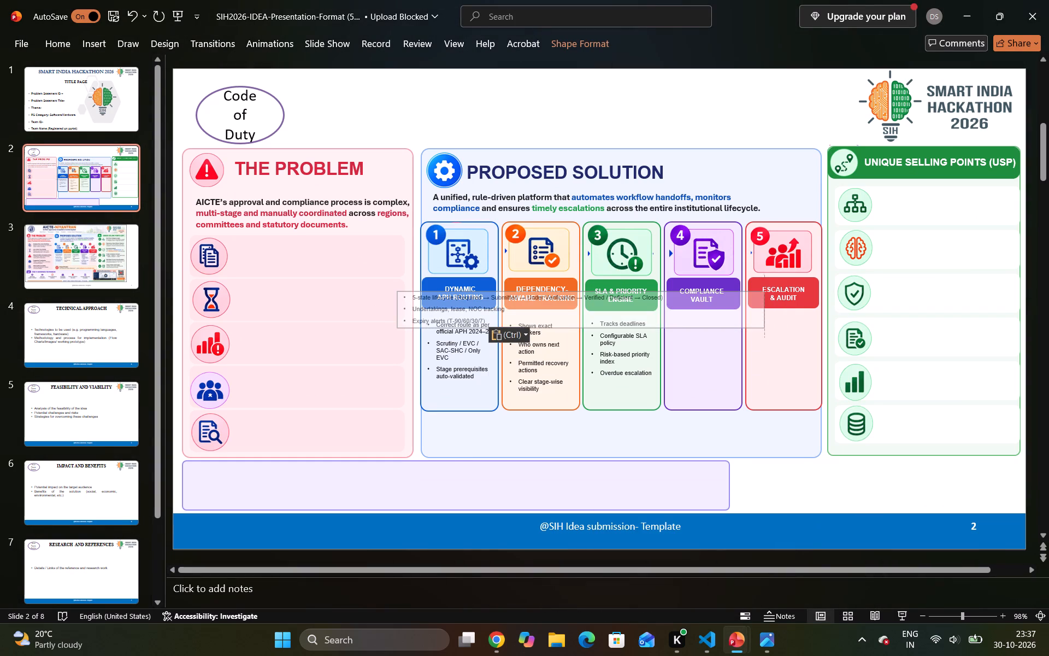
drag(764, 336, 744, 343)
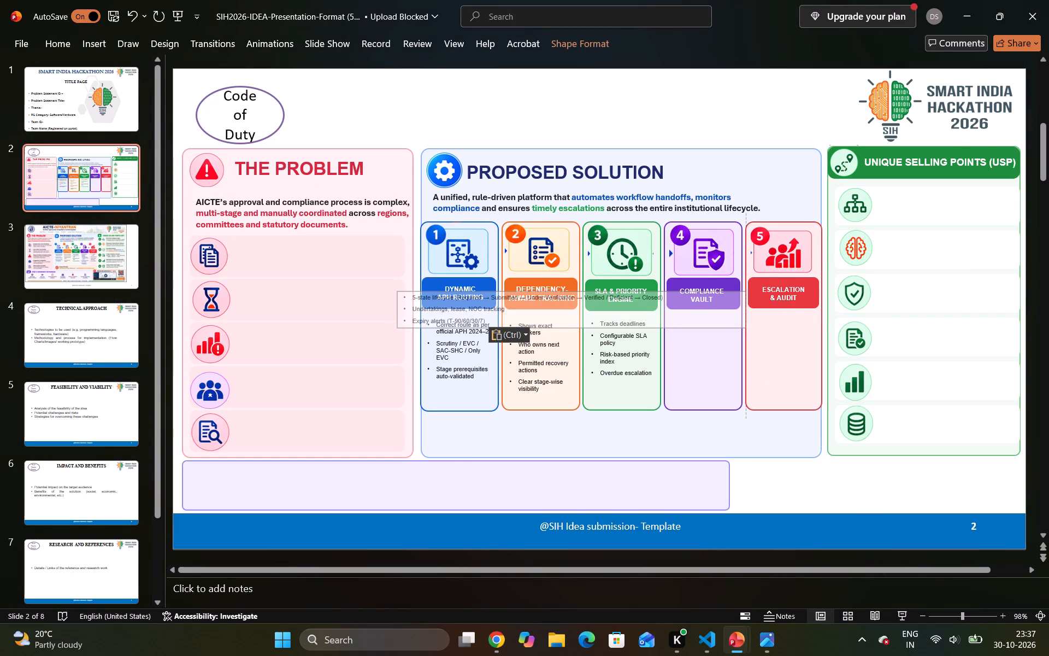
drag(744, 343, 741, 343)
drag(394, 311, 579, 314)
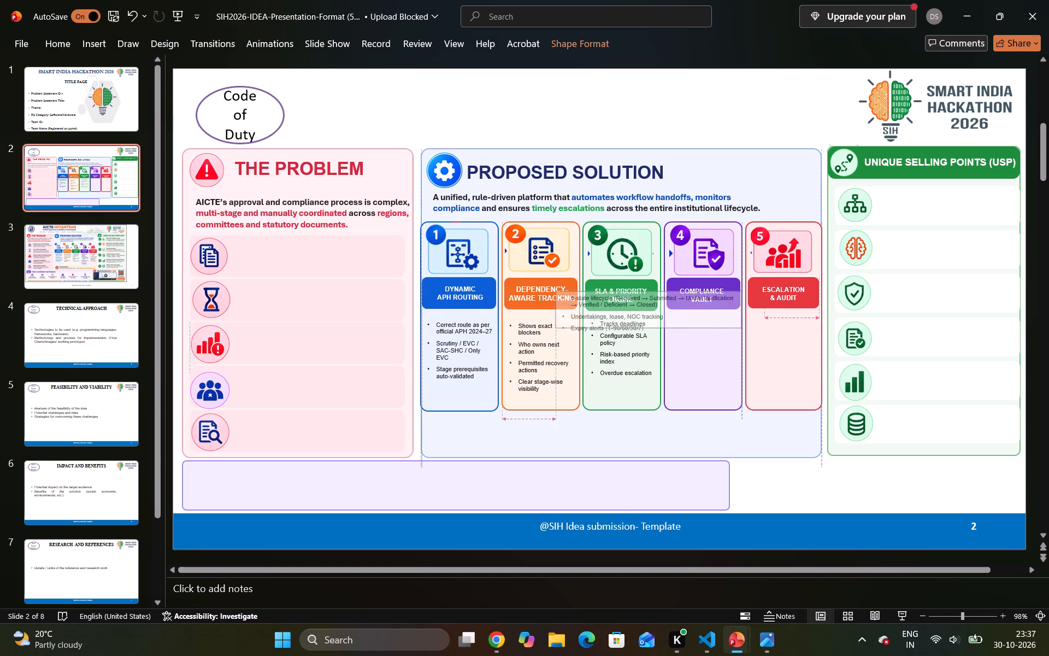
drag(579, 314, 665, 327)
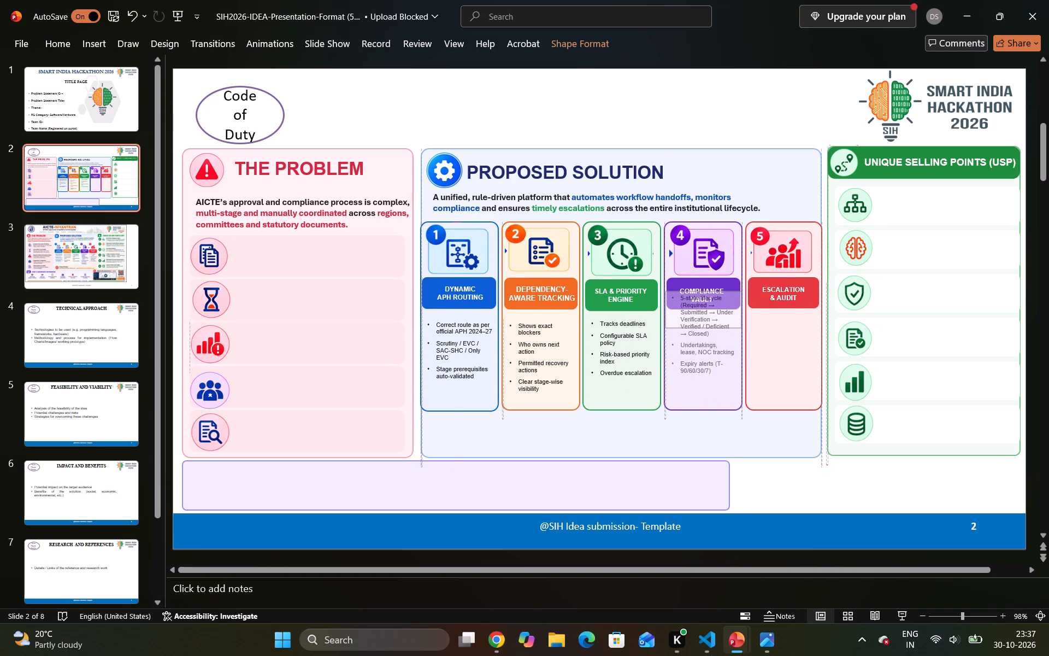
drag(665, 327, 664, 327)
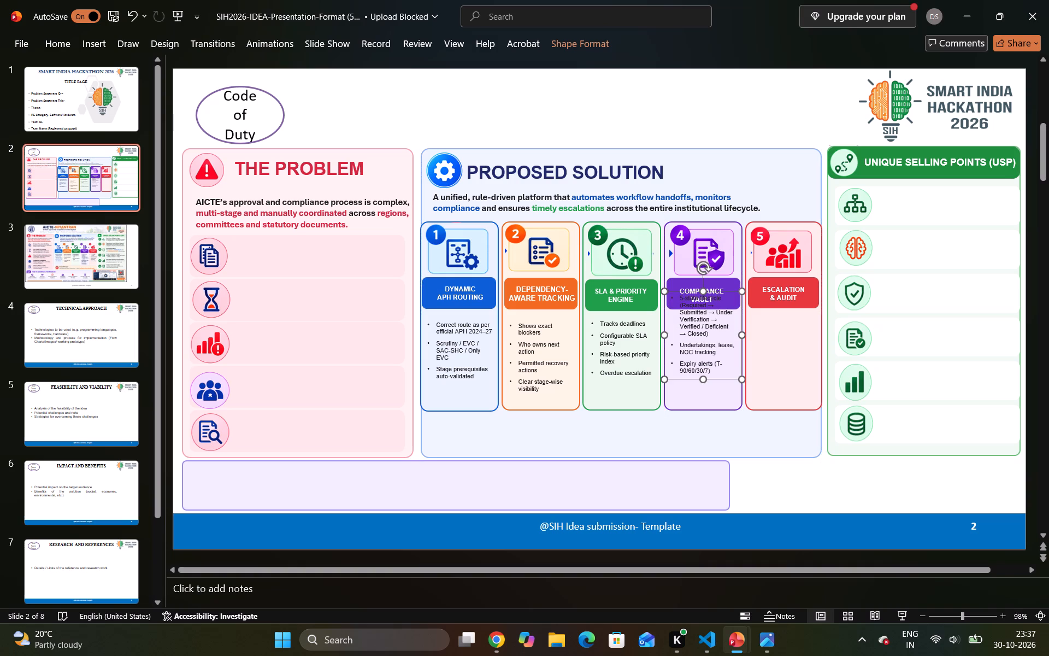
drag(733, 368, 734, 382)
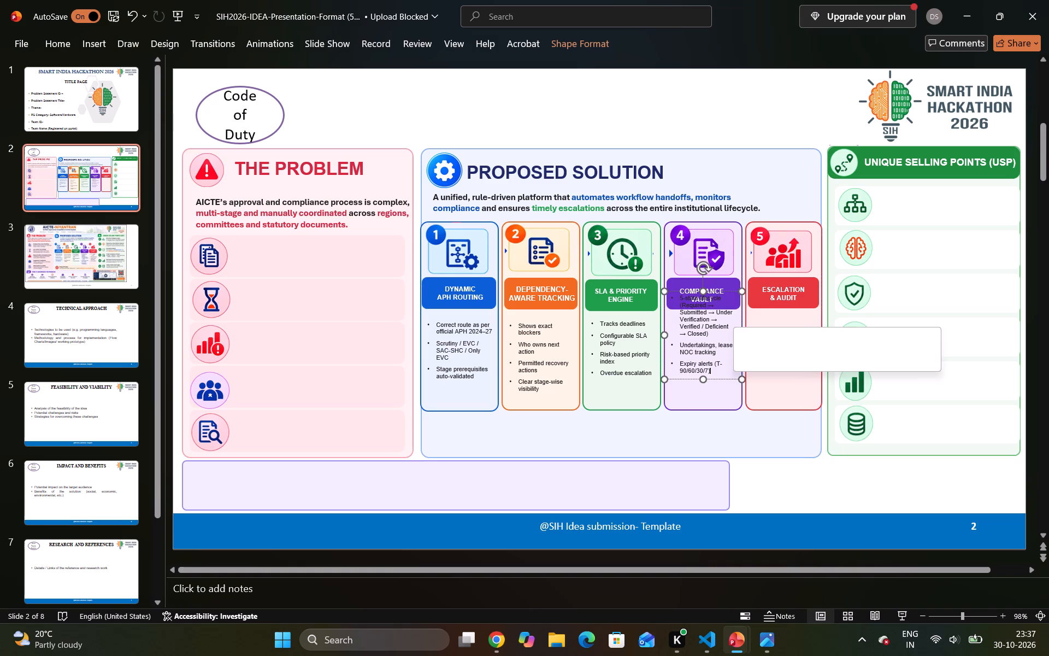
drag(726, 376, 729, 402)
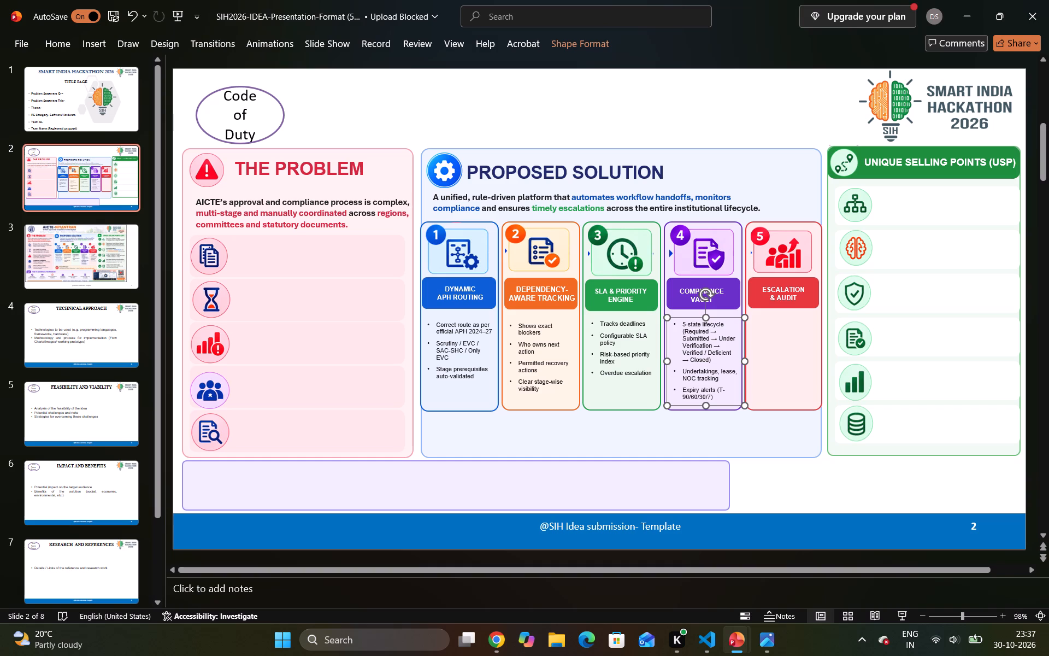
click(667, 361)
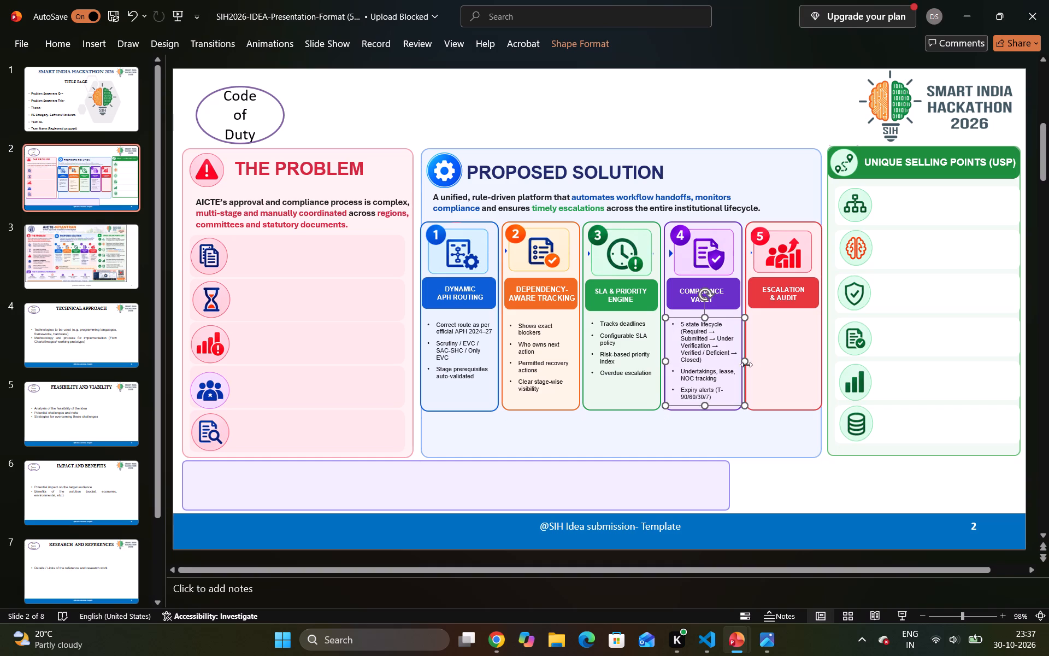
click(745, 361)
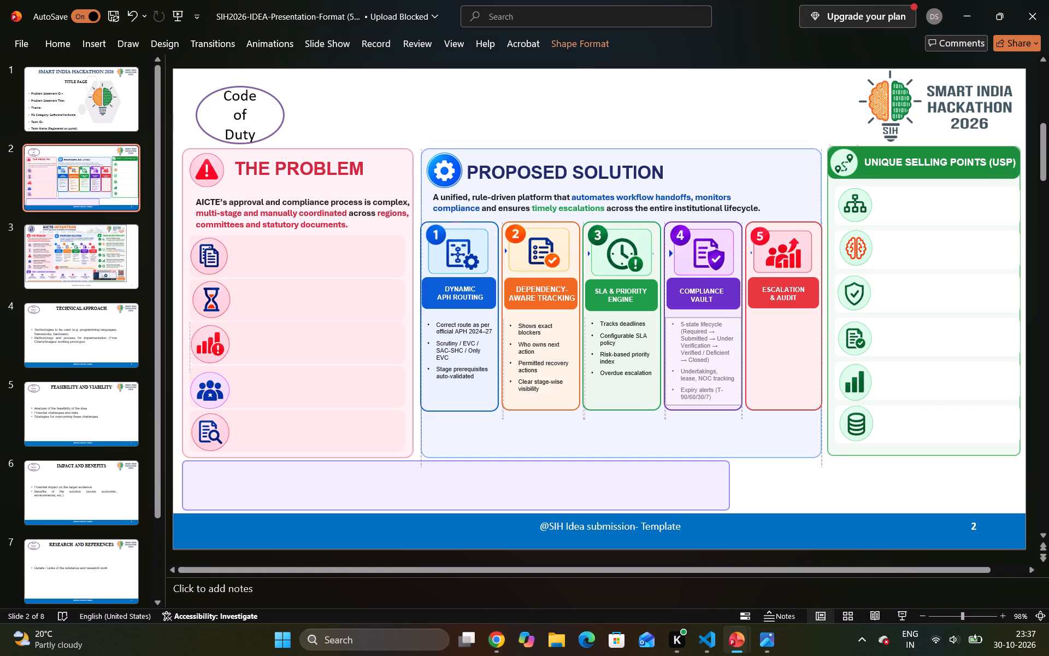
click(779, 499)
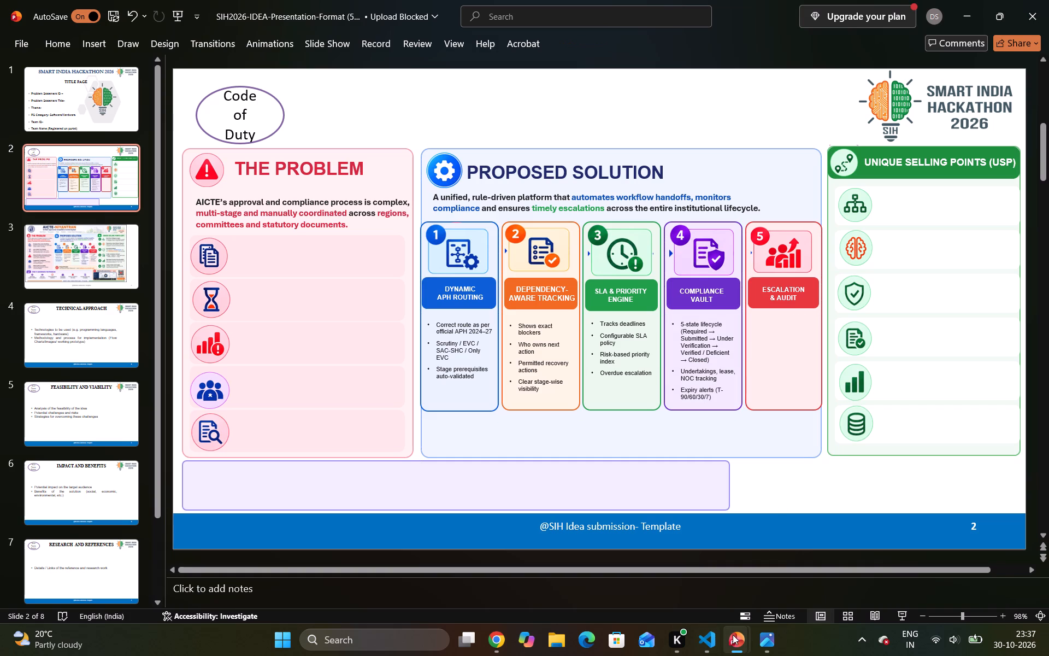
Copy the full bullet list under ESCALATION & AUDIT in the AICTE-NIYANTRAN presentation and paste it onto slide 2 of the SIH2026 presentation.
click(791, 594)
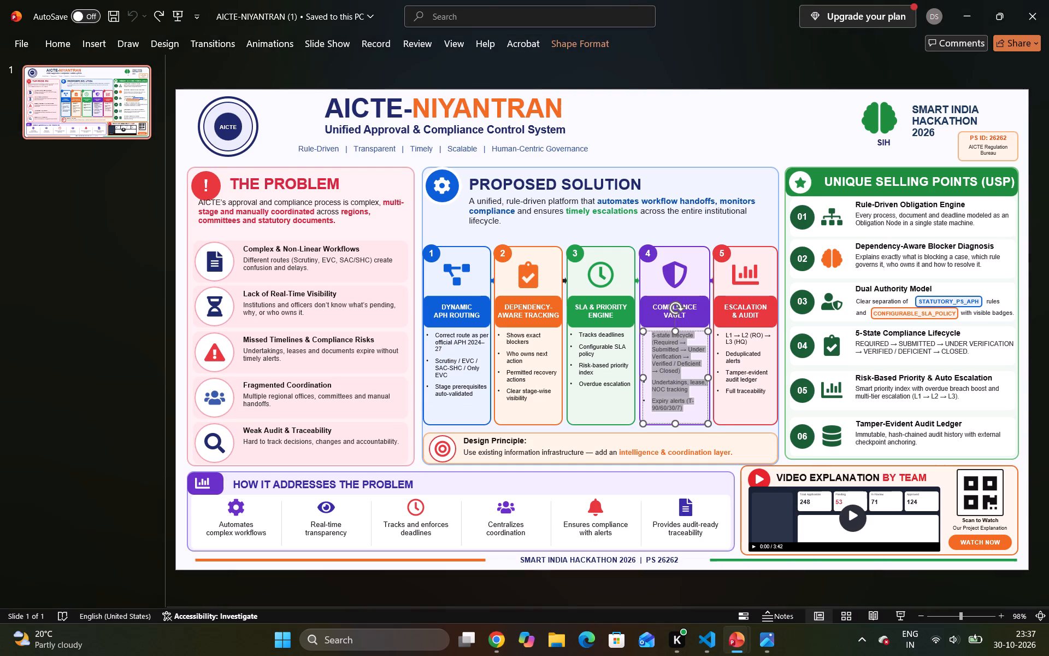
click(749, 390)
key(ctrl+a)
key(ctrl+c)
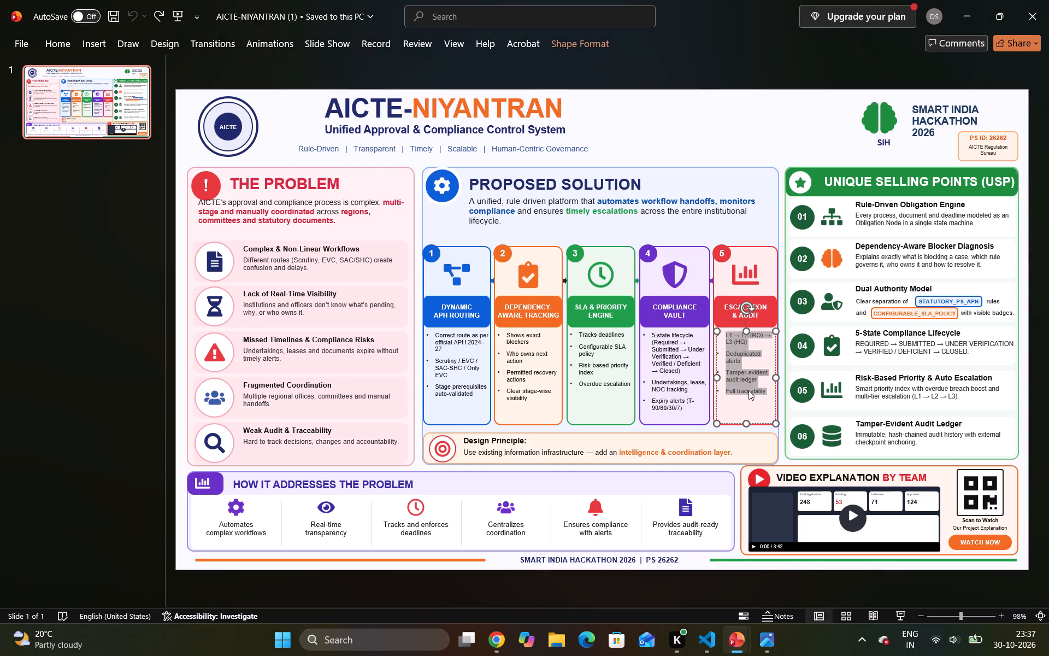
click(961, 19)
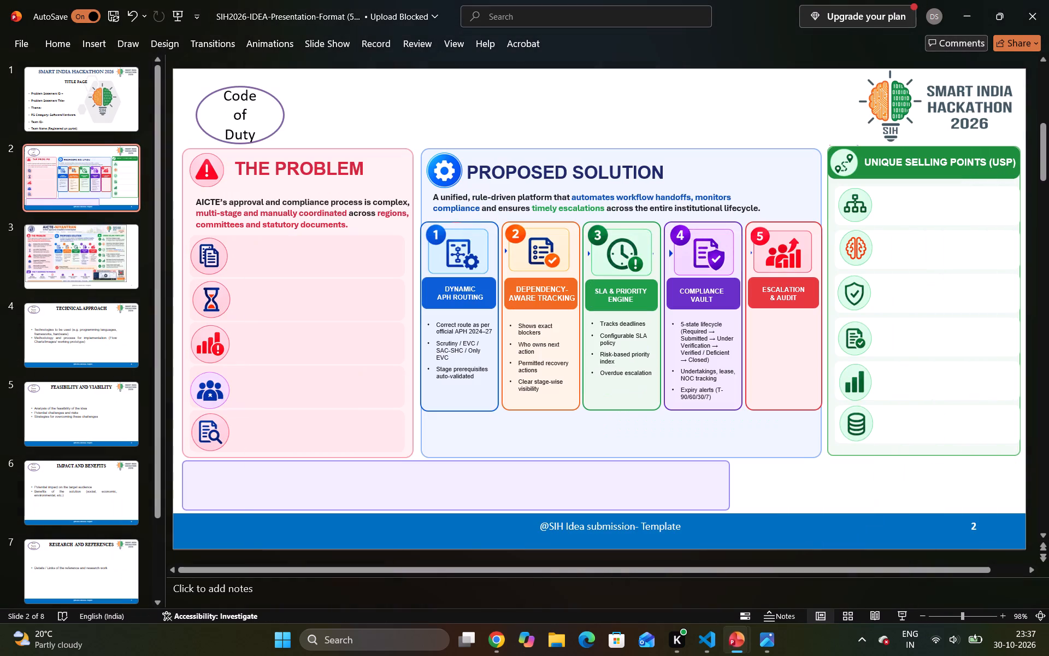
click(804, 492)
key(ctrl+v)
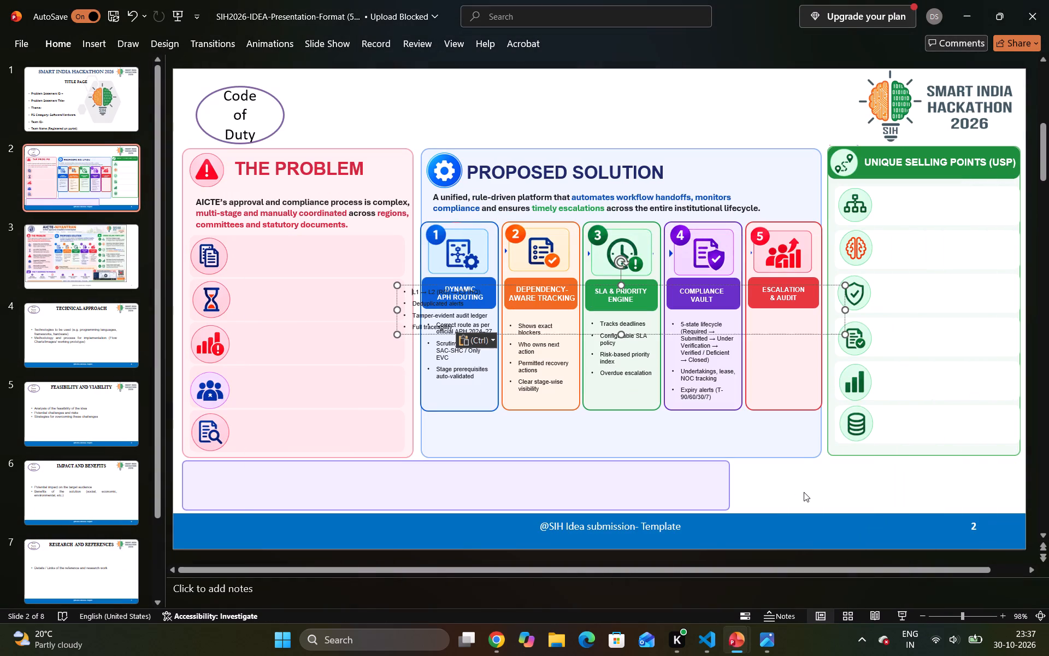
Narrow the pasted escalation bullet list to the fifth card's width and move it below the red ESCALATION & AUDIT bar.
drag(845, 309, 822, 318)
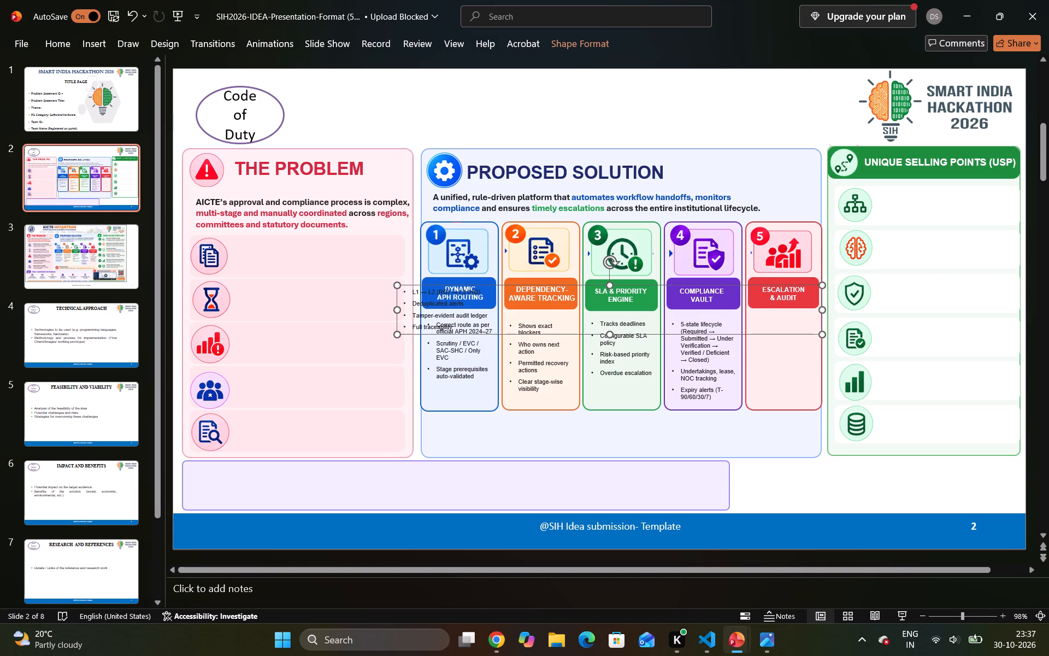
drag(396, 308, 600, 308)
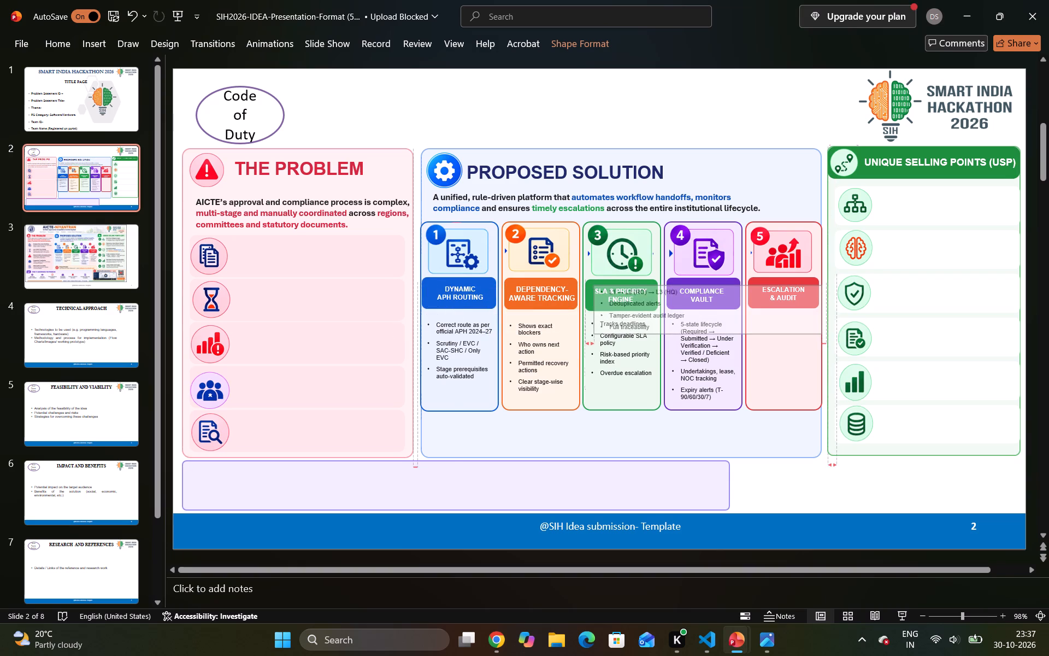
drag(600, 308, 760, 314)
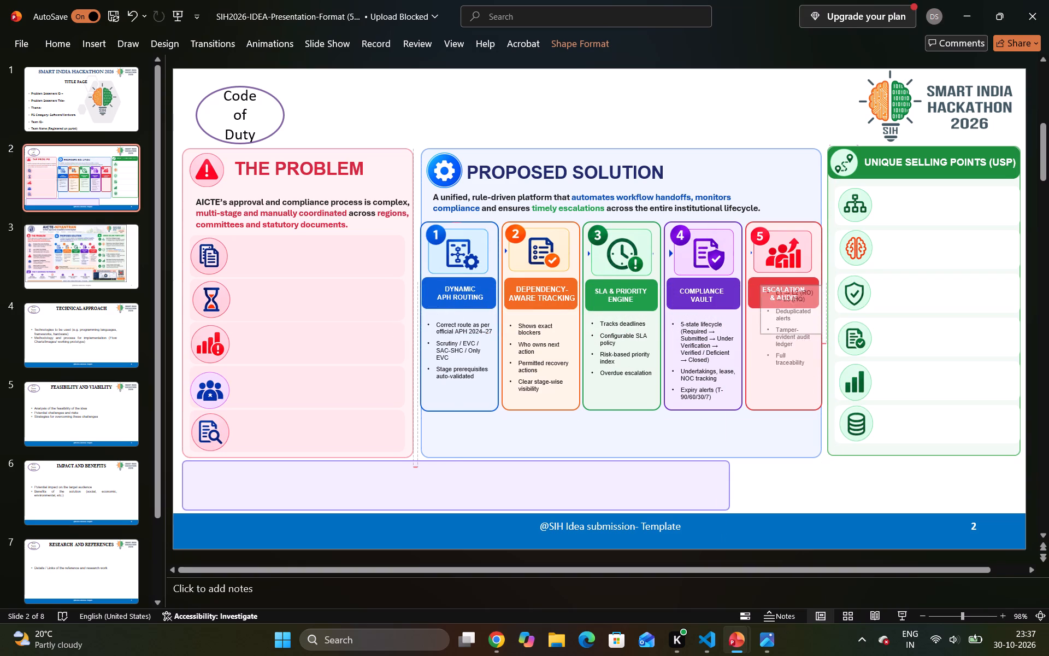
drag(760, 314, 746, 318)
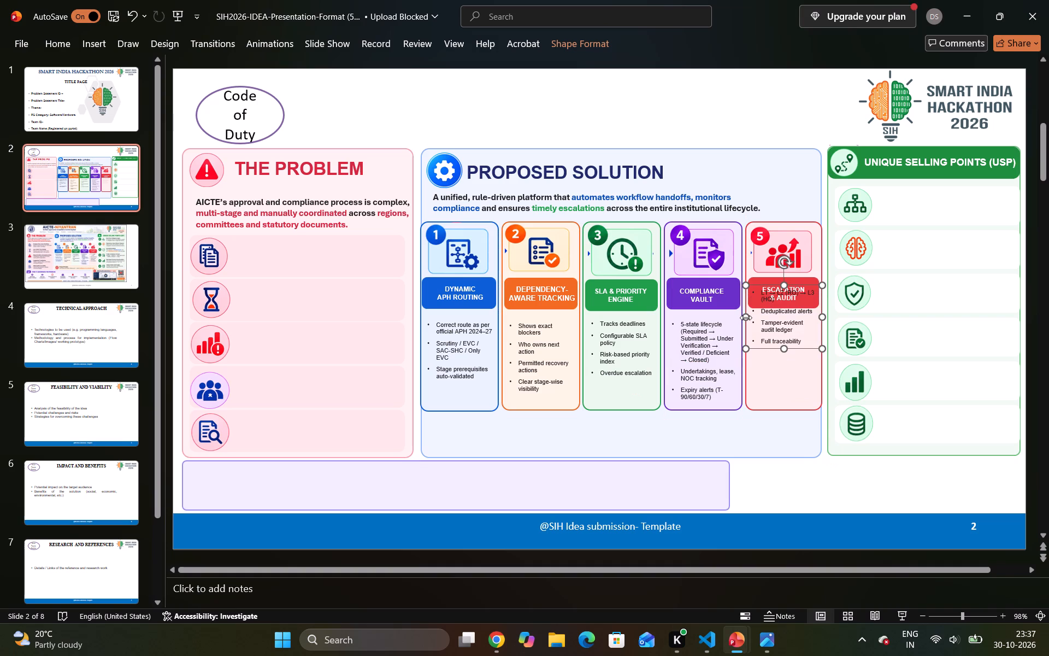
drag(806, 345, 809, 355)
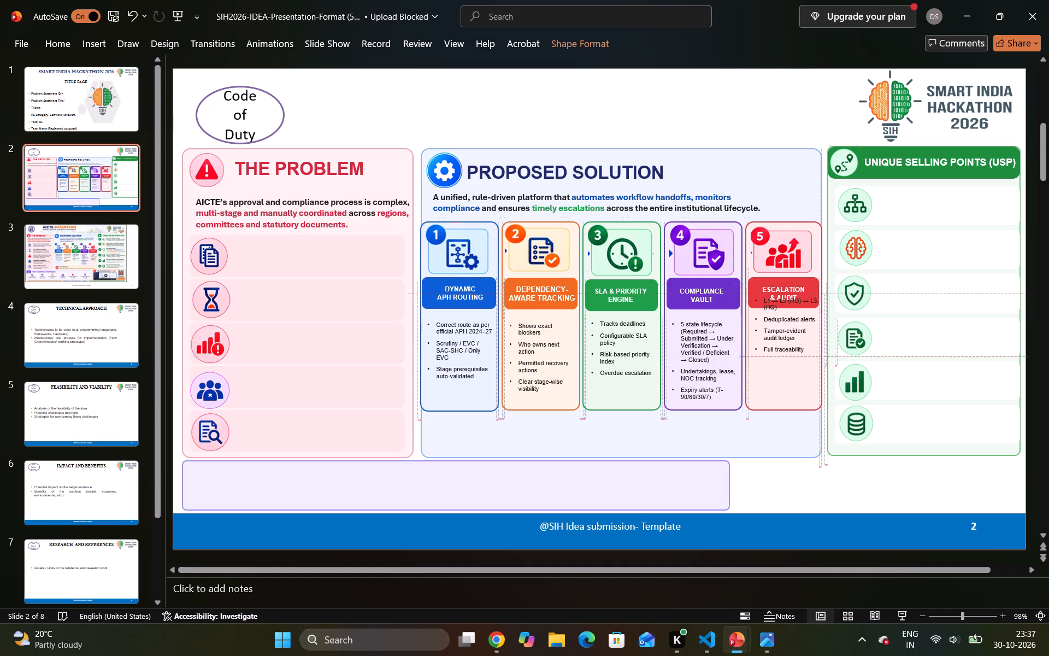
drag(809, 355, 806, 375)
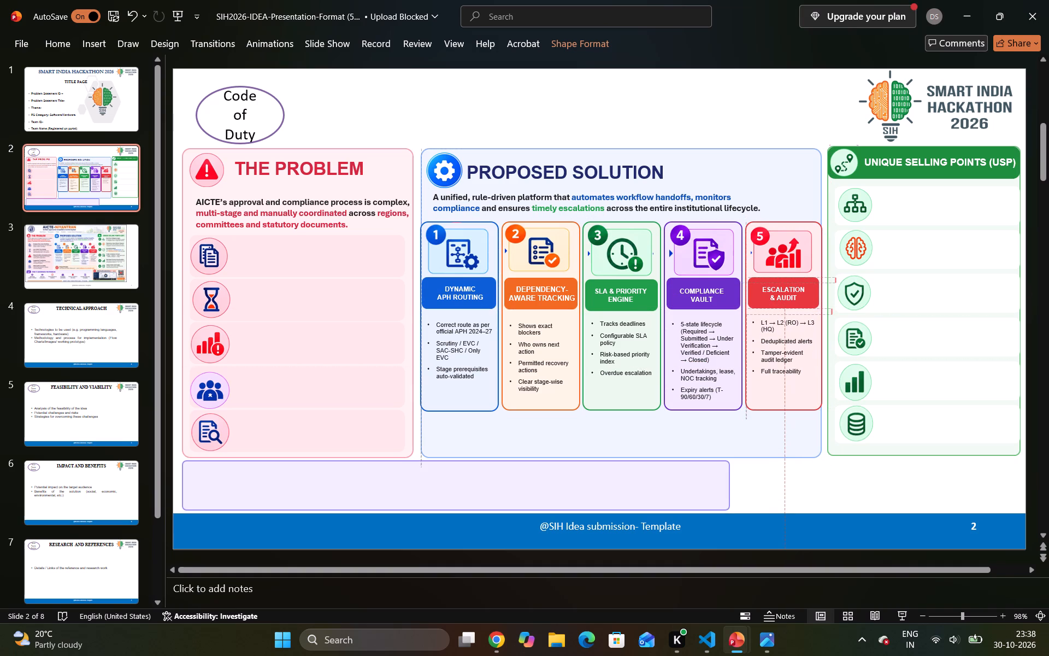
drag(806, 375, 806, 378)
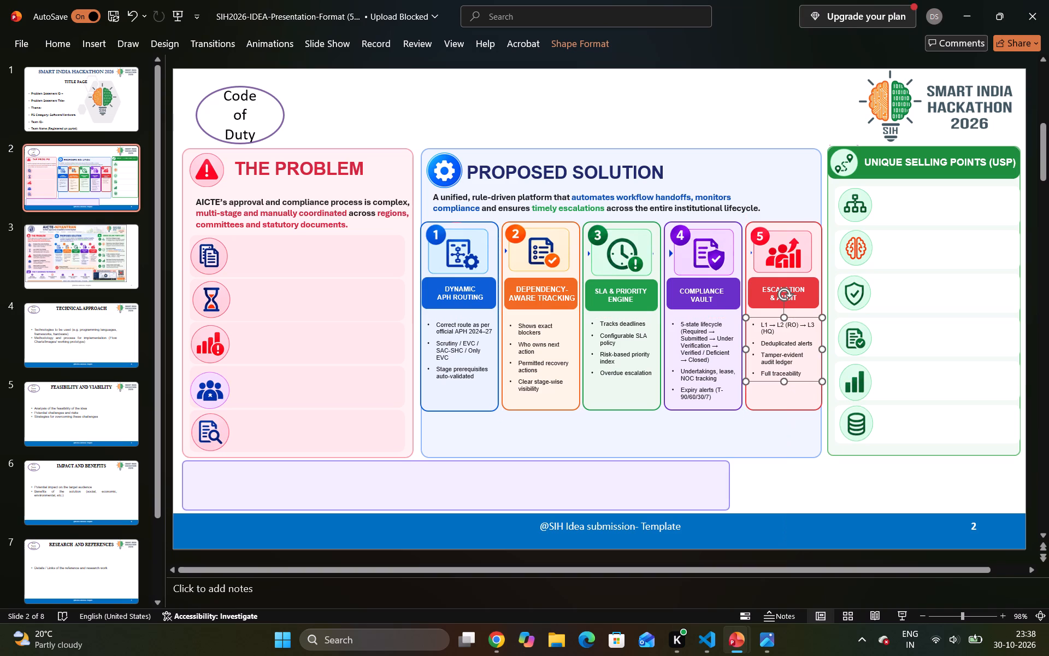
click(814, 477)
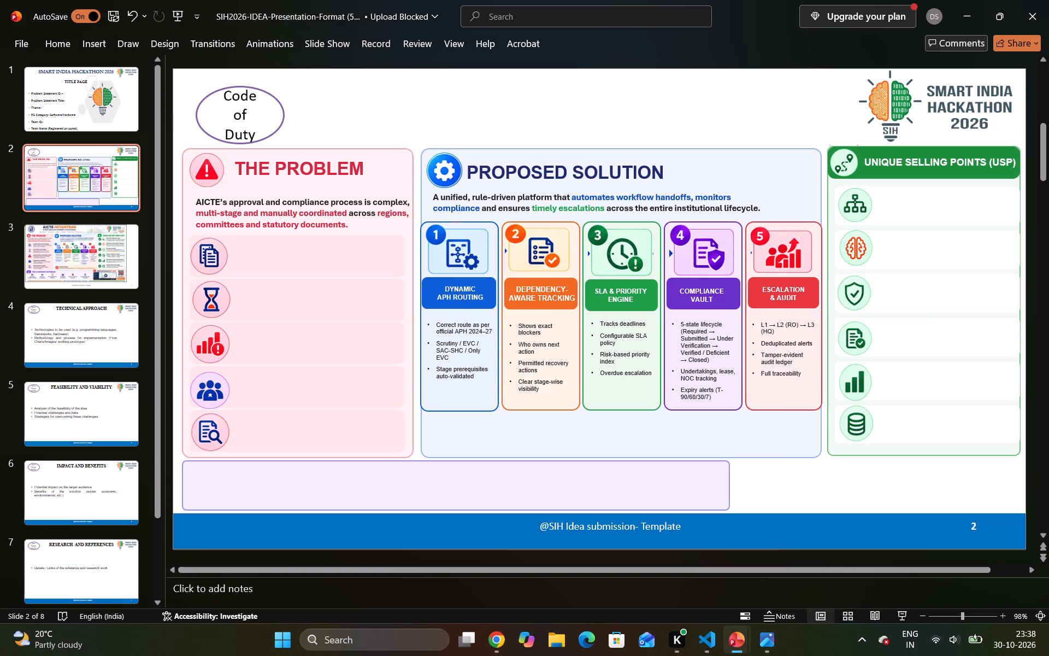
Set the whole bullet list under DYNAMIC APH ROUTING to font size 8 and make it bold.
drag(474, 378, 436, 318)
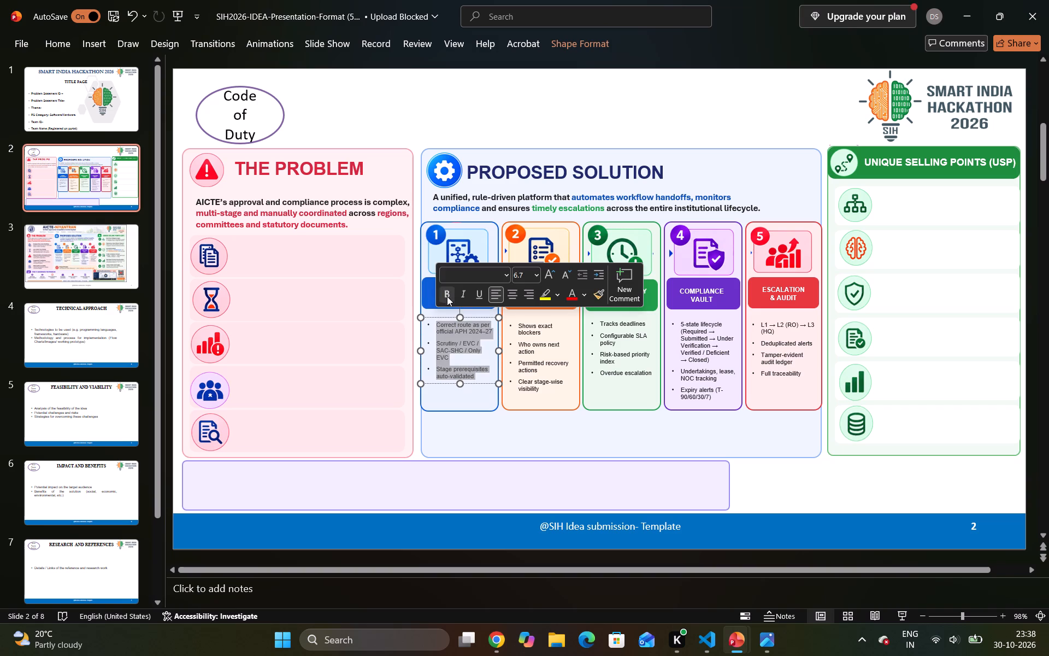
click(70, 44)
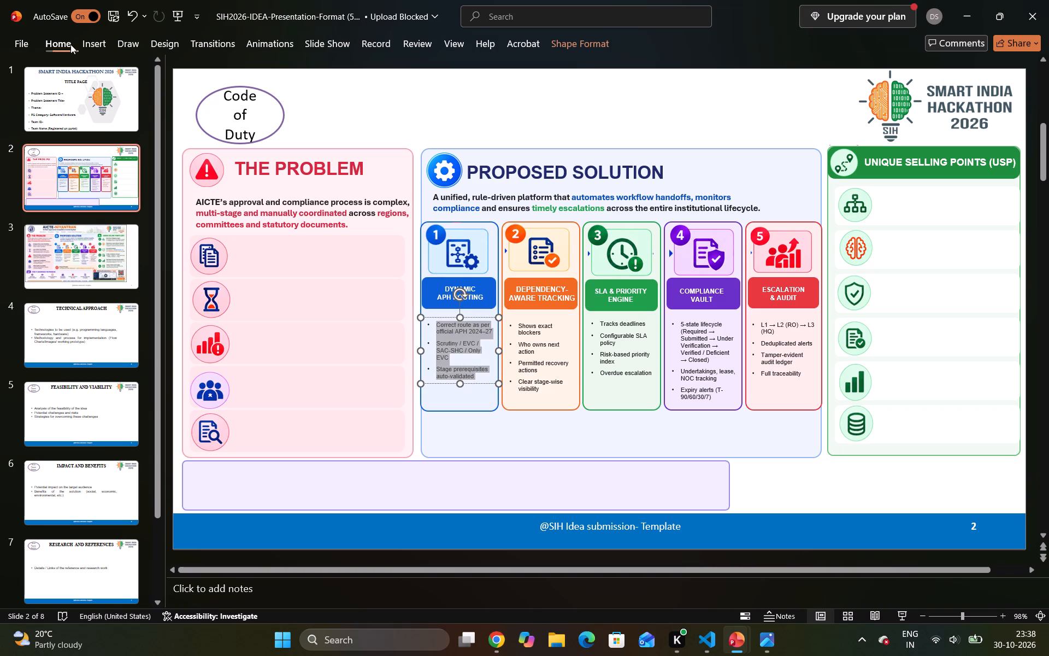
click(338, 72)
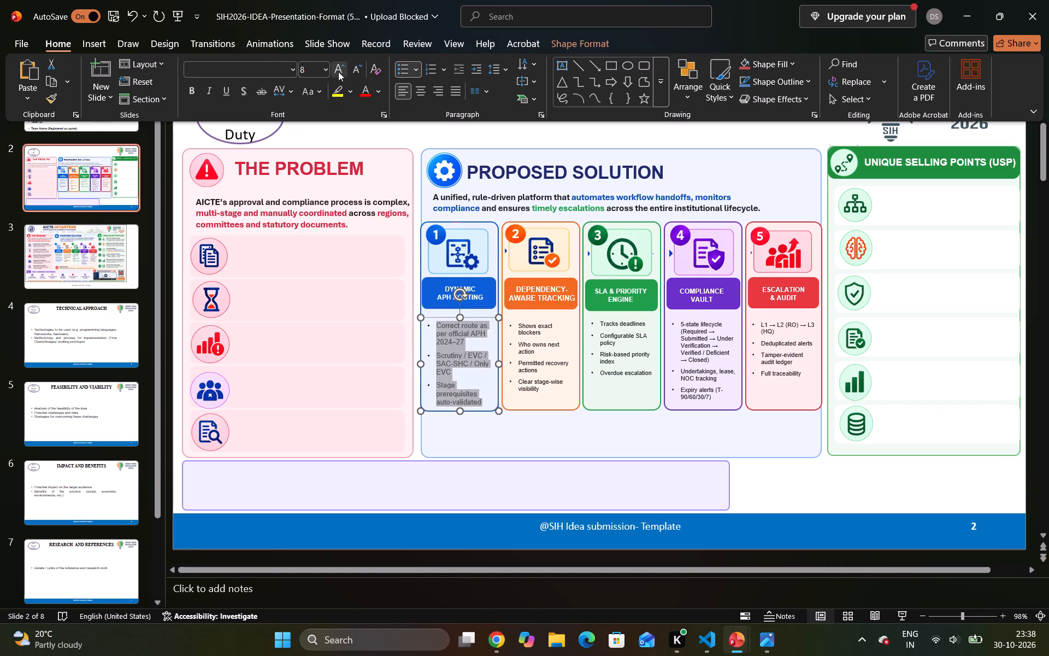
click(196, 90)
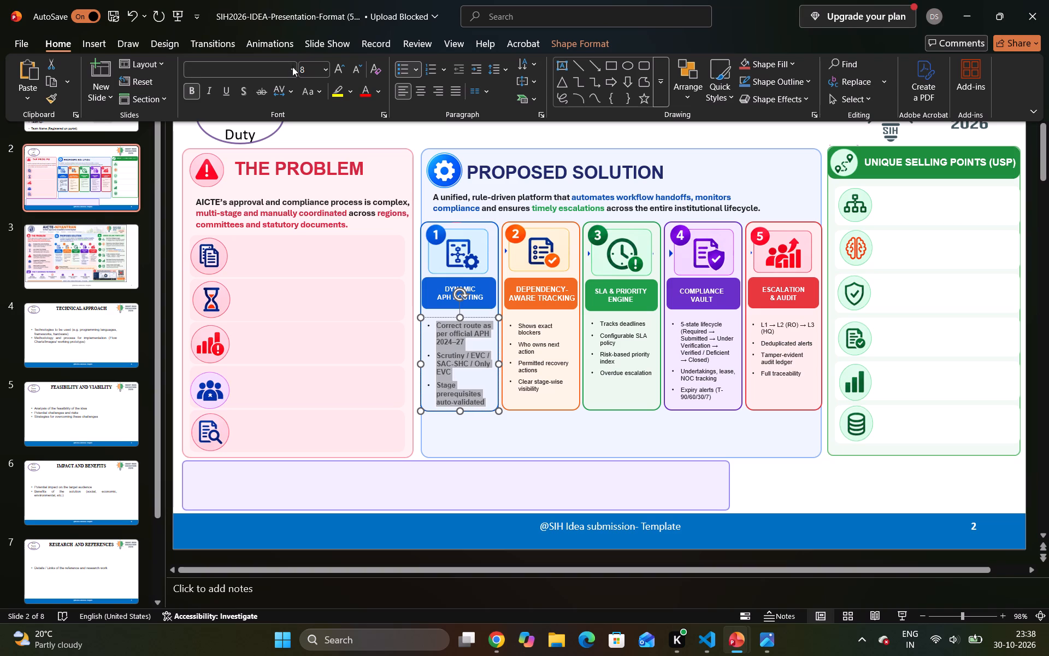
Change the font of the DYNAMIC APH ROUTING bullet list to Myanmar Text and deselect the list.
click(290, 67)
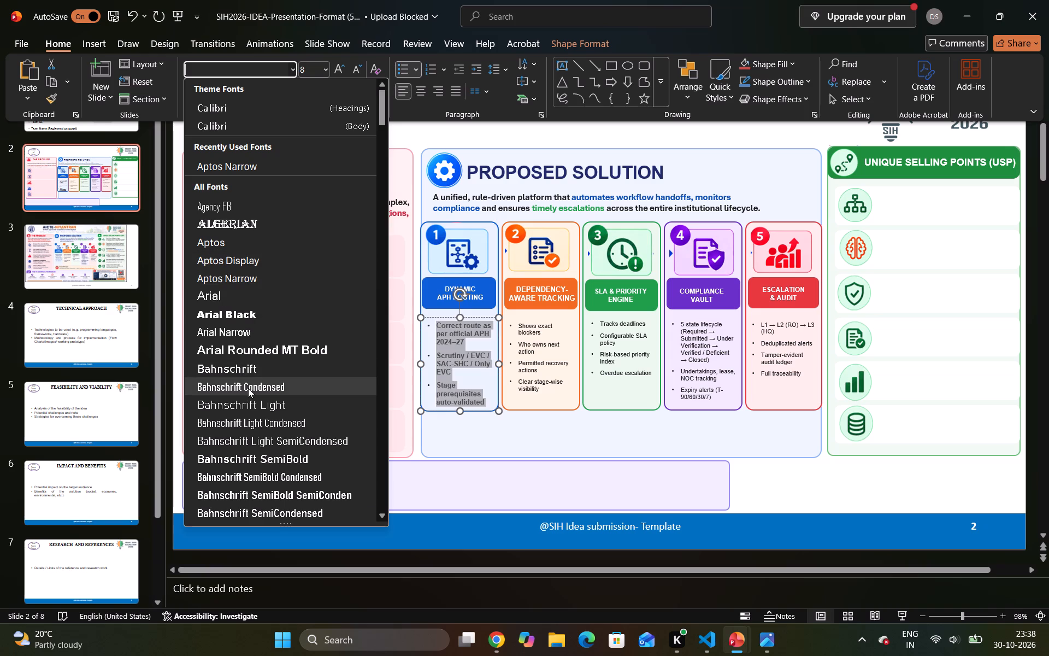
scroll(248, 388, down, 1)
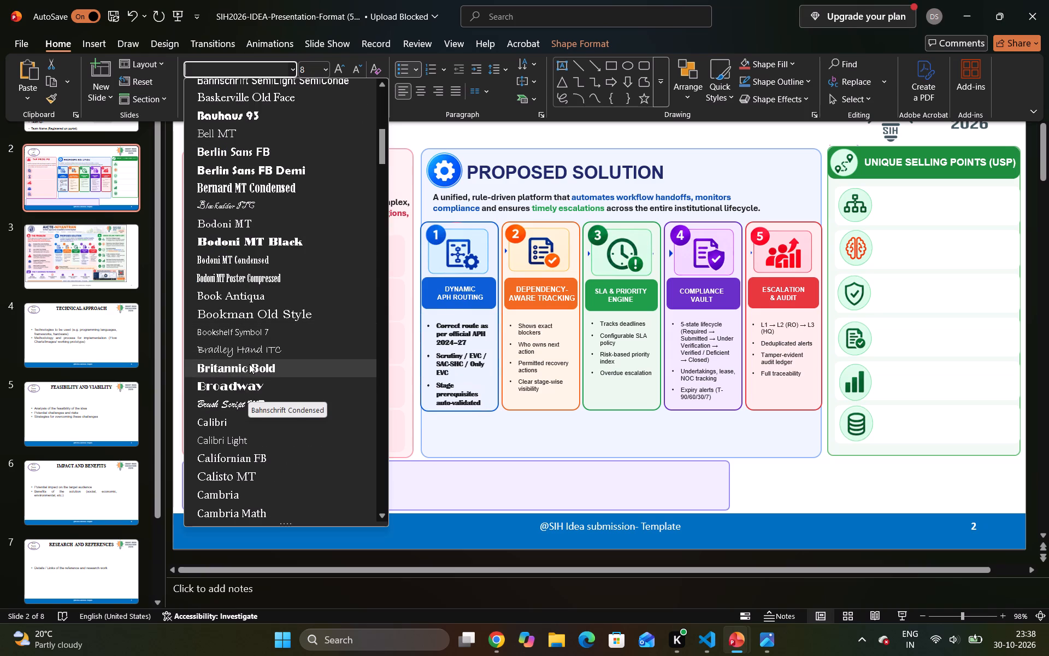
scroll(245, 443, down, 1)
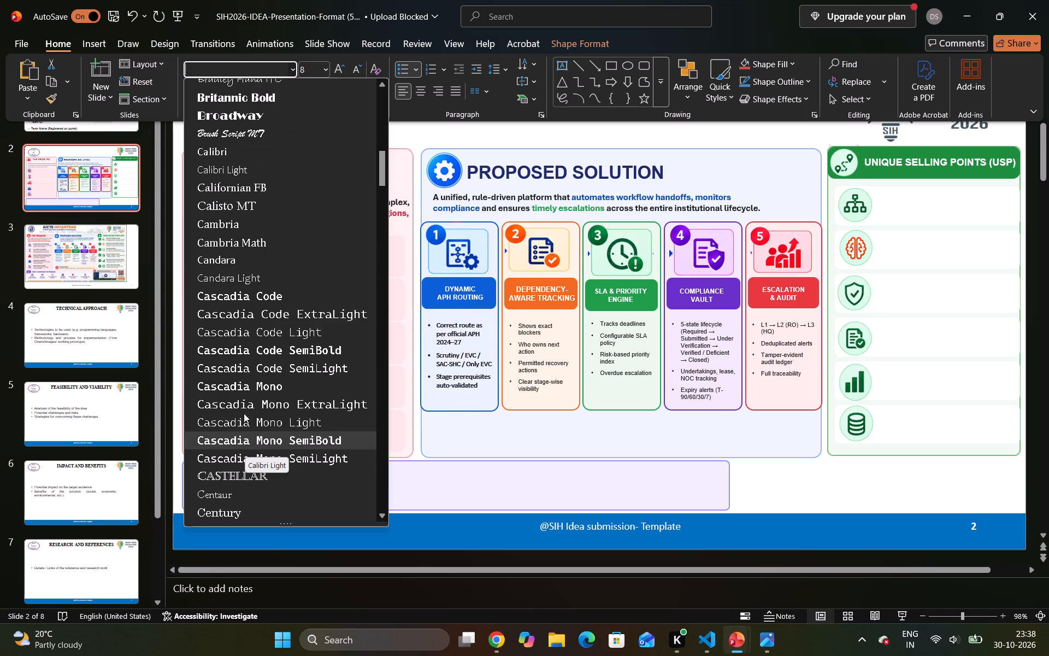
scroll(248, 372, down, 2)
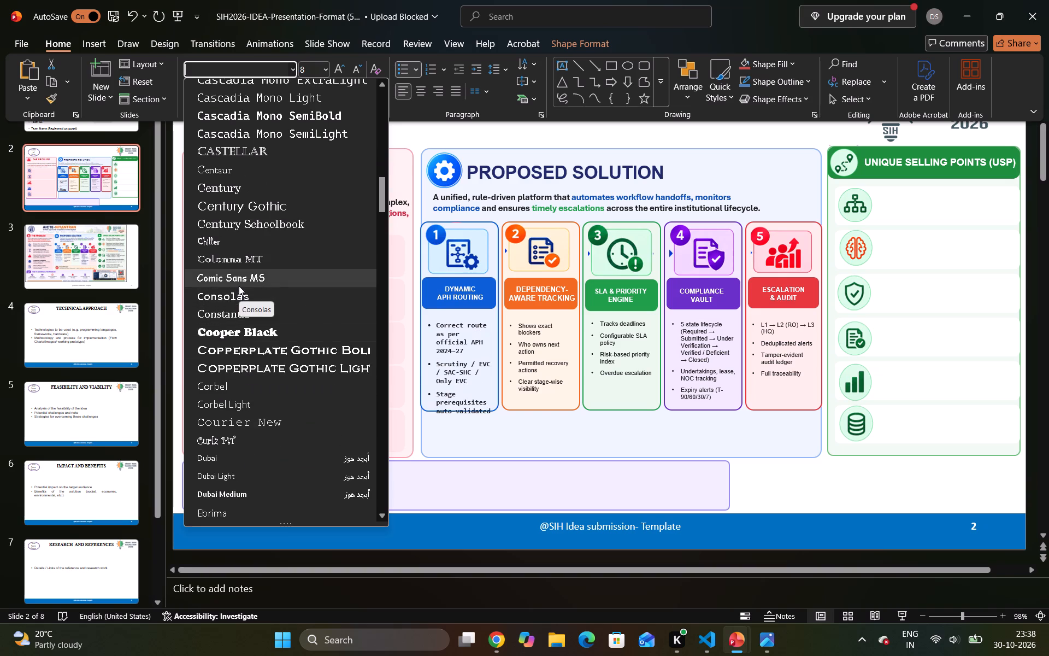
scroll(239, 286, down, 1)
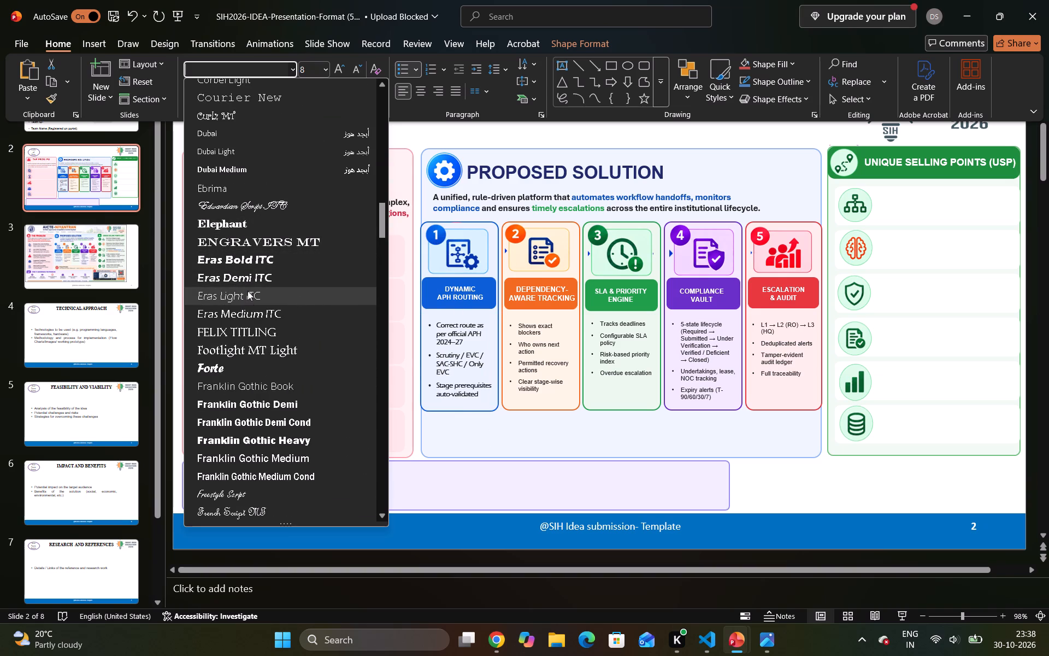
scroll(247, 248, down, 1)
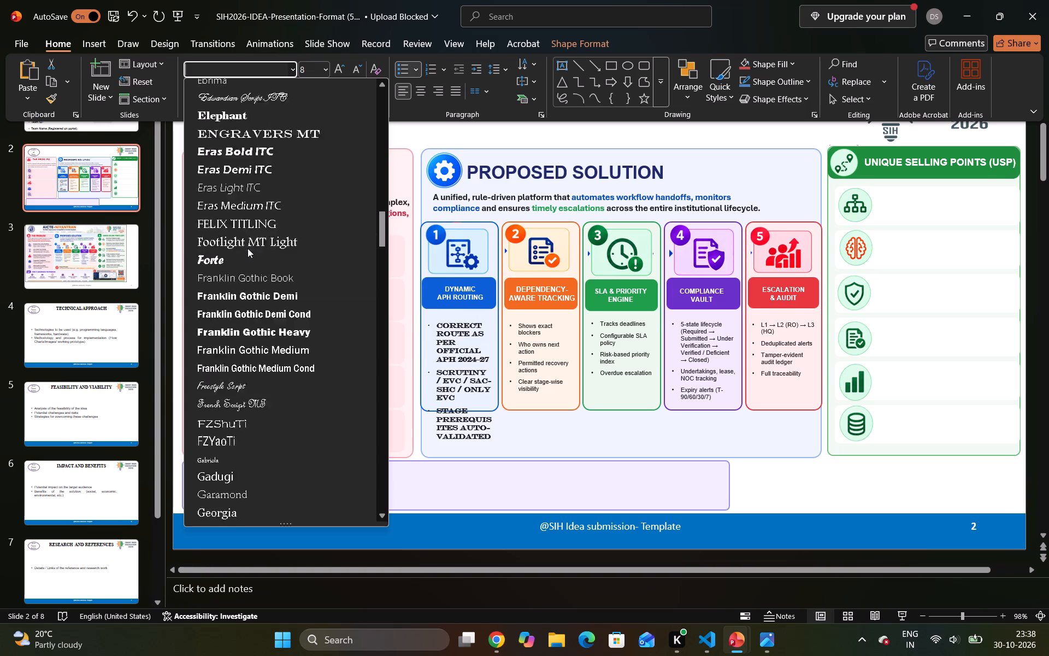
scroll(247, 248, down, 1)
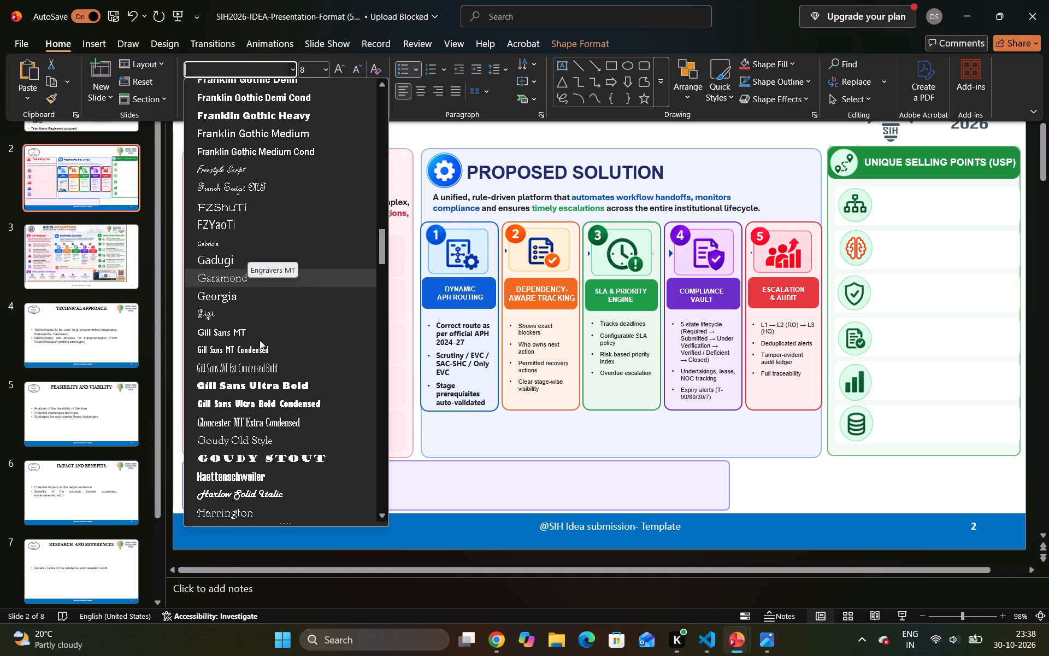
scroll(263, 385, down, 2)
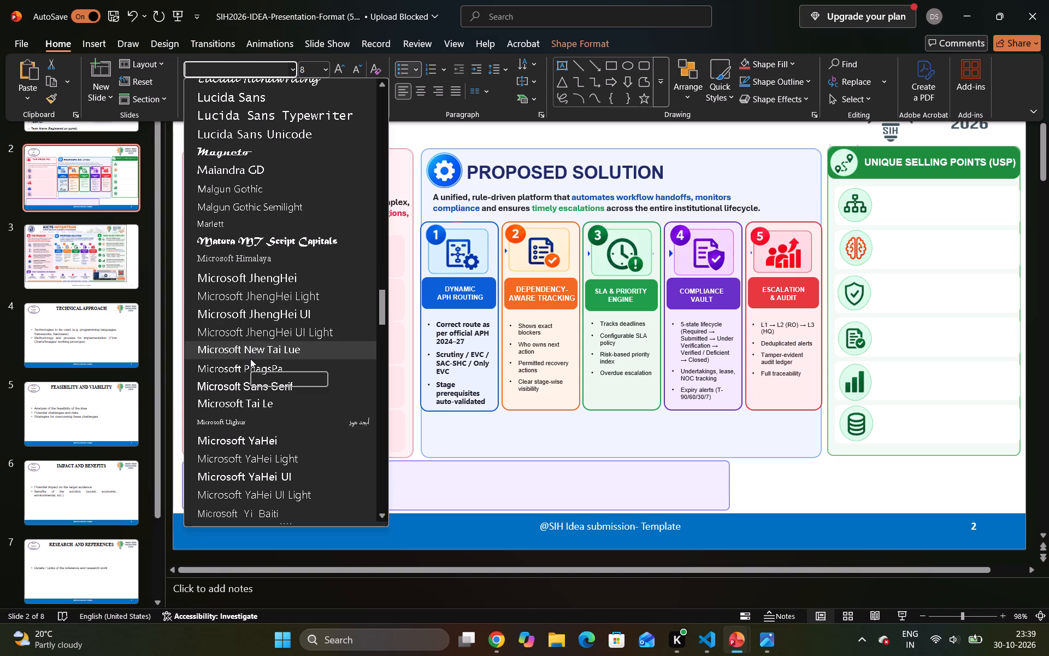
scroll(246, 390, down, 1)
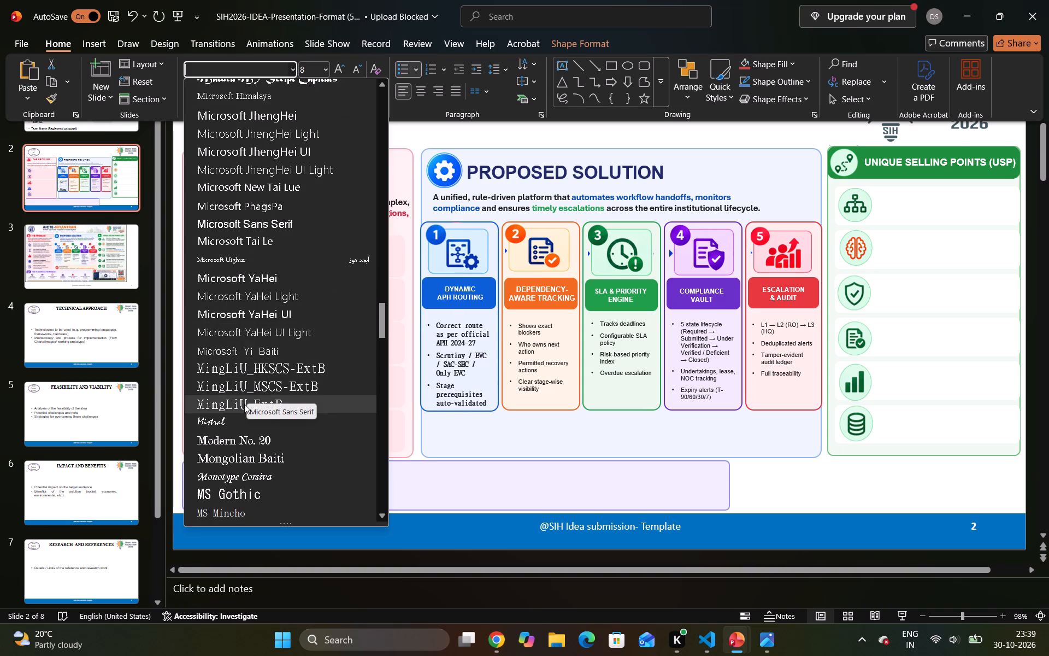
scroll(245, 406, down, 1)
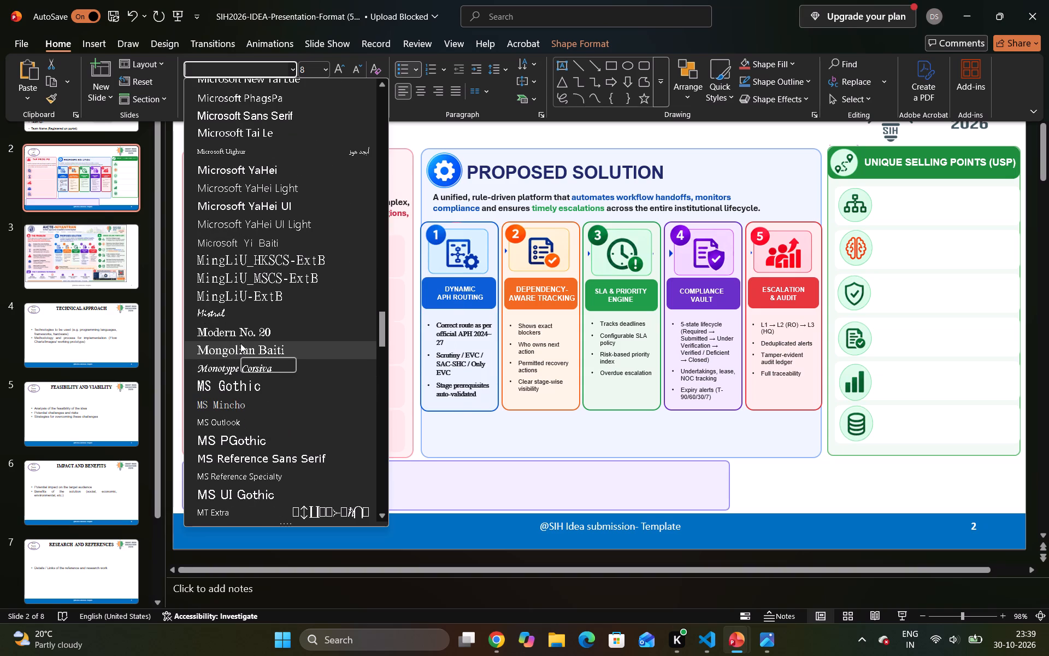
scroll(240, 423, down, 1)
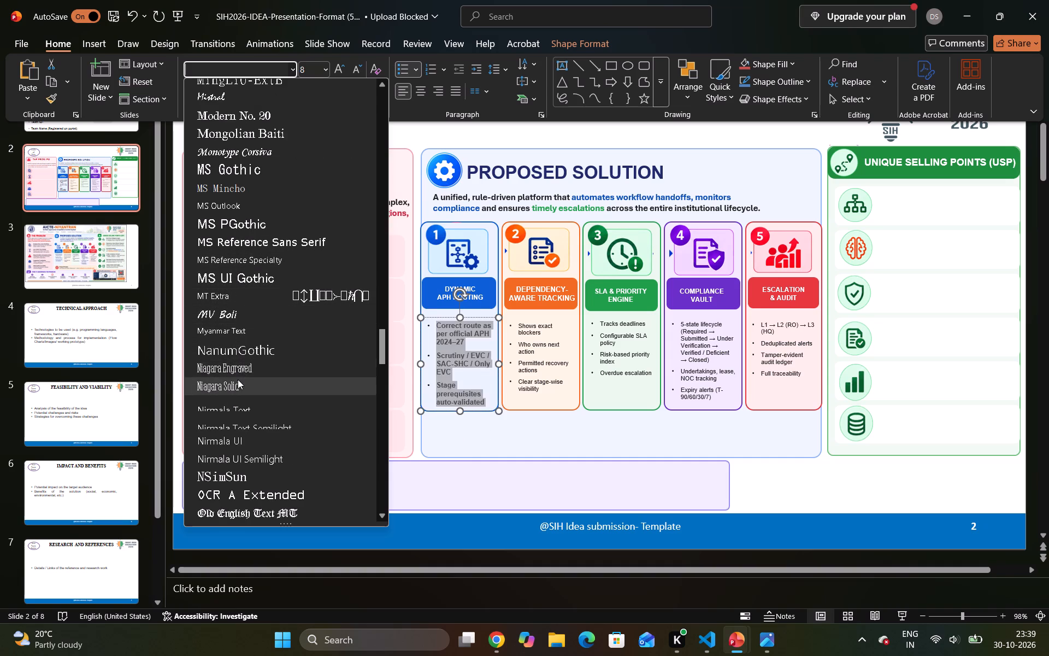
click(238, 332)
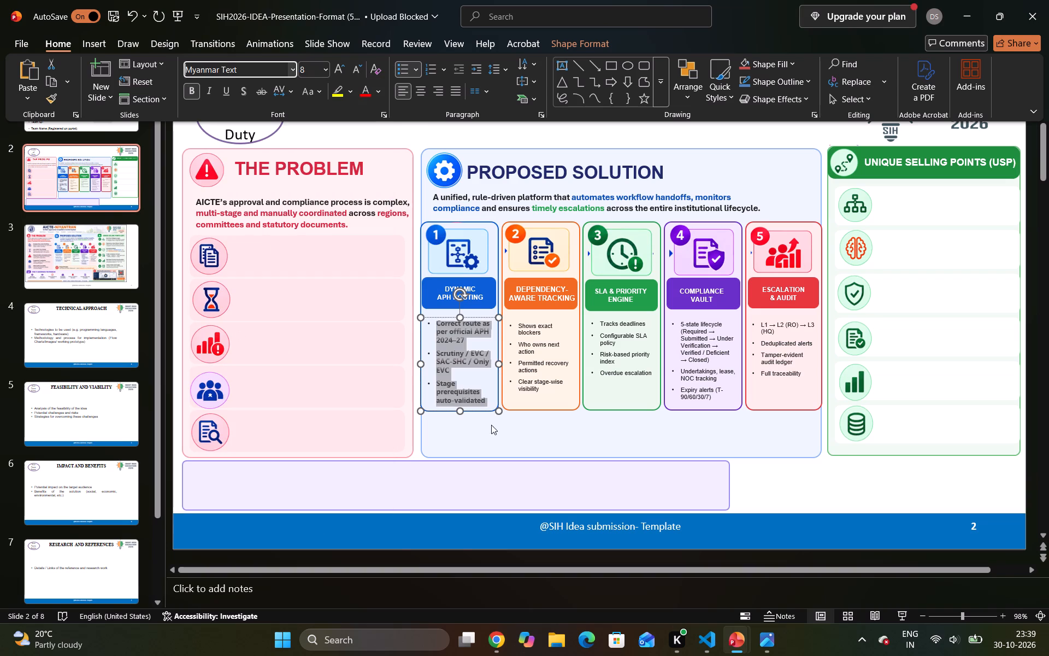
click(502, 427)
click(830, 459)
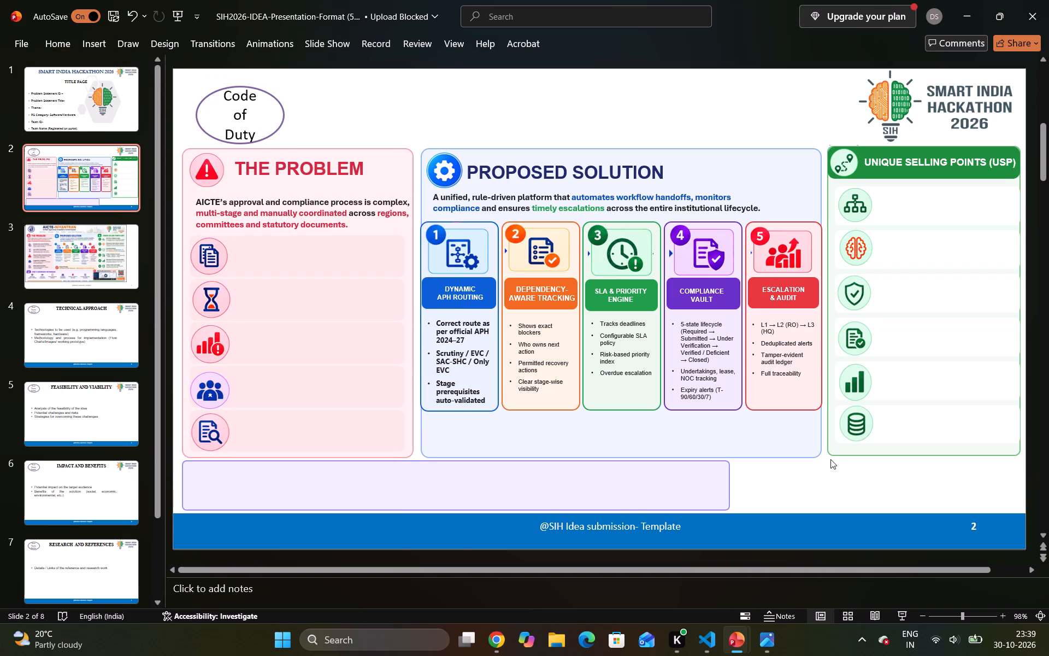
Format the whole bullet list under DEPENDENCY-AWARE TRACKING as bold Myanmar Text at size 8.
drag(544, 396, 541, 389)
key(ctrl+z)
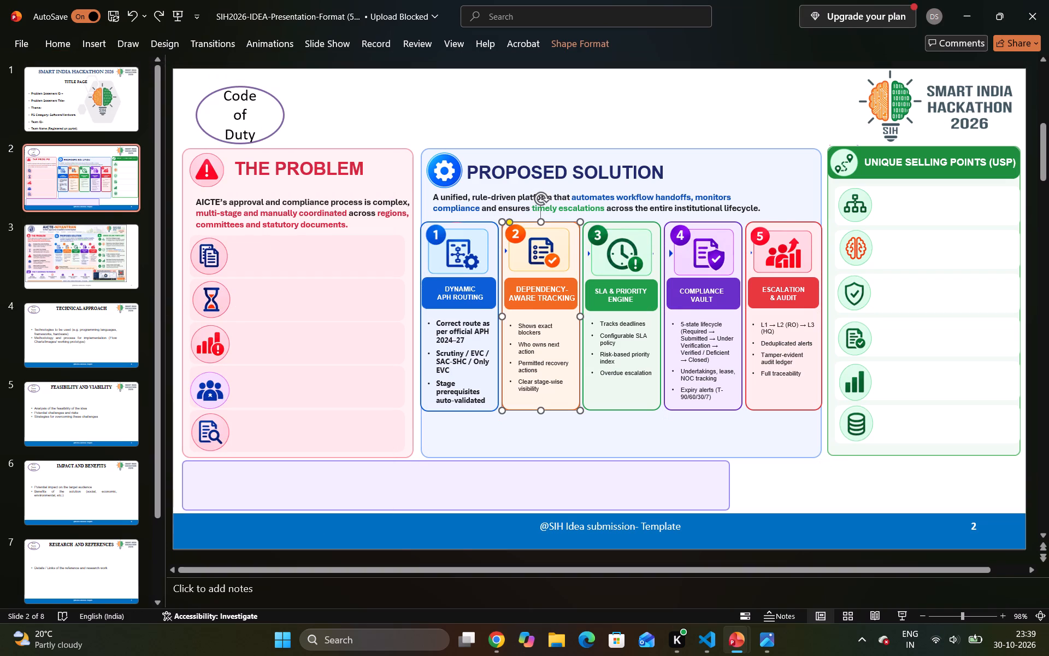
click(539, 380)
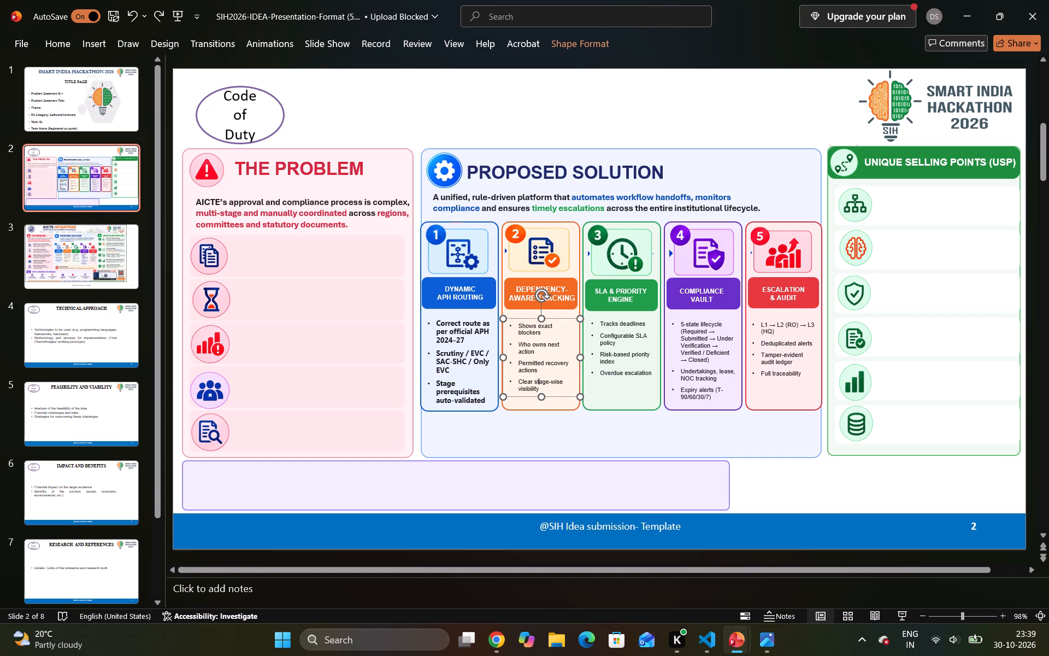
key(ctrl+a)
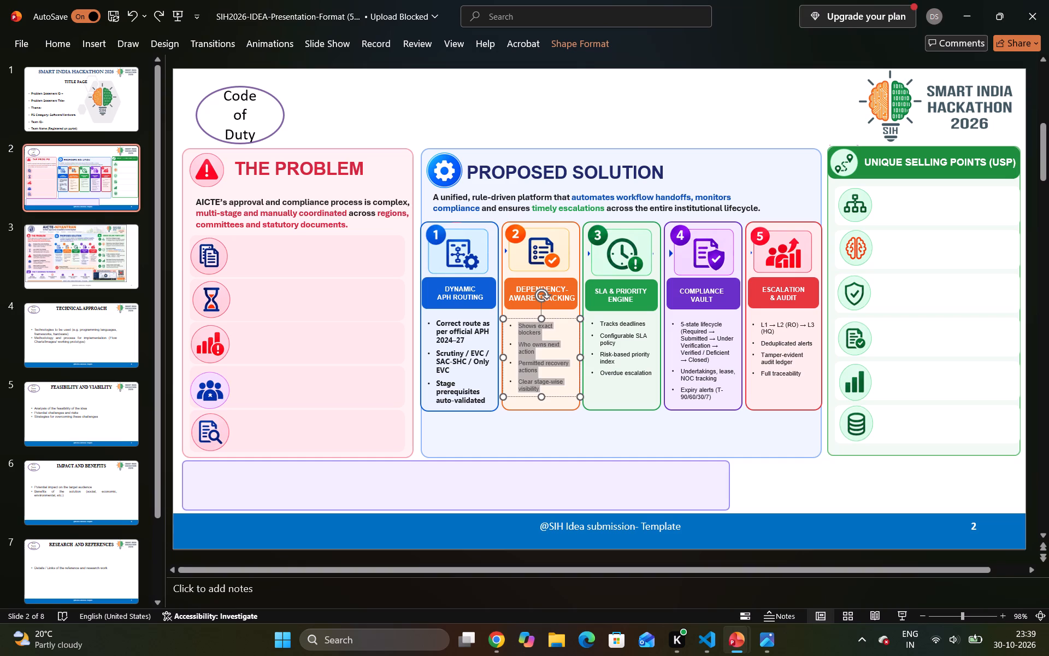
click(66, 46)
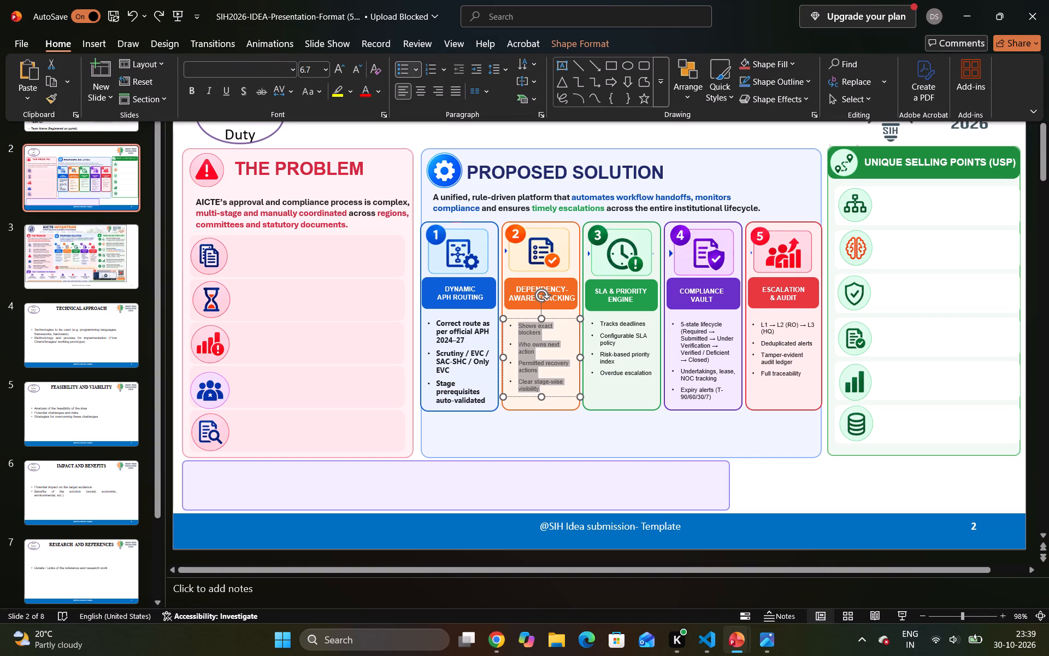
click(341, 66)
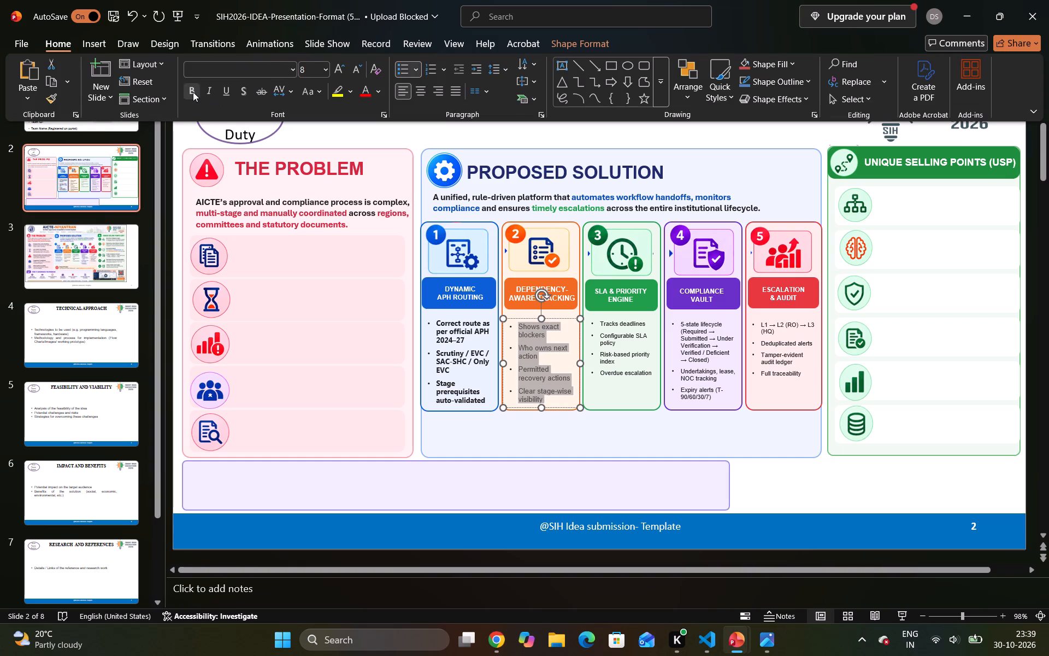
click(193, 92)
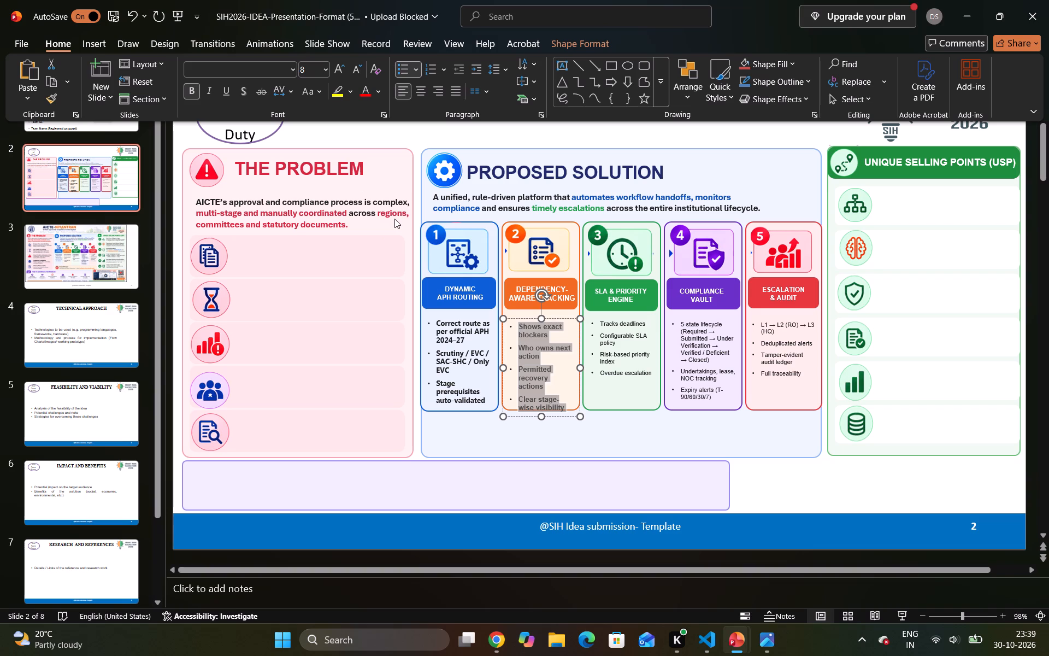
click(292, 69)
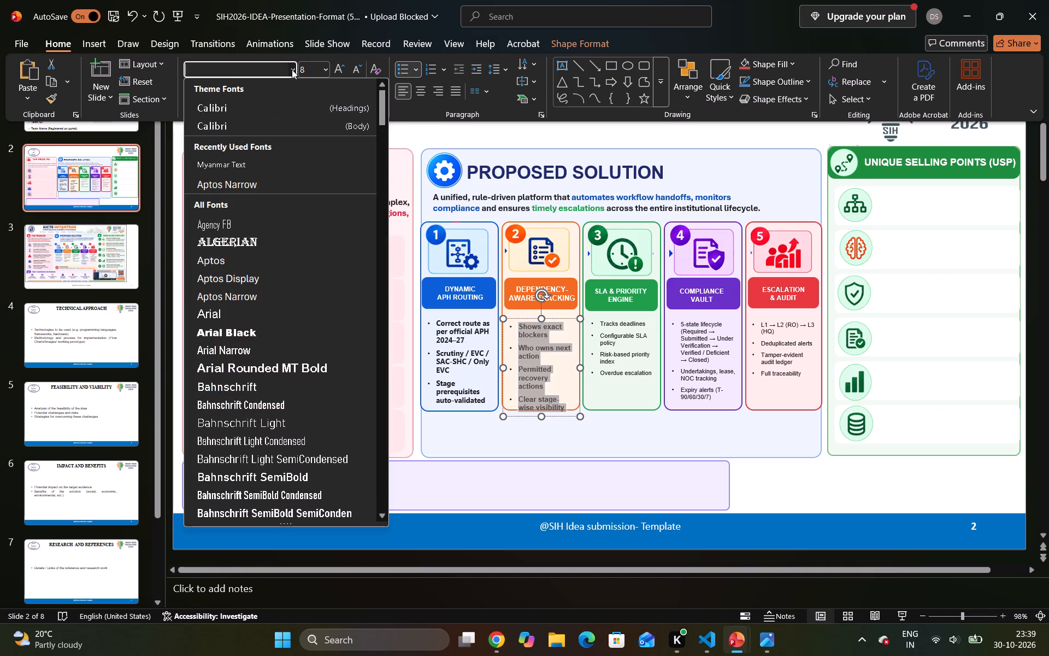
click(238, 164)
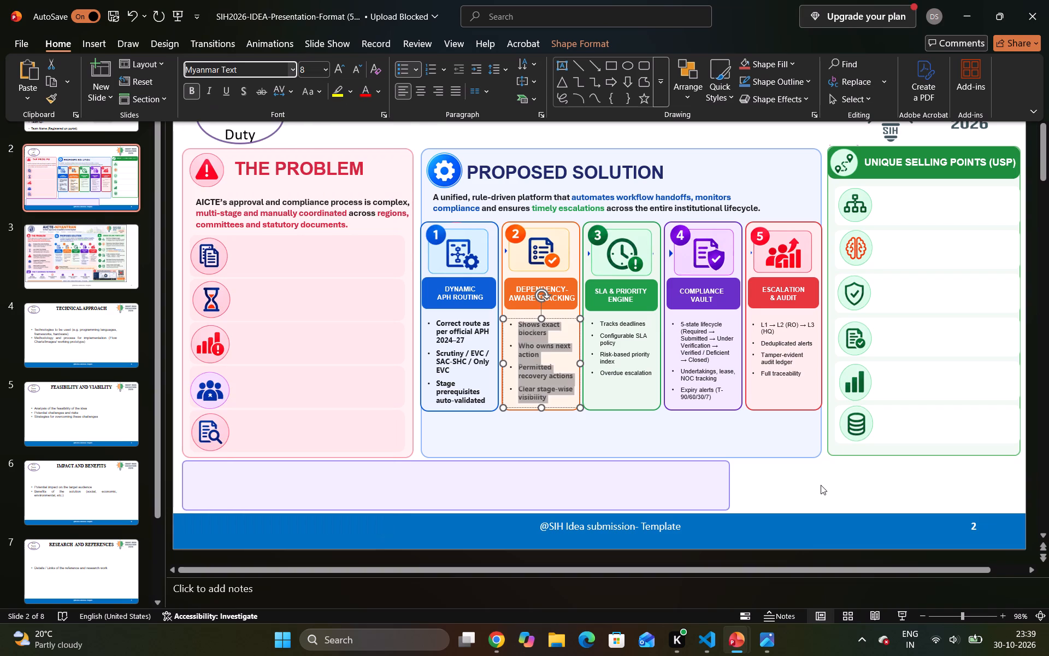
click(821, 485)
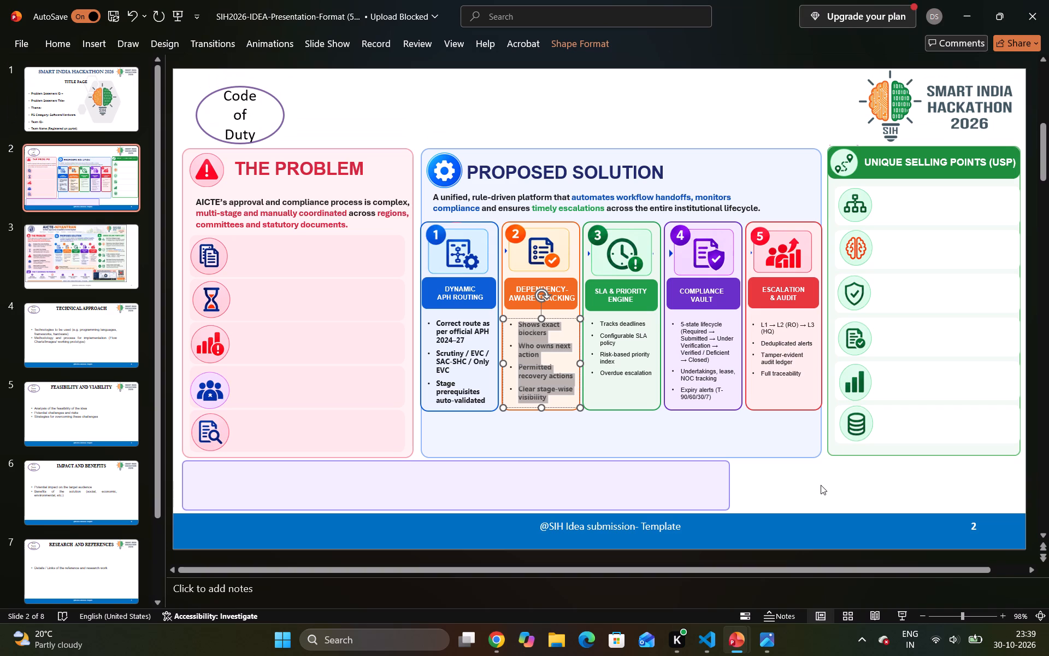
Format the whole bullet list under SLA & PRIORITY ENGINE as bold Myanmar Text at size 8.
click(636, 374)
key(ctrl+a)
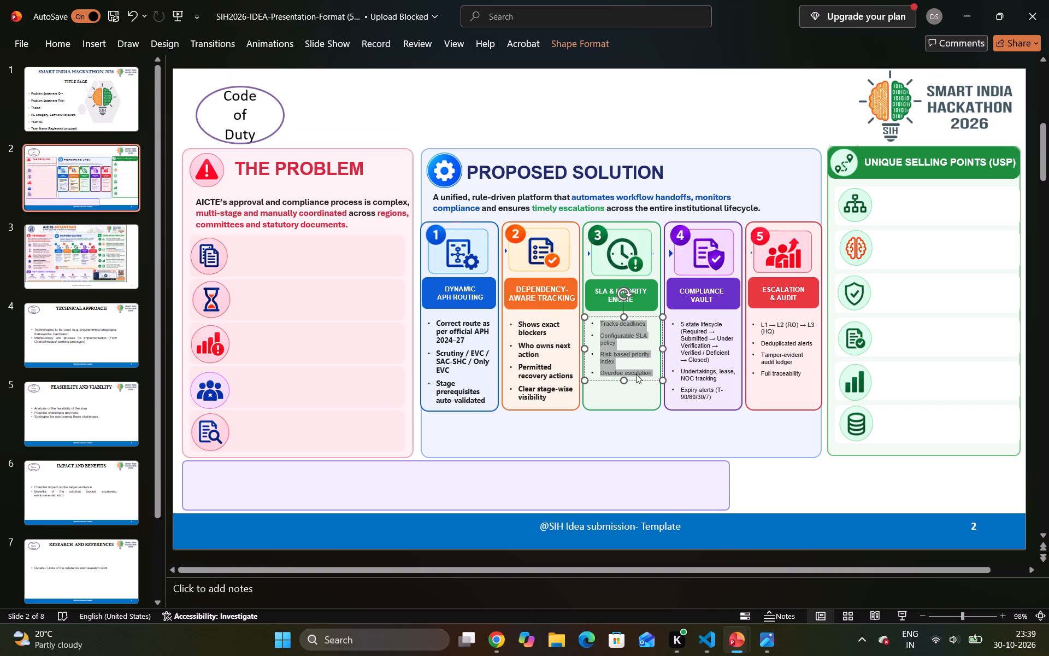
click(44, 38)
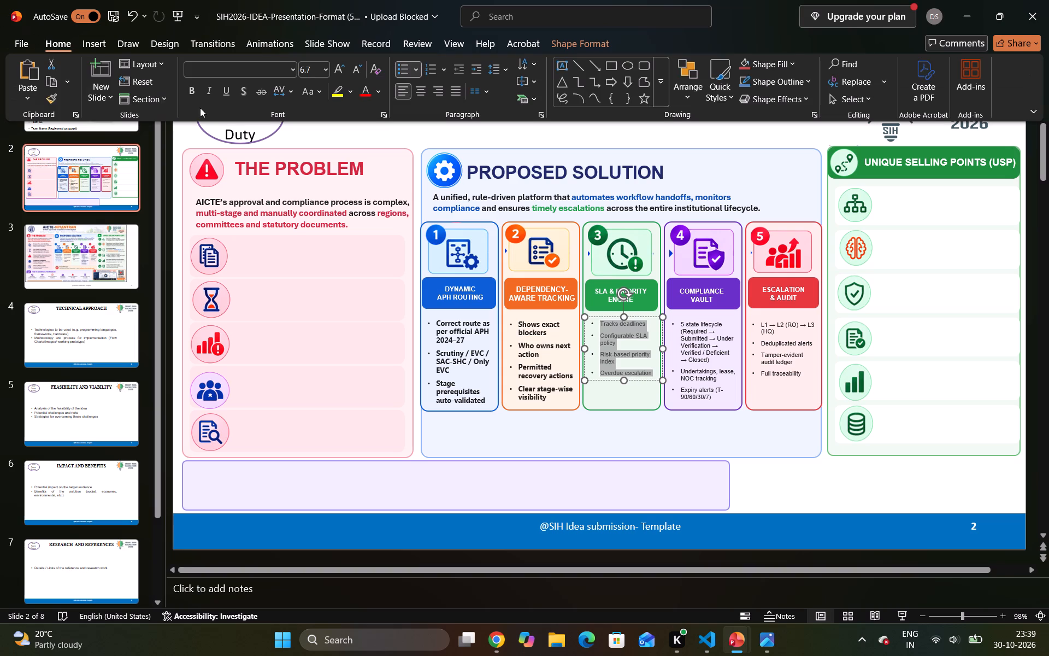
click(345, 68)
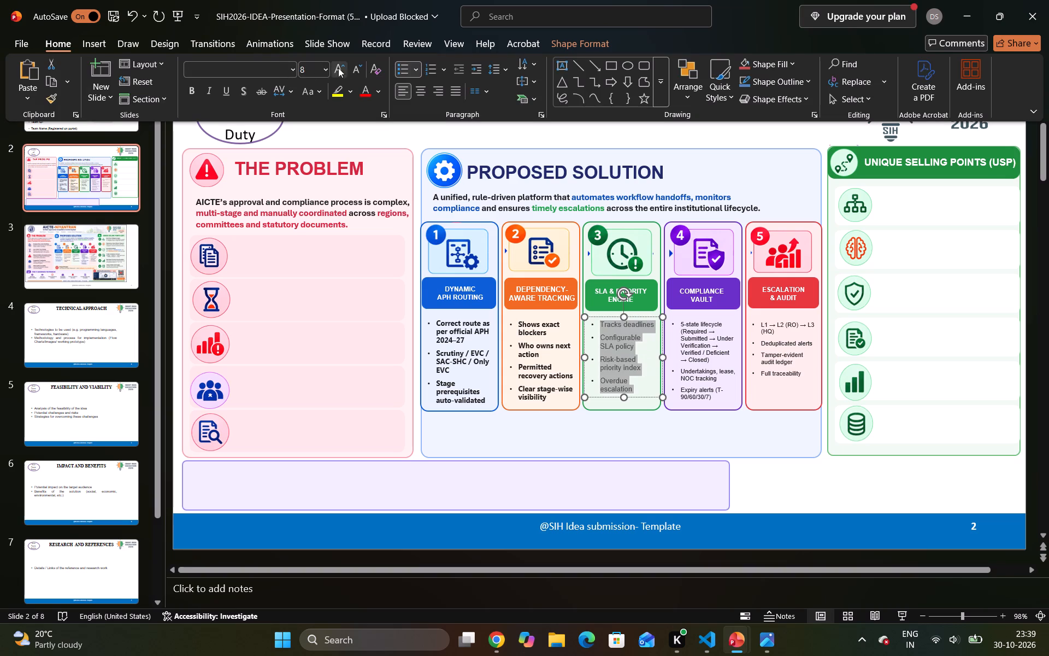
click(293, 73)
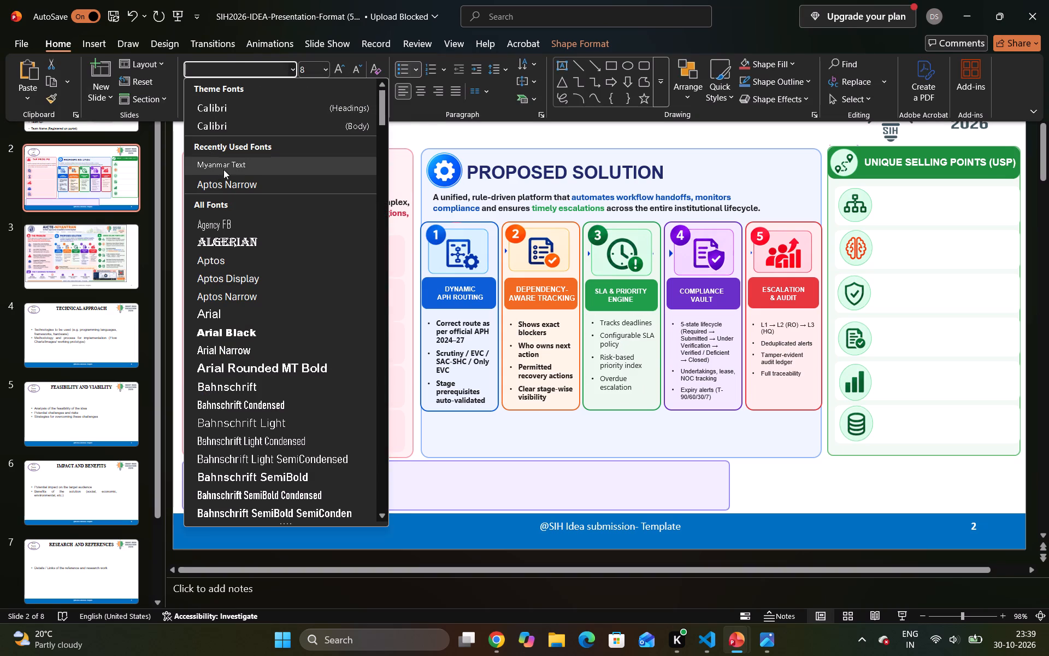
click(223, 169)
click(186, 93)
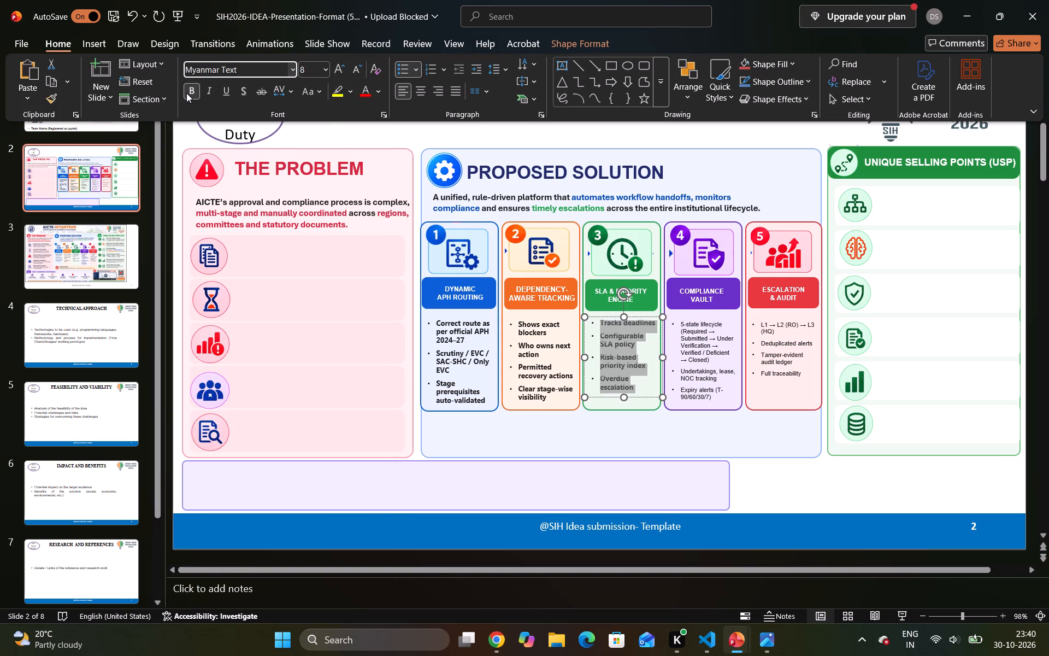
click(780, 500)
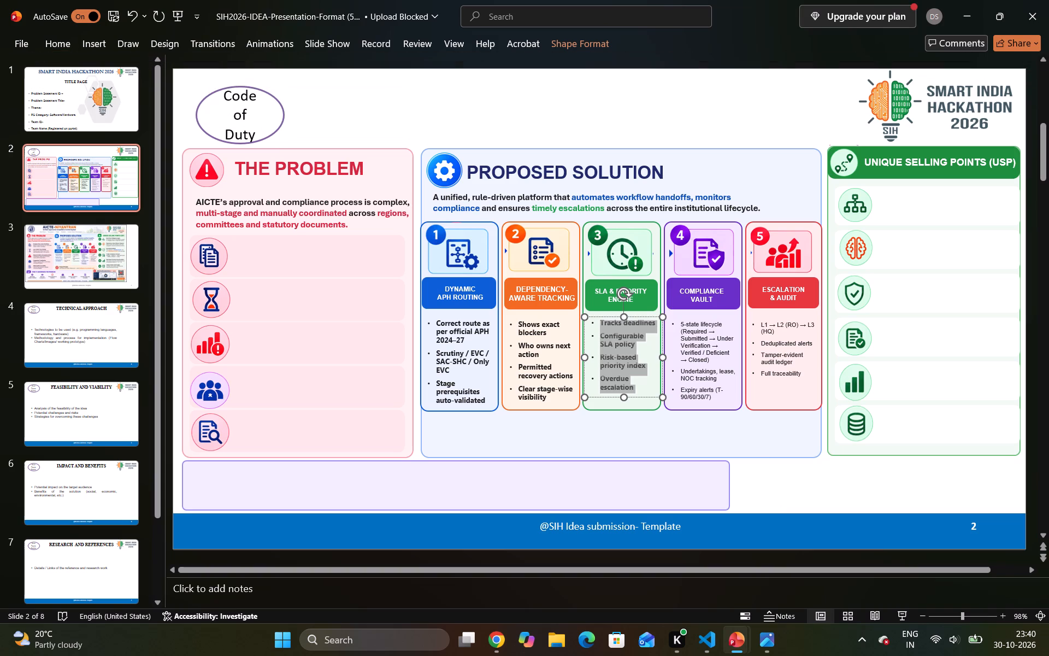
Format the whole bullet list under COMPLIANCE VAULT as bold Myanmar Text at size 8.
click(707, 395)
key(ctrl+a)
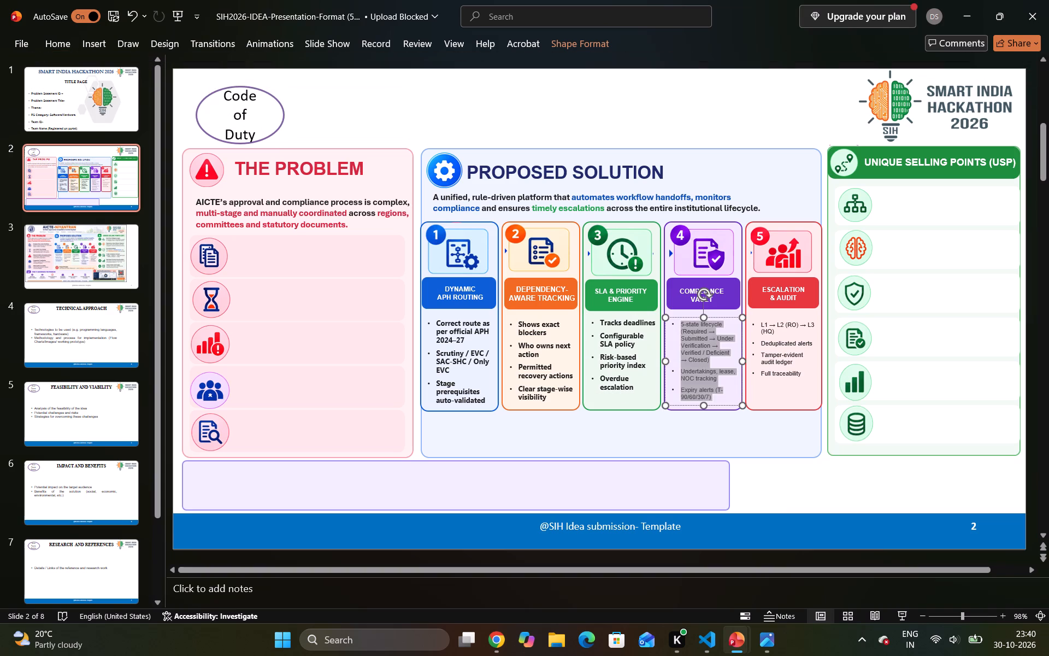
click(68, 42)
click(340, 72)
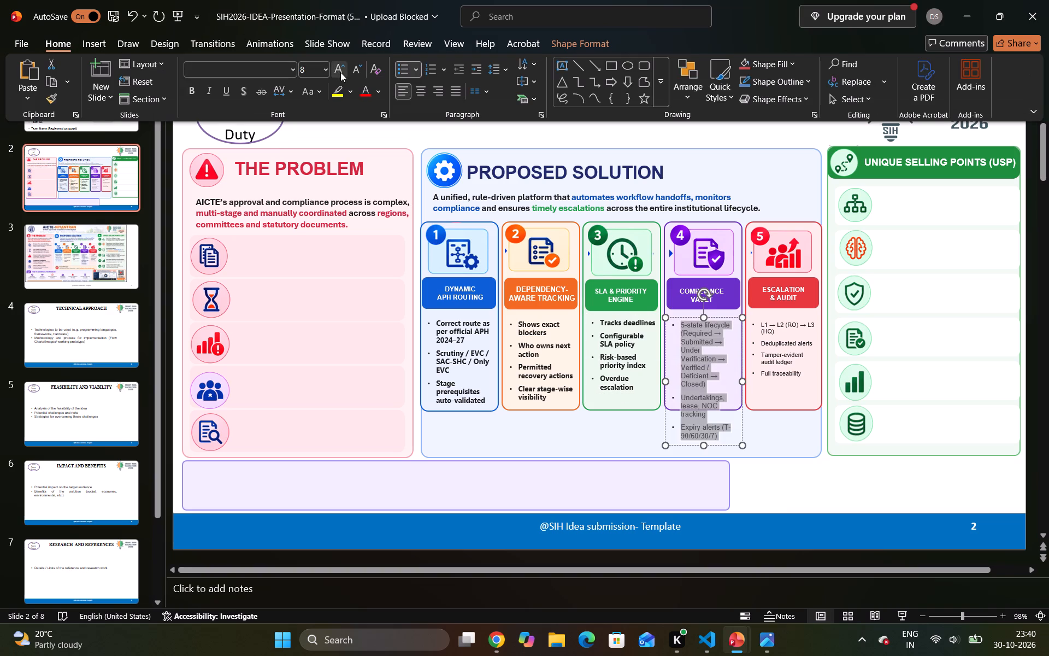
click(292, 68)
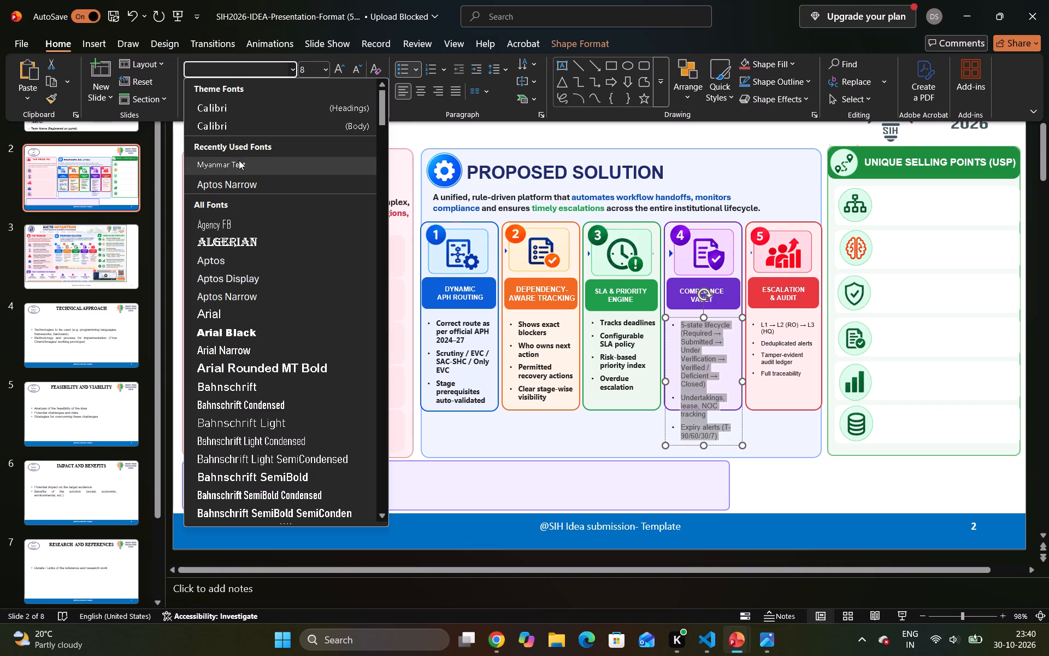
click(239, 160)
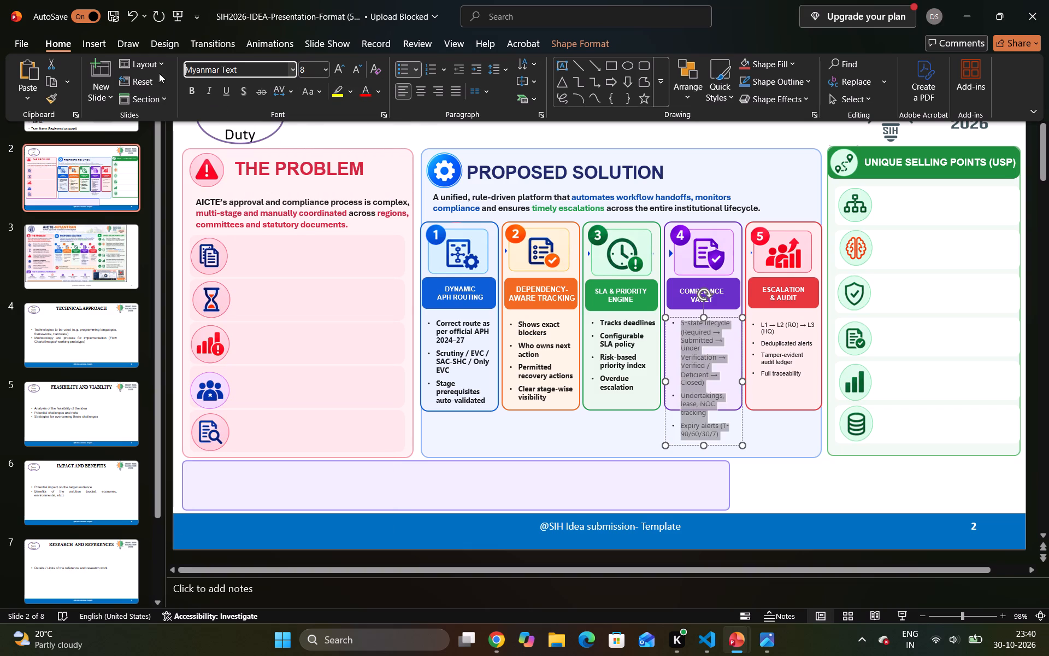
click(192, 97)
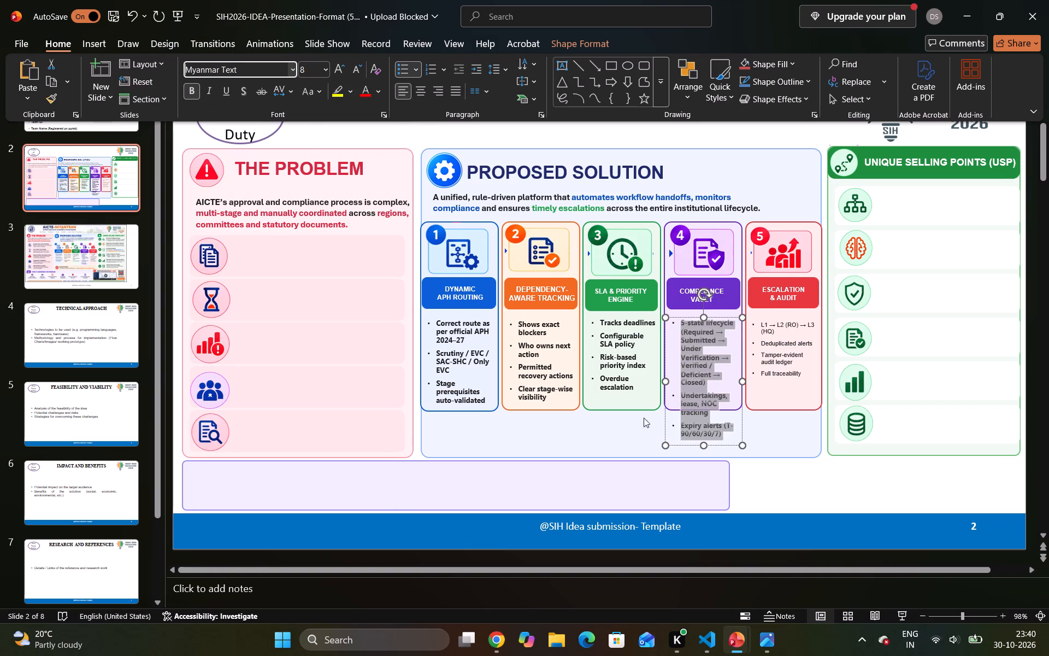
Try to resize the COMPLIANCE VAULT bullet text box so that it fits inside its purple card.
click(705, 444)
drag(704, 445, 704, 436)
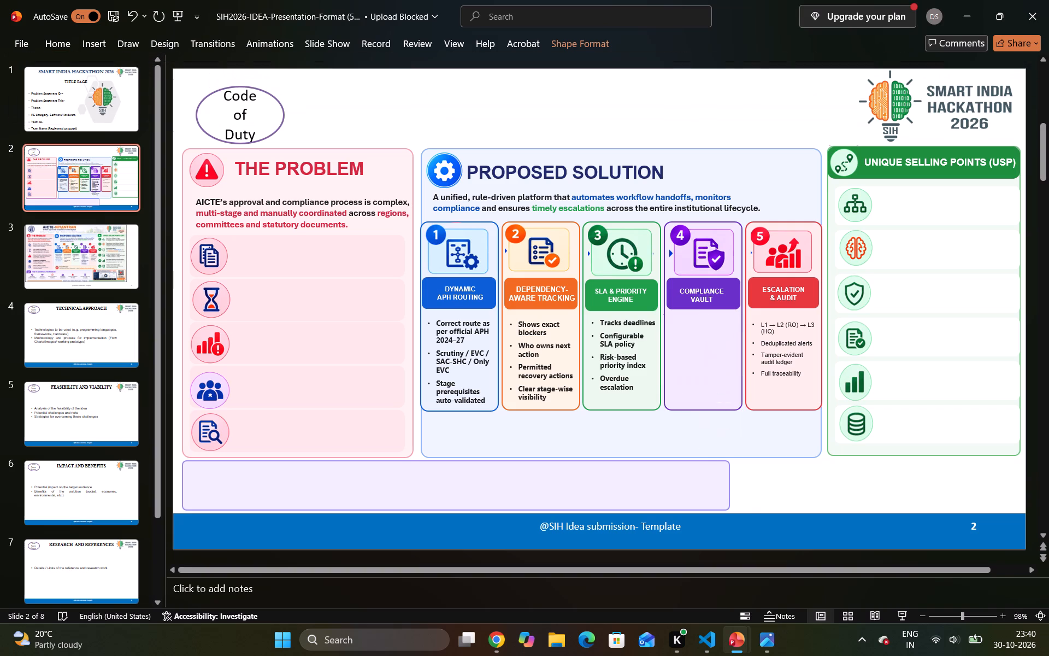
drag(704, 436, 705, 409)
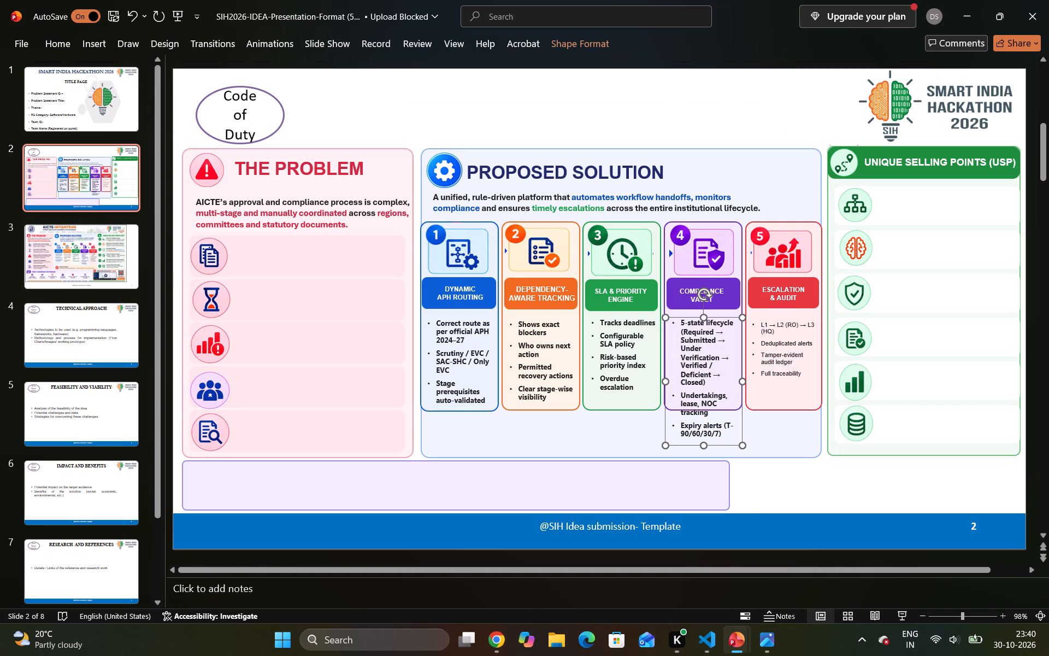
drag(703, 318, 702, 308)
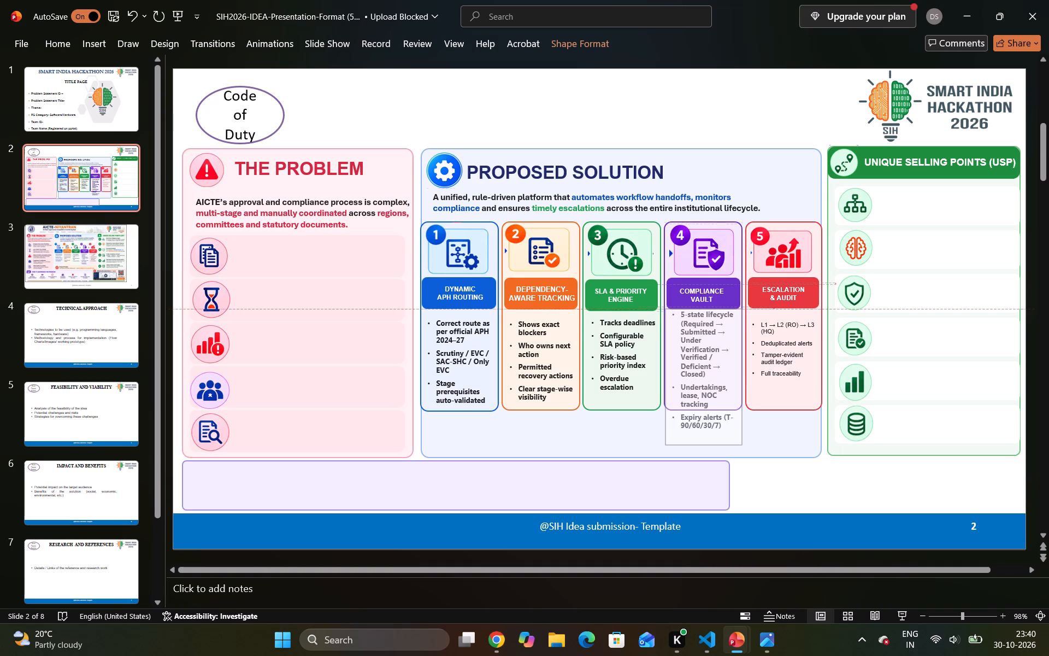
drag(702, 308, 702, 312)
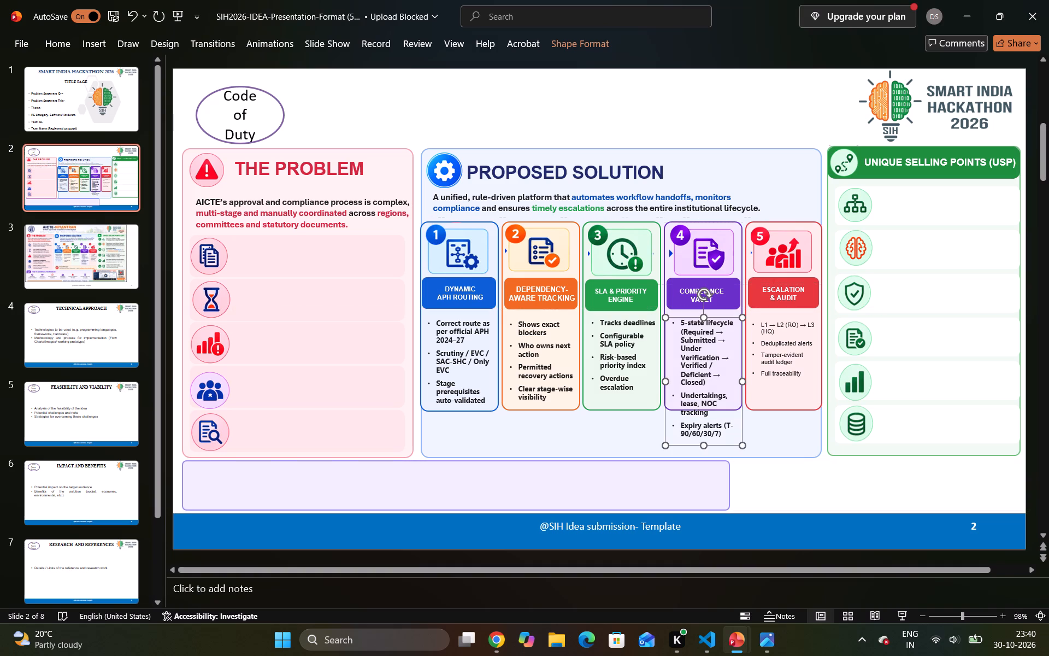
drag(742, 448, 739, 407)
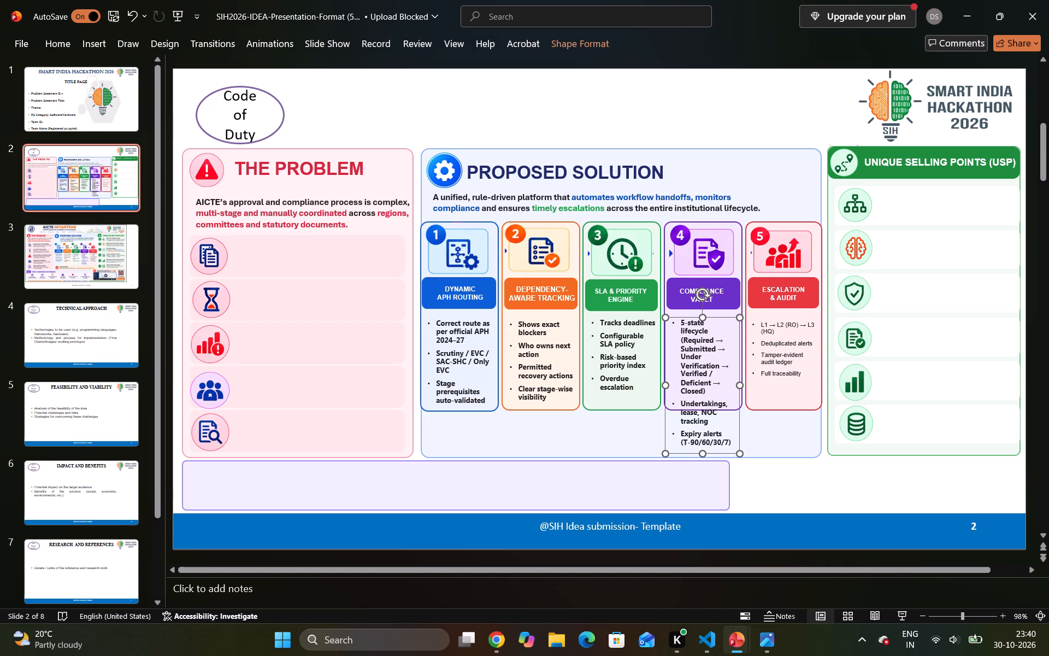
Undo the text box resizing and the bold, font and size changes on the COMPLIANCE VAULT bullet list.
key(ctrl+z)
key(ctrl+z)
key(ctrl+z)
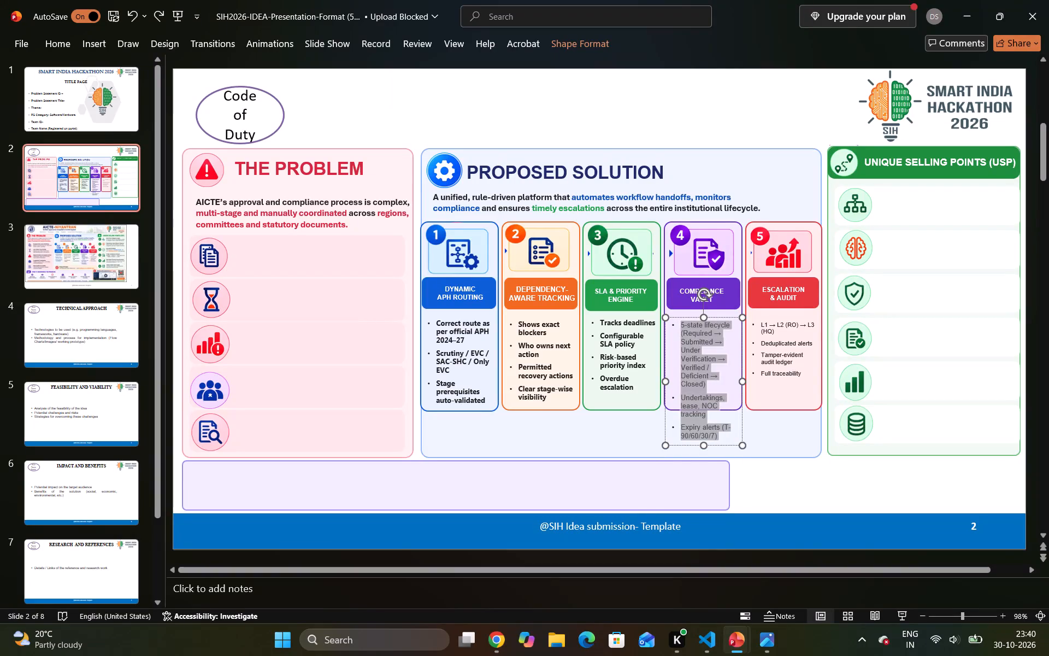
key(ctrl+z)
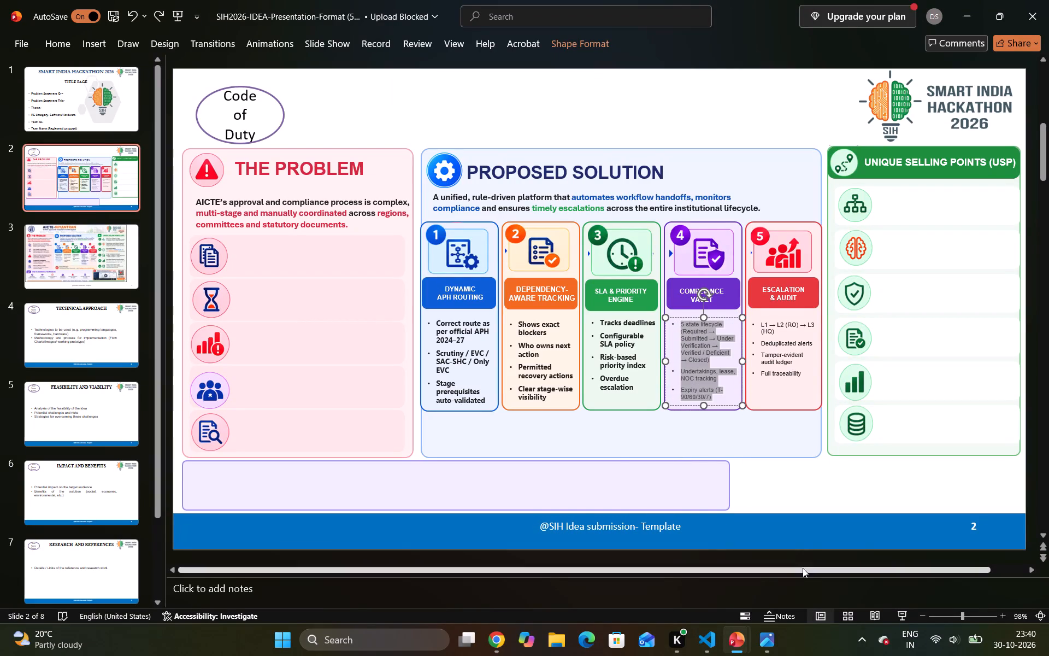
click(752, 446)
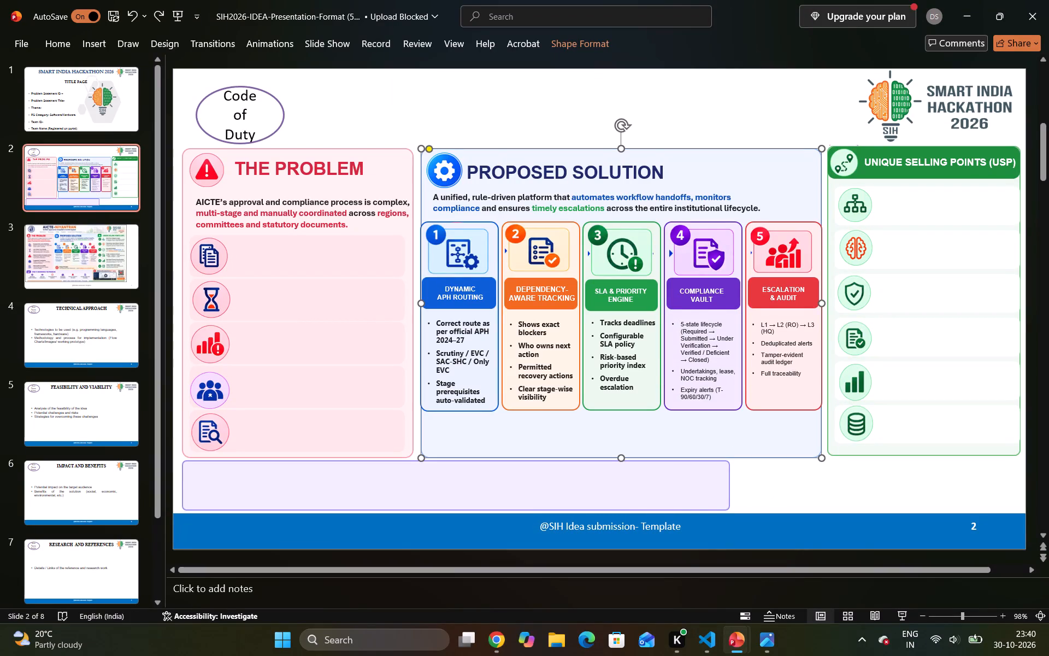
Format the whole bullet list under ESCALATION & AUDIT as bold Myanmar Text at size 8 and deselect it.
click(798, 373)
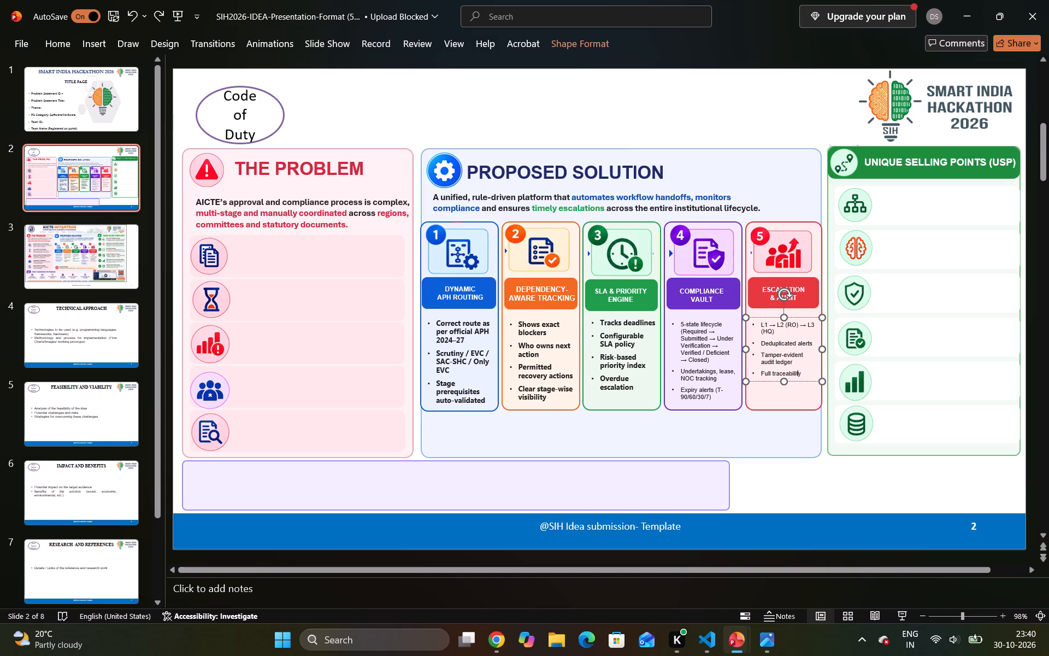
drag(800, 373, 757, 315)
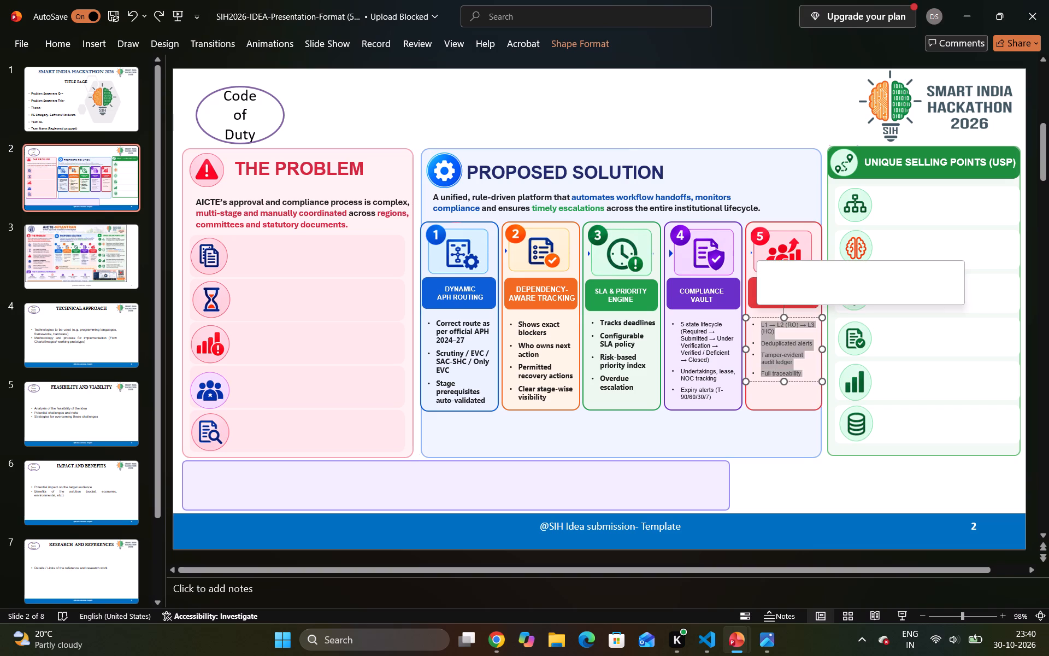
click(871, 274)
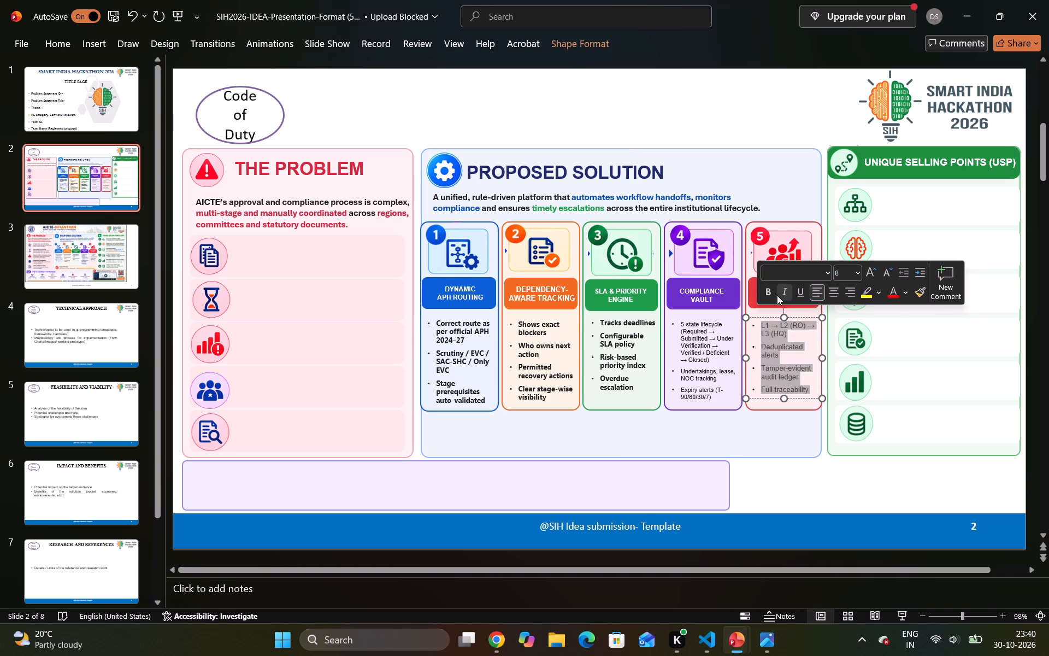
click(771, 293)
click(829, 273)
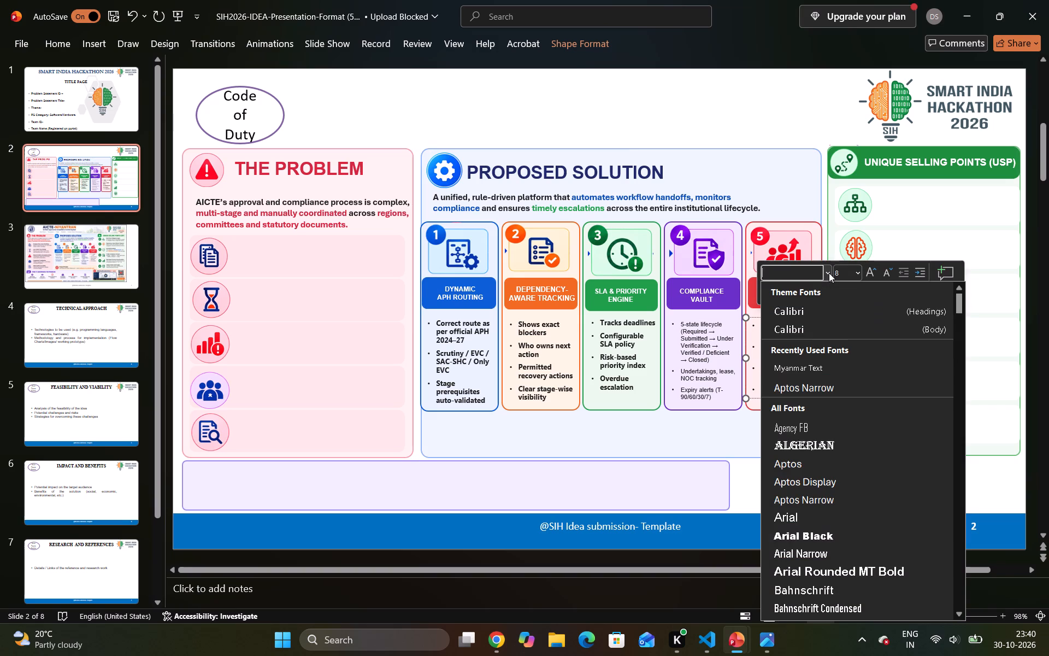
click(788, 367)
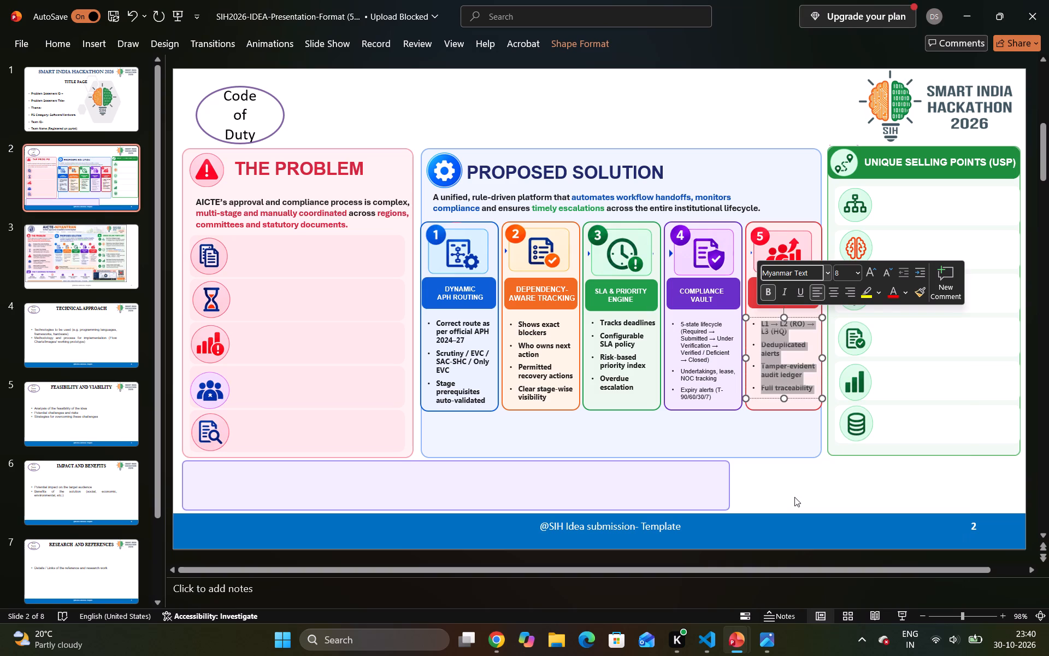
click(794, 497)
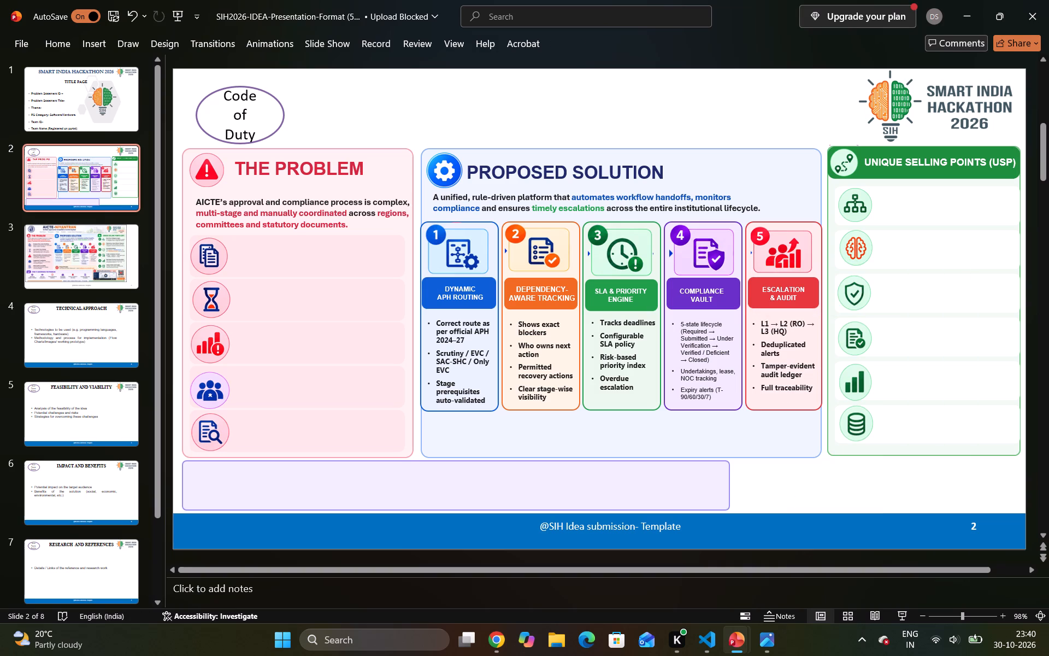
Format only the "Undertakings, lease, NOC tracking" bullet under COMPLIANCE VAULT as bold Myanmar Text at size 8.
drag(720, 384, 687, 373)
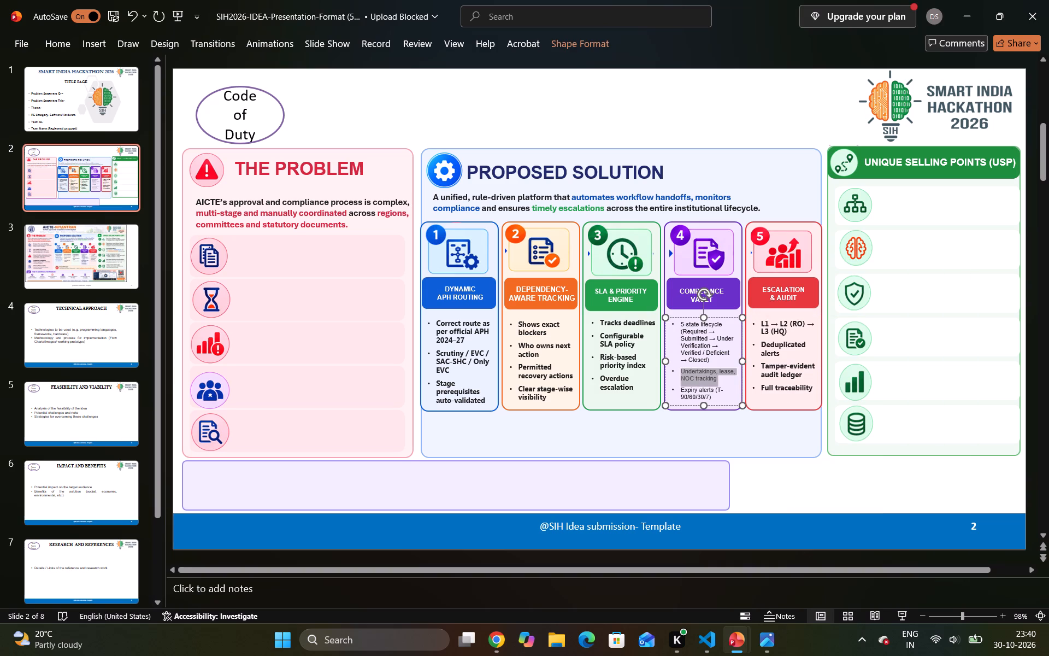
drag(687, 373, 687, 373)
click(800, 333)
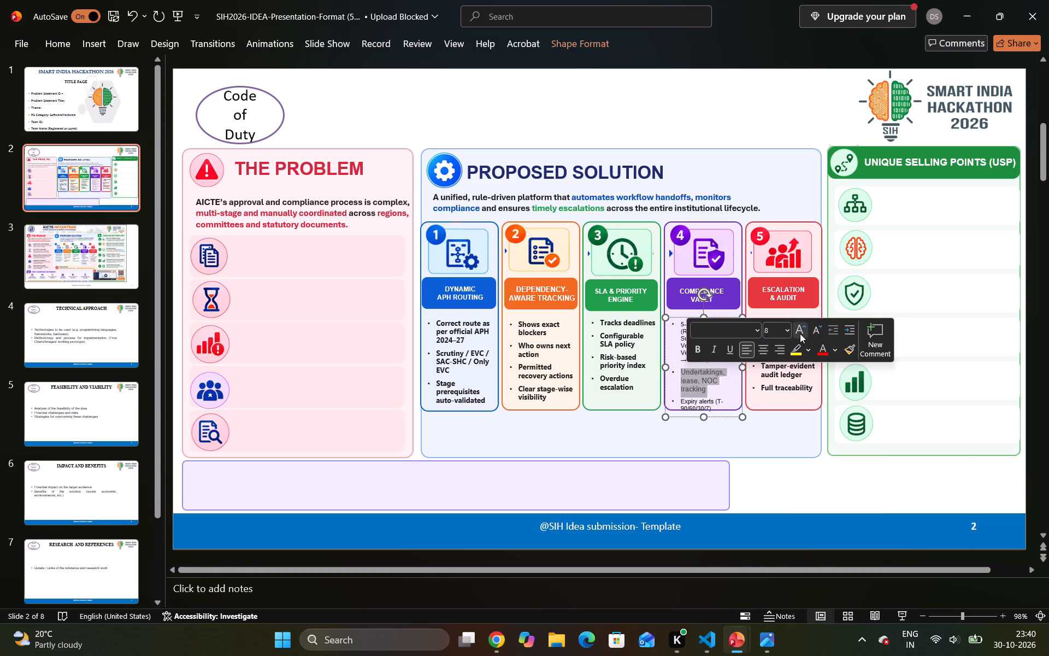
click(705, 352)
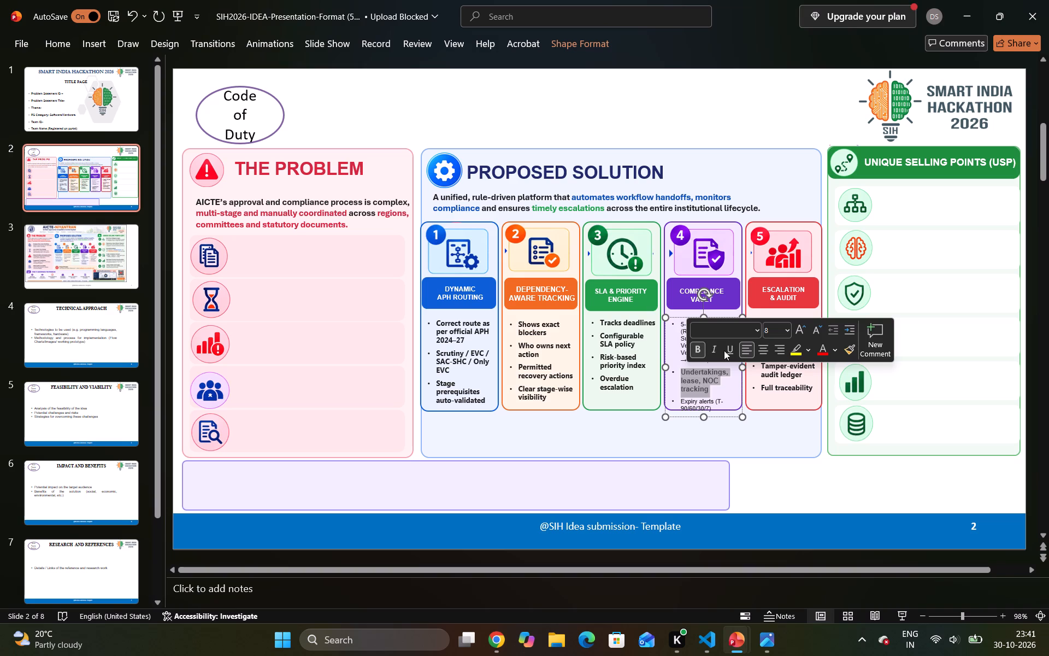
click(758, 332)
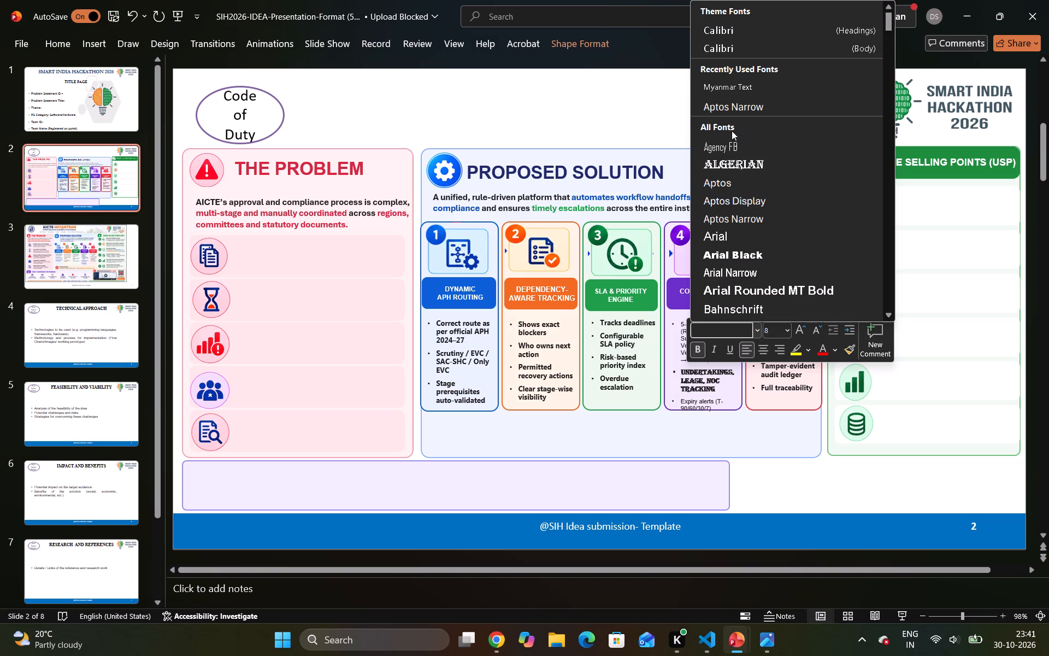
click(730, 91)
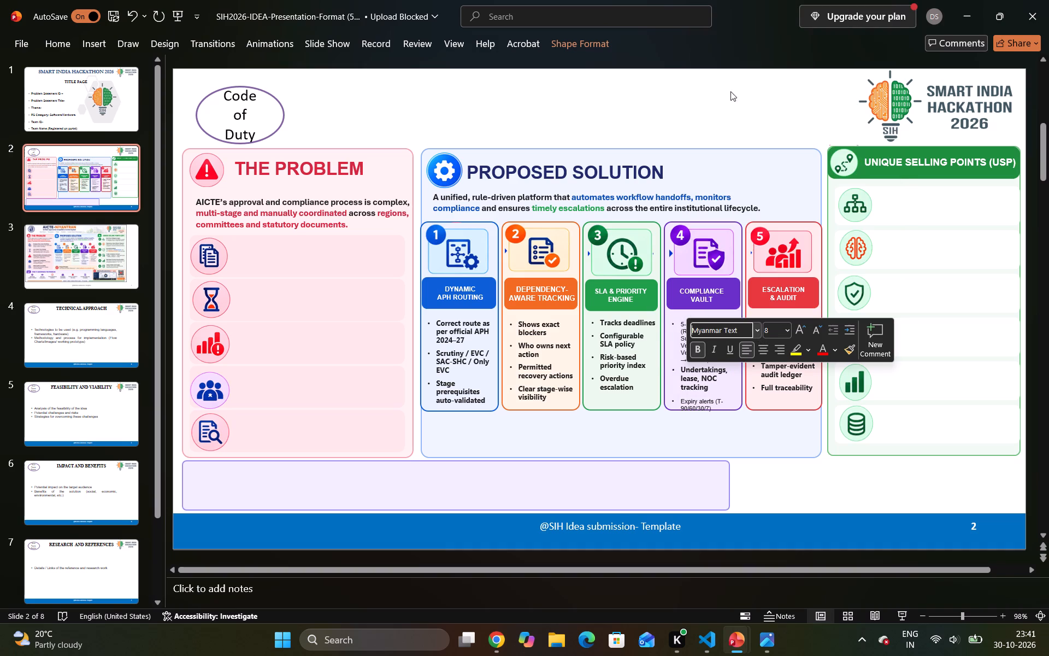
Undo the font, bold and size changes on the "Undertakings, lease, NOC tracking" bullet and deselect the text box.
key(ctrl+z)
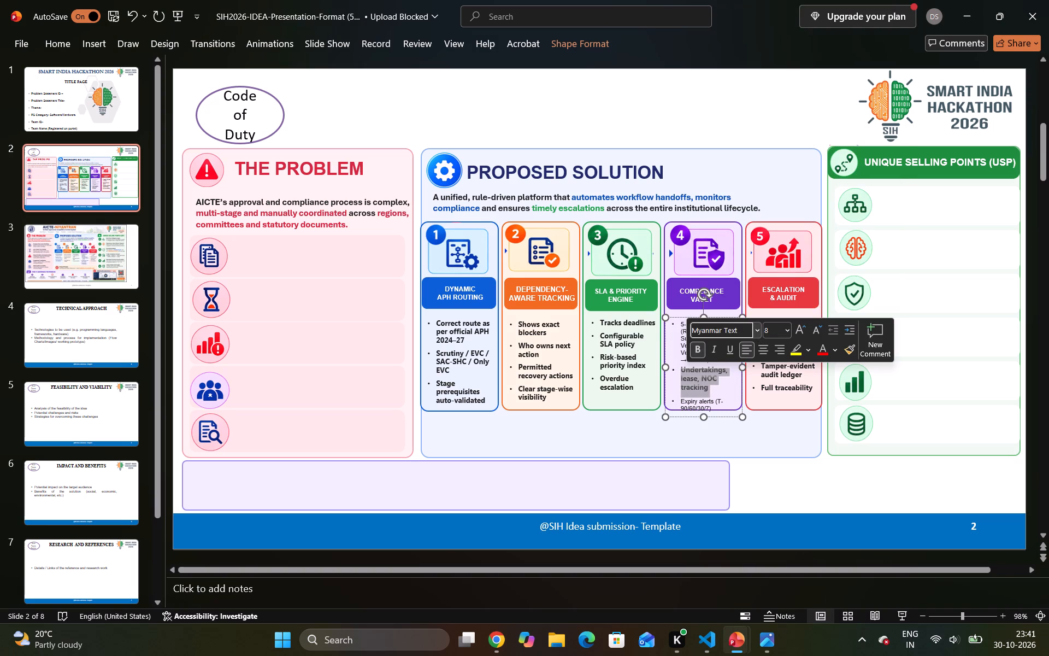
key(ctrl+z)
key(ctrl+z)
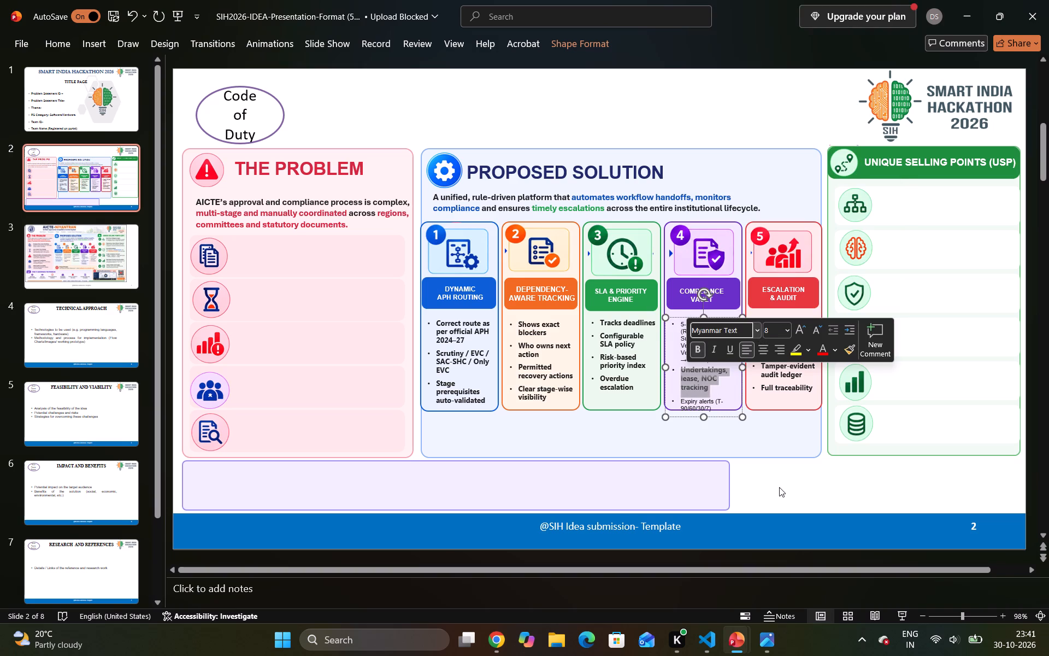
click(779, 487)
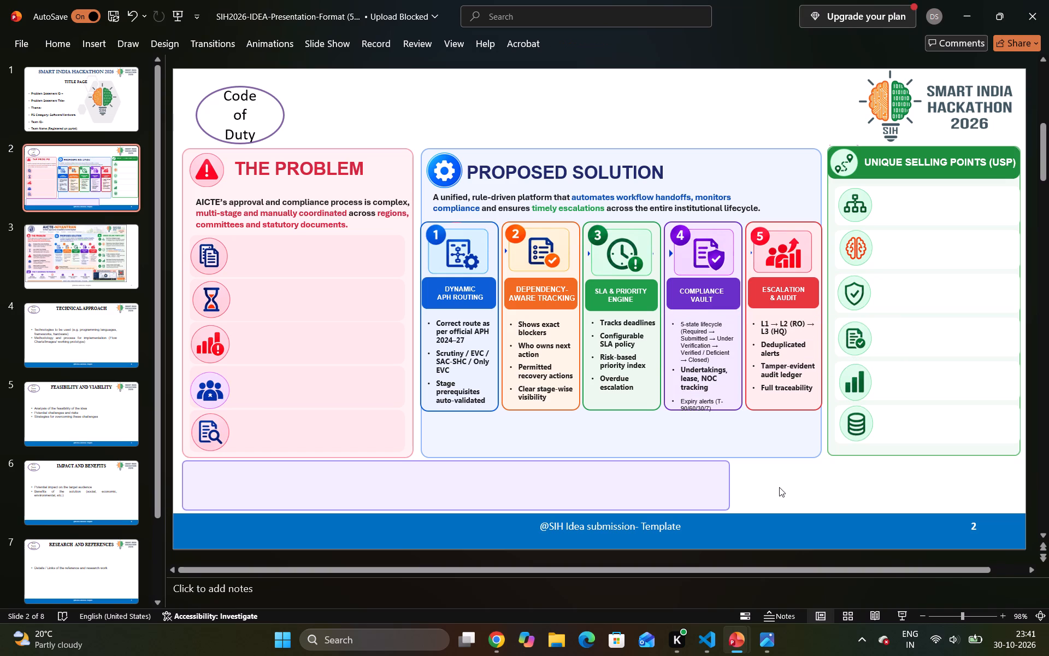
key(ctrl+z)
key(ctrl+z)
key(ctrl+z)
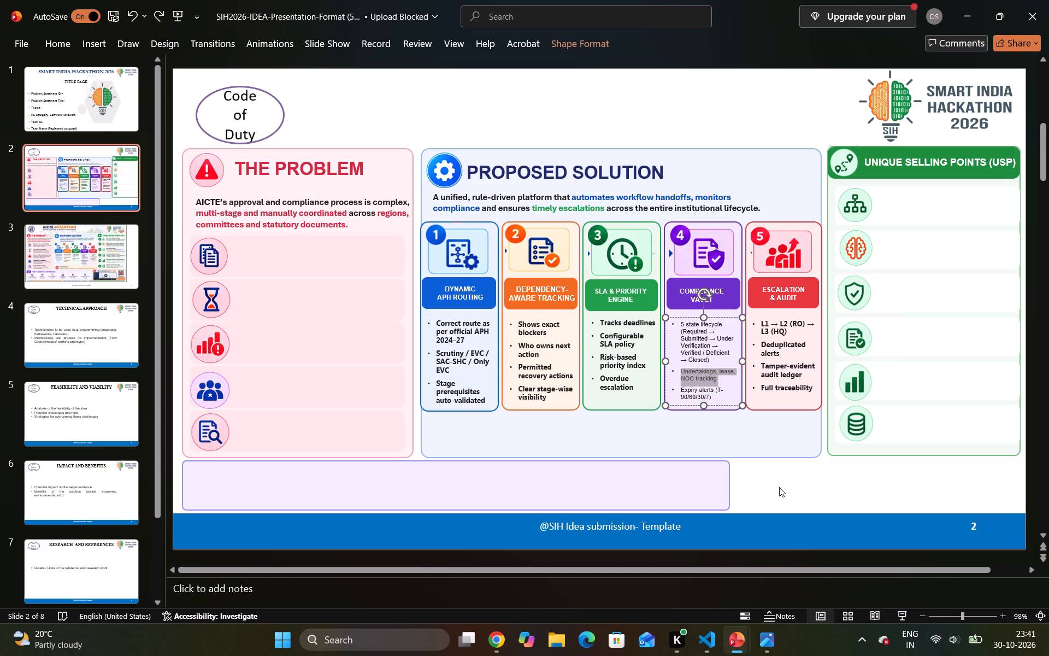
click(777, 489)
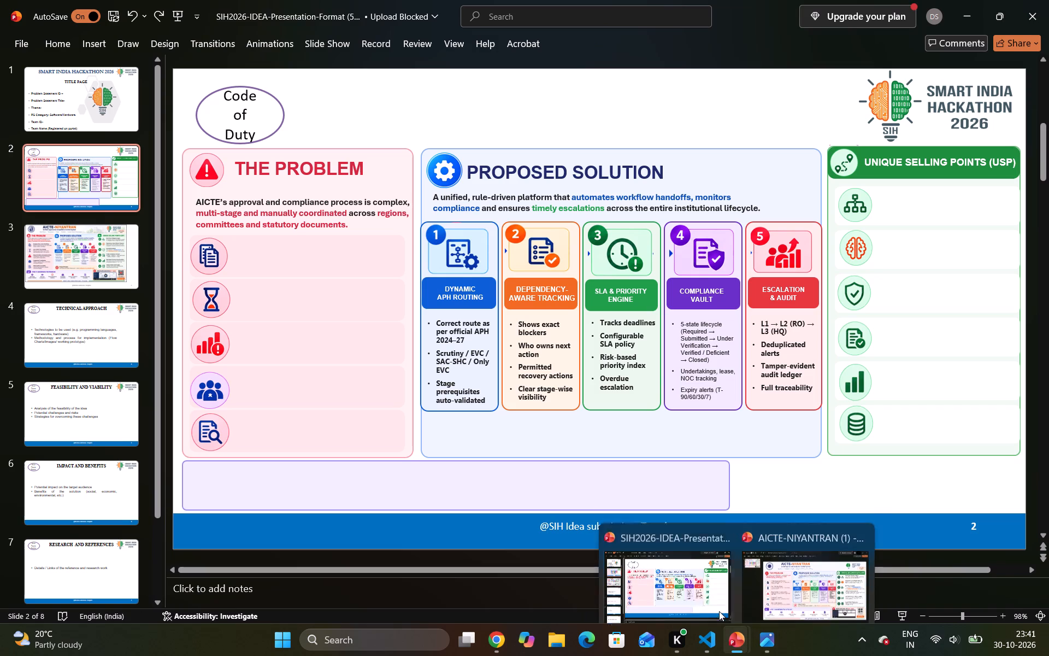
Copy the VIDEO EXPLANATION BY TEAM section's background box from the AICTE-NIYANTRAN presentation and paste it onto slide 2 of the SIH2026 presentation.
click(688, 571)
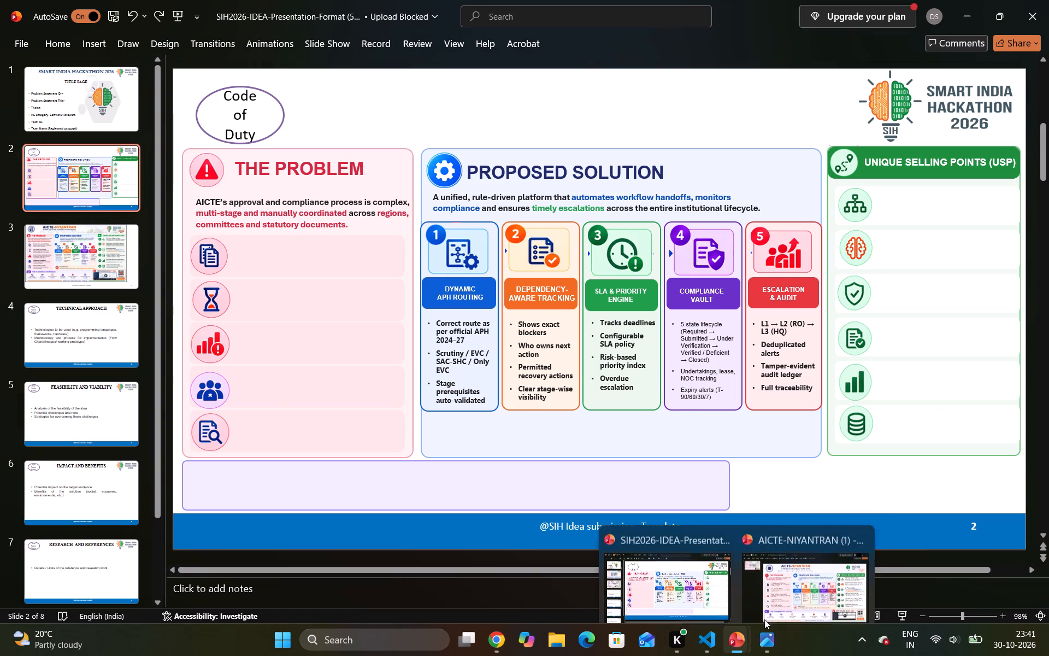
click(788, 593)
click(940, 479)
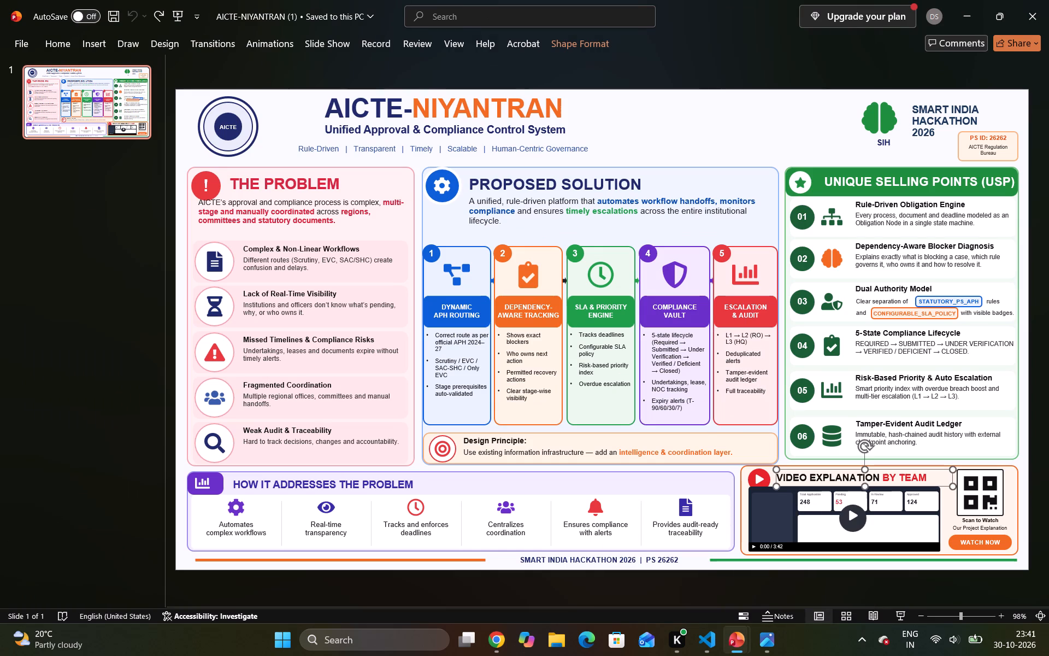
click(1010, 487)
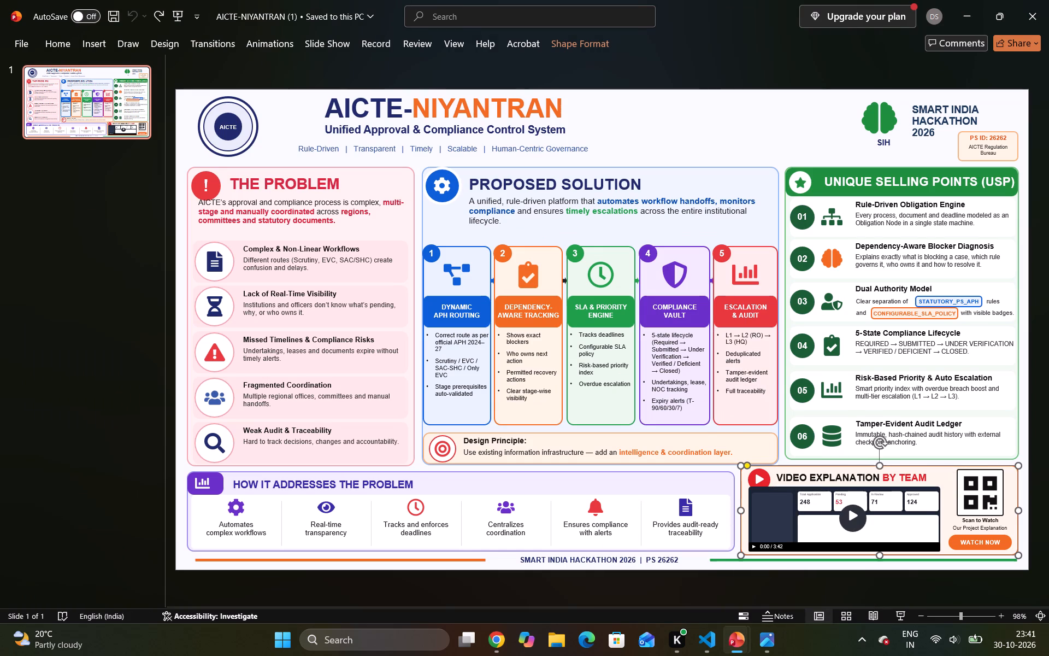
key(ctrl+c)
click(690, 583)
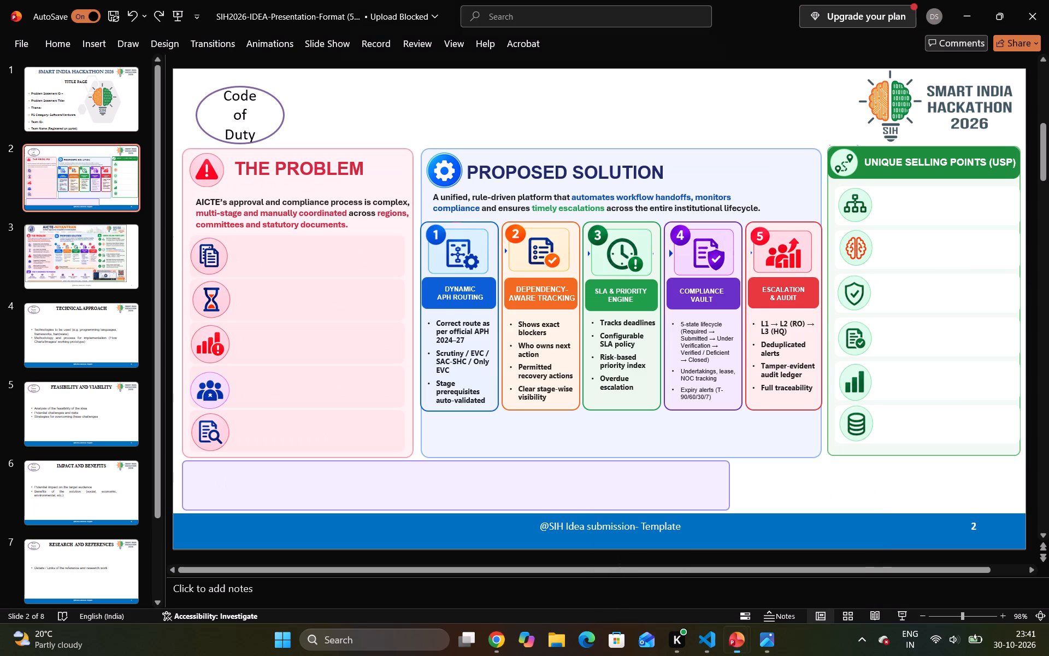
key(ctrl+v)
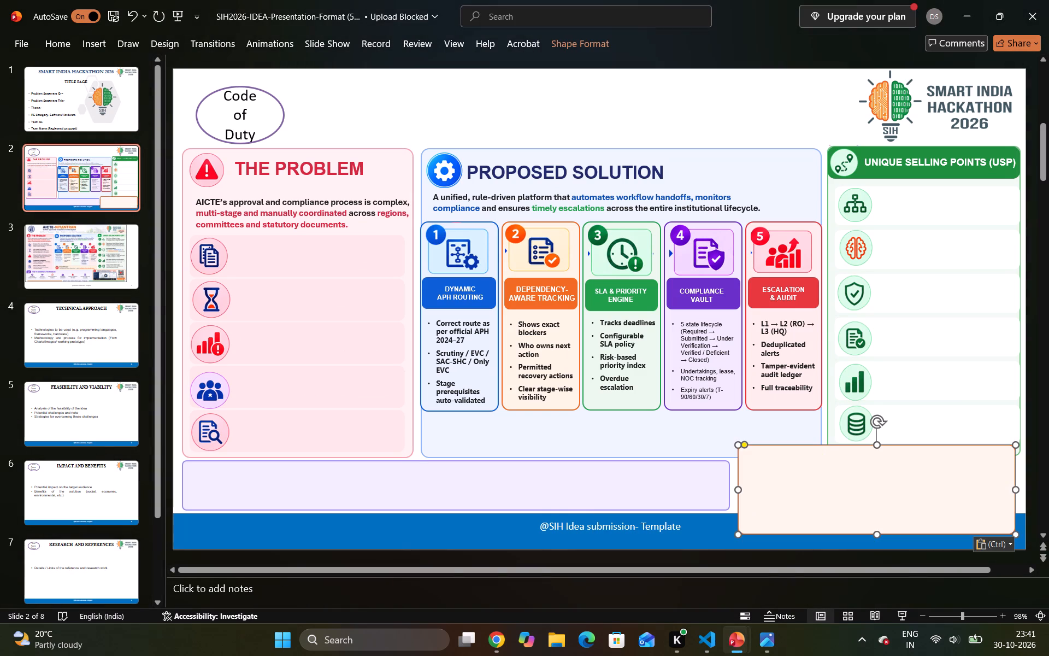
Resize the pasted orange-outlined box to fit between the panels above and the blue footer, spanning from the purple box to the USP panel's outer edge.
drag(875, 445, 873, 459)
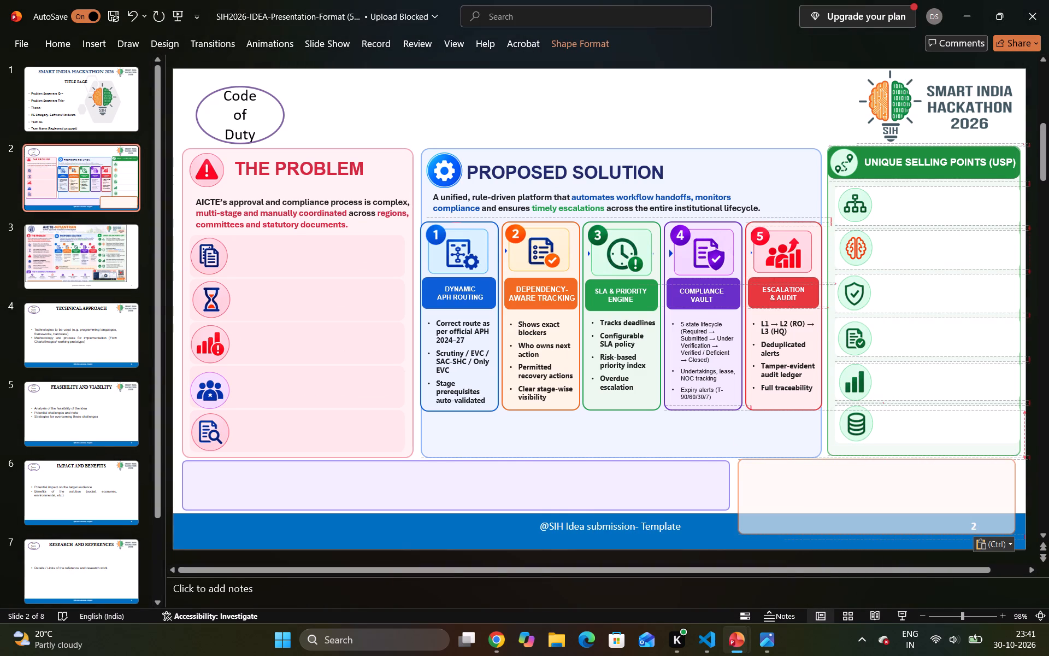
drag(873, 459, 873, 461)
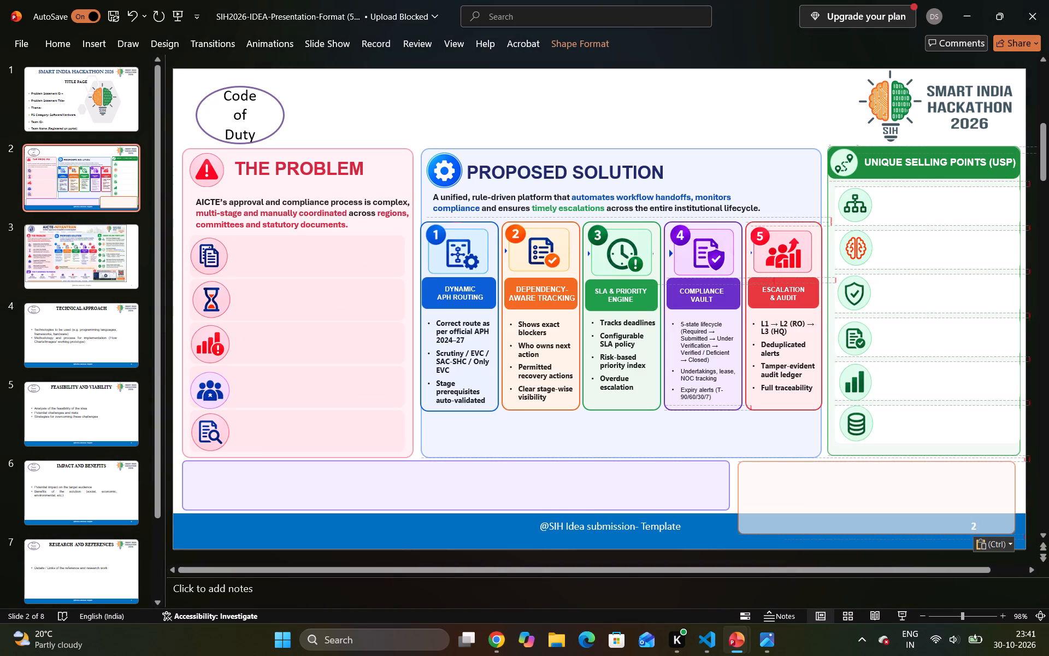
drag(873, 461, 873, 462)
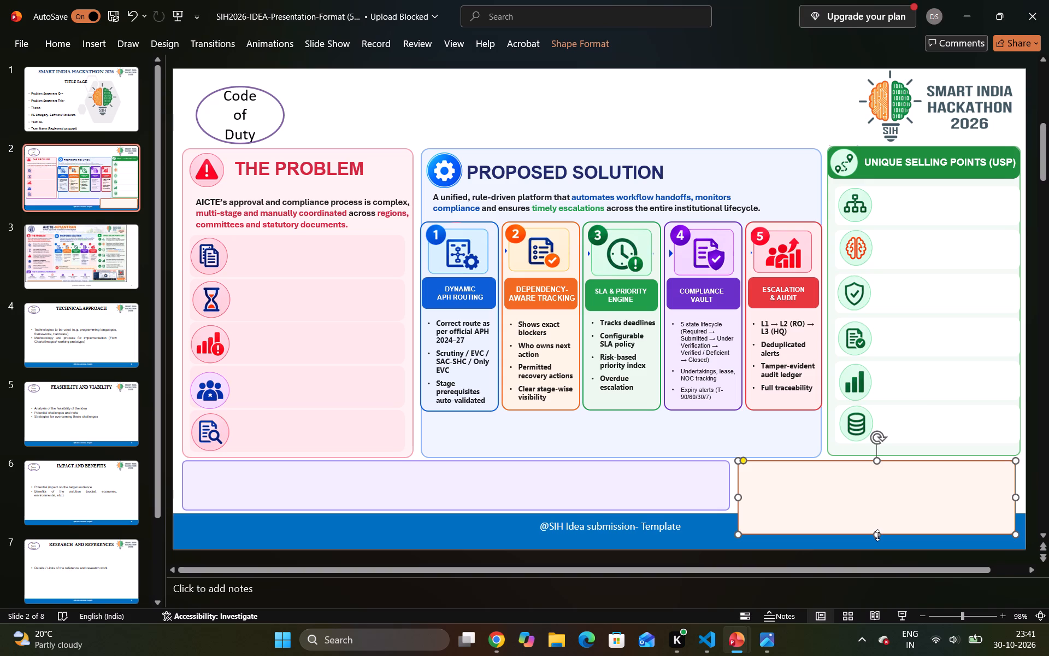
drag(877, 535, 876, 510)
click(1015, 487)
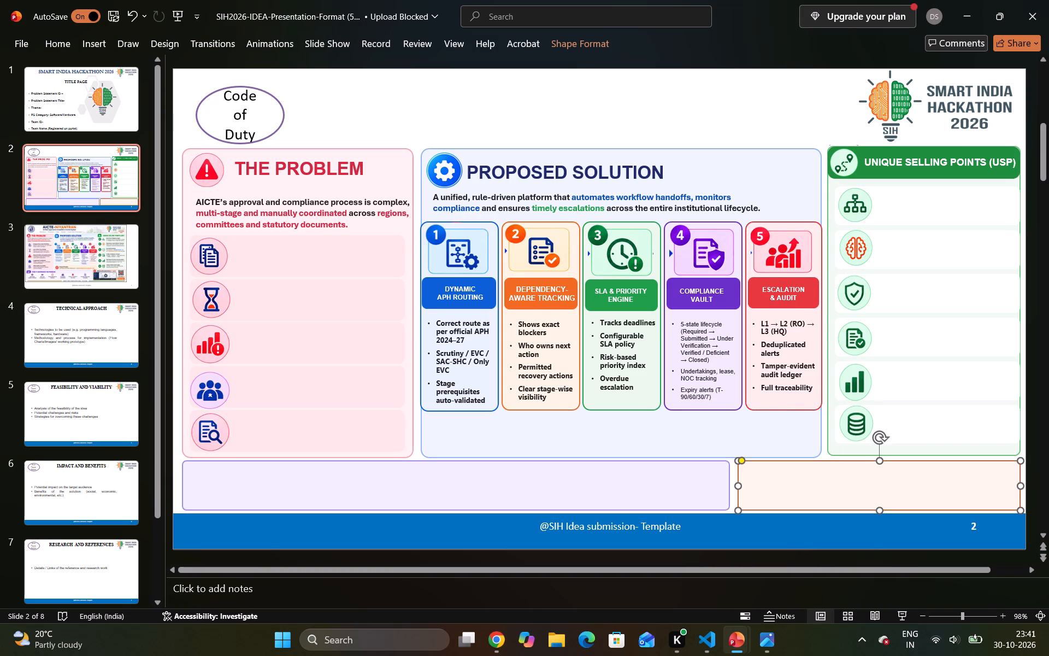
click(739, 487)
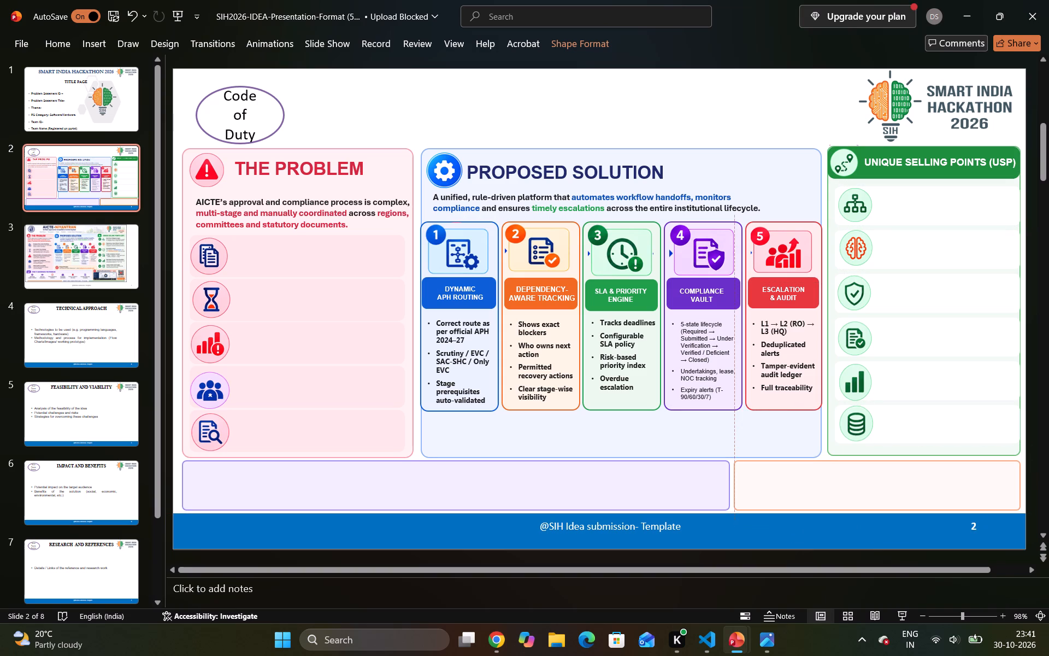
click(720, 108)
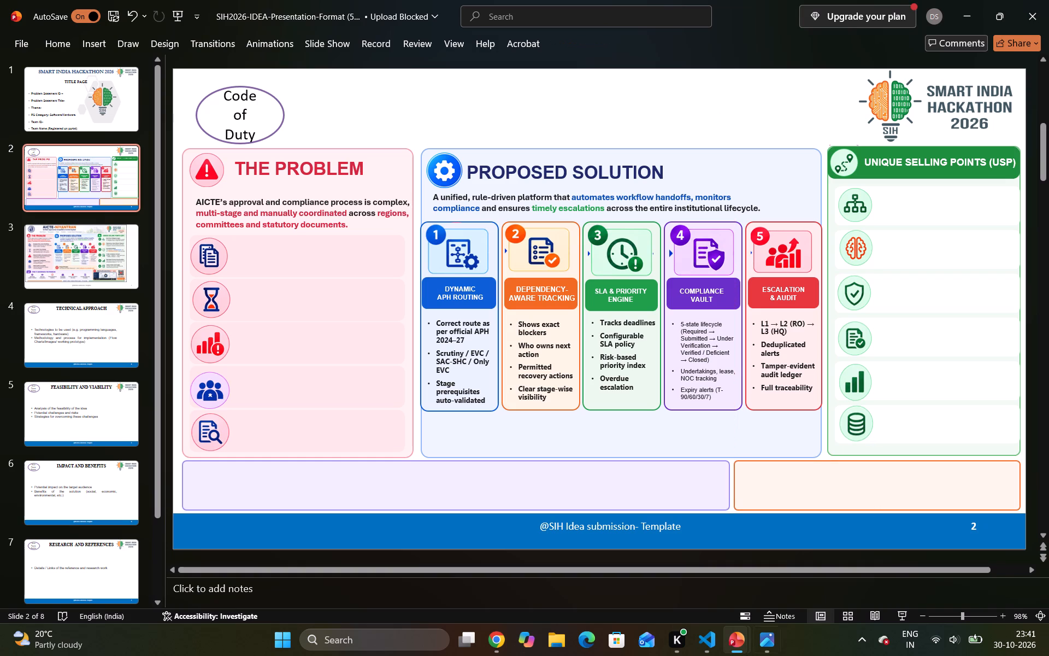
Copy the red circle beside VIDEO EXPLANATION from the AICTE-NIYANTRAN presentation into the upper-left corner of the orange-outlined box on SIH2026 slide 2.
click(800, 587)
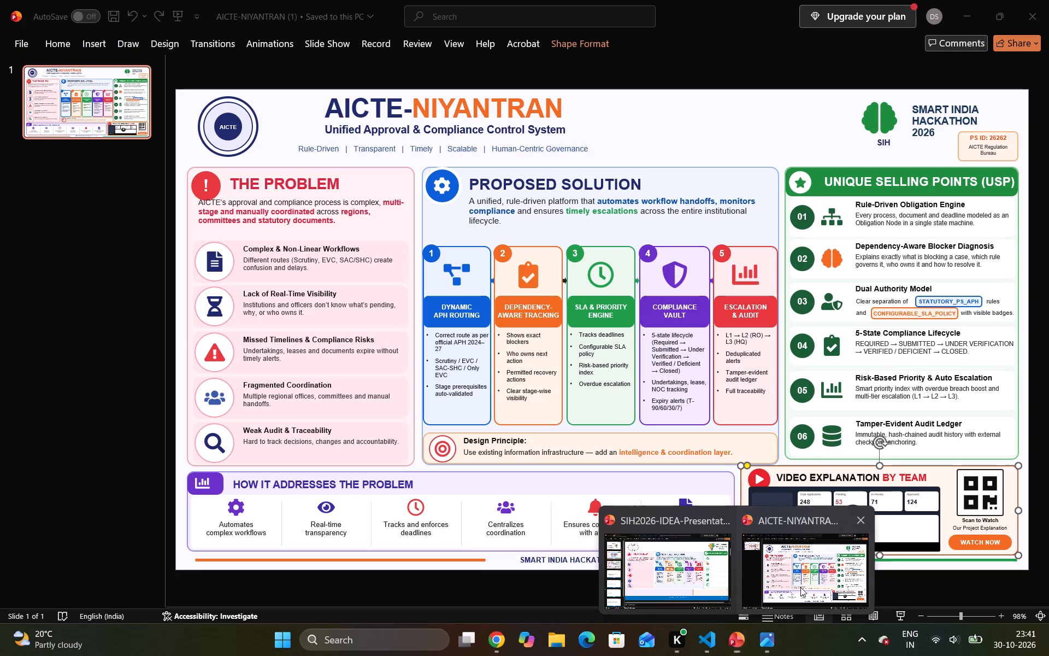
click(769, 477)
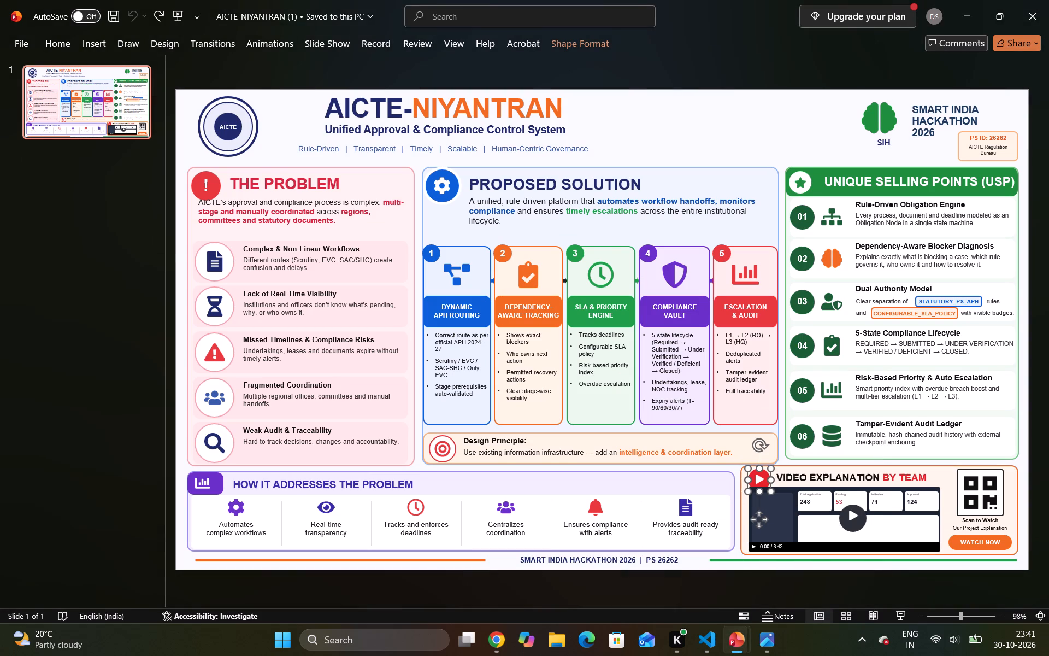
key(ctrl+c)
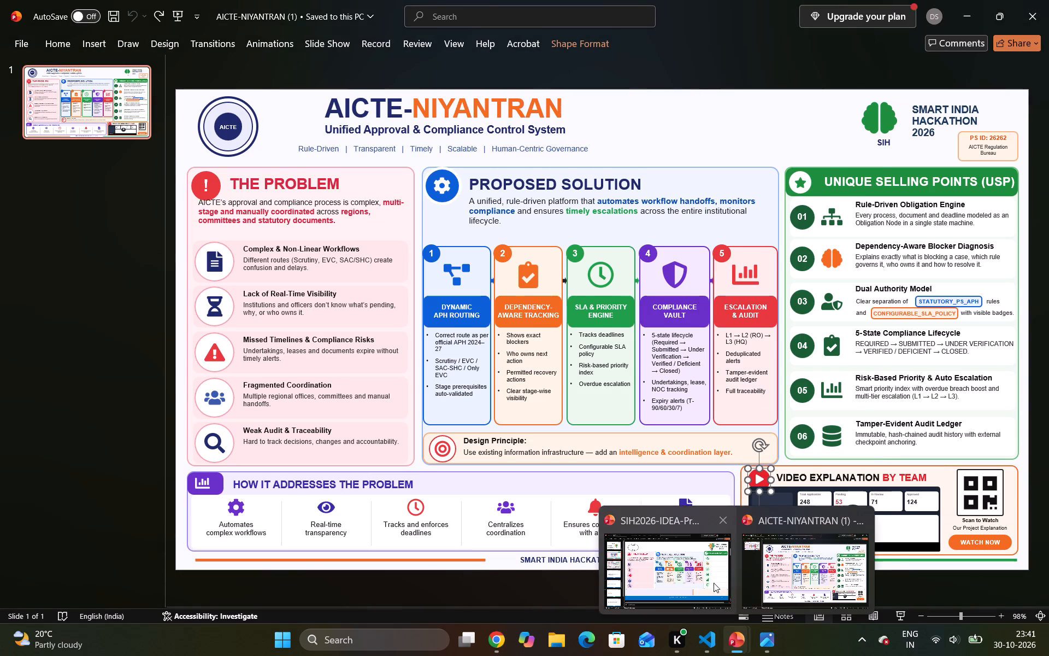
click(709, 579)
key(ctrl+v)
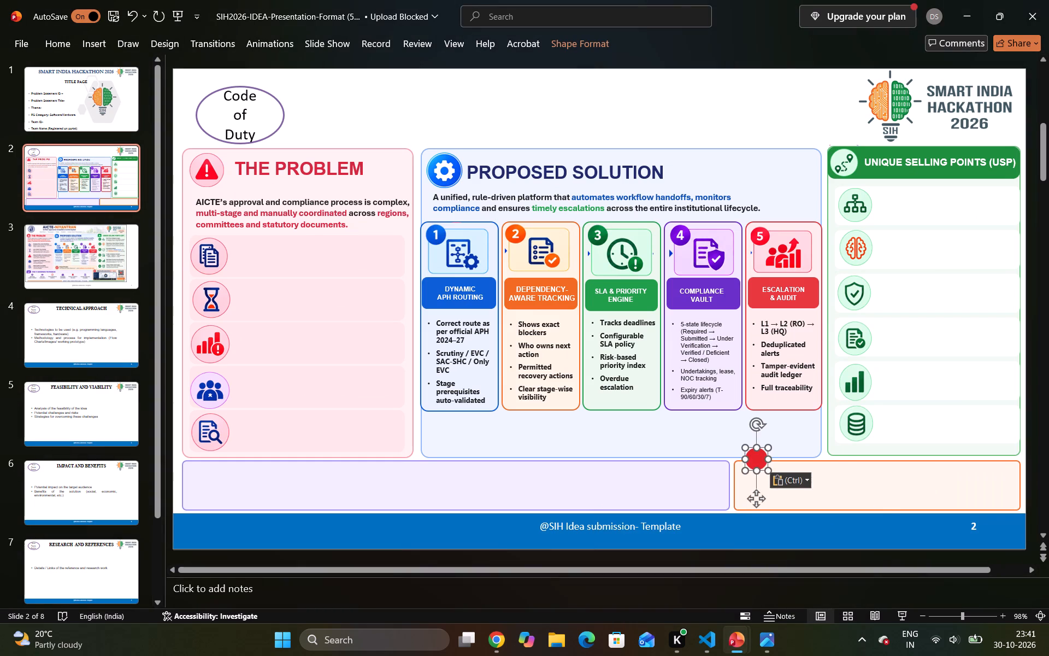
drag(753, 458, 744, 473)
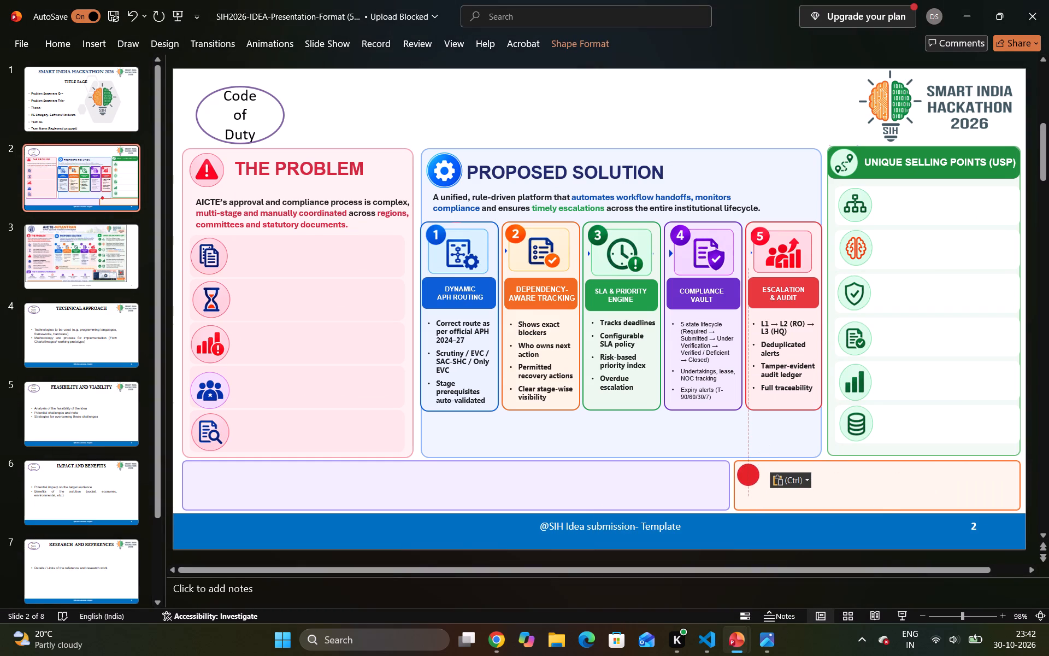
drag(744, 473, 744, 472)
drag(744, 472, 744, 473)
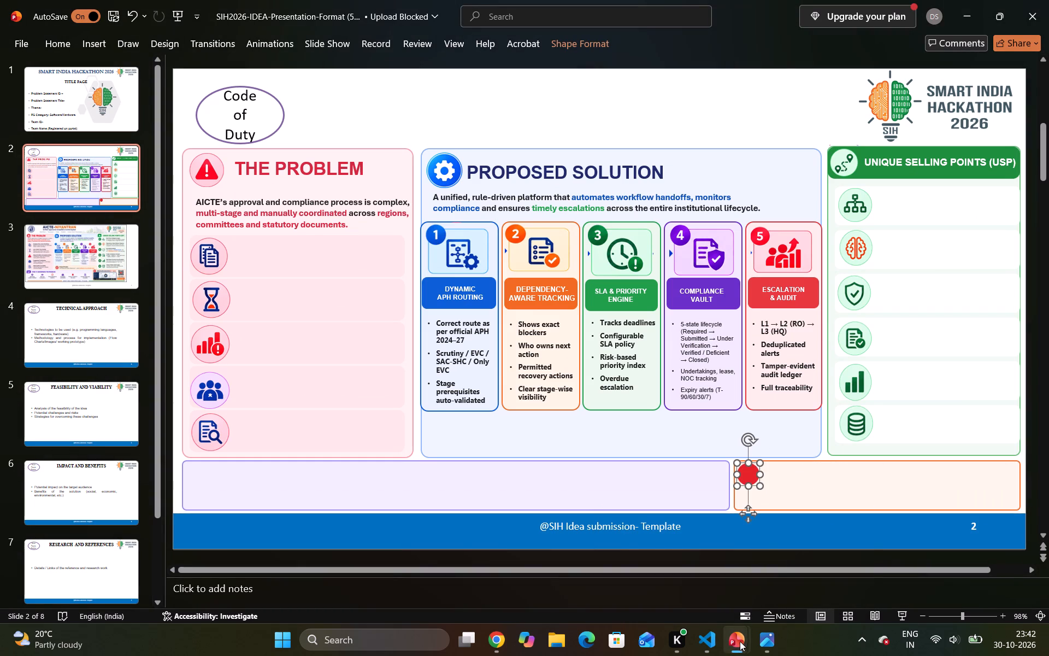
Copy the white play triangle from the AICTE-NIYANTRAN presentation onto SIH2026 slide 2 and centre it on the red circle.
click(835, 579)
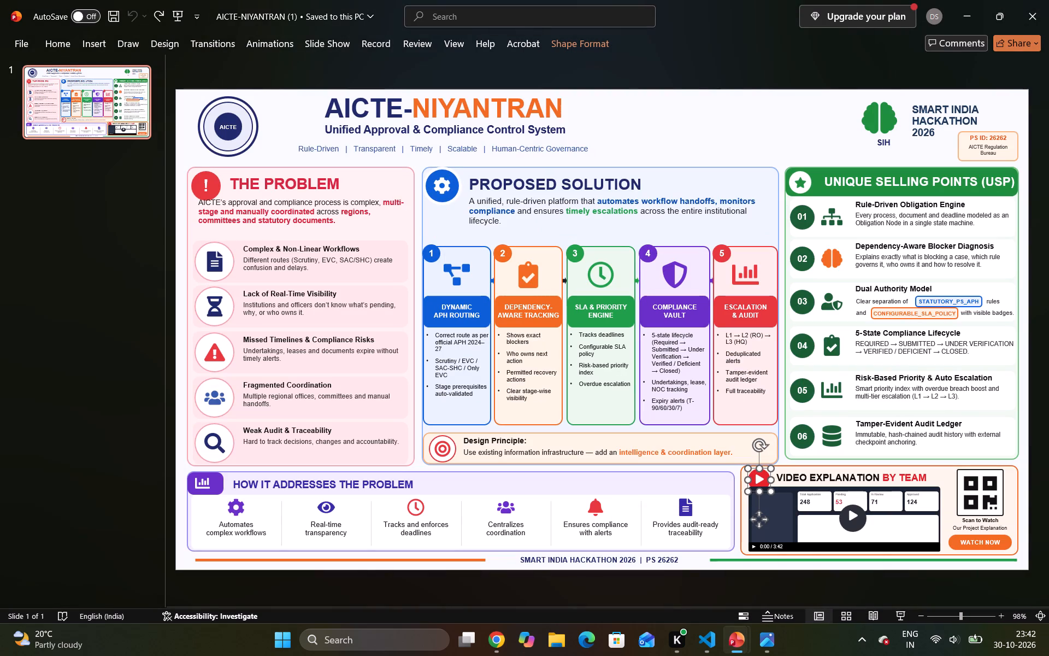
click(762, 484)
click(761, 479)
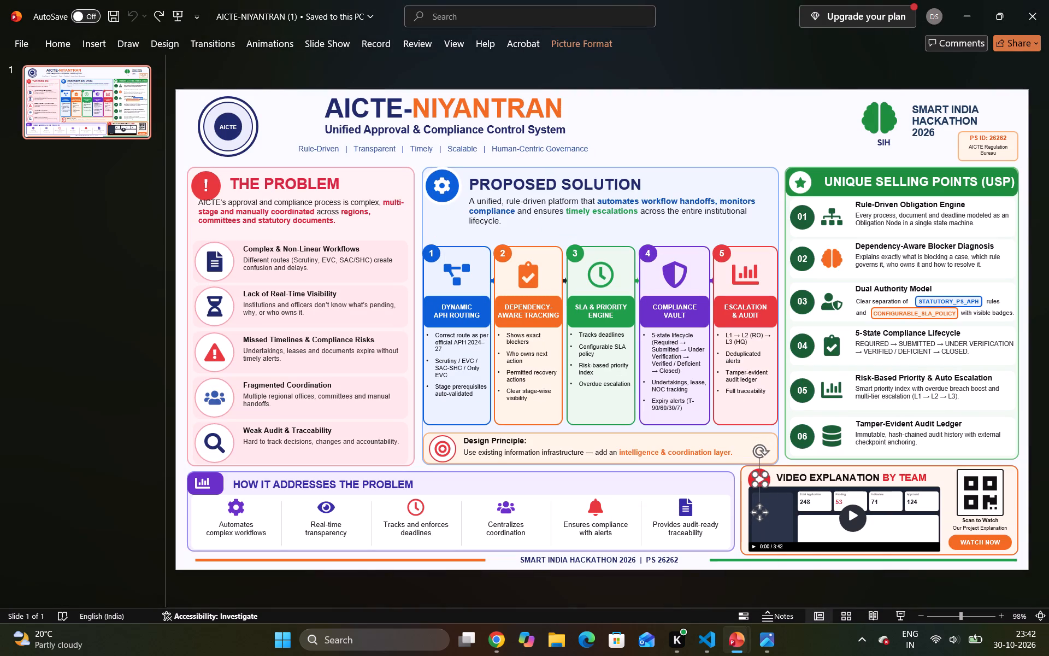
key(ctrl+c)
click(697, 571)
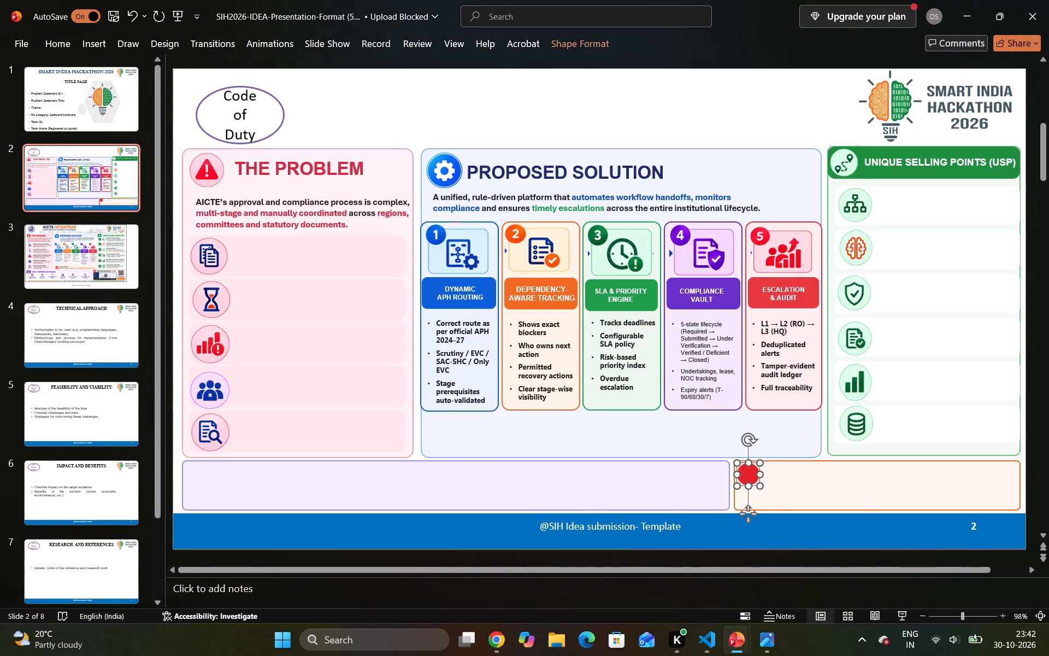
key(ctrl+v)
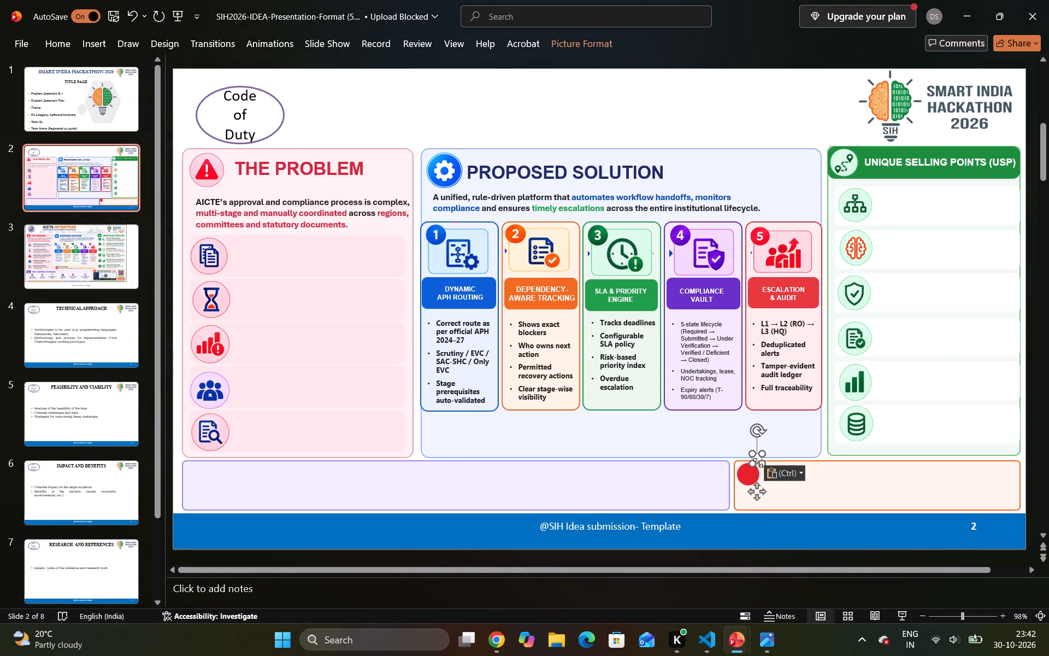
drag(758, 459, 753, 474)
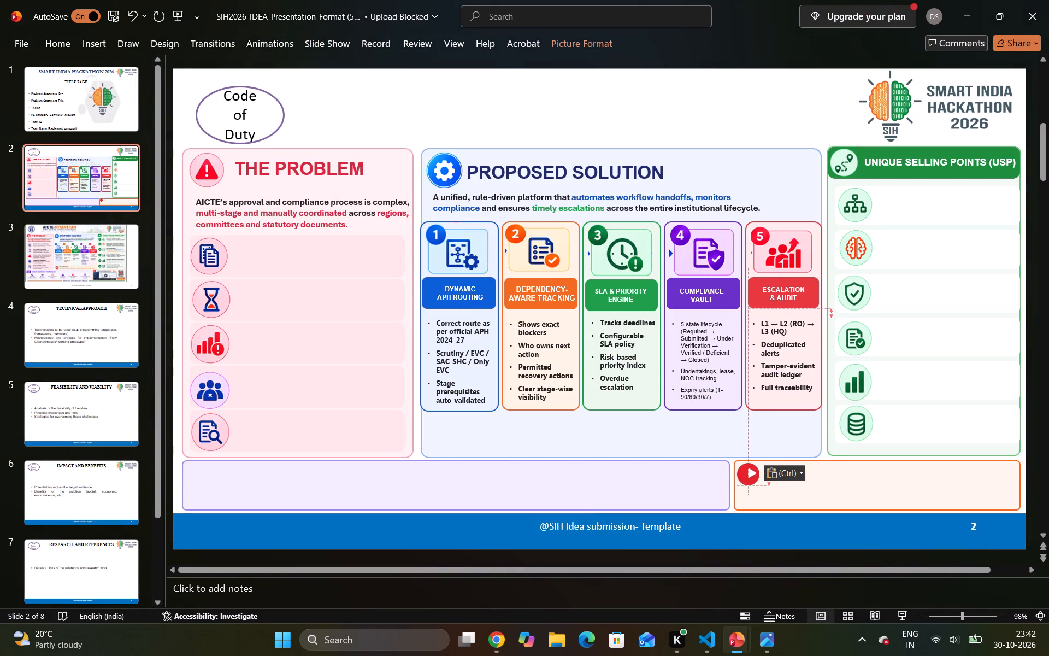
drag(753, 474, 751, 475)
drag(751, 475, 750, 475)
click(729, 444)
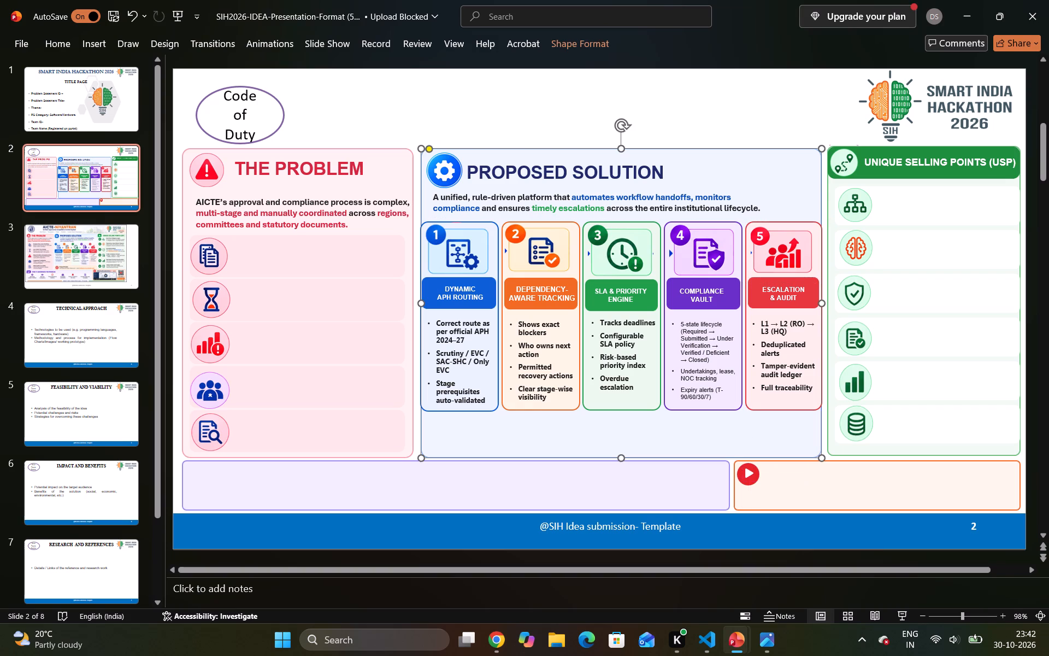
click(752, 471)
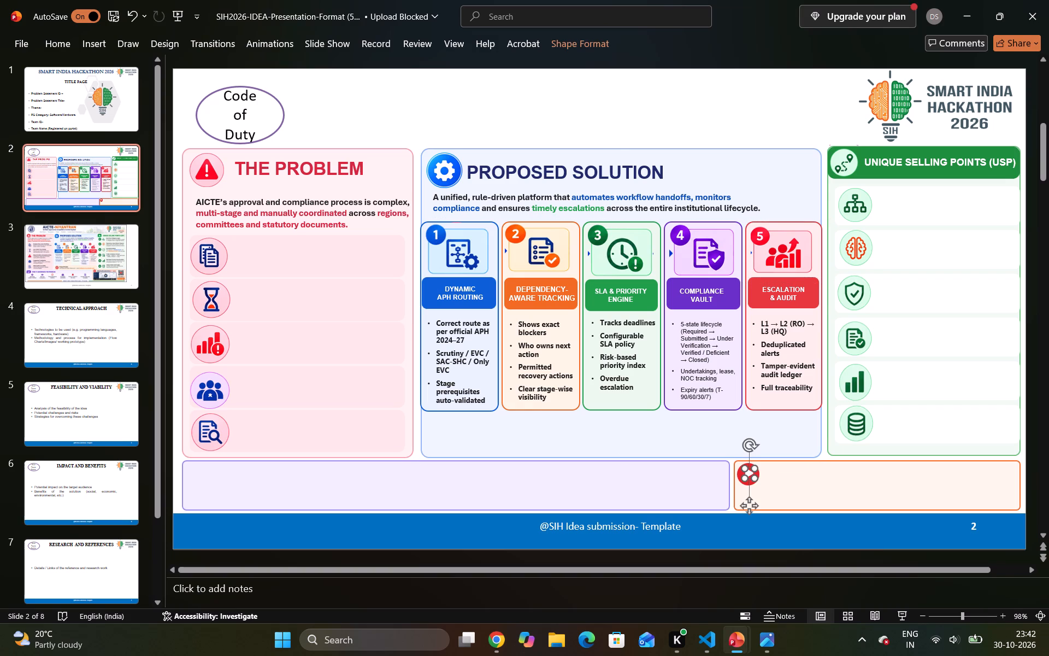
click(749, 473)
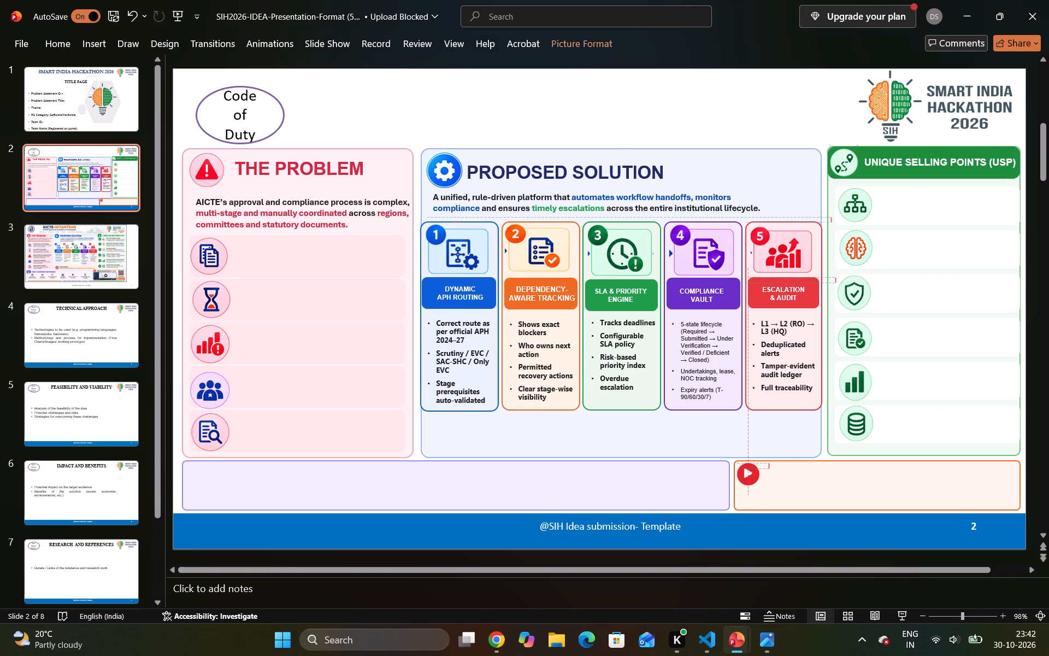
click(710, 443)
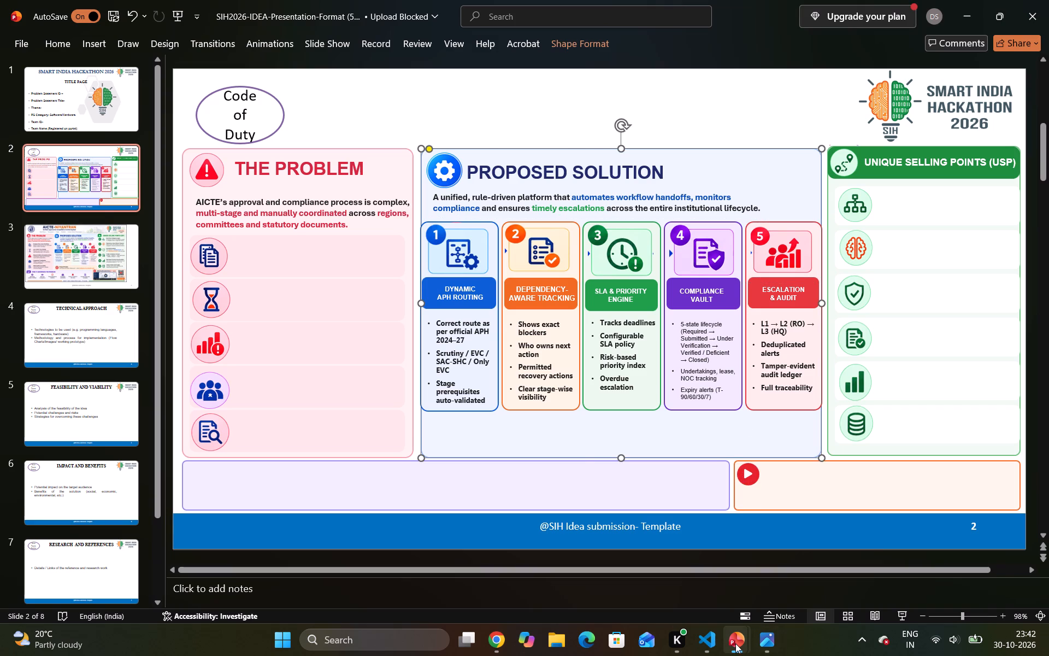
Copy the VIDEO EXPLANATION BY TEAM heading text from the AICTE-NIYANTRAN presentation and paste it onto slide 2 of the SIH2026 presentation.
click(790, 578)
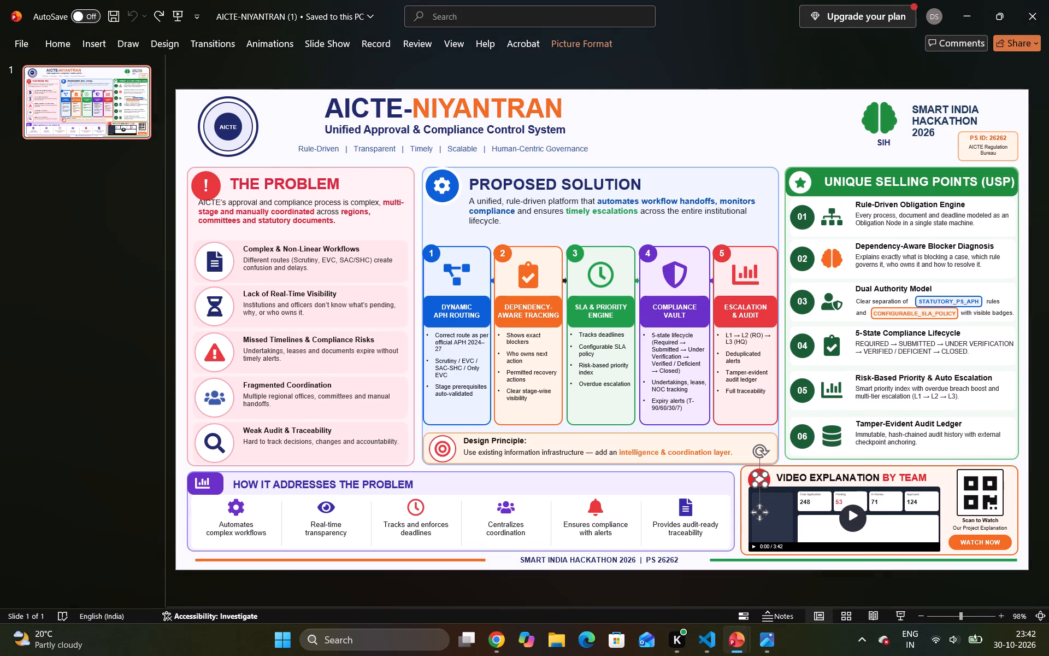
click(830, 477)
key(ctrl+a)
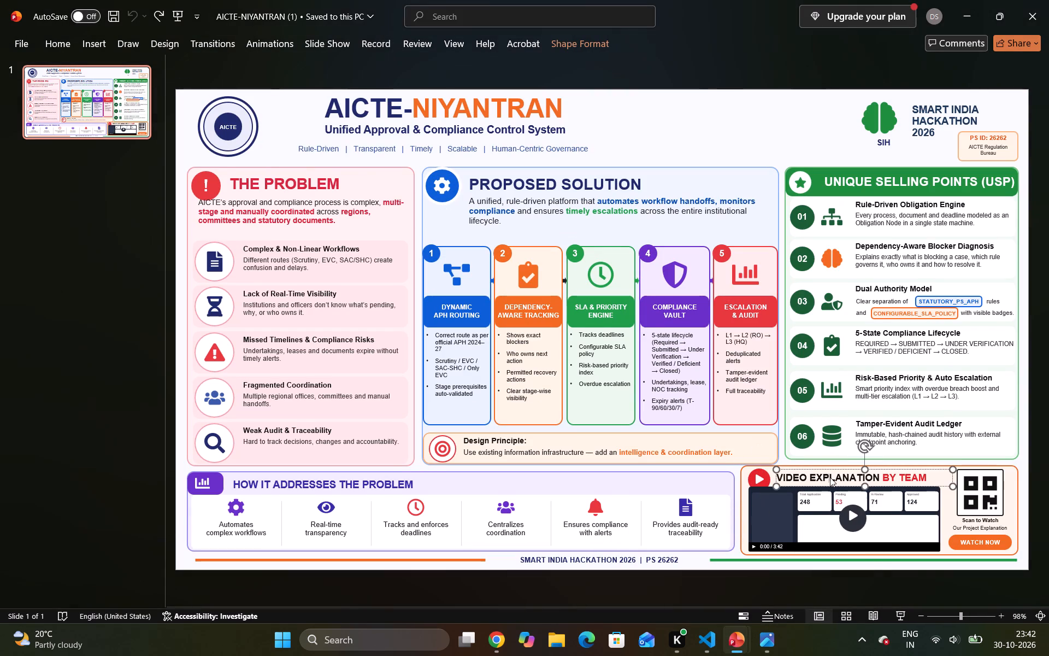
key(ctrl+c)
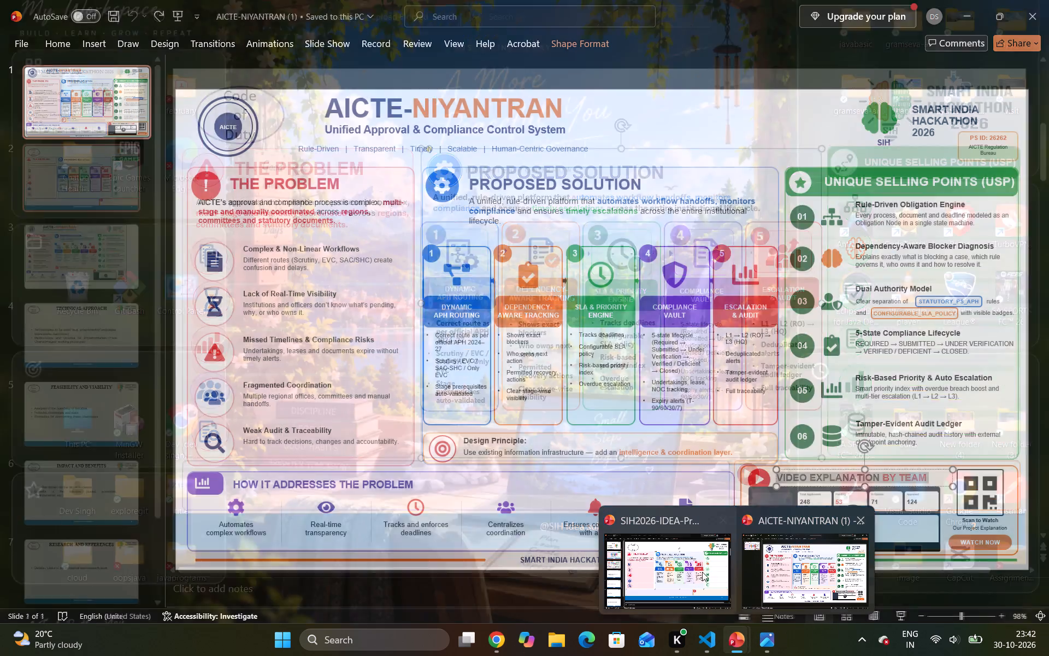
click(700, 571)
click(779, 478)
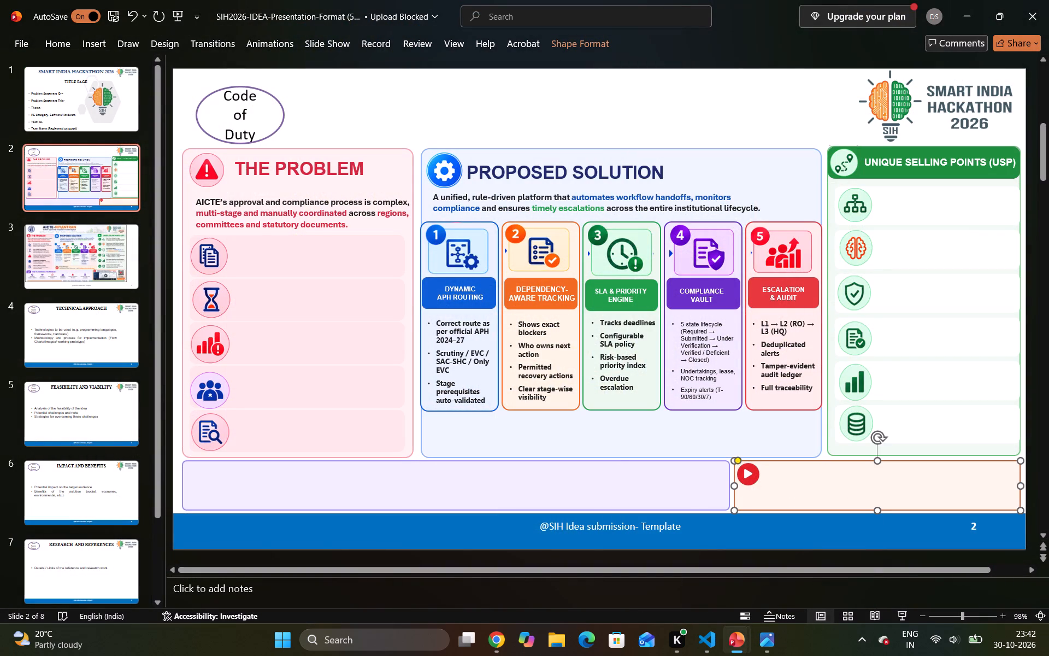
drag(751, 162, 747, 144)
key(ctrl+z)
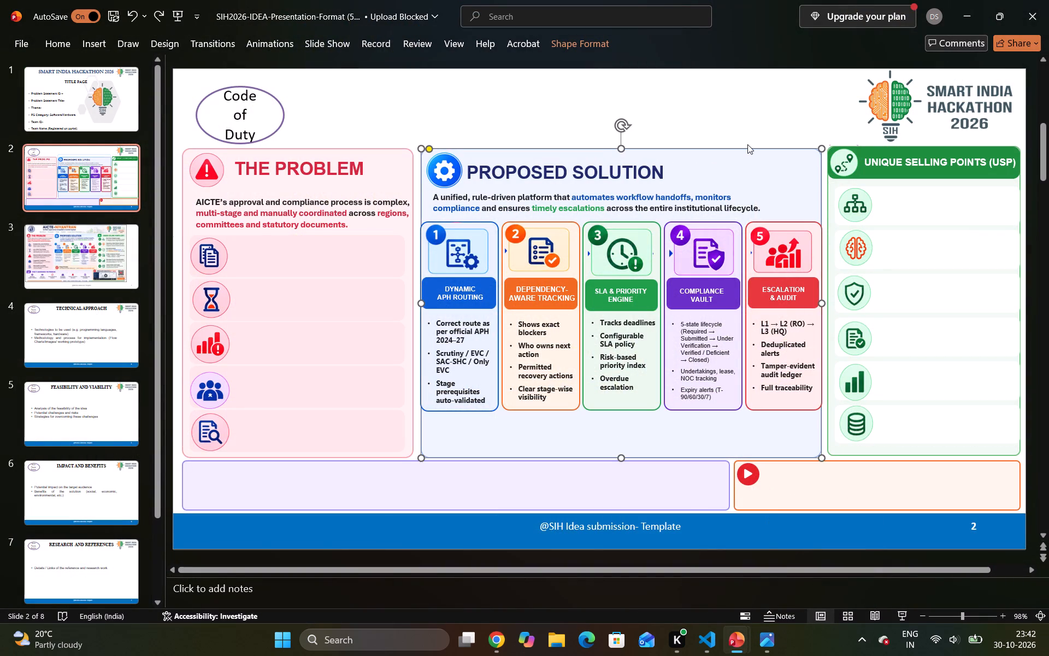
click(754, 93)
key(ctrl+v)
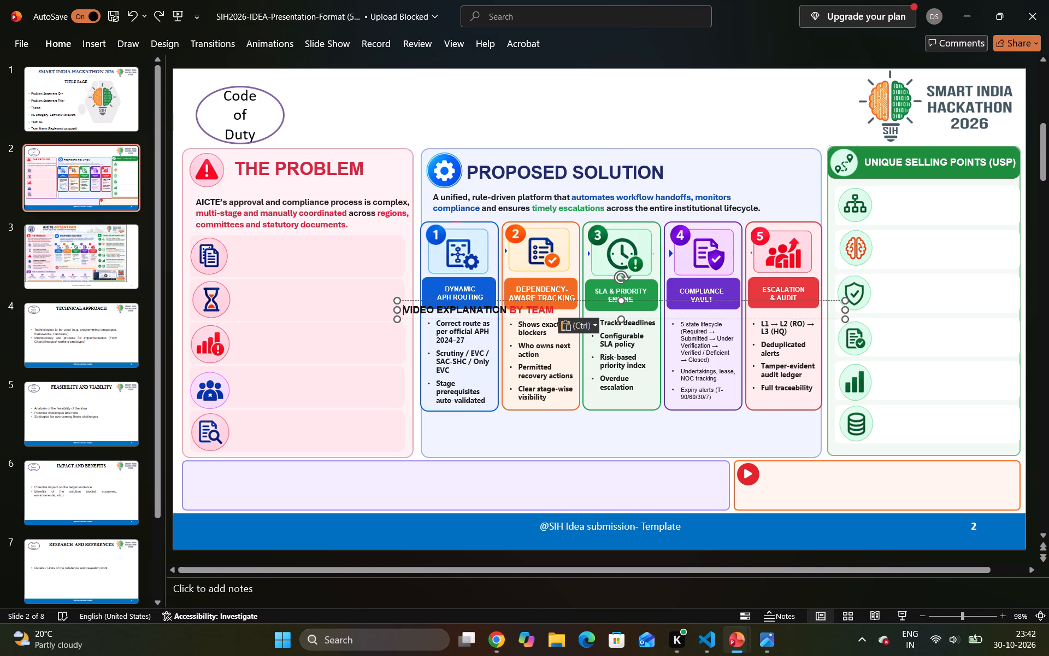
Narrow the VIDEO EXPLANATION BY TEAM text box to fit its text and place it beside the red play icon in the orange-outlined box.
drag(571, 302, 582, 319)
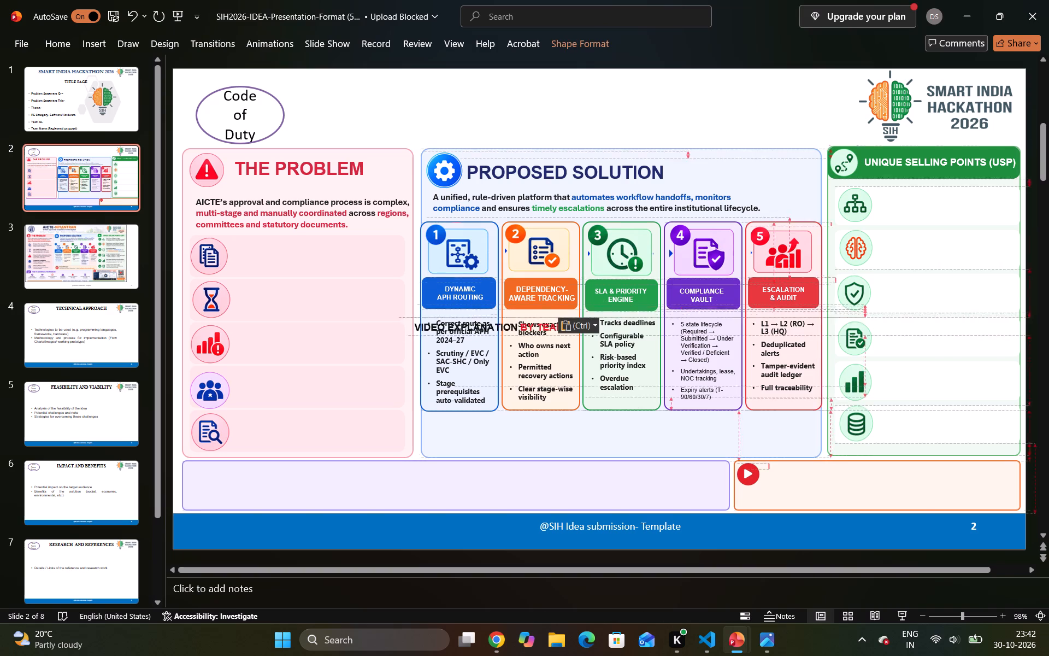
drag(582, 319, 660, 438)
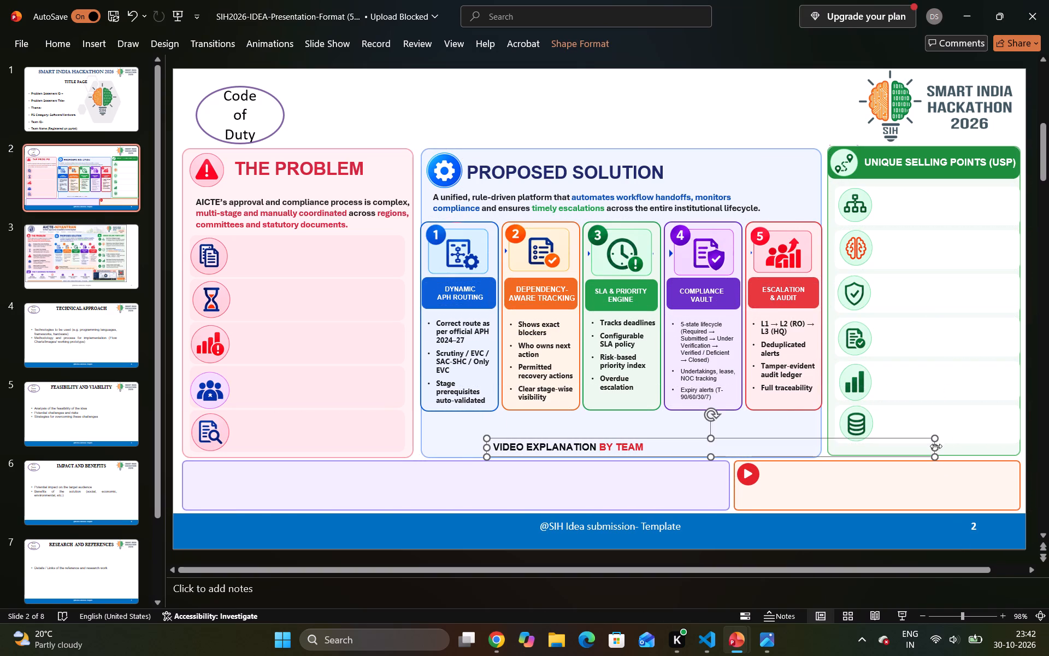
drag(936, 448, 651, 457)
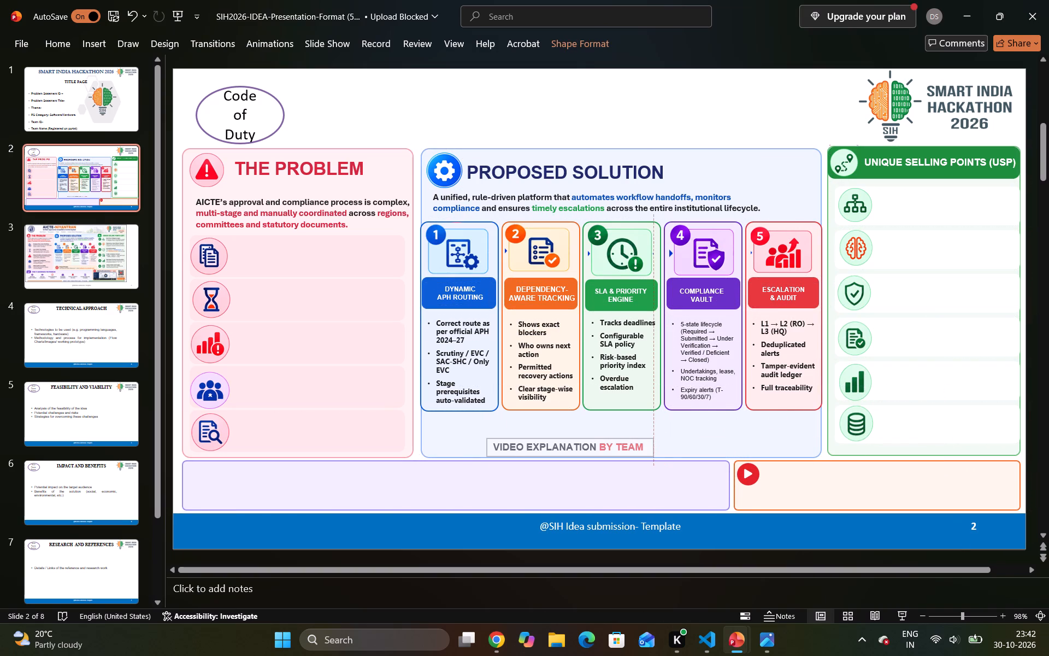
drag(651, 457, 652, 458)
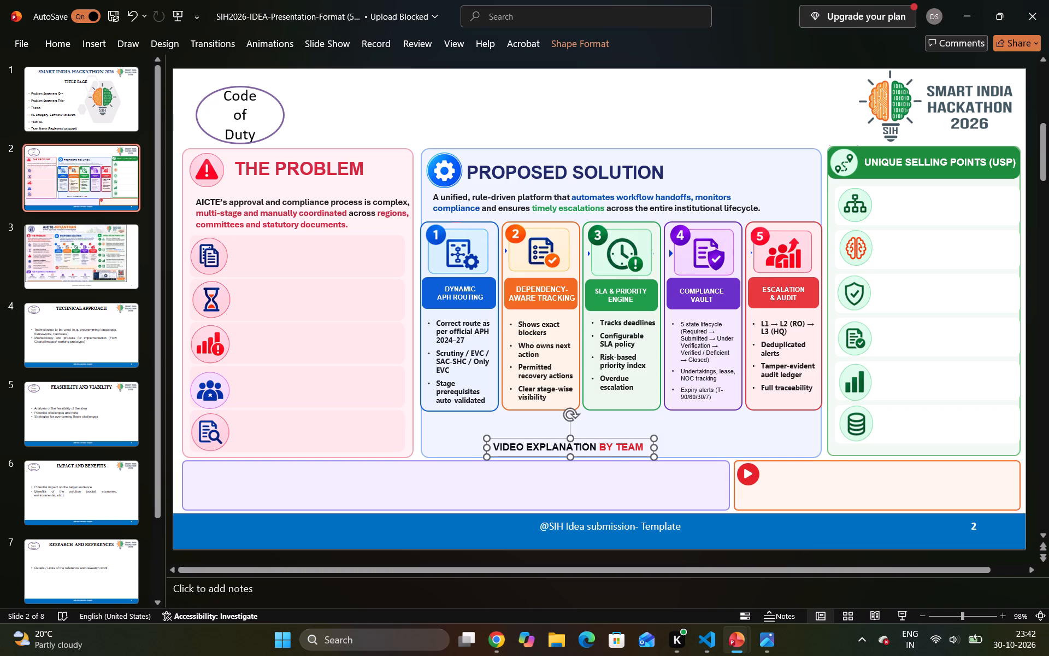
drag(600, 440, 870, 466)
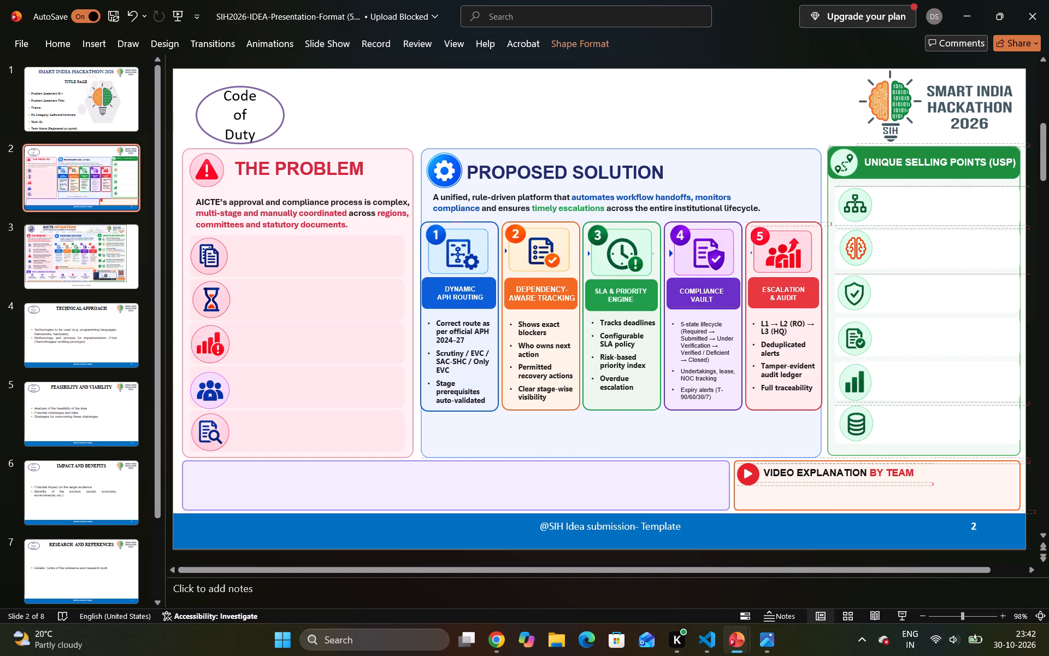
Nudge the VIDEO EXPLANATION BY TEAM heading slightly to line up beside the red play icon.
drag(870, 466, 872, 466)
click(762, 494)
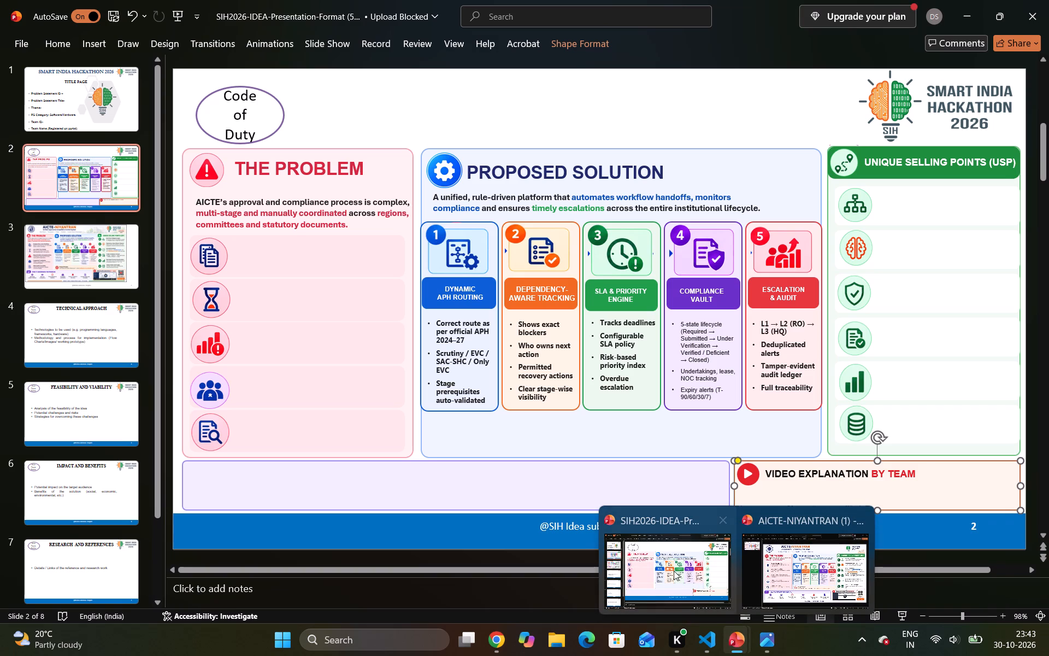
Copy the QR code from the AICTE-NIYANTRAN presentation and place it at the right end of the orange-outlined box on SIH2026 slide 2.
click(761, 569)
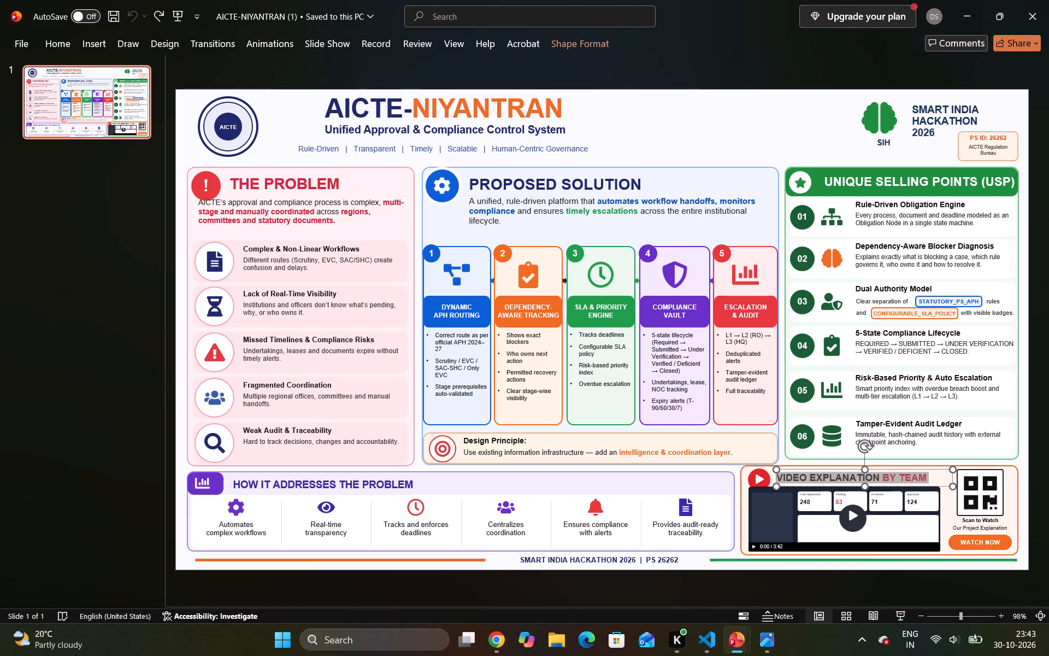
click(979, 500)
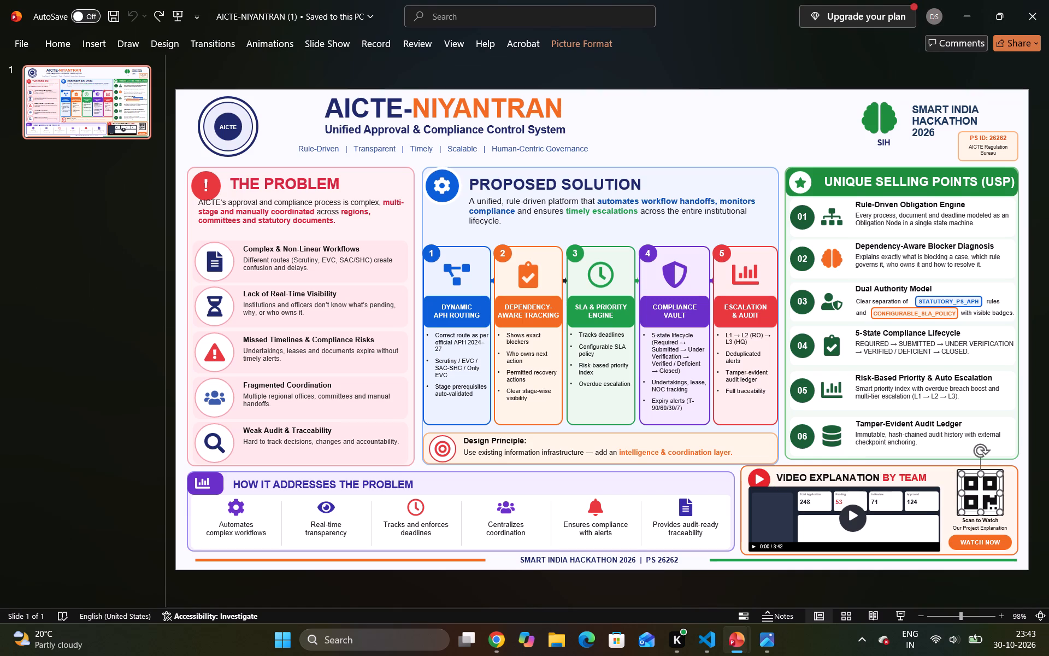
click(960, 473)
key(ctrl+c)
click(799, 578)
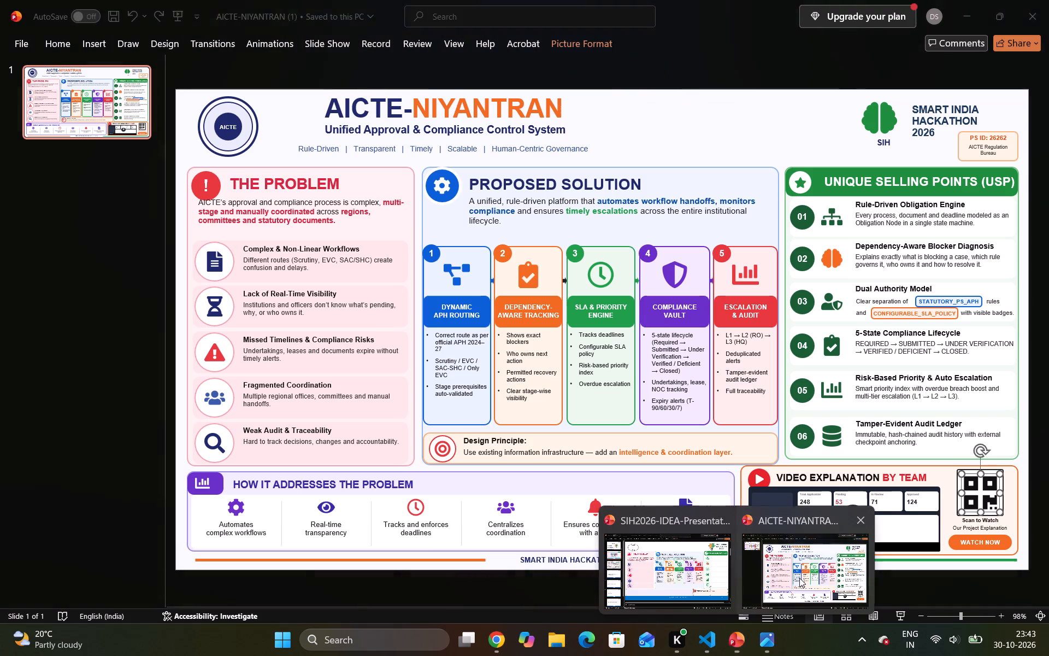
click(698, 590)
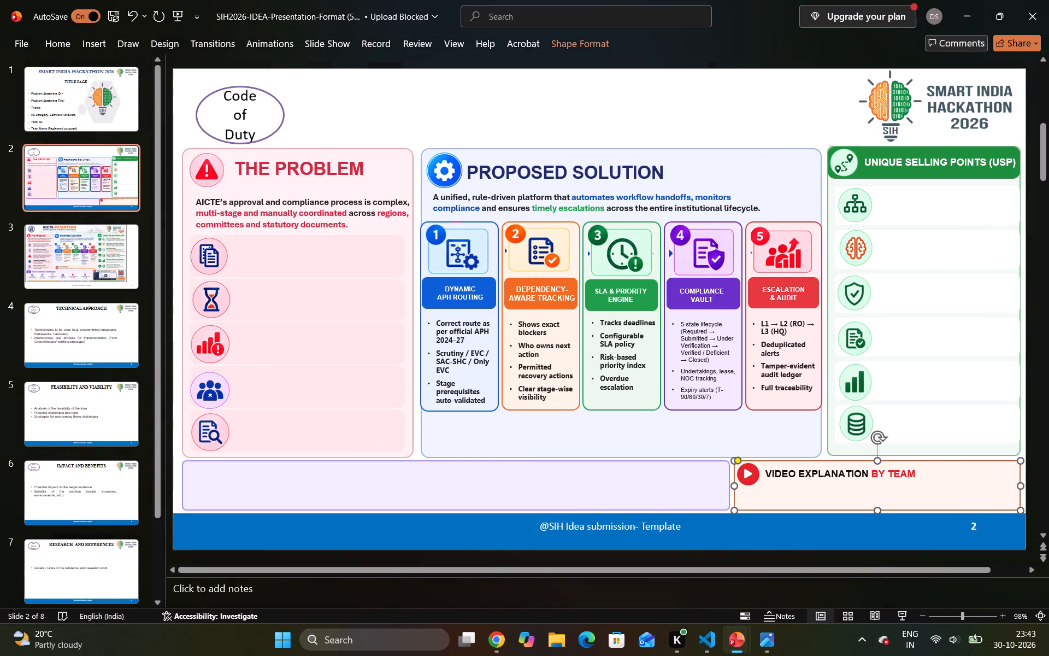
key(ctrl+v)
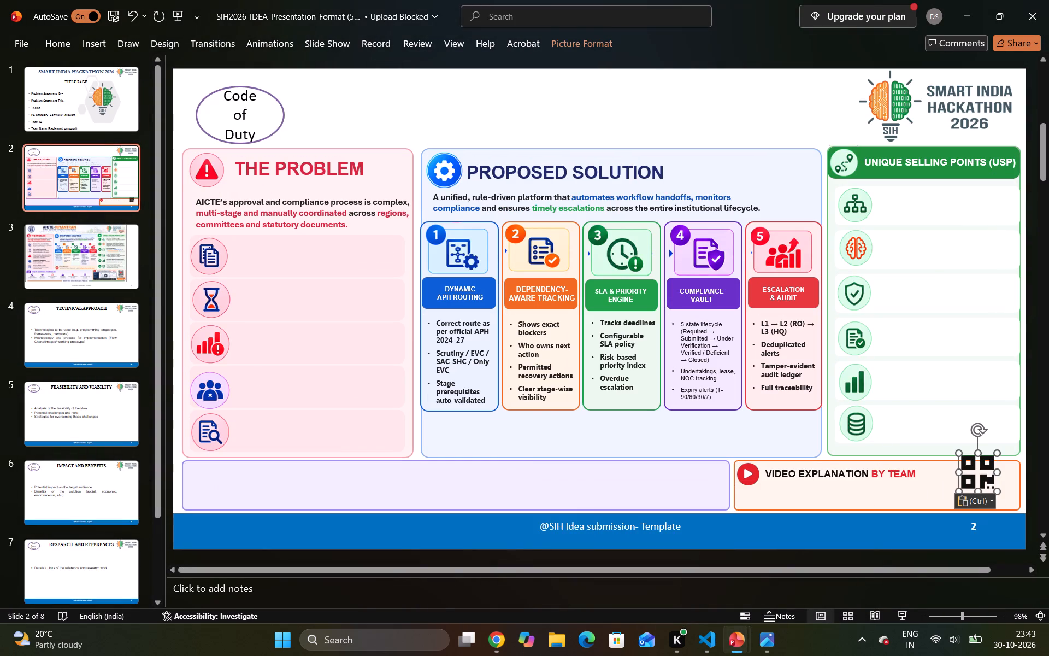
drag(989, 475, 1006, 485)
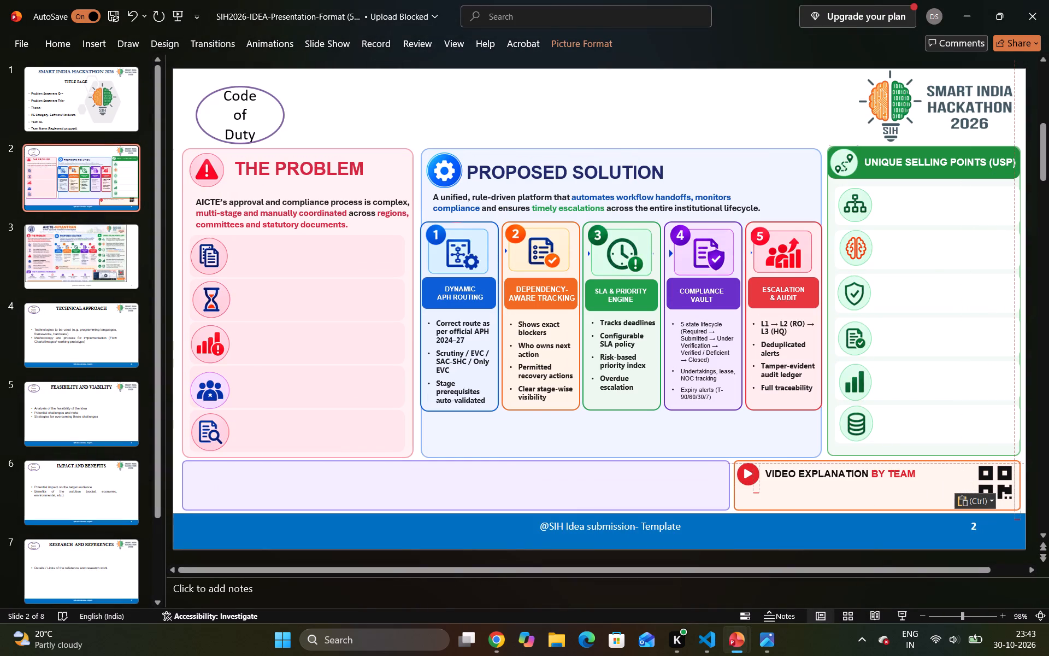
drag(1006, 485, 1006, 489)
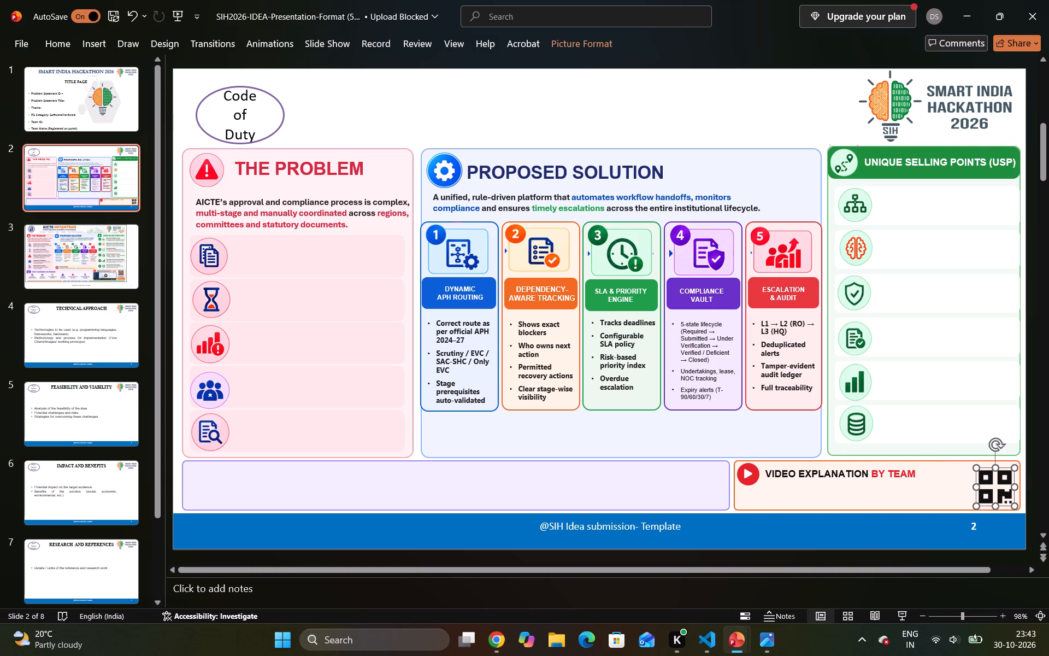
Copy the WATCH NOW text box from the AICTE-NIYANTRAN presentation onto SIH2026 slide 2 and move it inside the orange-outlined box.
click(812, 593)
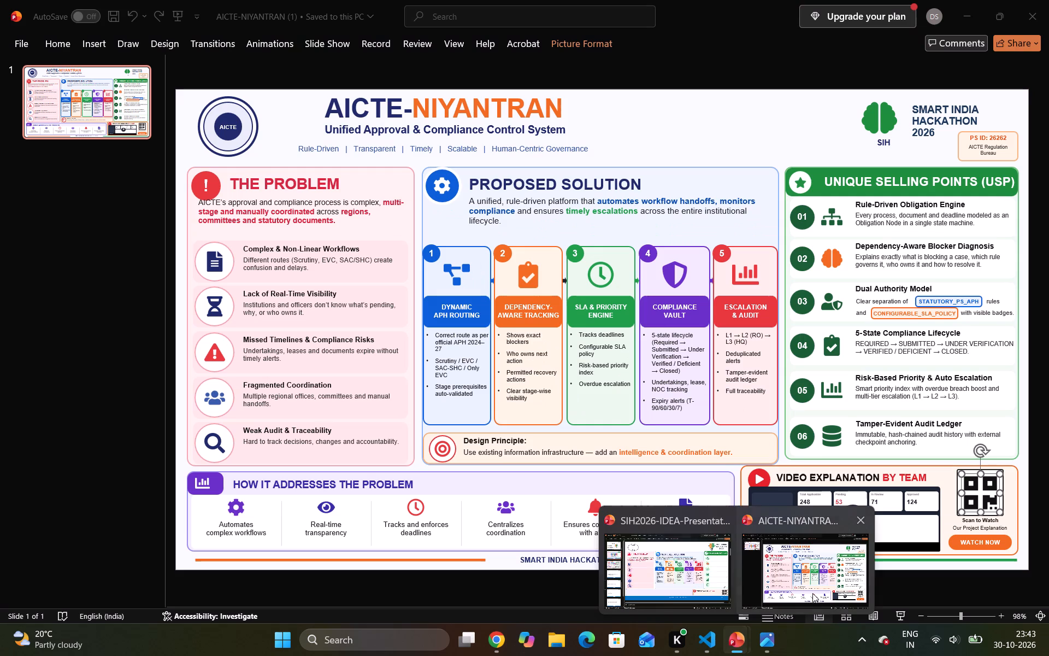
click(958, 543)
key(ctrl+c)
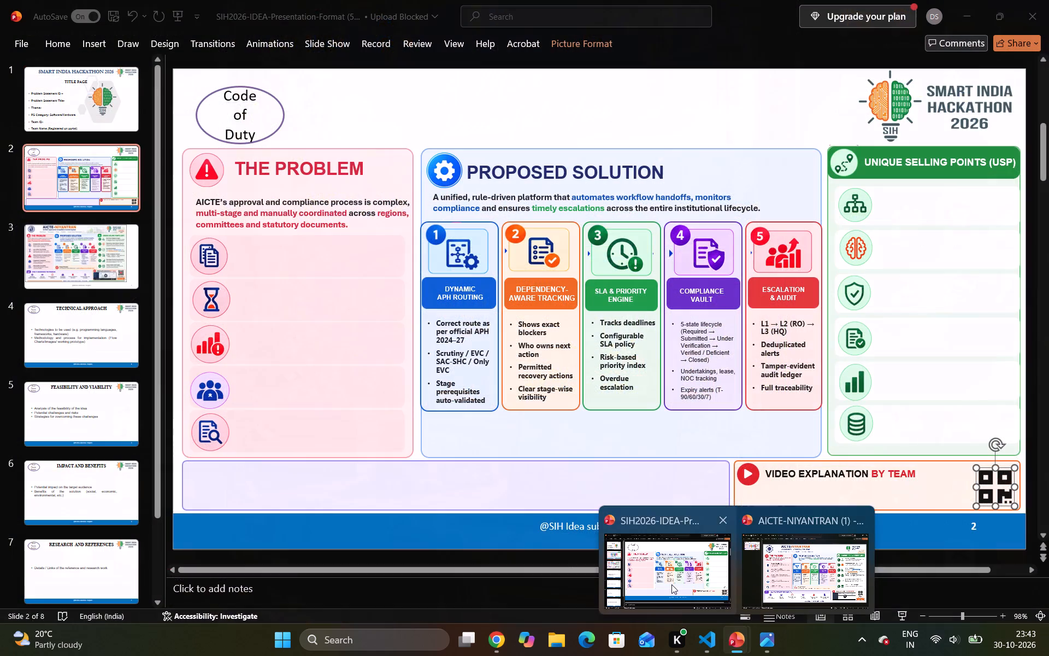
click(671, 584)
key(ctrl+v)
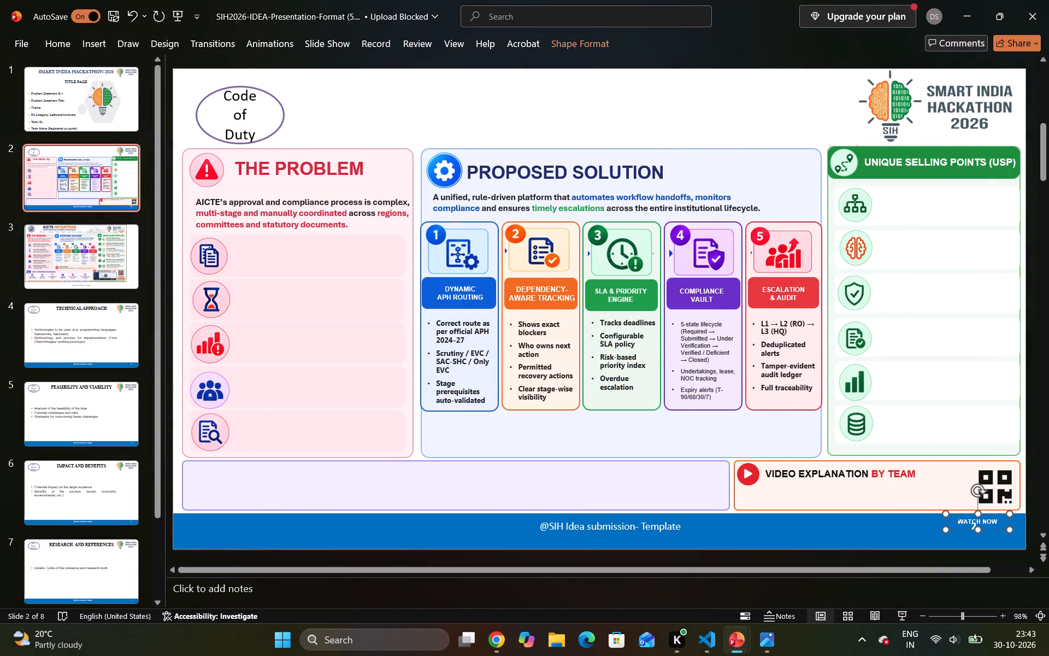
drag(961, 514, 955, 502)
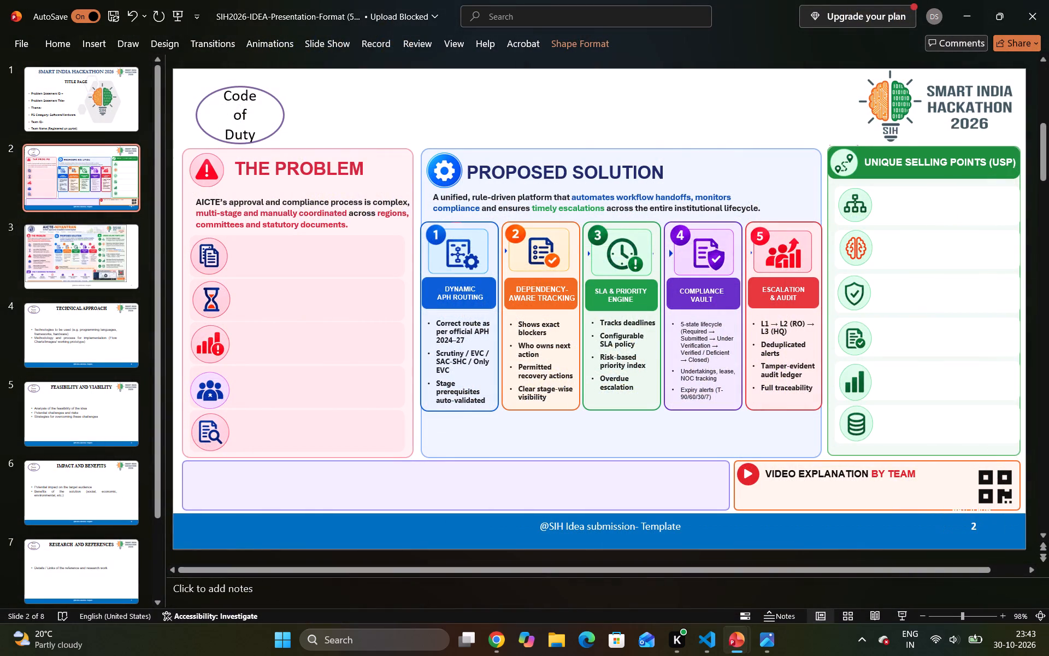
drag(955, 502, 936, 495)
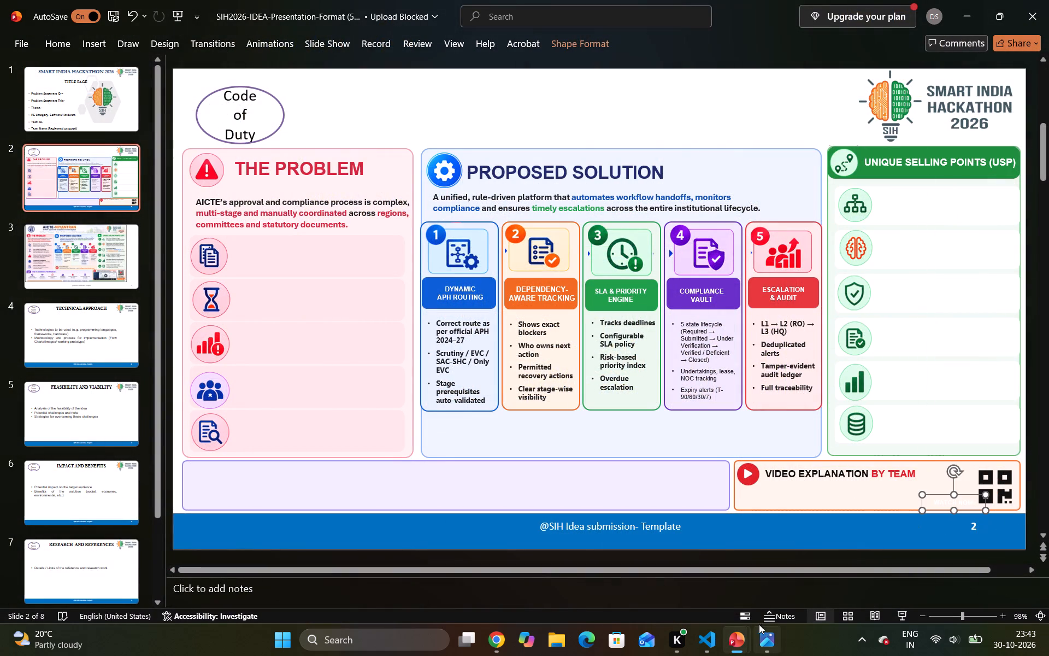
Move the WATCH NOW text off its orange button in the AICTE-NIYANTRAN presentation and copy the button shape into SIH2026 slide 2's video explanation box.
click(800, 588)
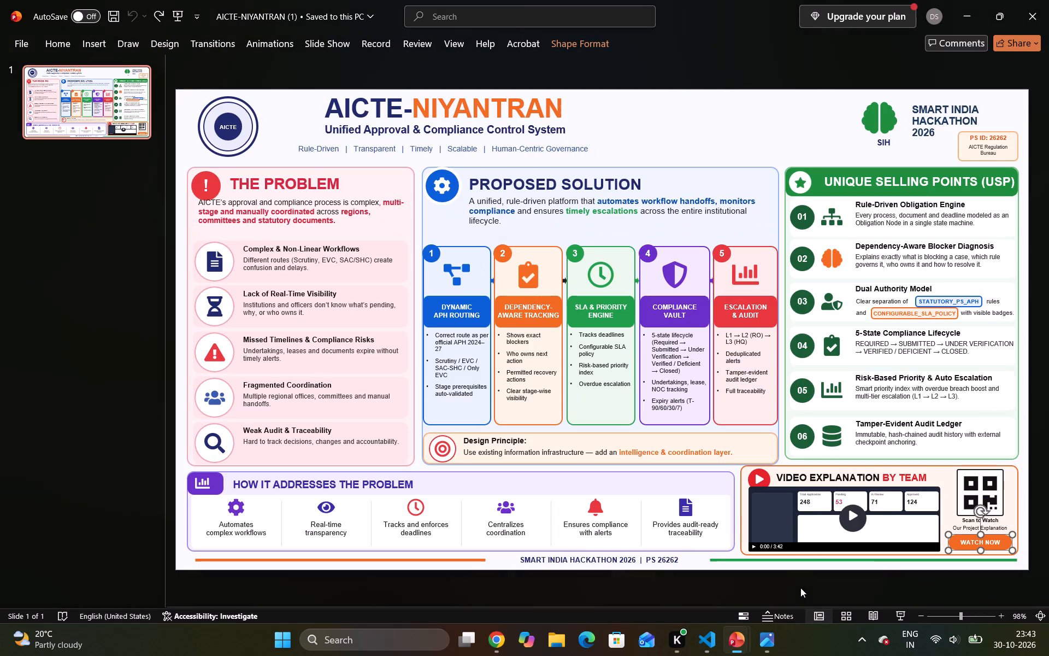
drag(957, 535, 944, 524)
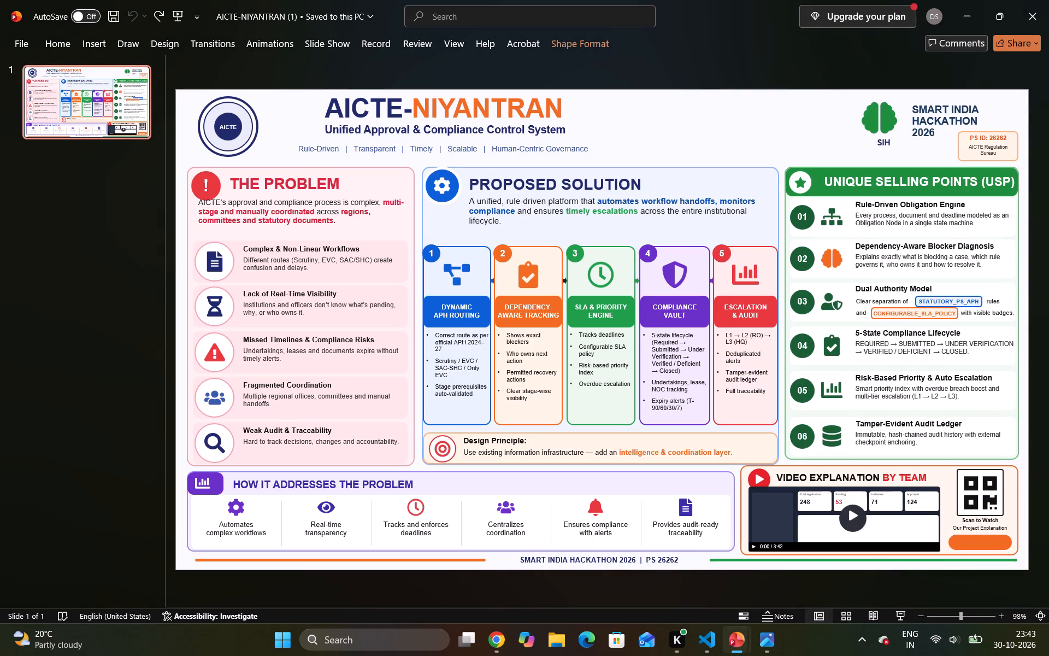
drag(944, 524, 928, 507)
click(963, 546)
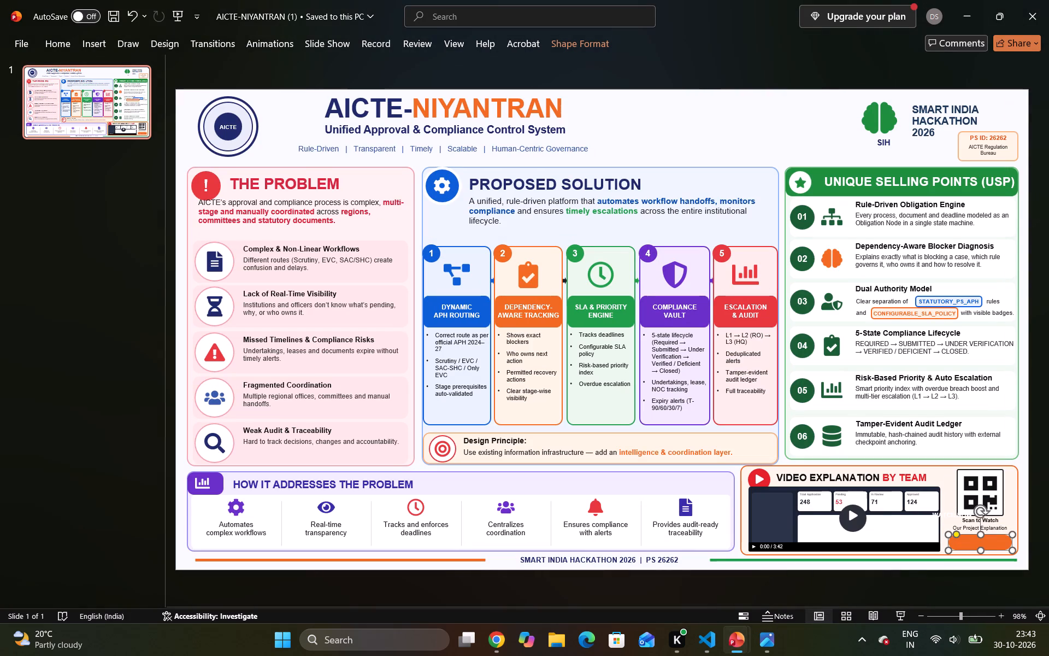
key(ctrl+c)
click(705, 593)
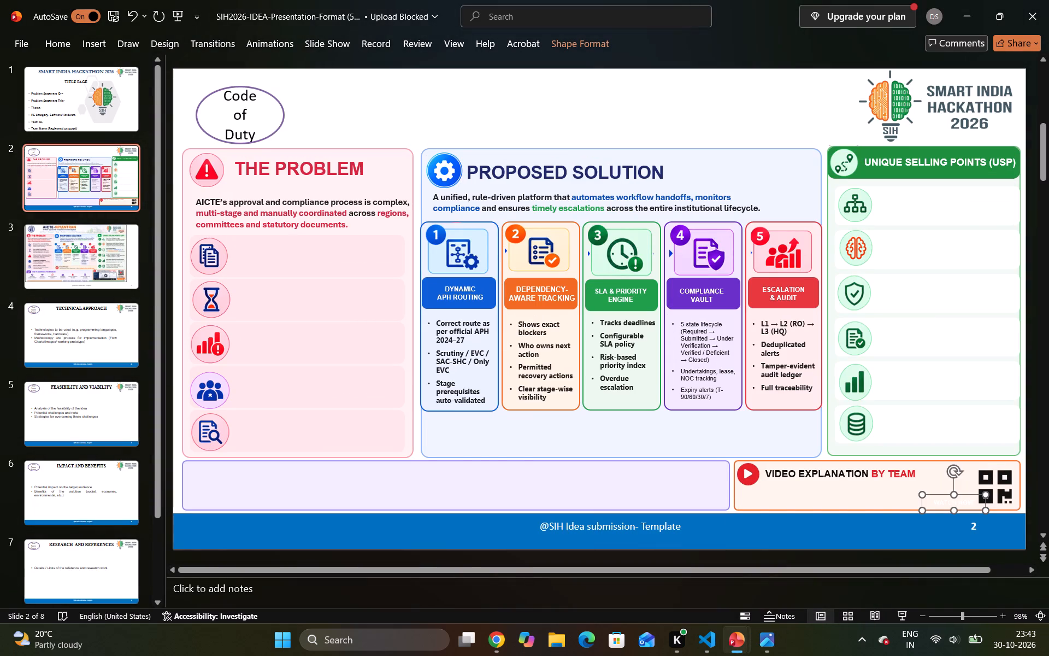
key(ctrl+v)
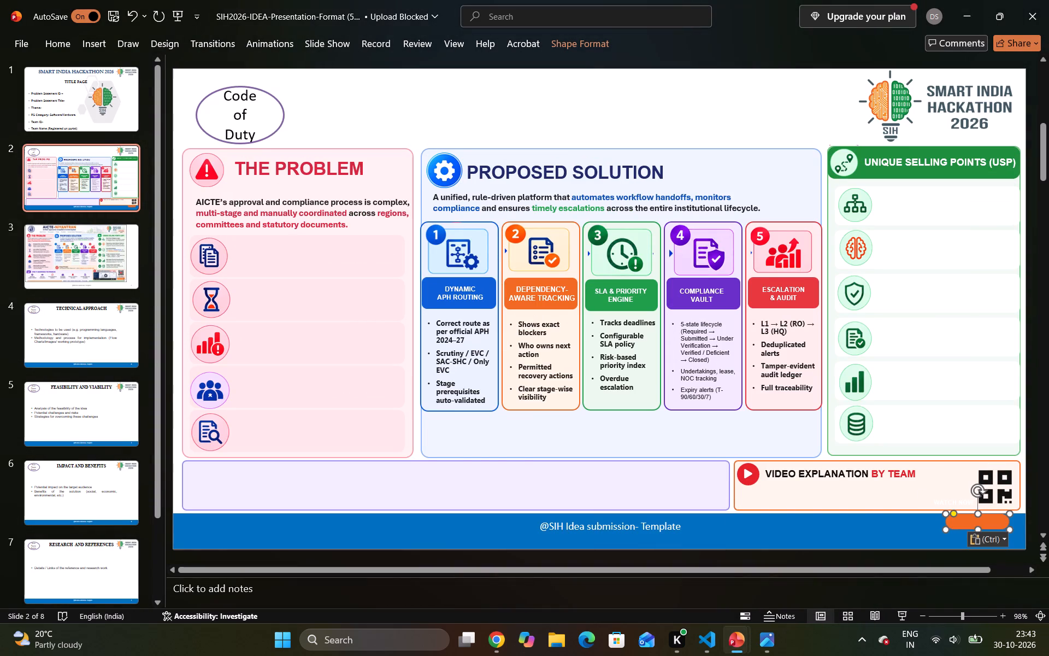
drag(968, 522, 950, 503)
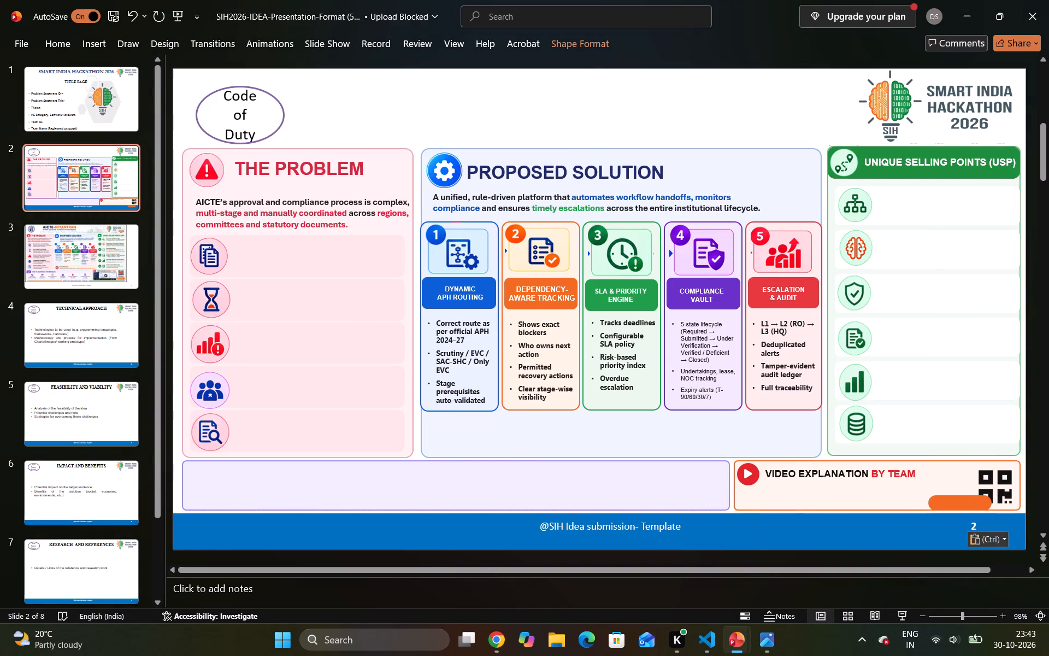
drag(950, 503, 902, 488)
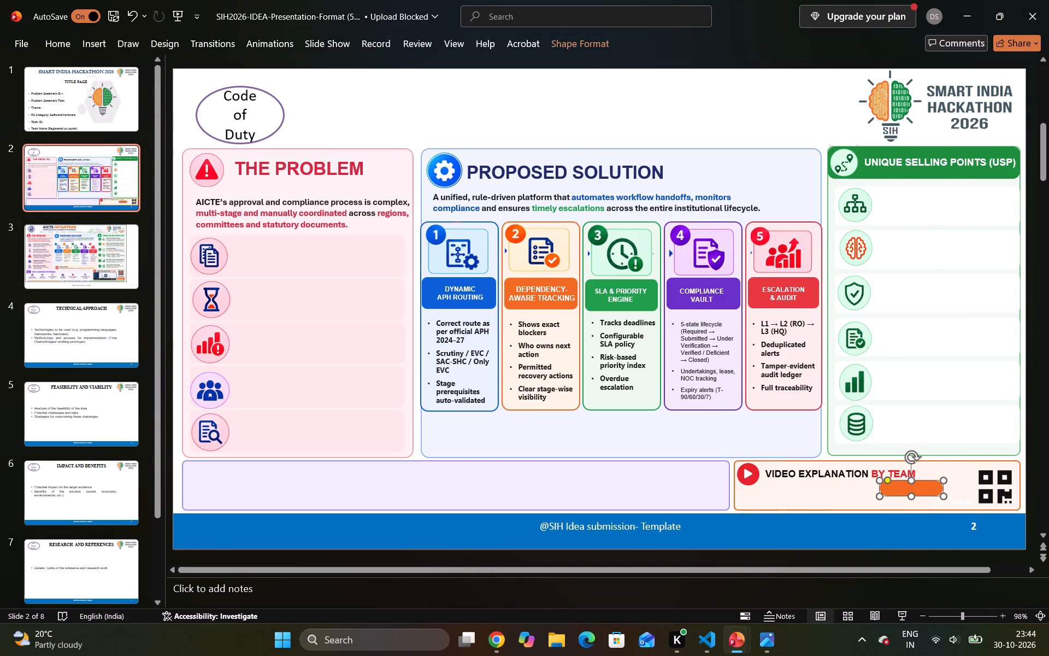
Move the white WATCH NOW text aside and place the orange button shape at the box's lower edge, just left of the QR code.
click(962, 503)
drag(938, 495, 926, 487)
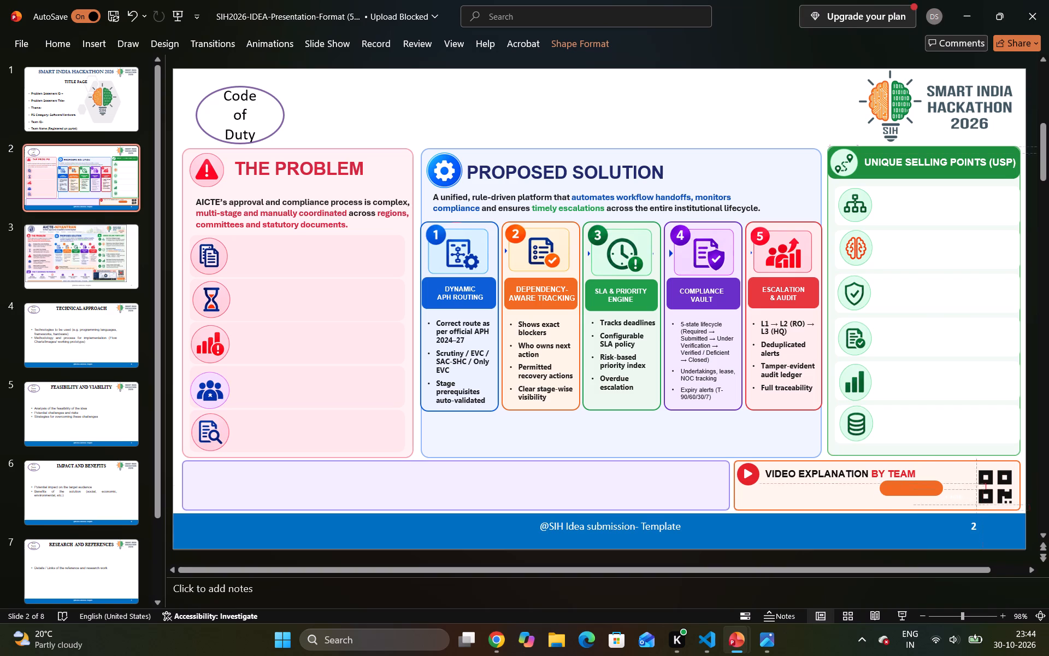
drag(926, 487, 900, 482)
drag(920, 490, 954, 503)
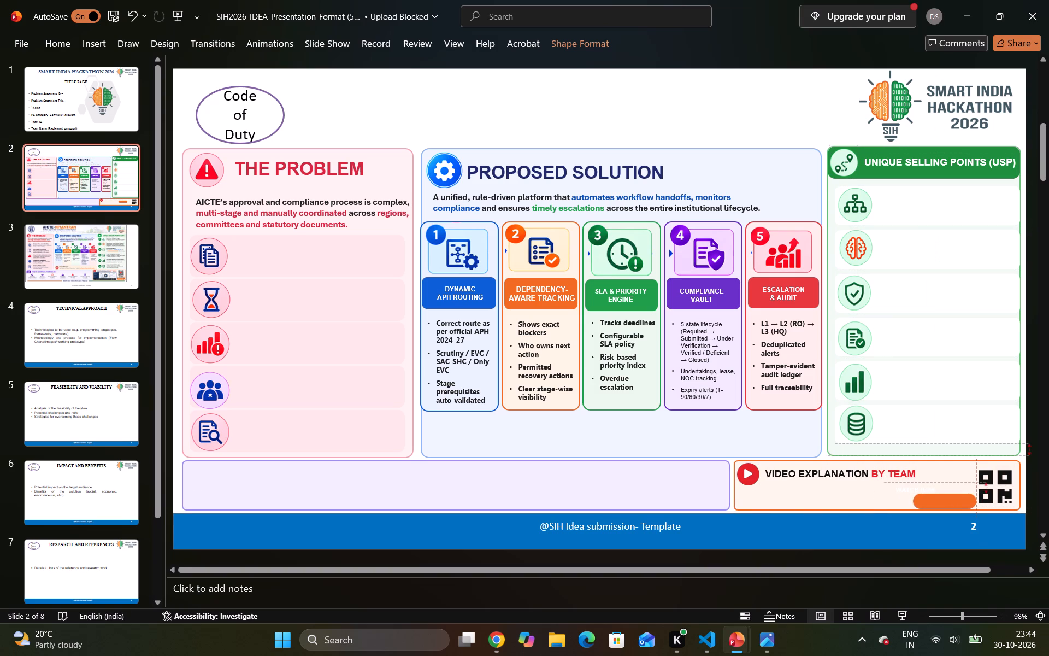
drag(954, 503, 954, 502)
Move the WATCH NOW text box over the orange button and bring it forward in front of the shape.
click(907, 491)
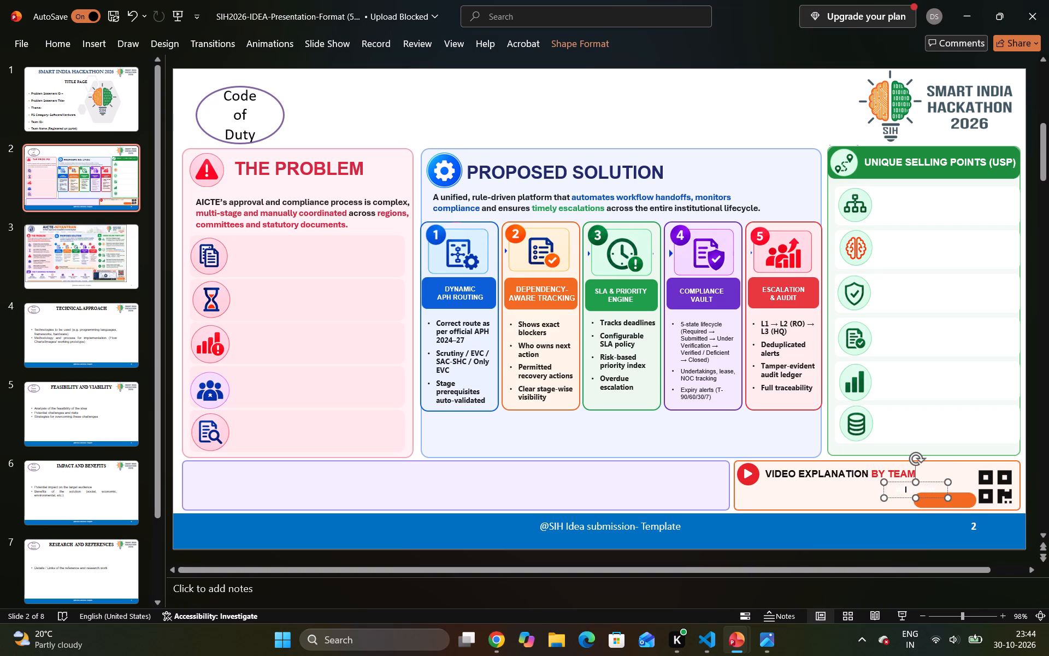
click(900, 486)
drag(900, 482, 941, 498)
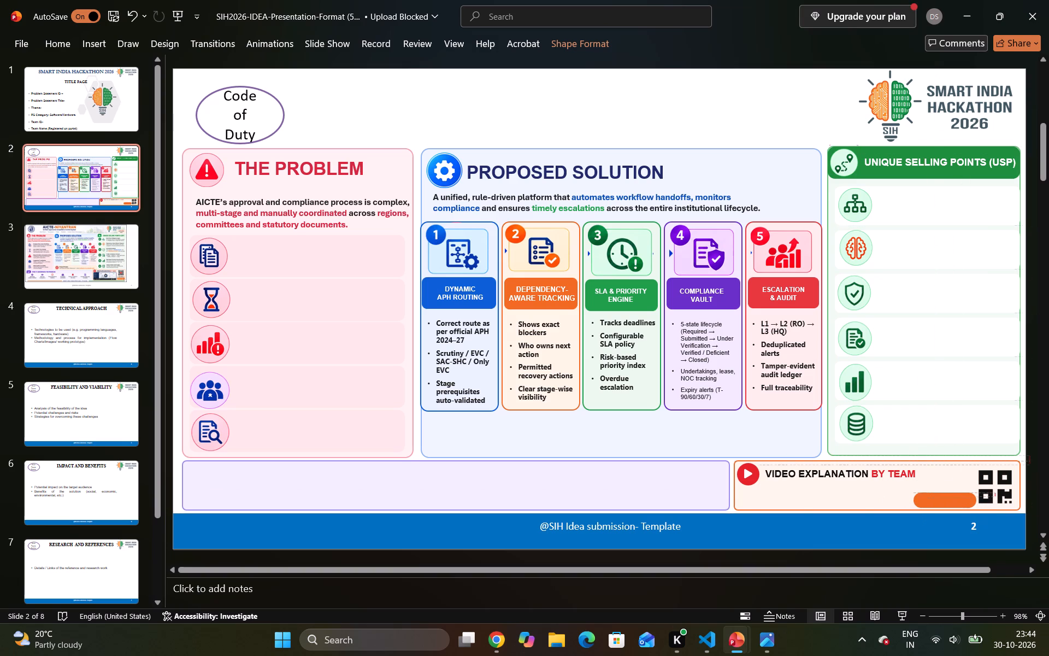
drag(941, 498, 945, 498)
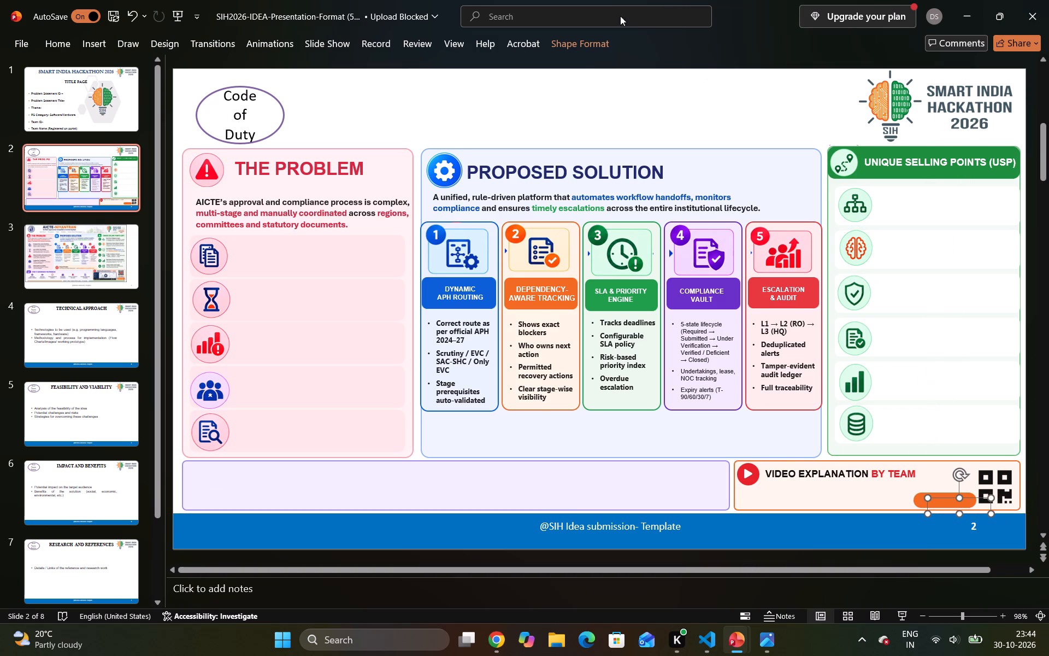
click(589, 40)
click(750, 61)
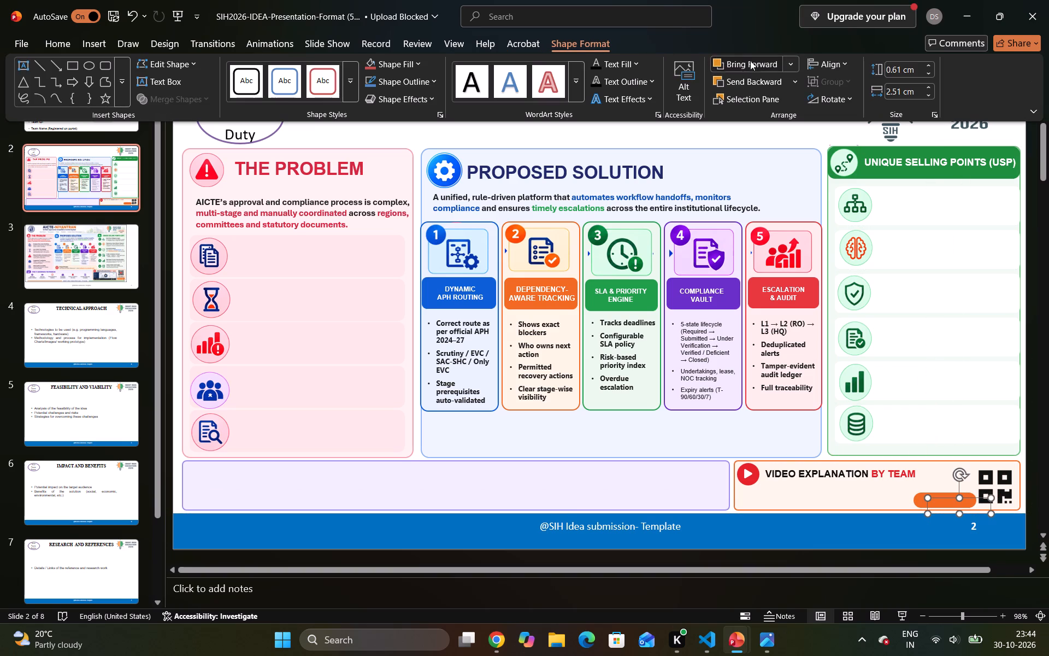
click(750, 61)
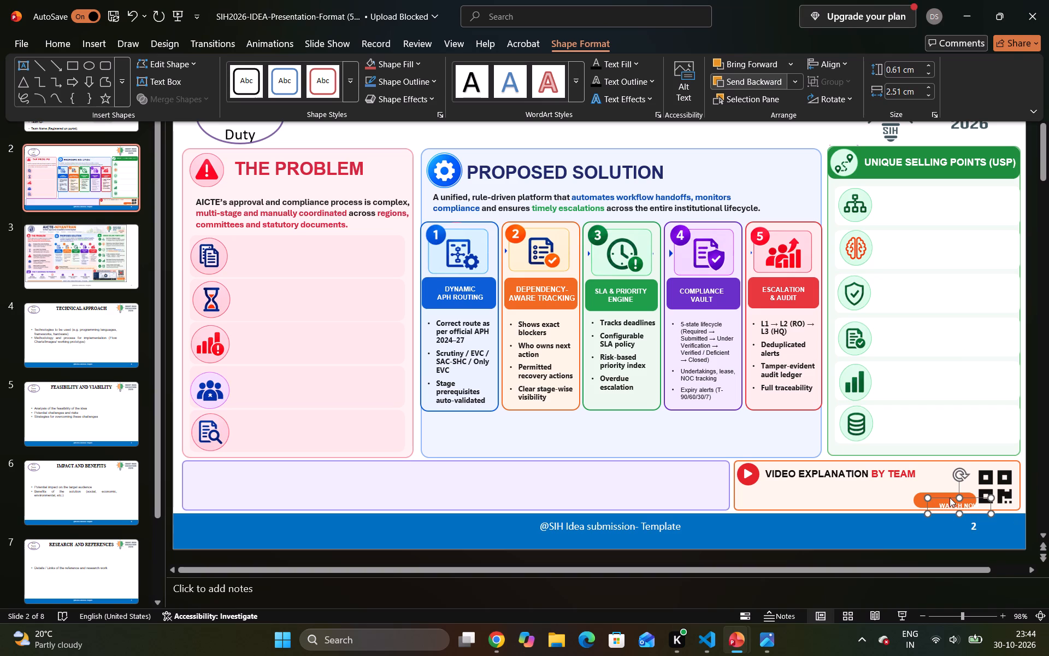
Centre the WATCH NOW text box on the orange button.
click(939, 499)
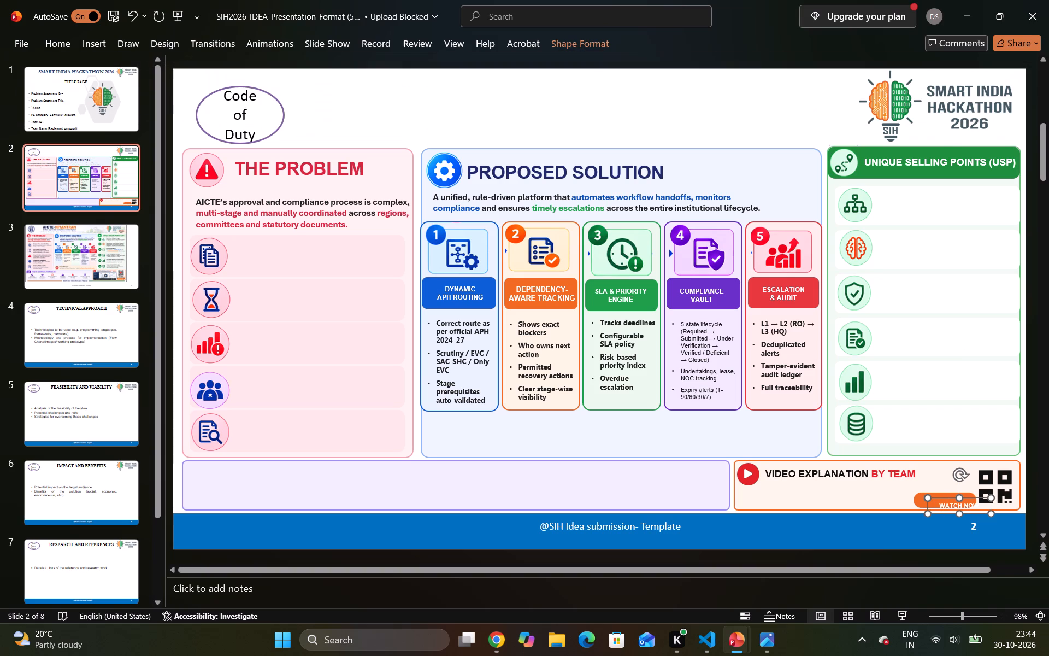
click(948, 514)
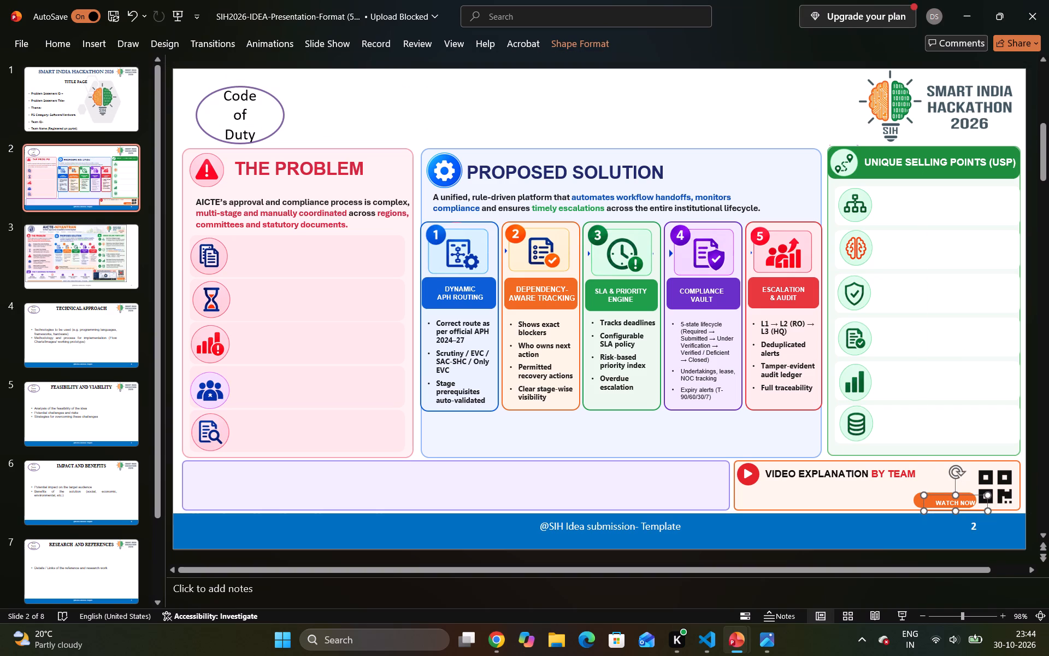
drag(941, 506, 947, 507)
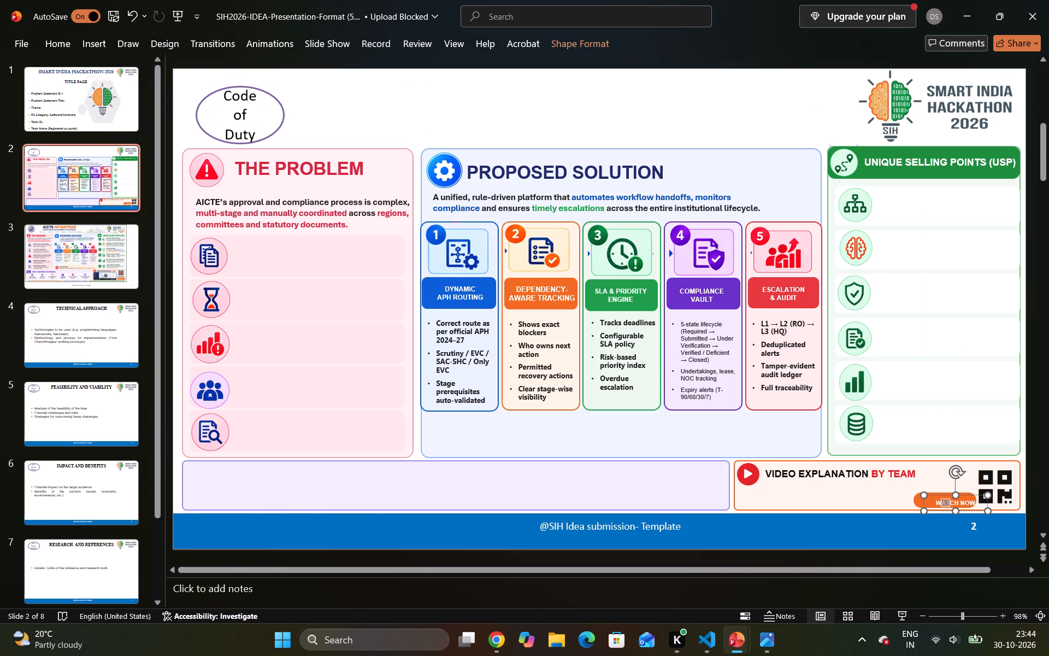
drag(947, 507, 947, 506)
click(942, 506)
drag(941, 511, 932, 508)
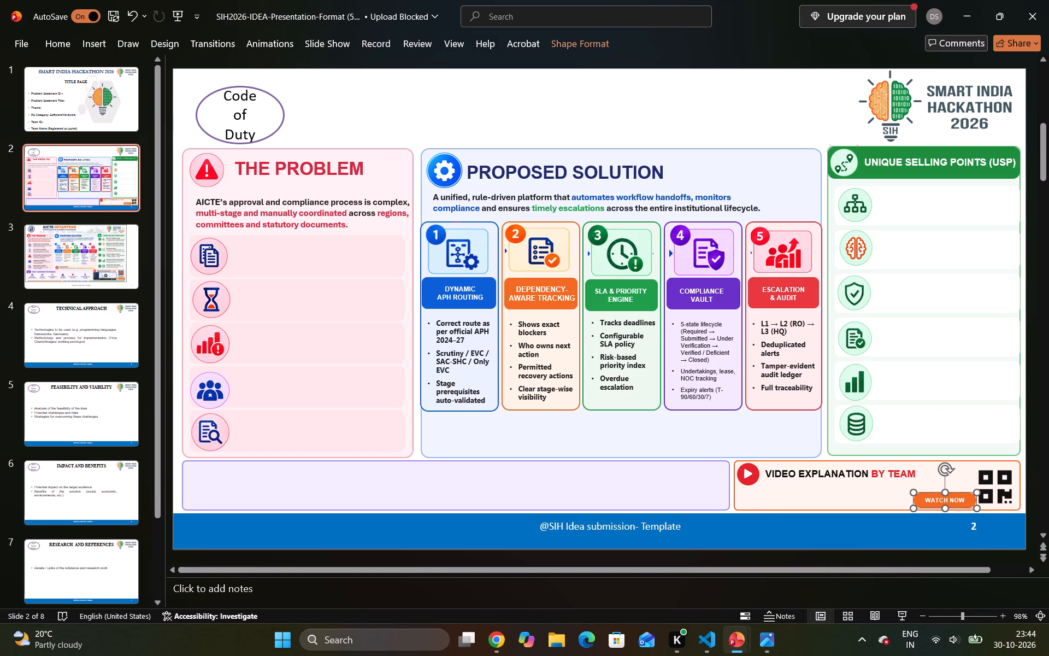
Shrink the QR code and place it directly above the WATCH NOW button.
click(992, 484)
drag(1011, 505, 995, 495)
drag(992, 484, 950, 480)
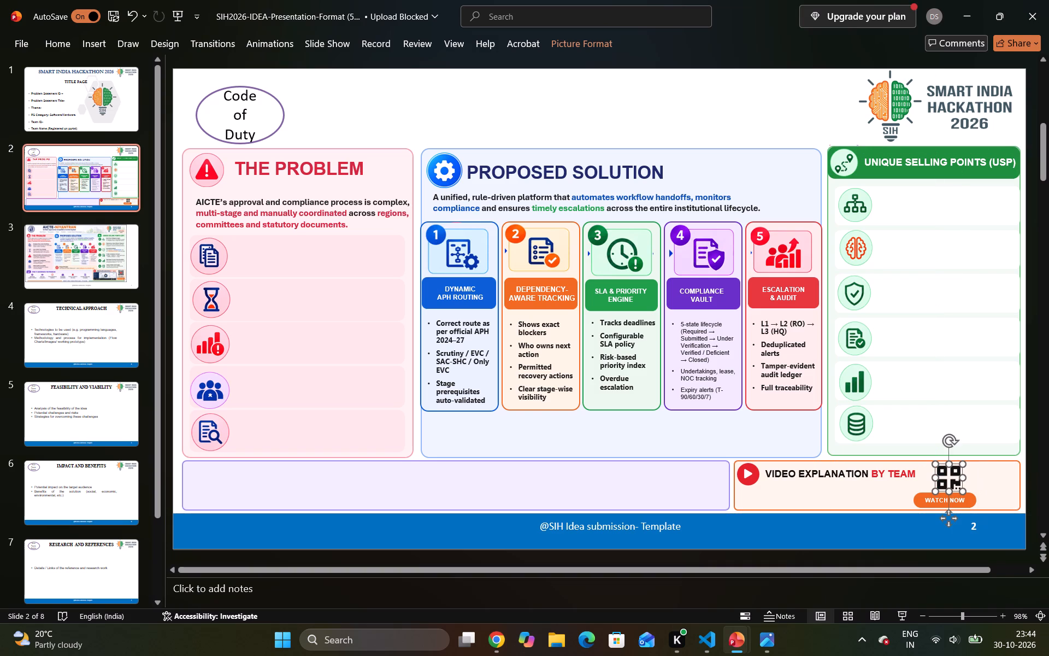
Move the QR code beside the WATCH NOW button at the video box's right end and enlarge it slightly.
drag(946, 479, 988, 486)
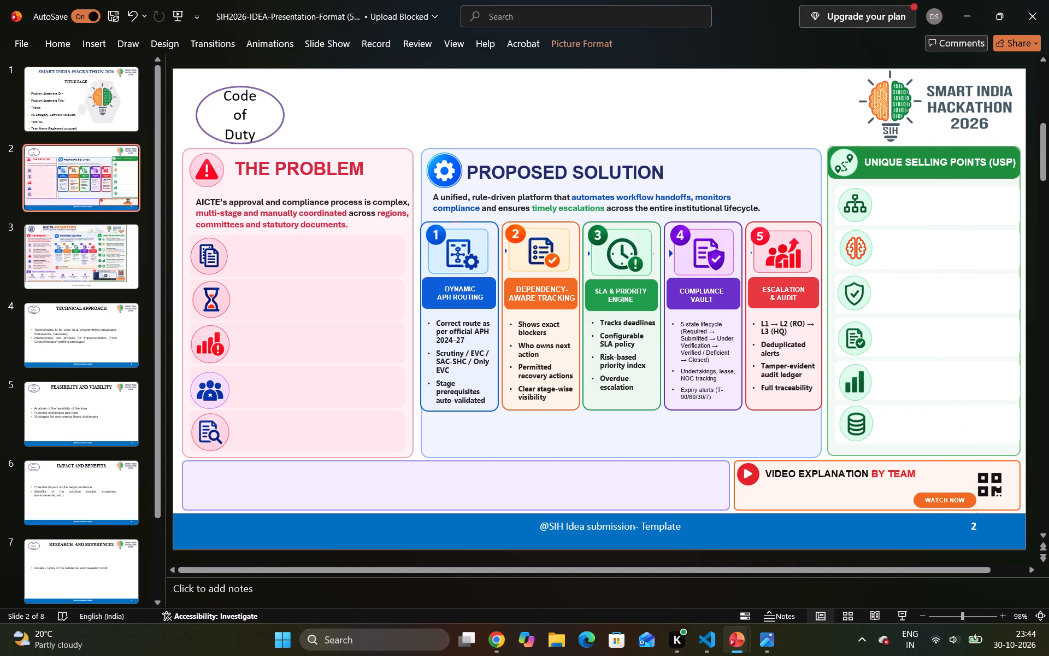
drag(988, 486, 990, 485)
drag(1007, 497, 1013, 502)
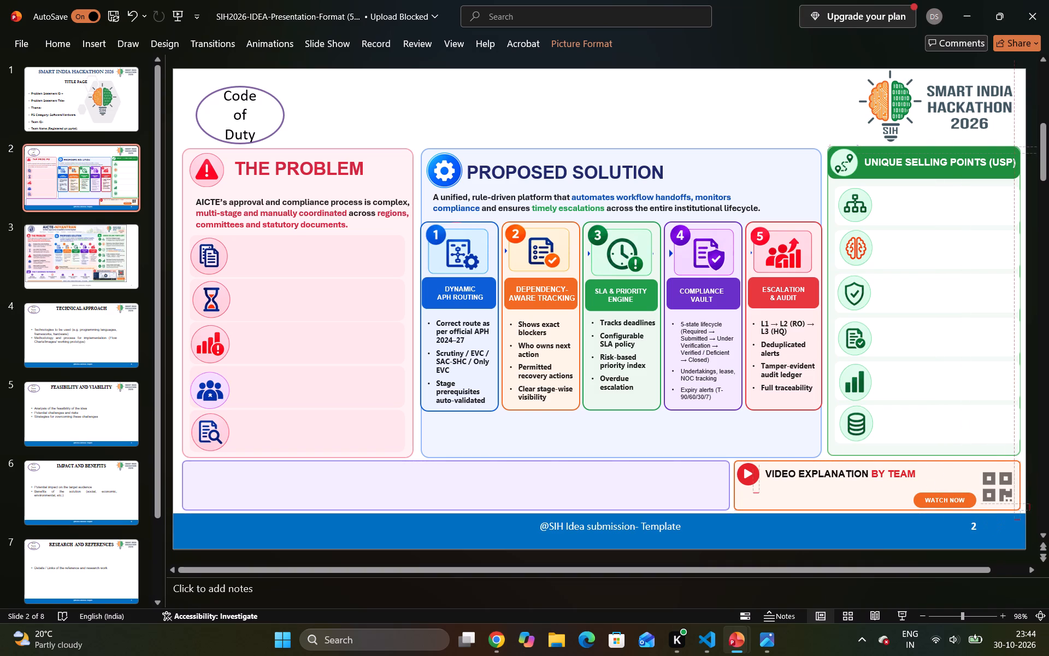
drag(1013, 502, 1017, 507)
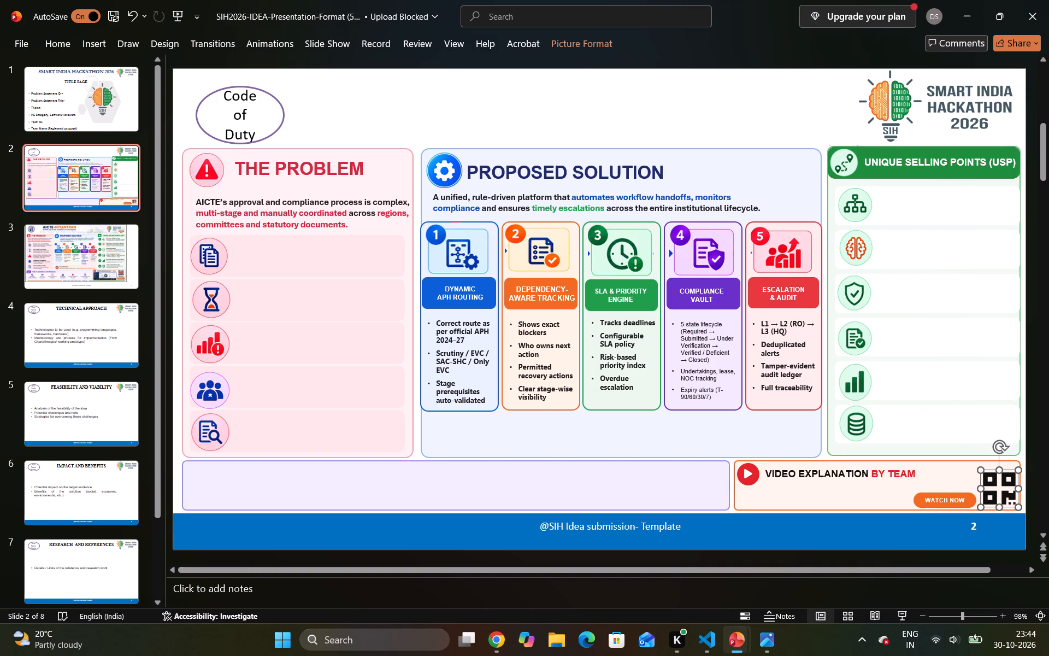
click(1004, 493)
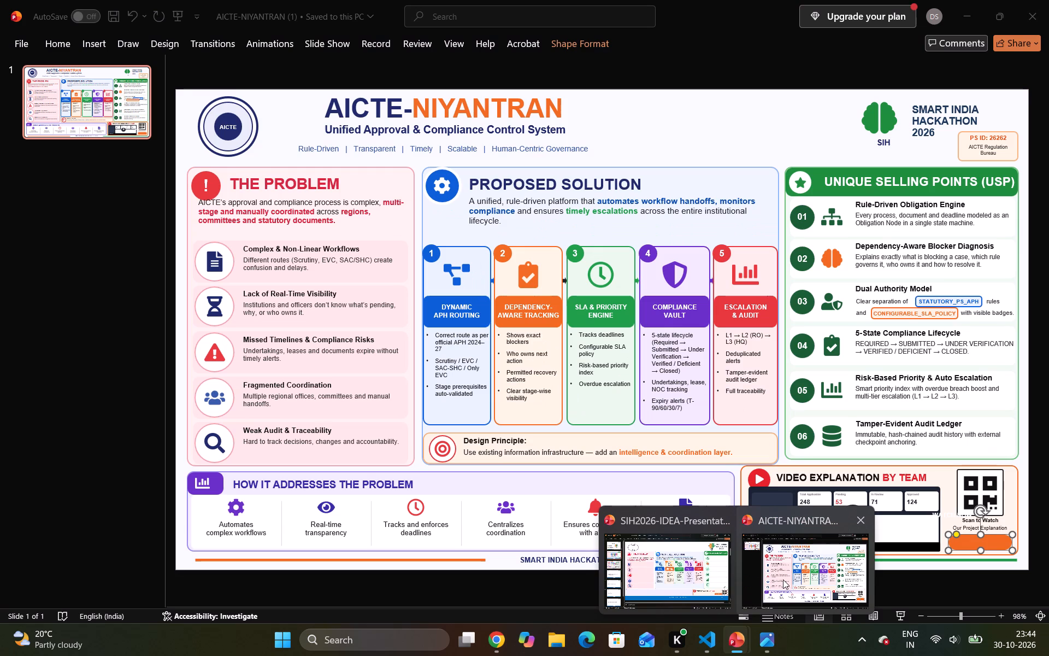
Copy the white panel of the HOW IT ADDRESSES THE PROBLEM section from the AICTE-NIYANTRAN file onto slide 2 of the SIH2026 presentation.
click(783, 579)
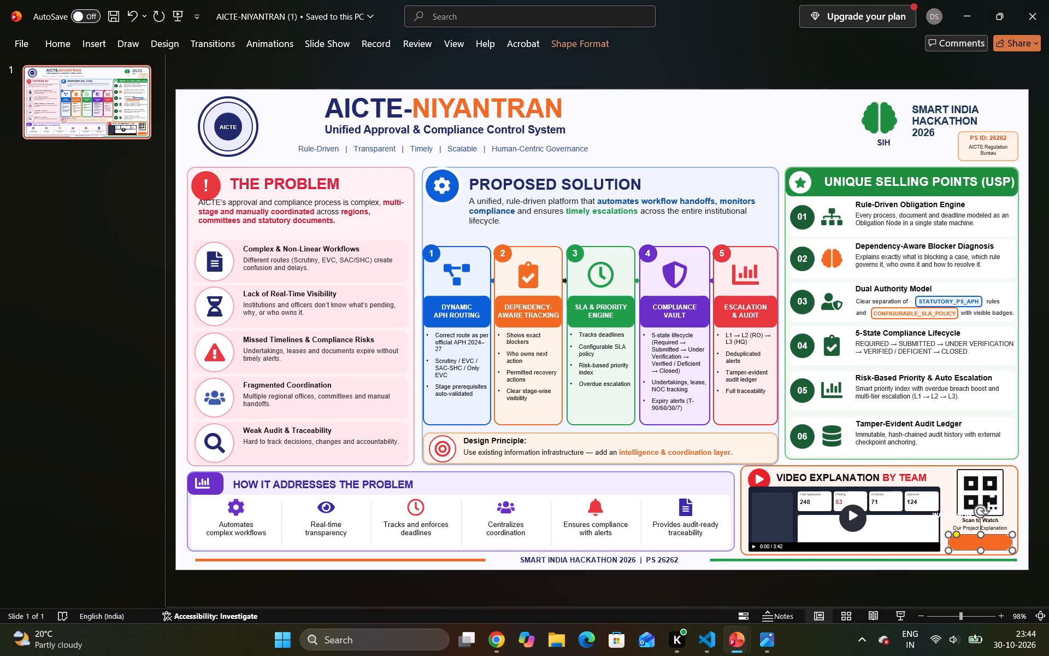
click(262, 520)
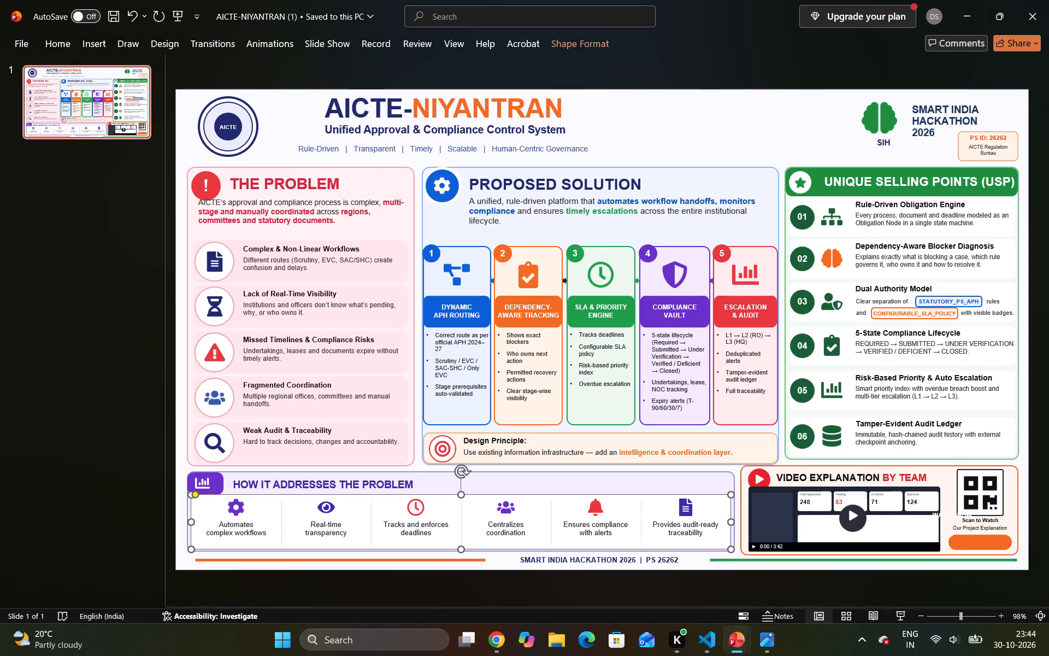
key(ctrl+c)
click(700, 587)
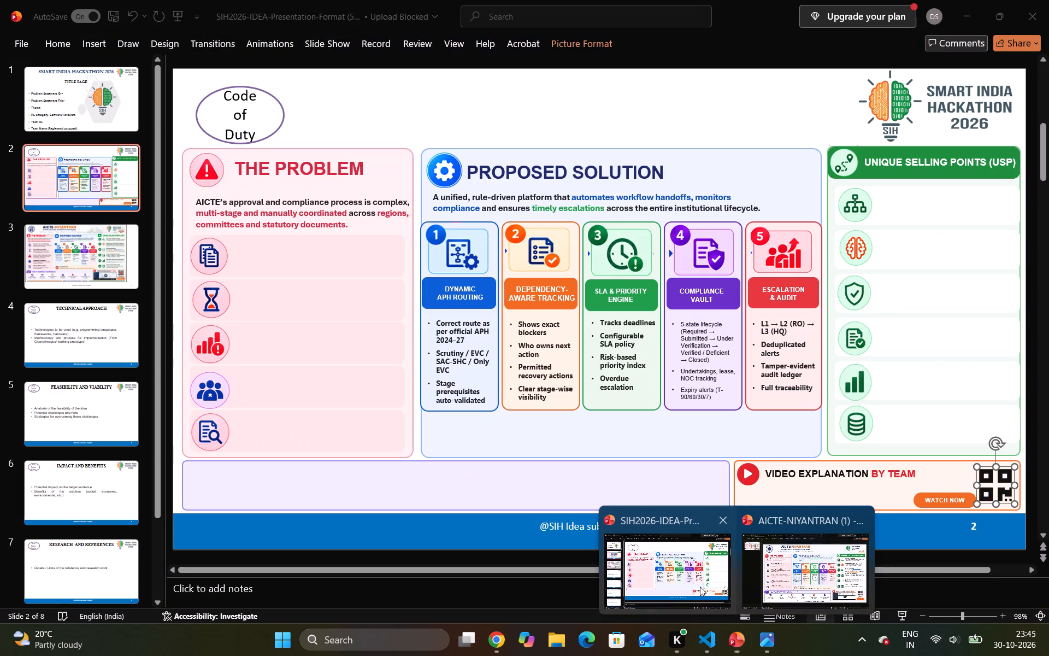
key(ctrl+v)
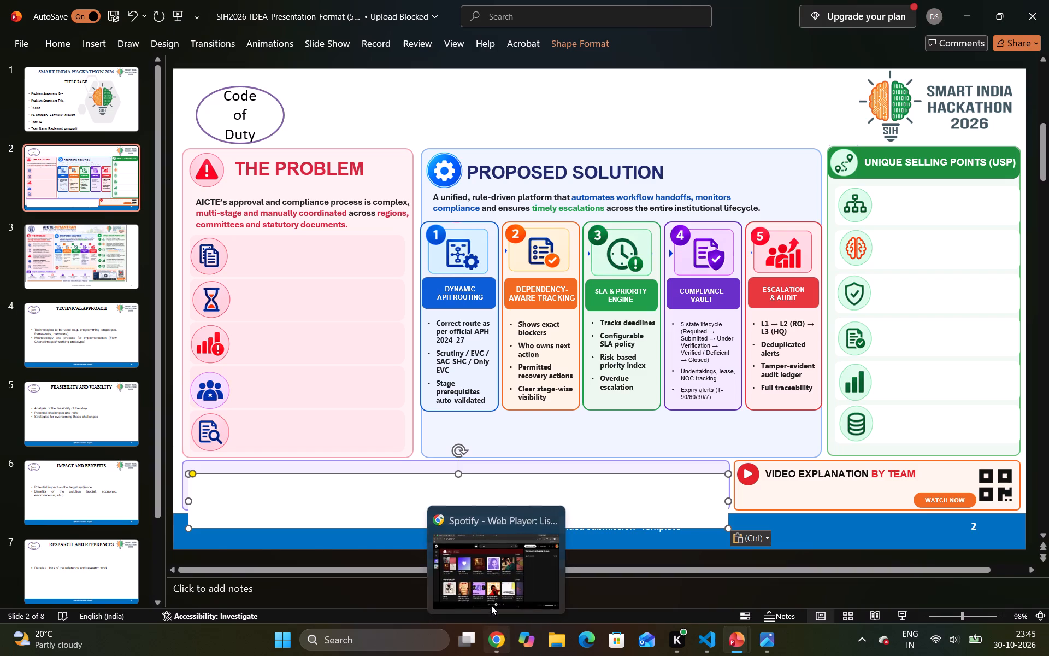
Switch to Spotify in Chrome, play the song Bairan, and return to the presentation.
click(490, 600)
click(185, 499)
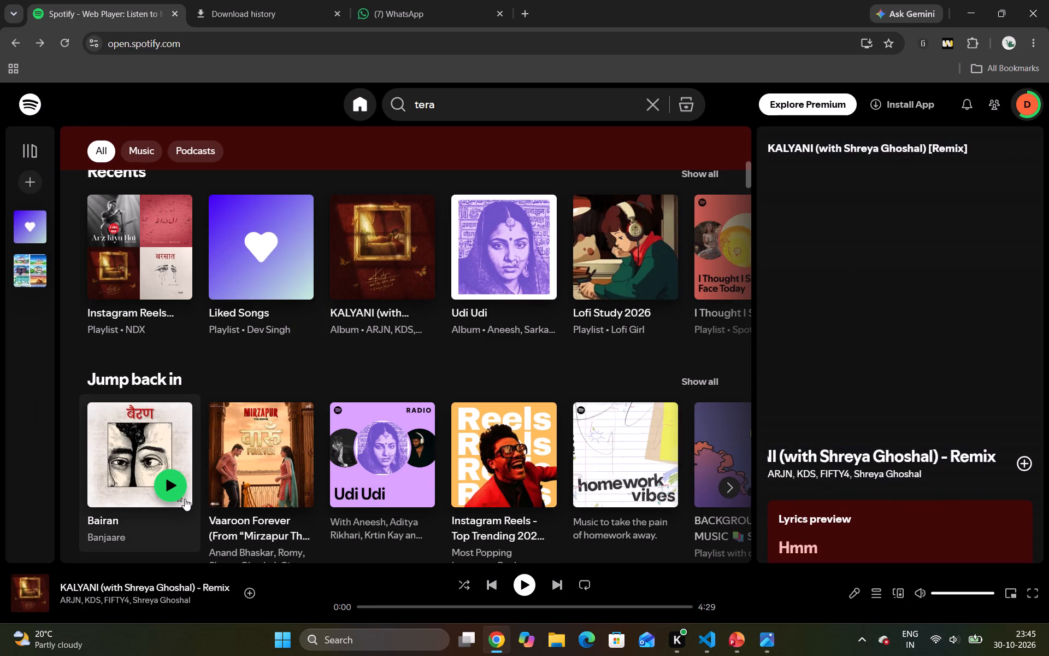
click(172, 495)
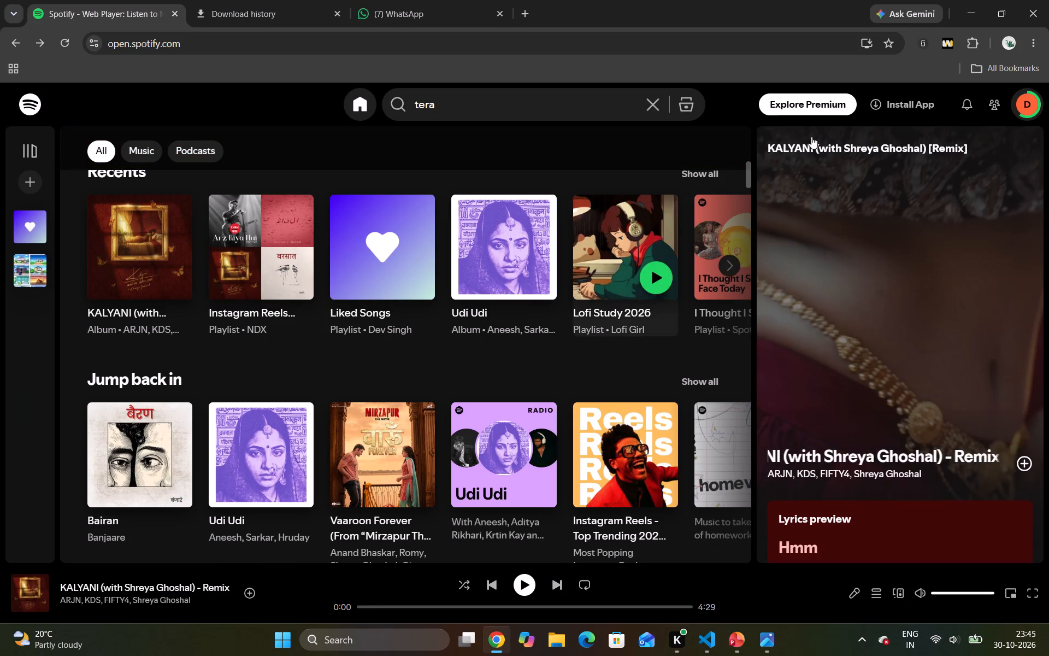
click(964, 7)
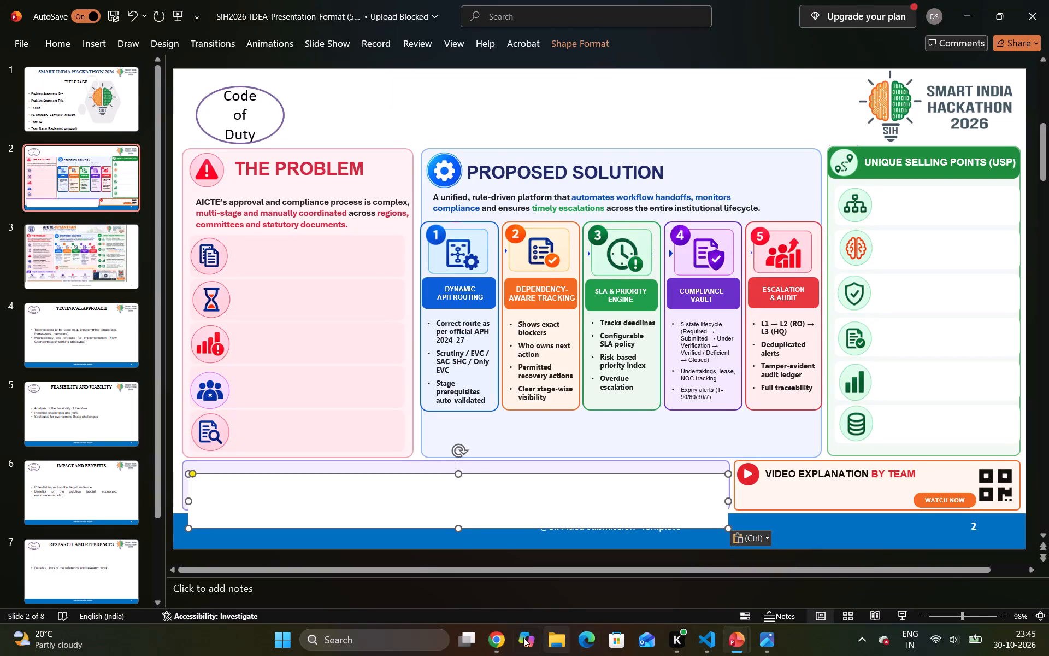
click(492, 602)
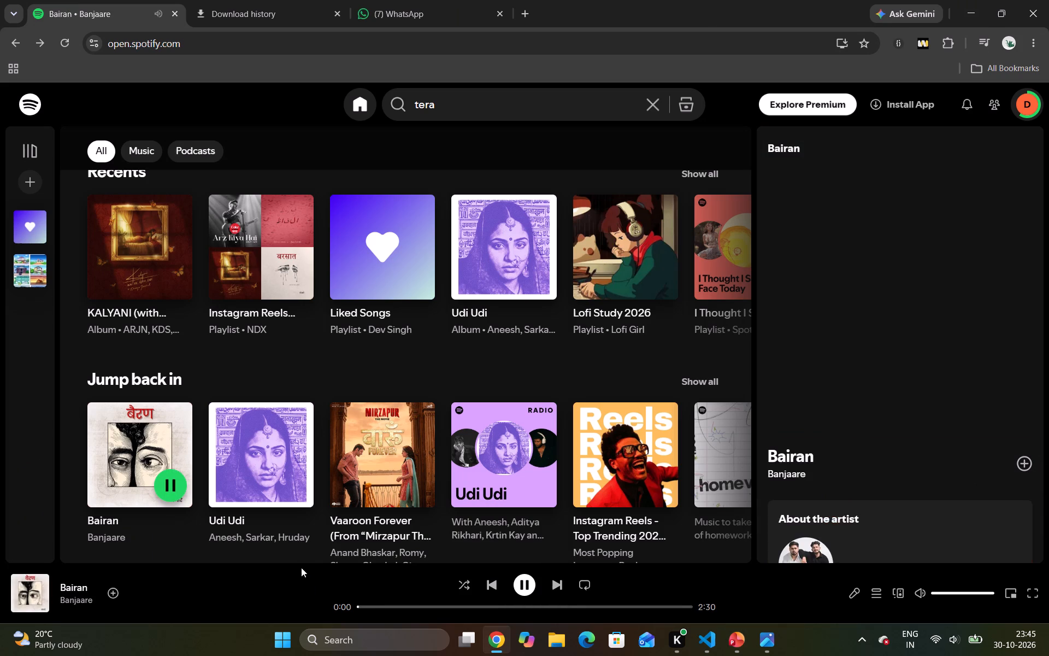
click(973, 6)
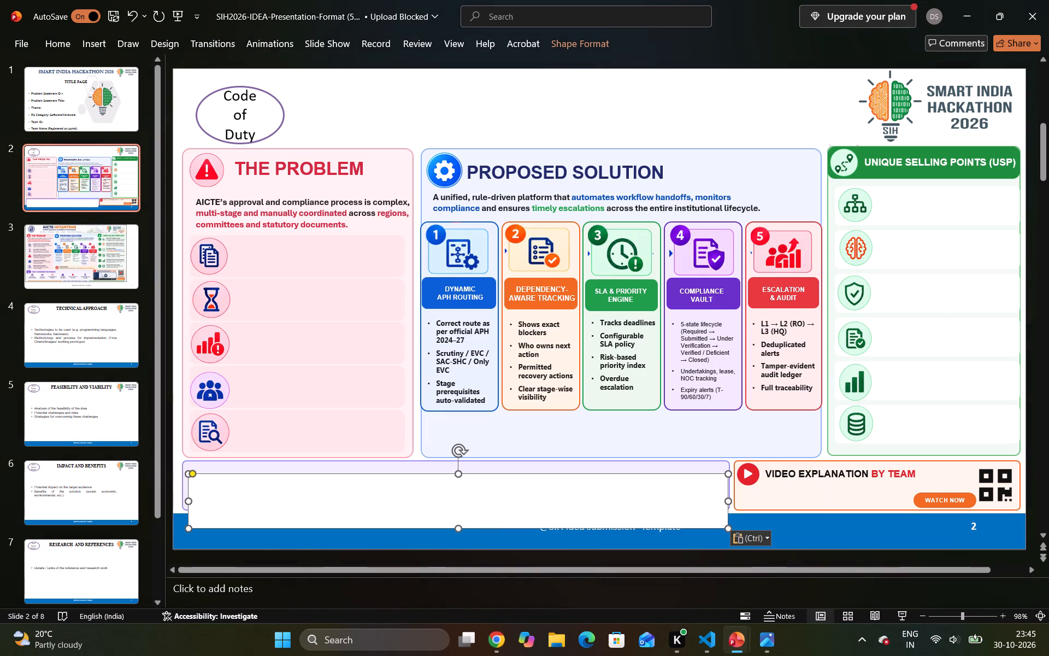
Resize the white panel to fit inside the lavender box at the slide's bottom, spanning its full width and leaving a heading strip above.
drag(510, 498, 575, 443)
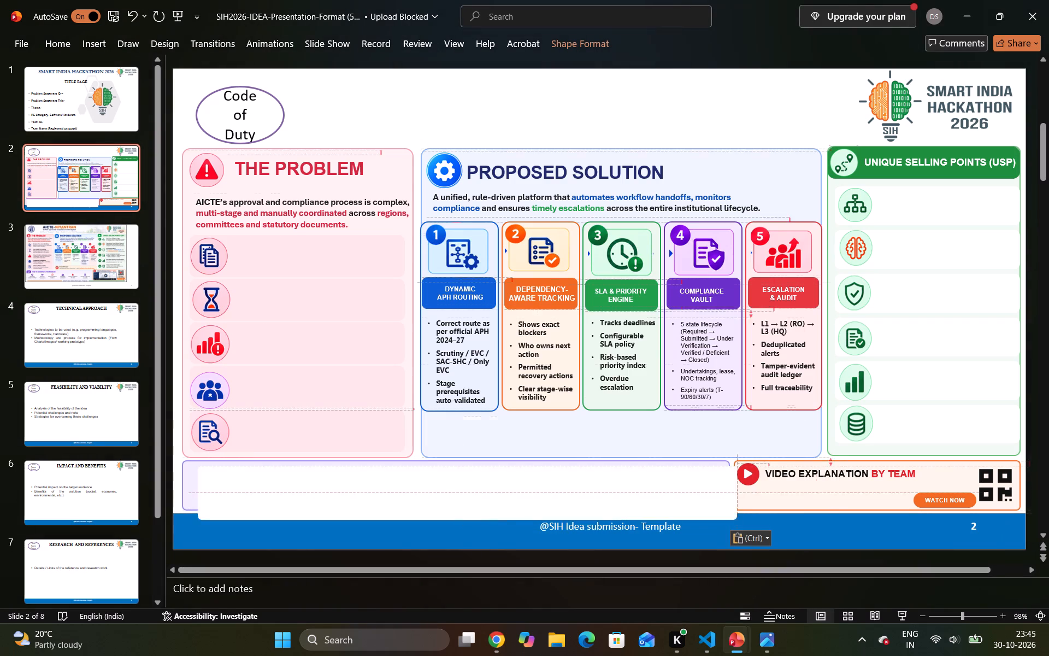
drag(575, 443, 520, 497)
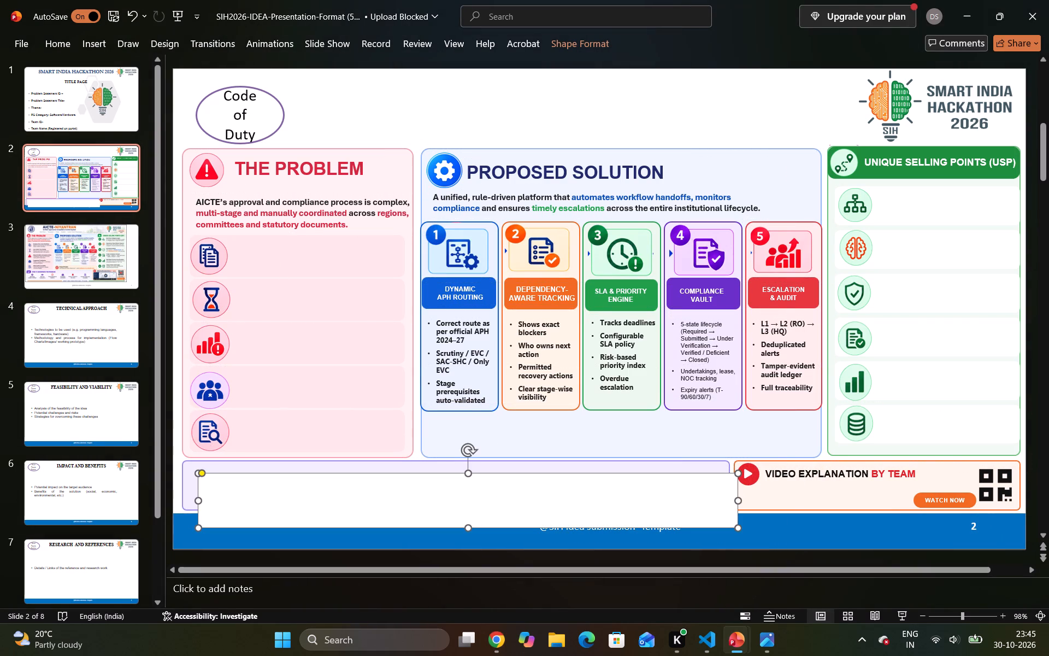
drag(737, 524, 675, 505)
drag(680, 489, 718, 487)
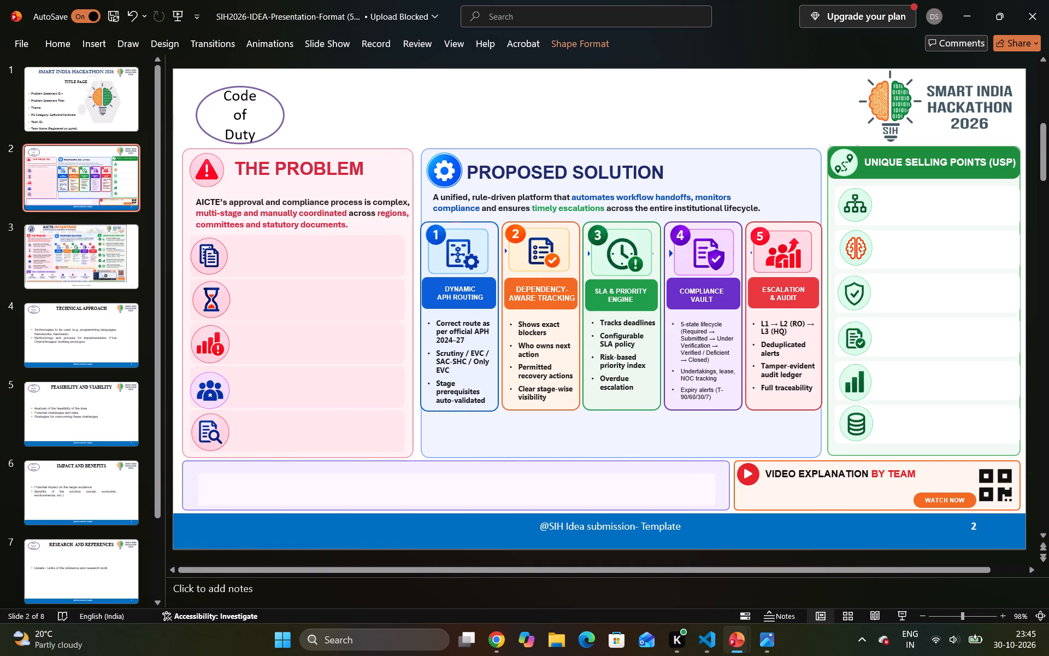
drag(718, 487, 728, 488)
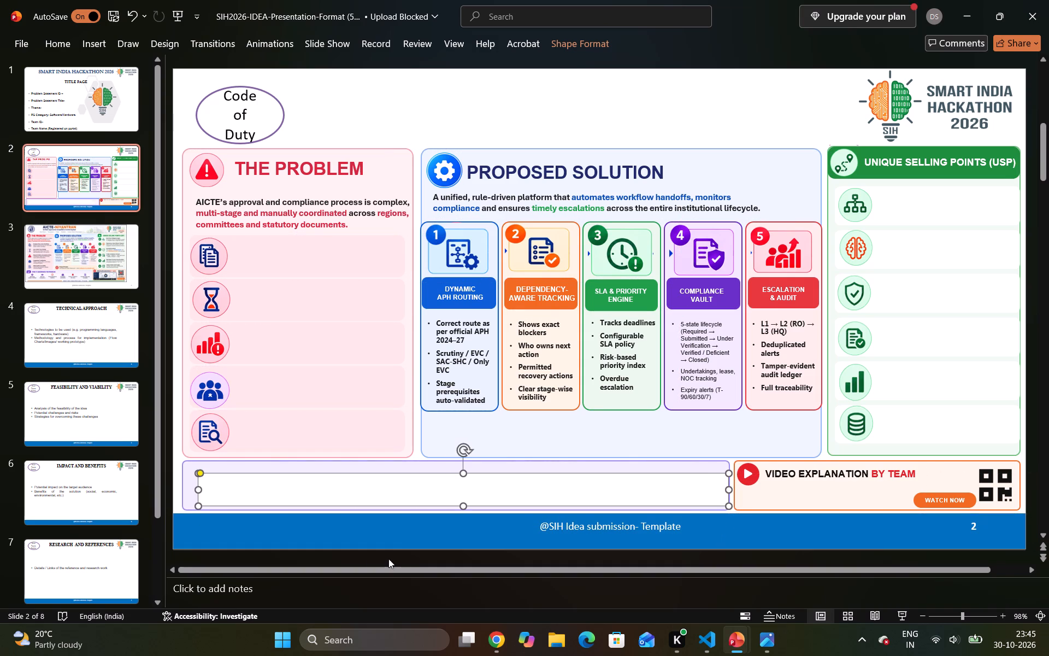
drag(200, 489, 183, 488)
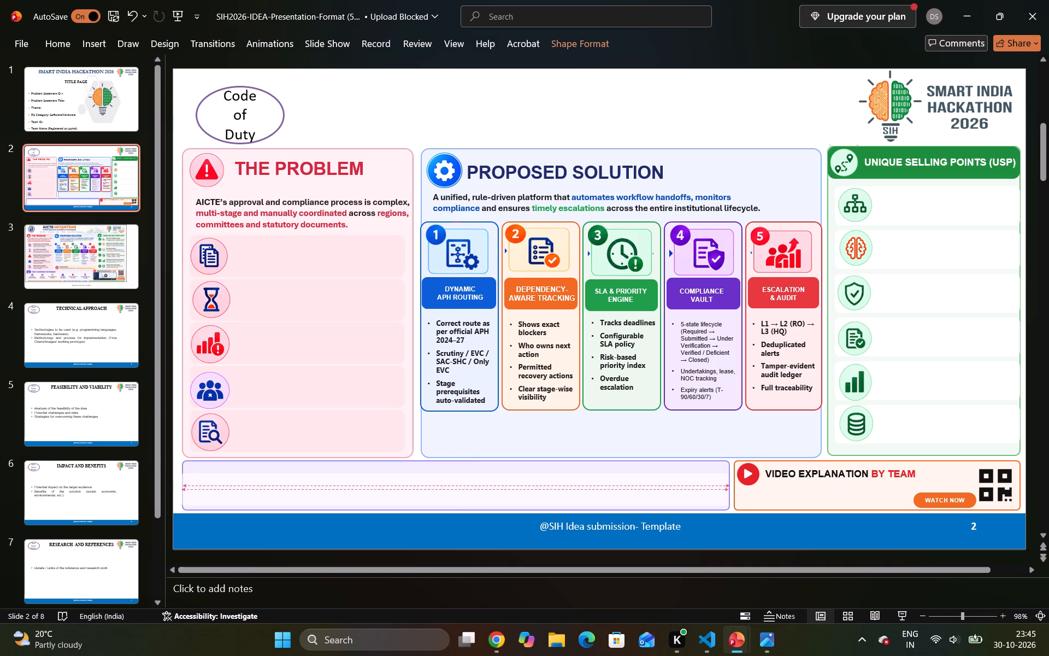
drag(183, 488, 185, 488)
click(185, 503)
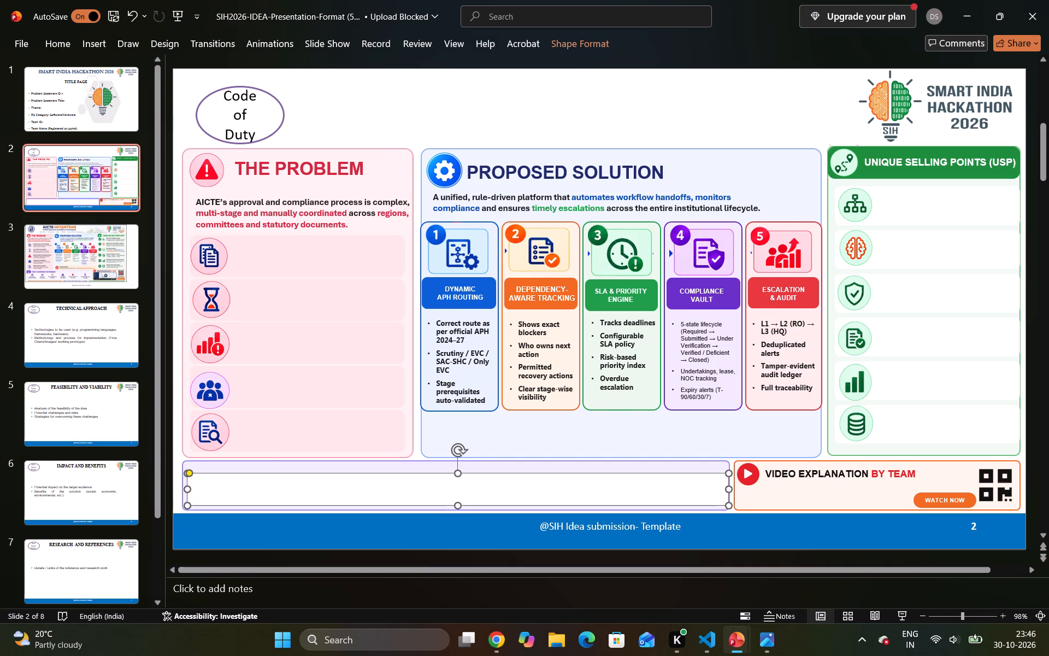
click(457, 507)
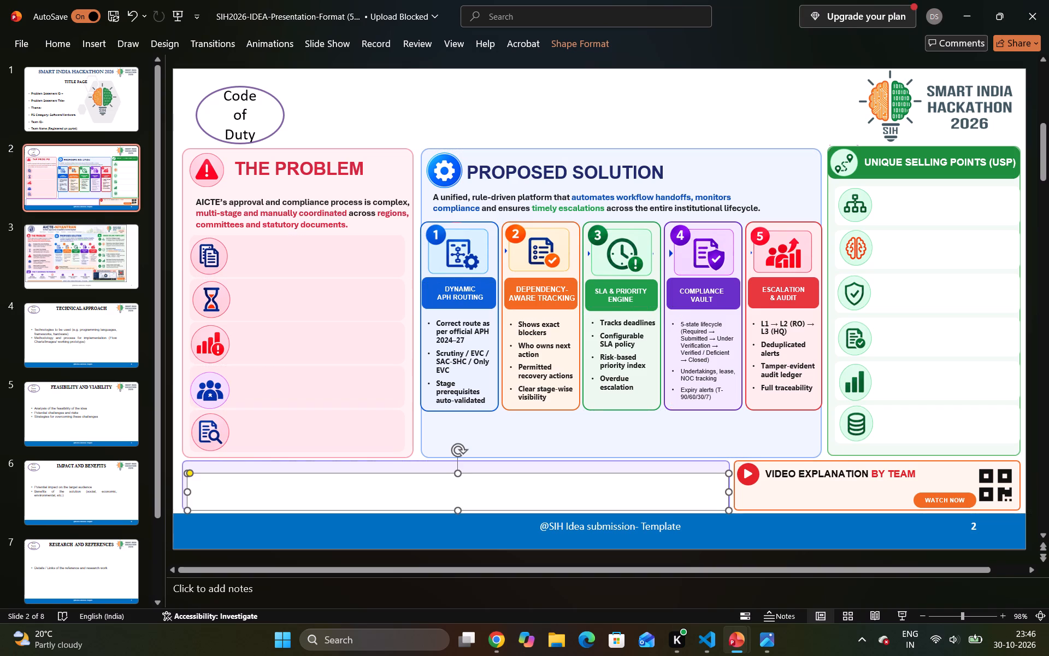
drag(190, 490, 185, 490)
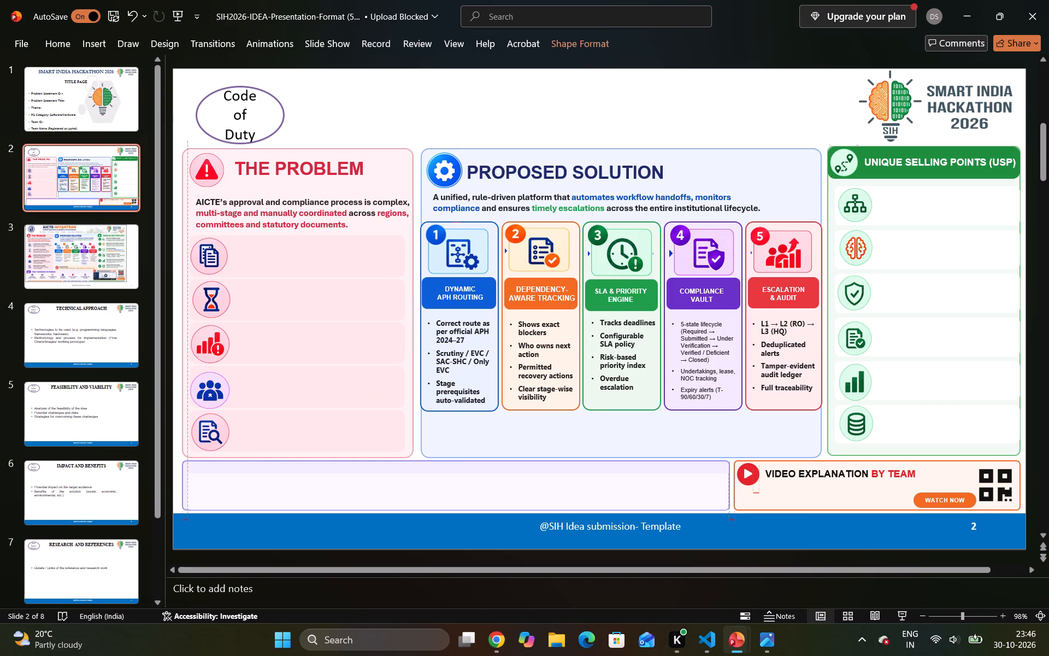
drag(185, 490, 182, 490)
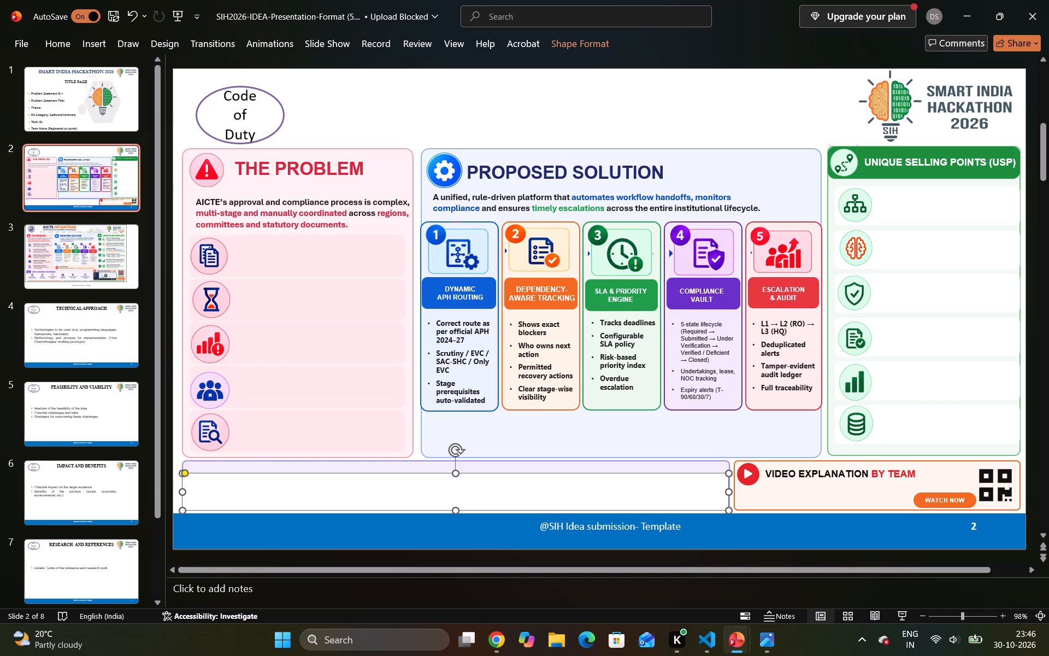
Check the heading icon of the source poster's HOW IT ADDRESSES THE PROBLEM section and insert the Modern Infographic Icon Sheet picture on slide 2.
click(795, 575)
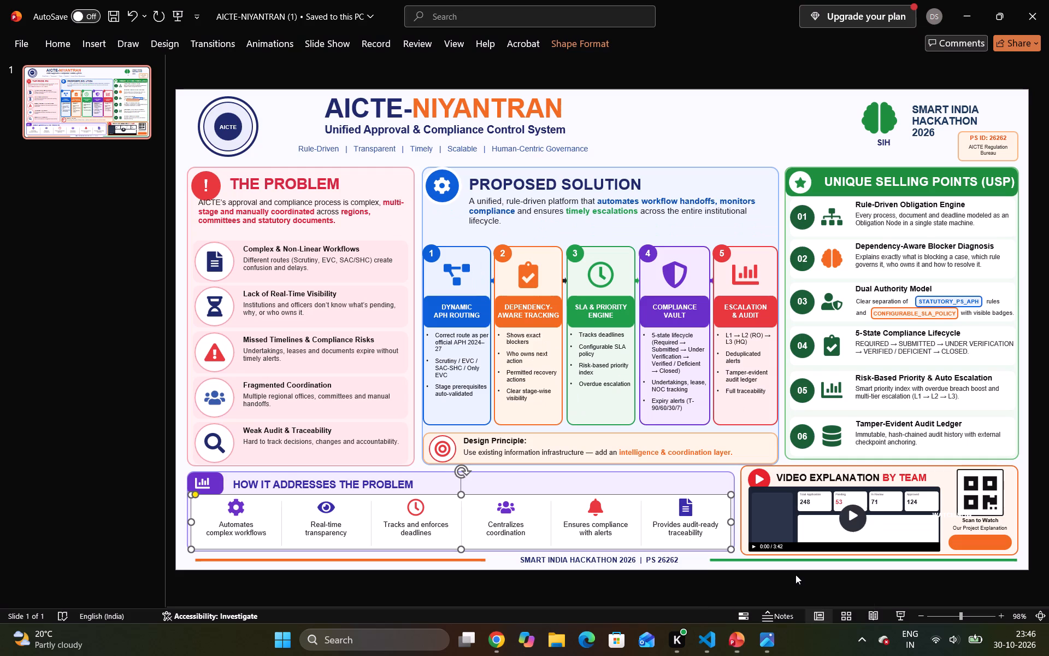
click(370, 489)
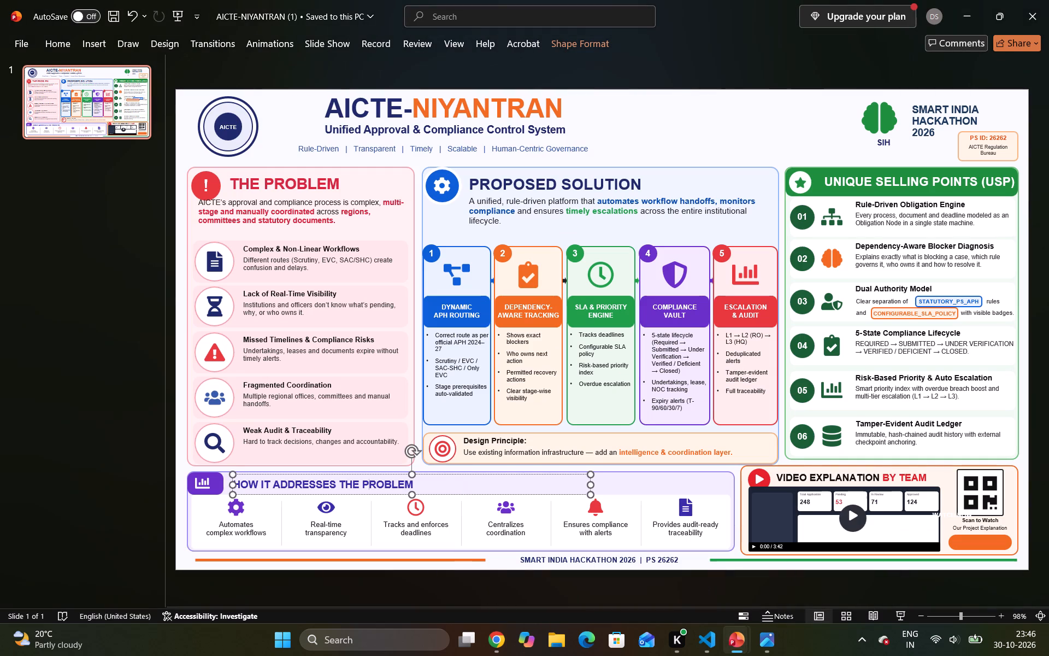
click(224, 489)
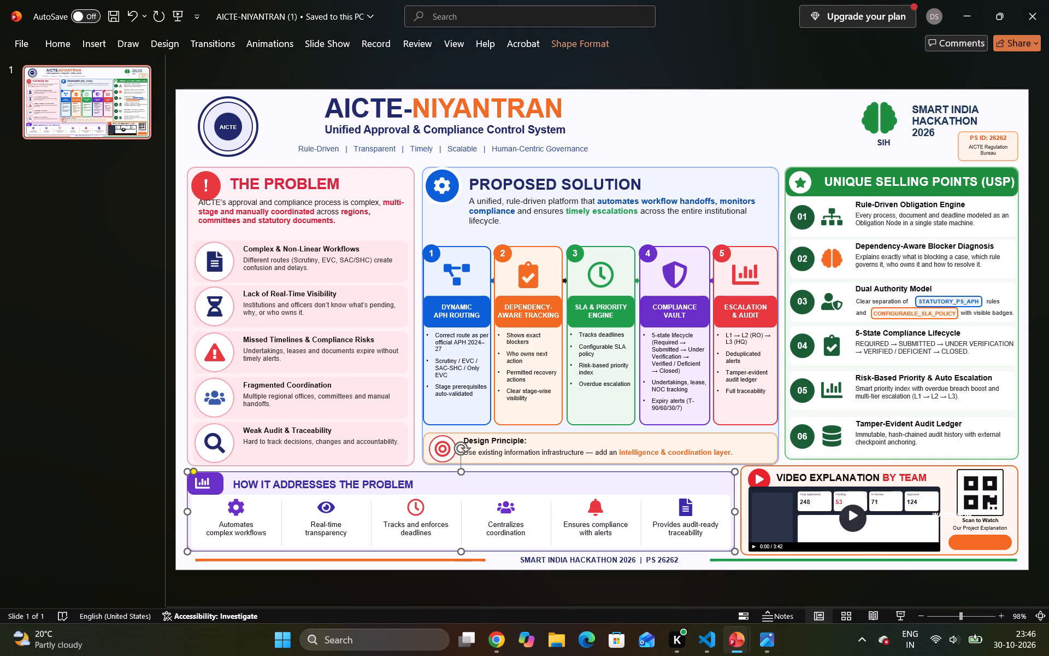
click(221, 489)
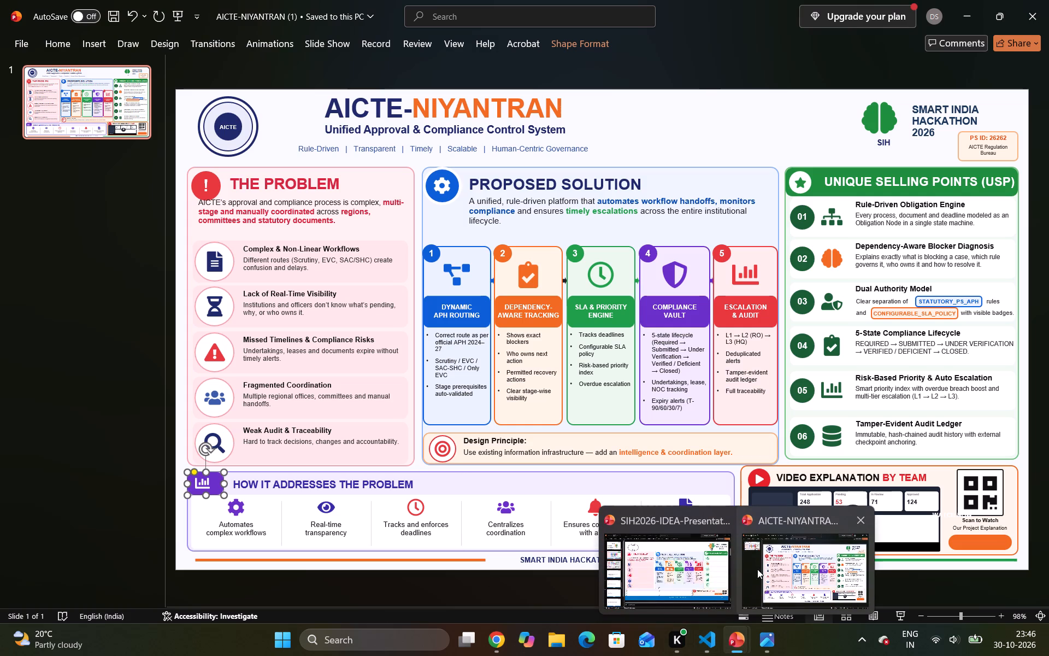
click(670, 589)
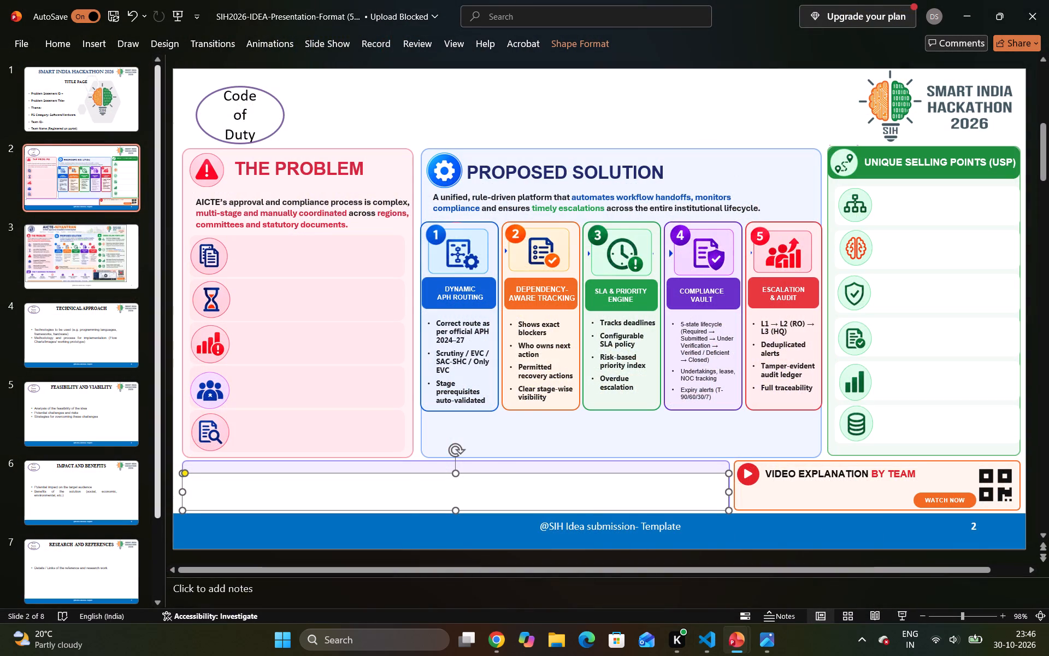
click(94, 39)
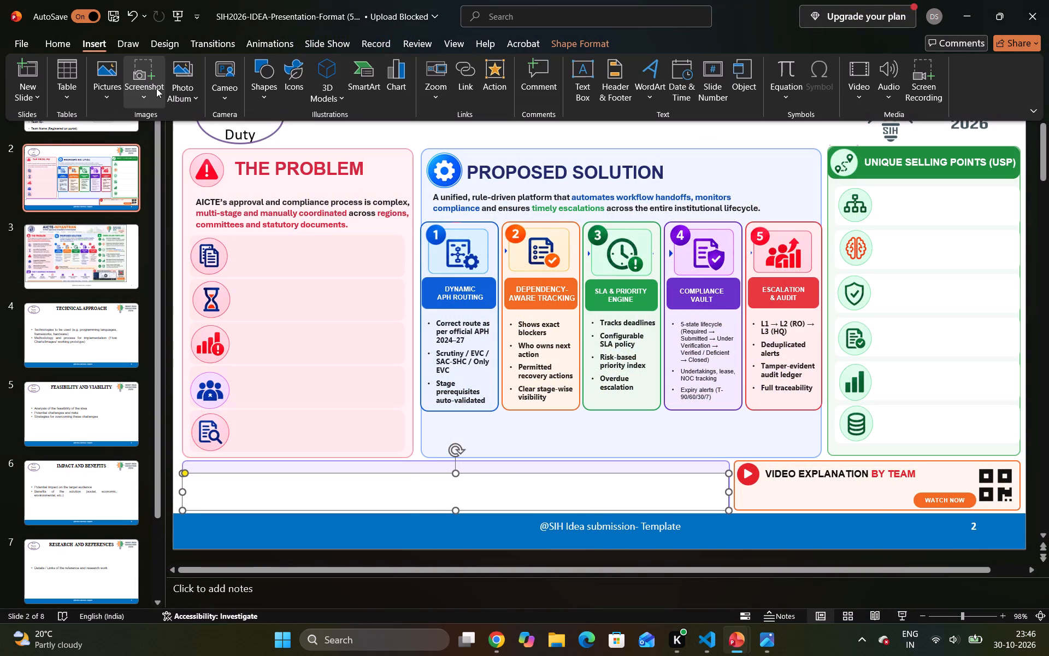
click(110, 81)
click(134, 138)
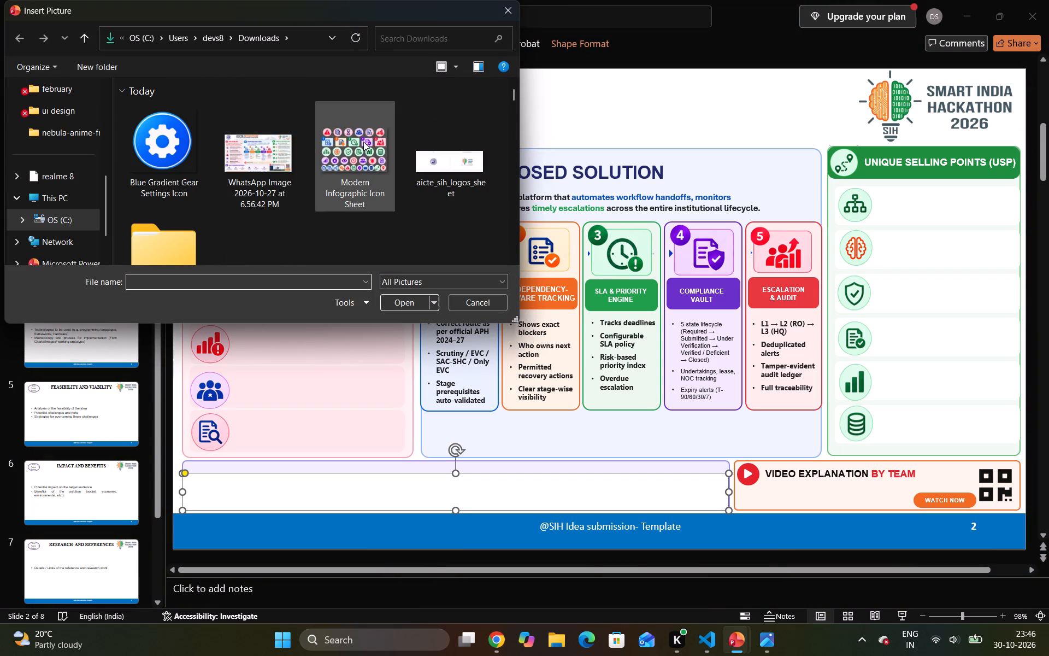
click(339, 154)
click(399, 309)
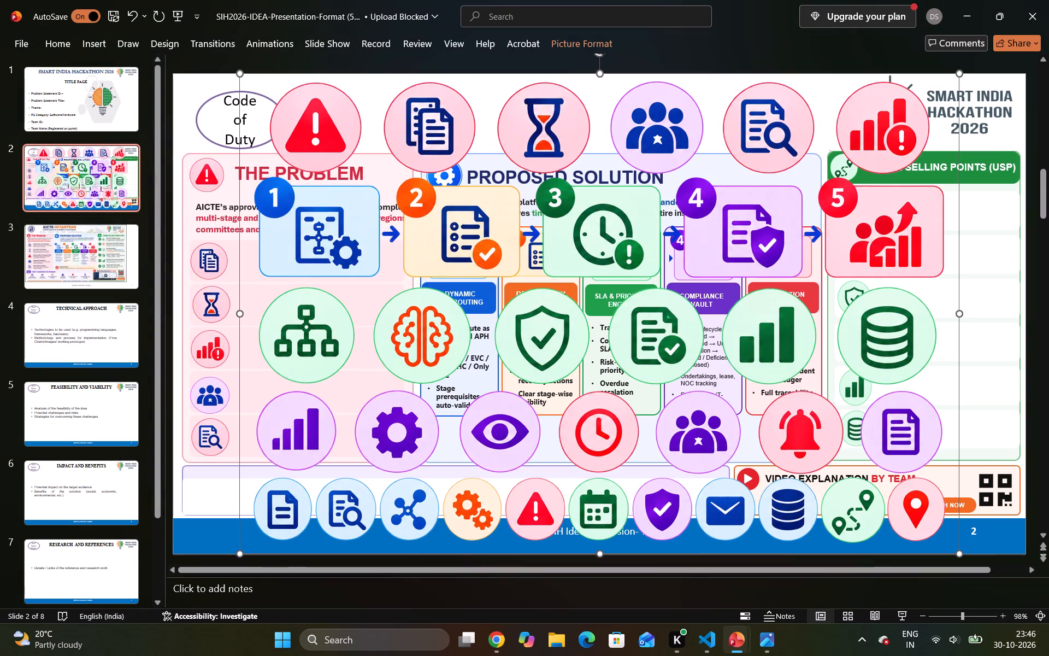
Crop the inserted icon sheet picture down to only the purple bar-chart icon in its circle.
click(579, 53)
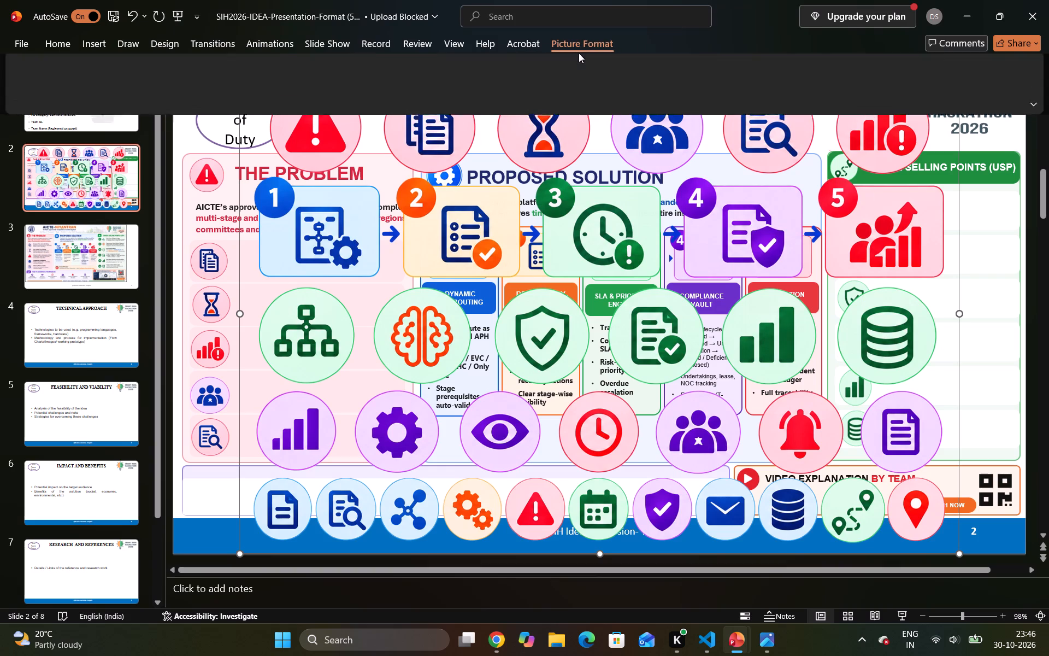
click(882, 71)
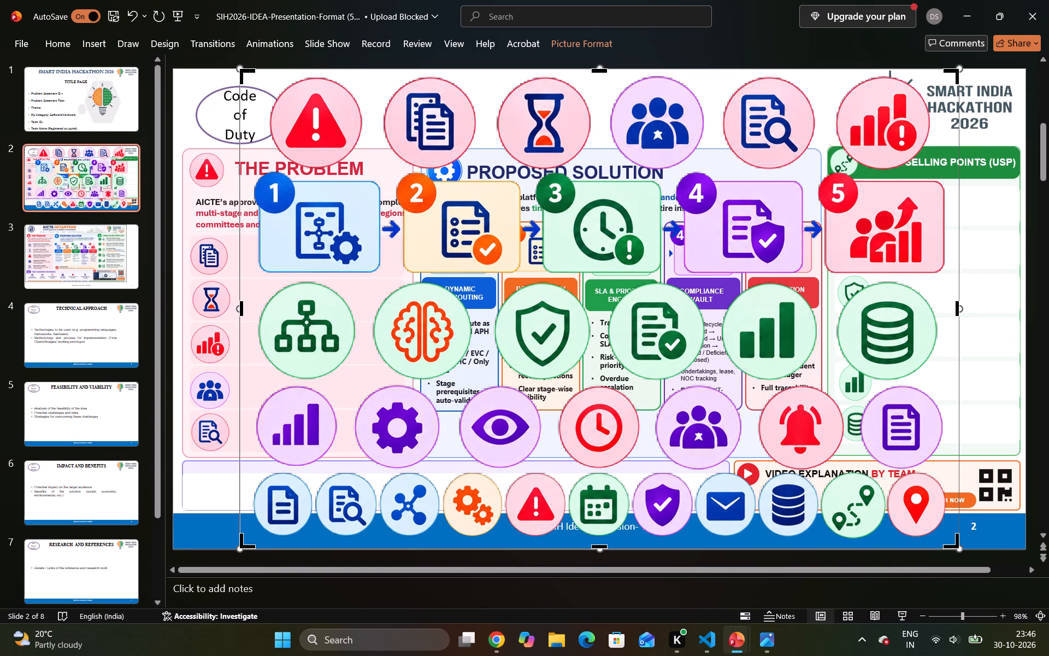
drag(959, 311, 477, 390)
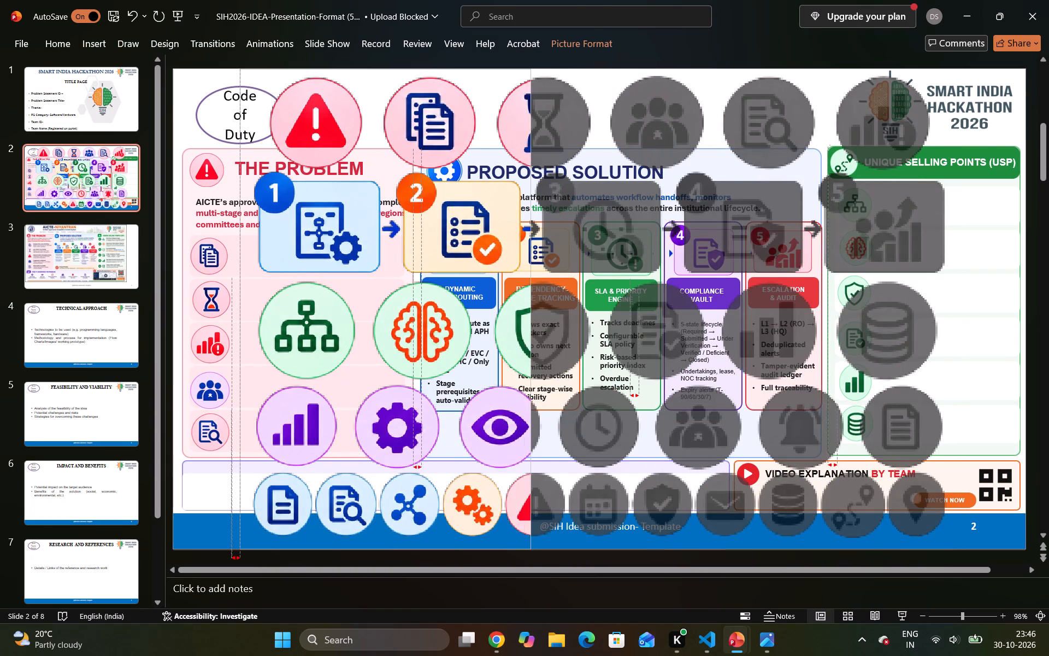
drag(477, 390, 444, 400)
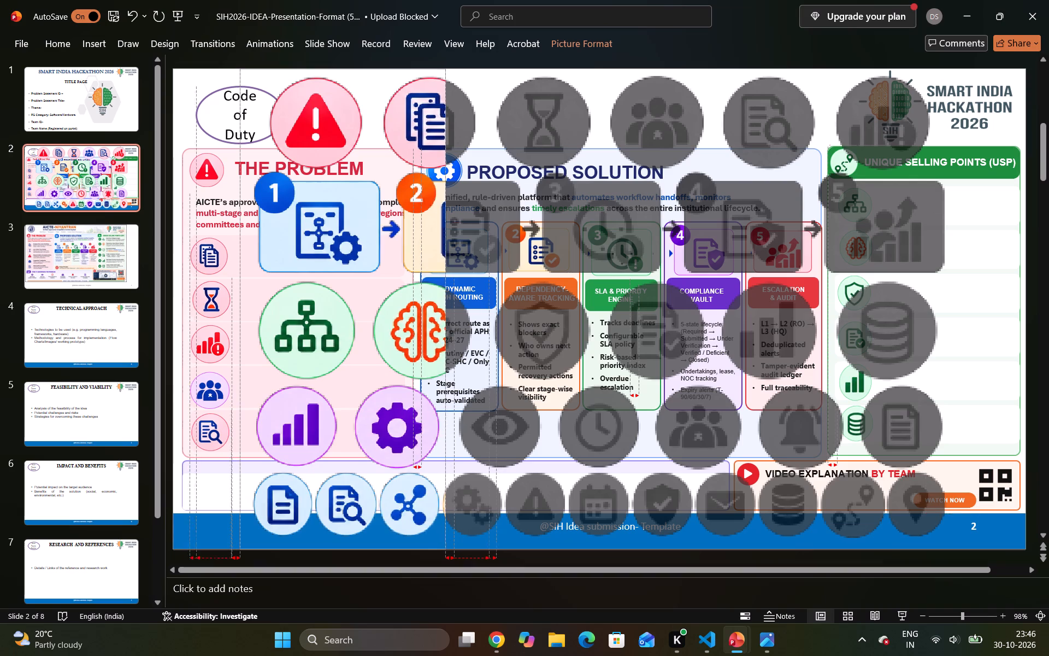
drag(444, 400, 345, 413)
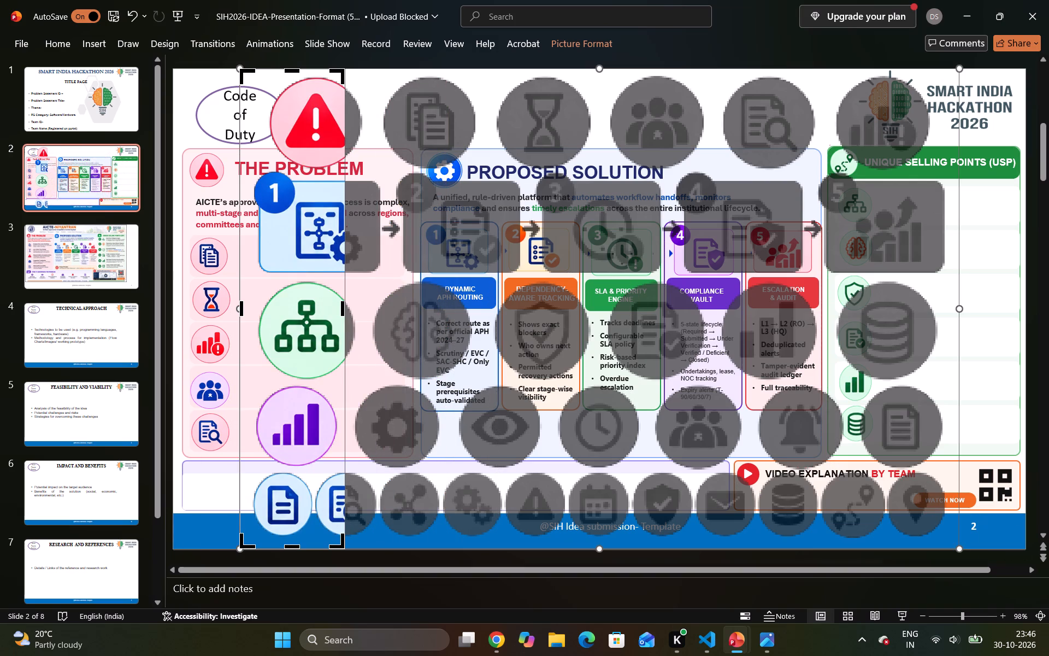
drag(242, 310, 258, 310)
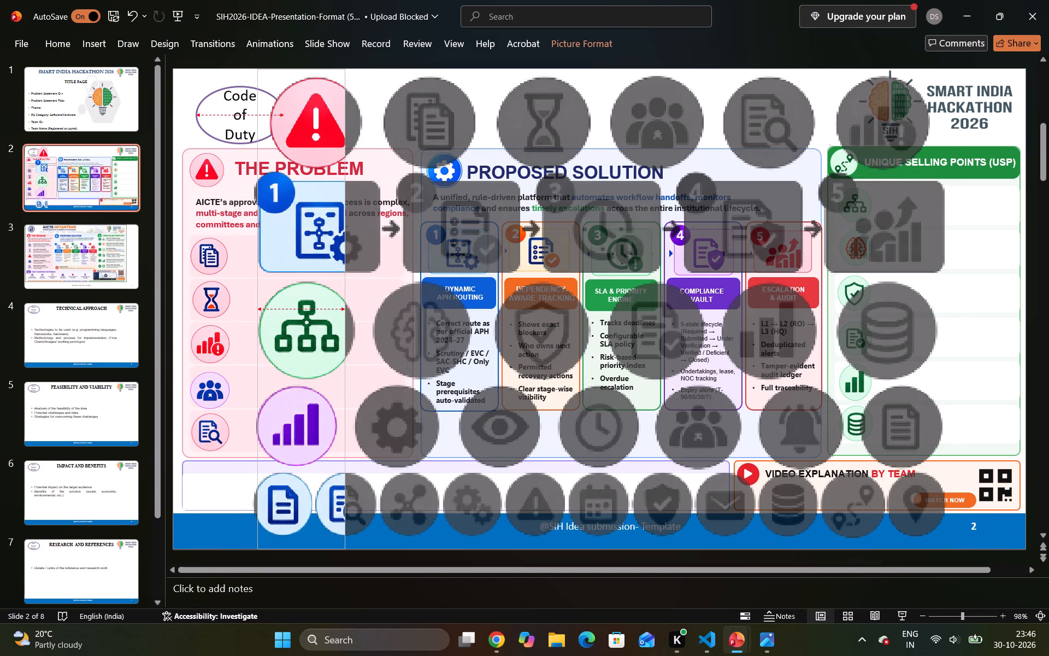
drag(258, 310, 252, 310)
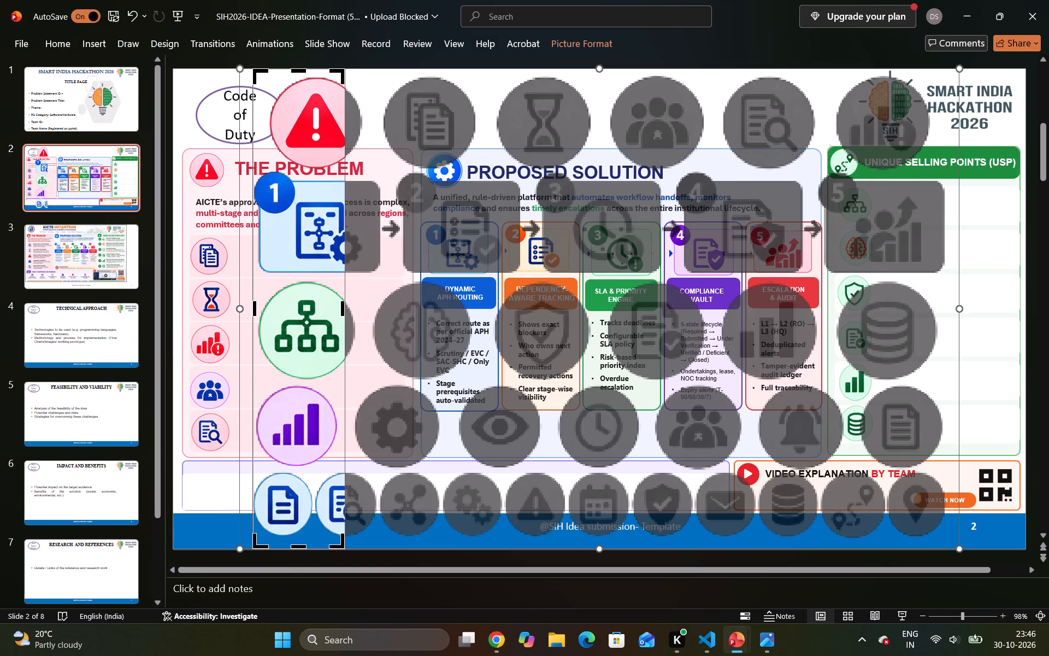
drag(296, 71, 291, 388)
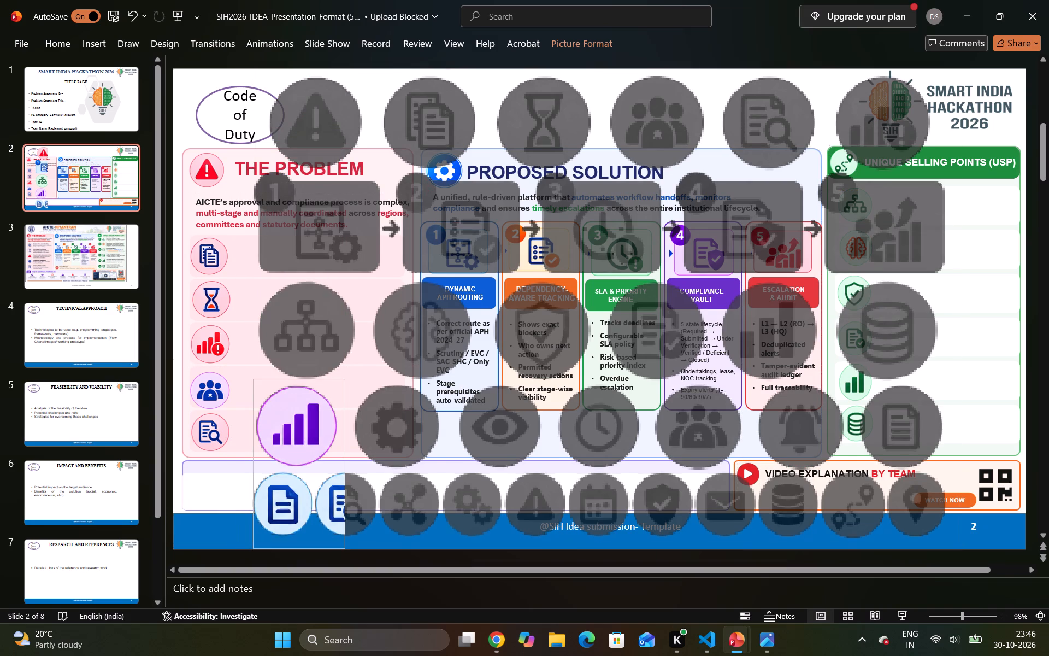
drag(291, 388, 292, 379)
drag(292, 379, 293, 382)
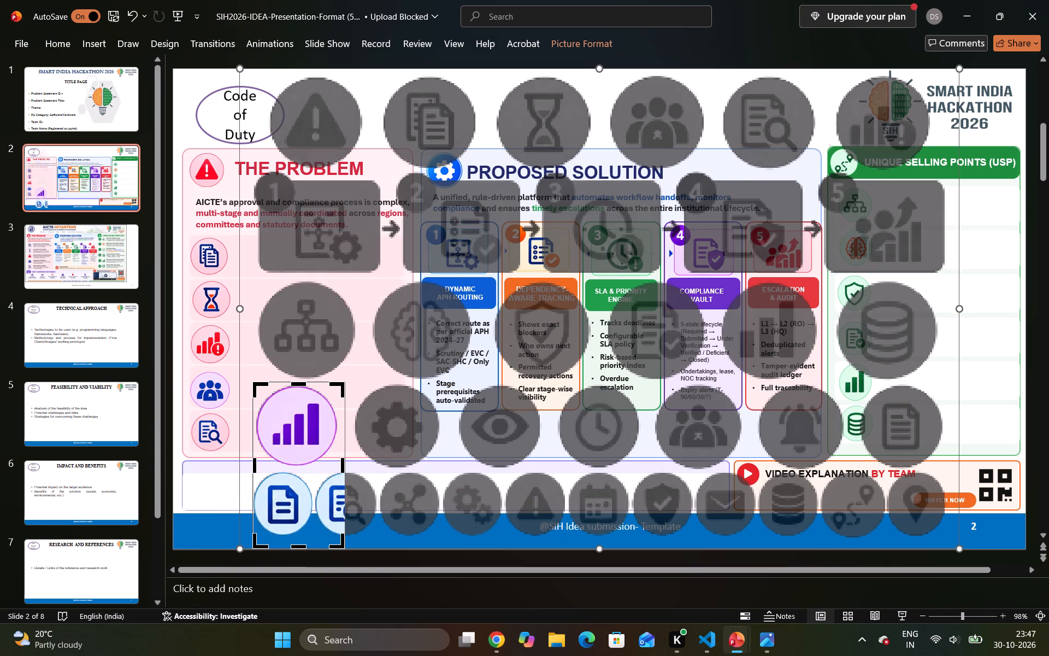
drag(302, 545, 297, 468)
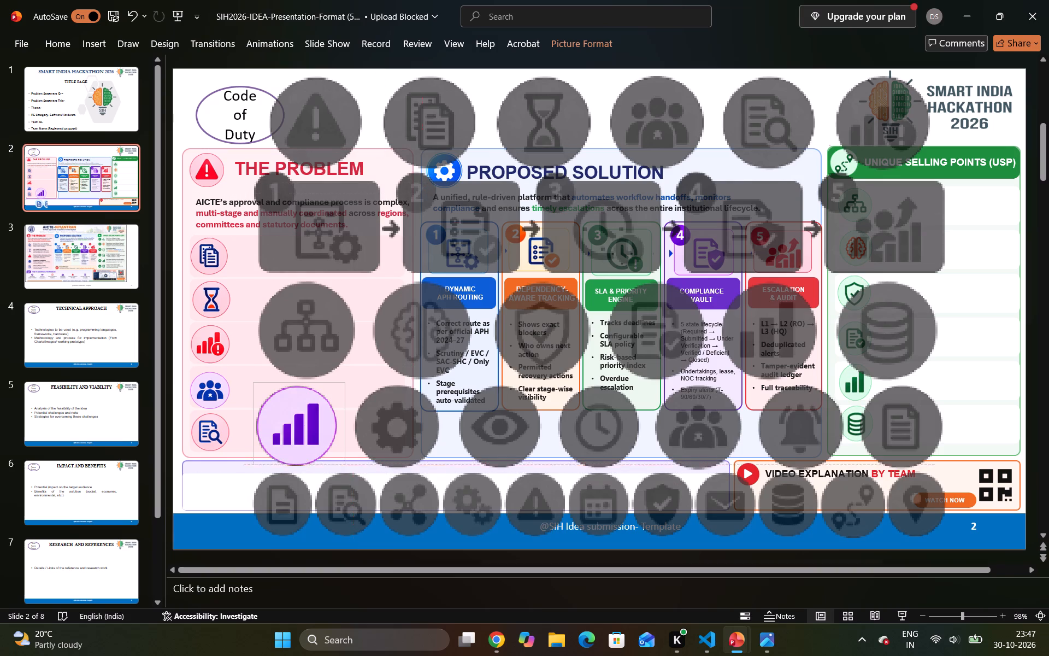
drag(297, 468, 298, 470)
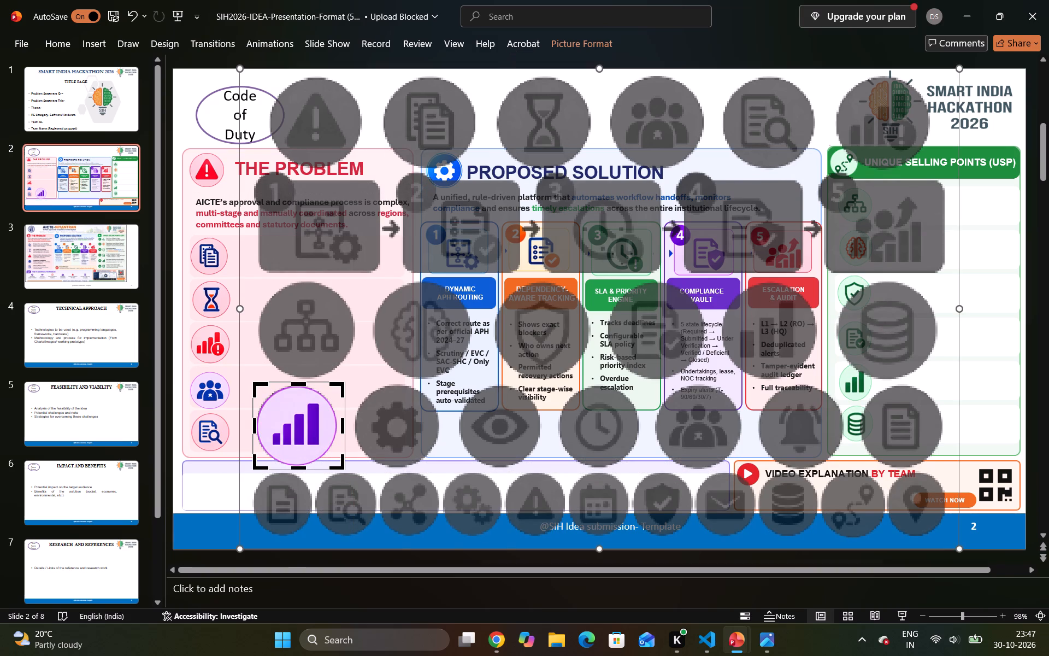
click(484, 79)
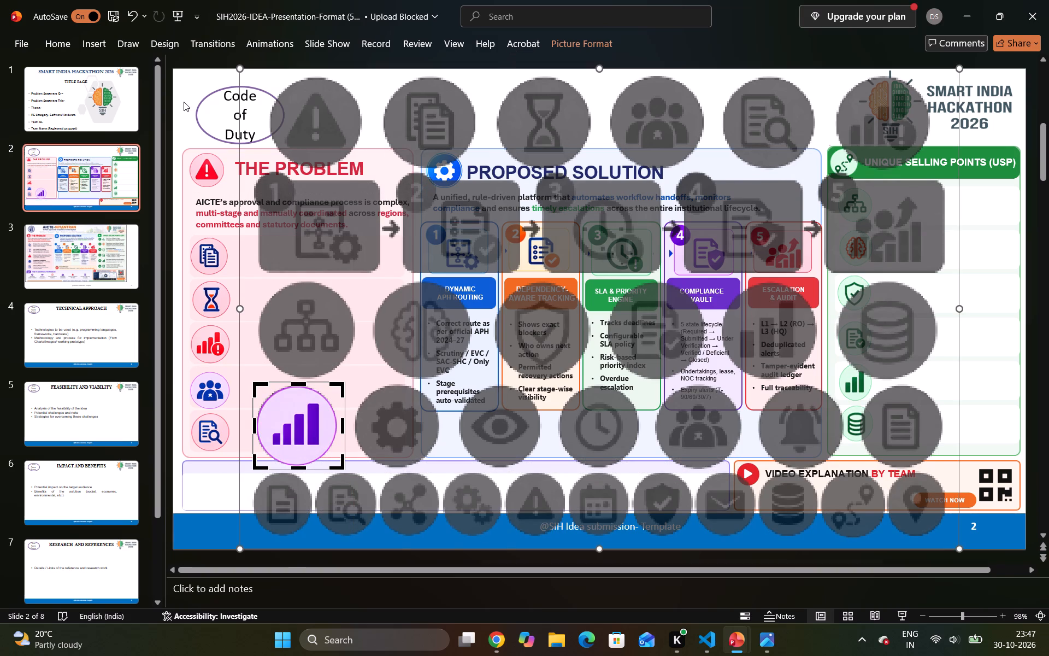
click(184, 102)
Shrink the purple bar-chart icon and place it at the left end of the lavender heading strip above the white panel.
click(311, 427)
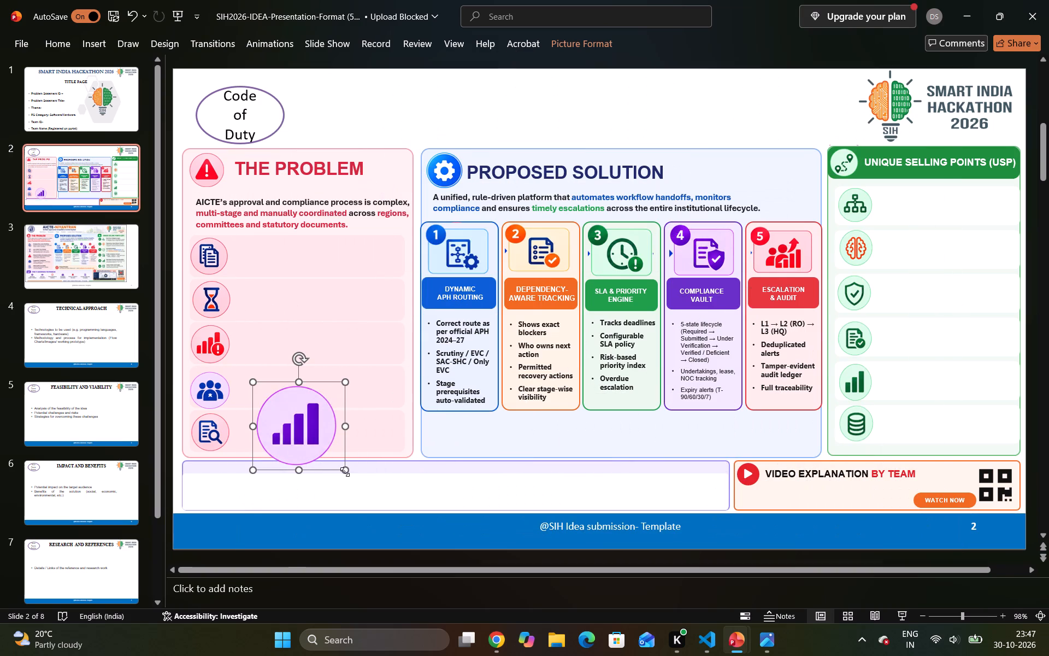
drag(344, 471, 287, 399)
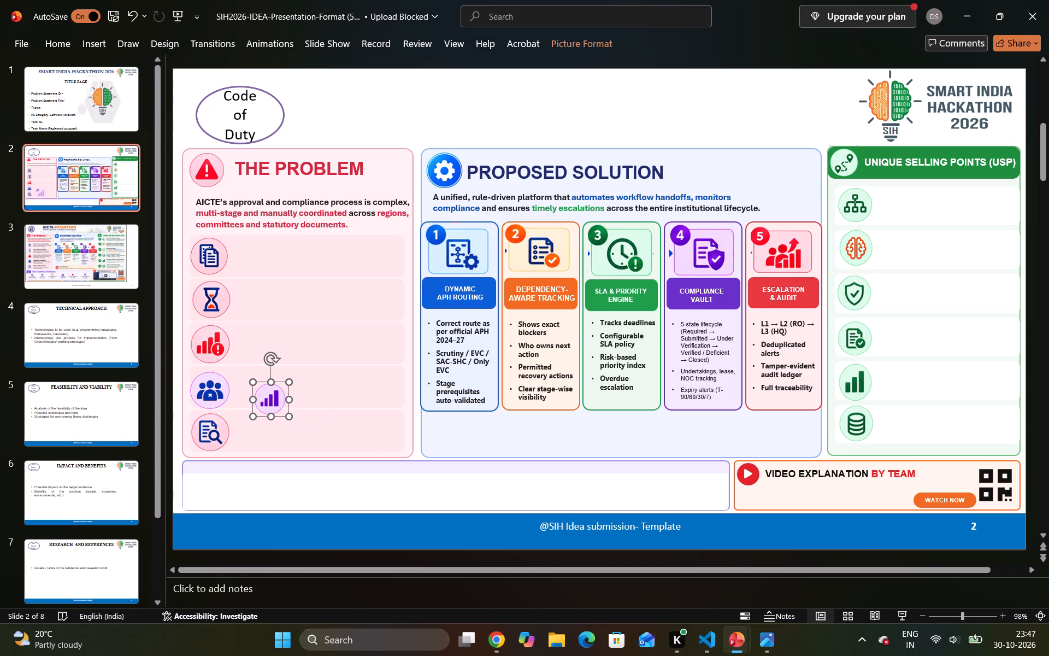
drag(270, 398, 198, 472)
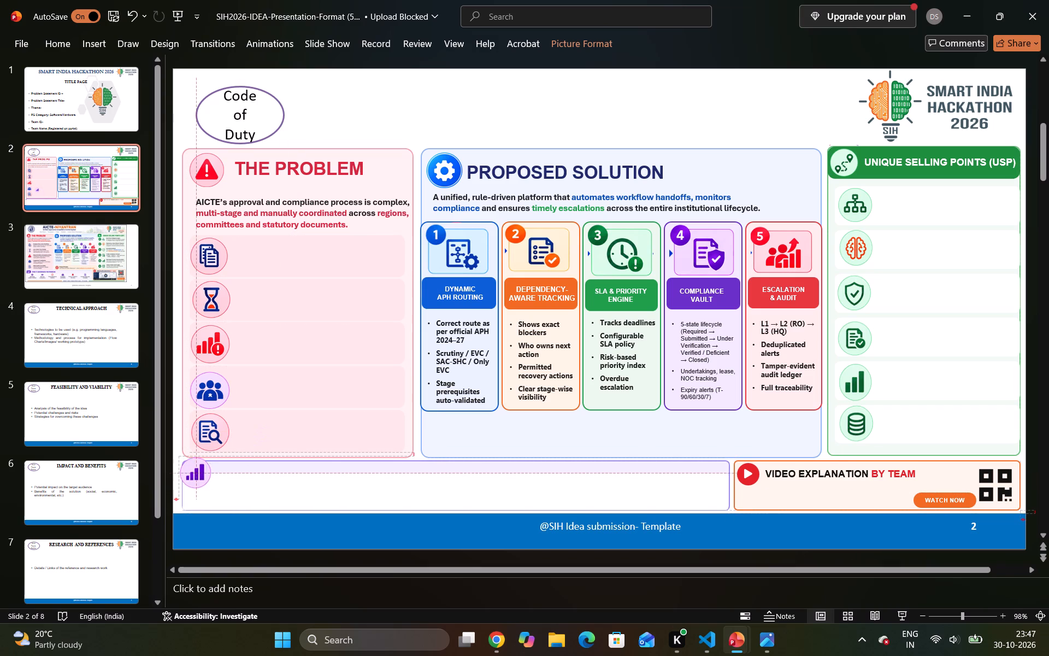
drag(198, 472, 199, 473)
drag(220, 491, 211, 477)
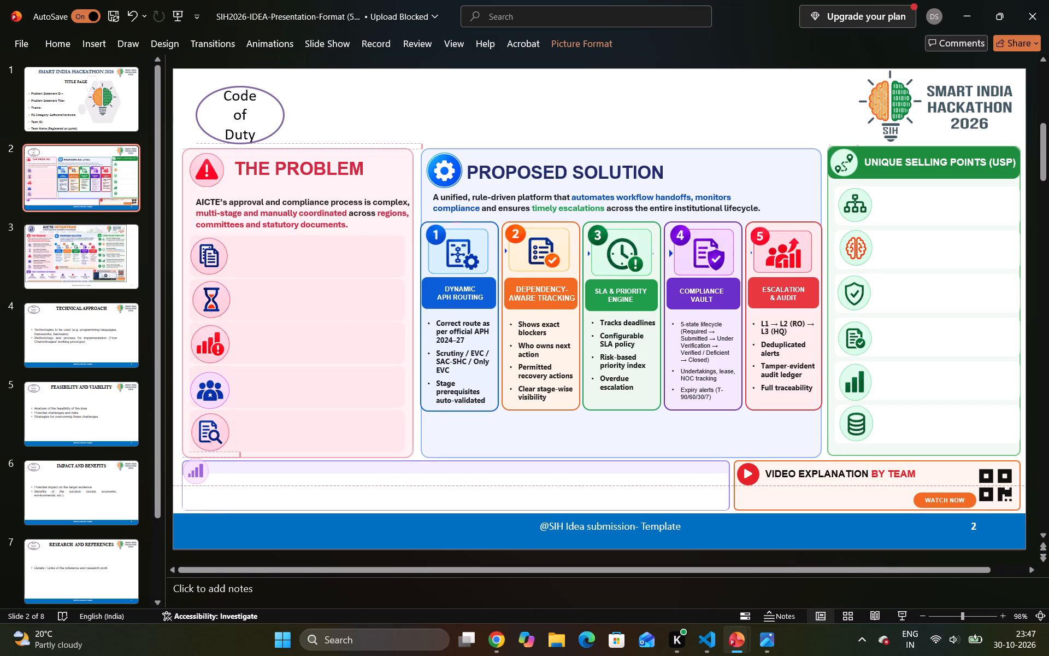
drag(211, 477, 209, 476)
click(199, 468)
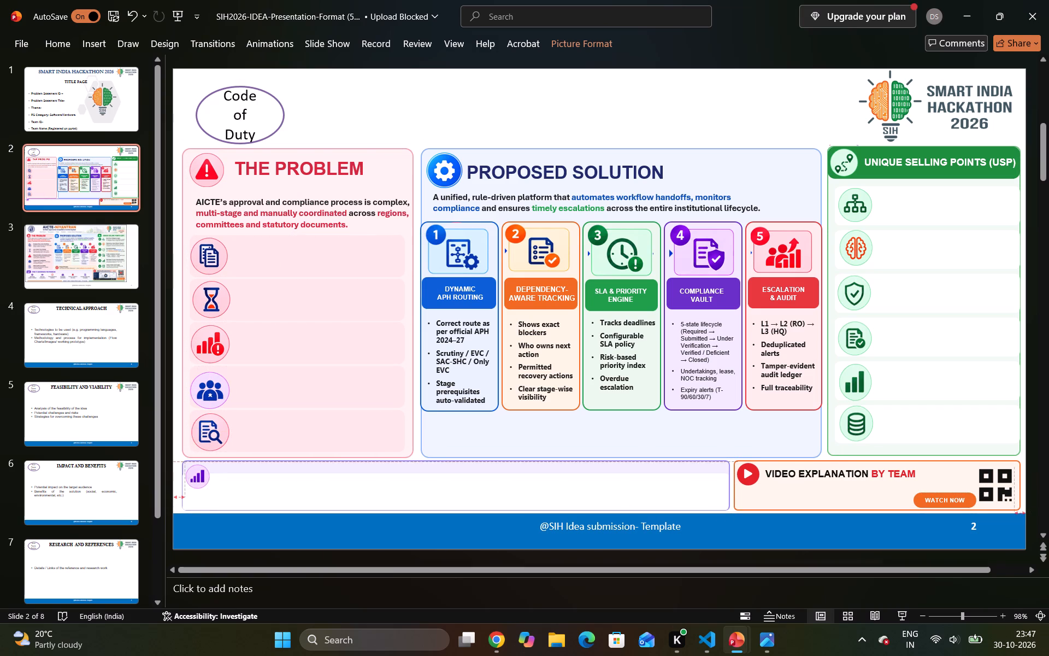